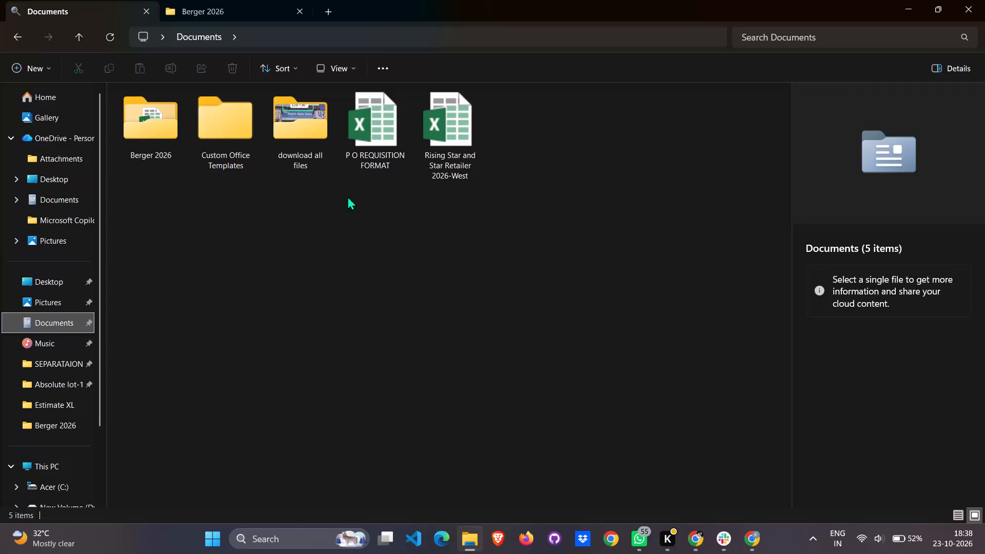
Open the Rising Star and Star Retailer 2026-West workbook from Documents and enable editing.
double_click(460, 131)
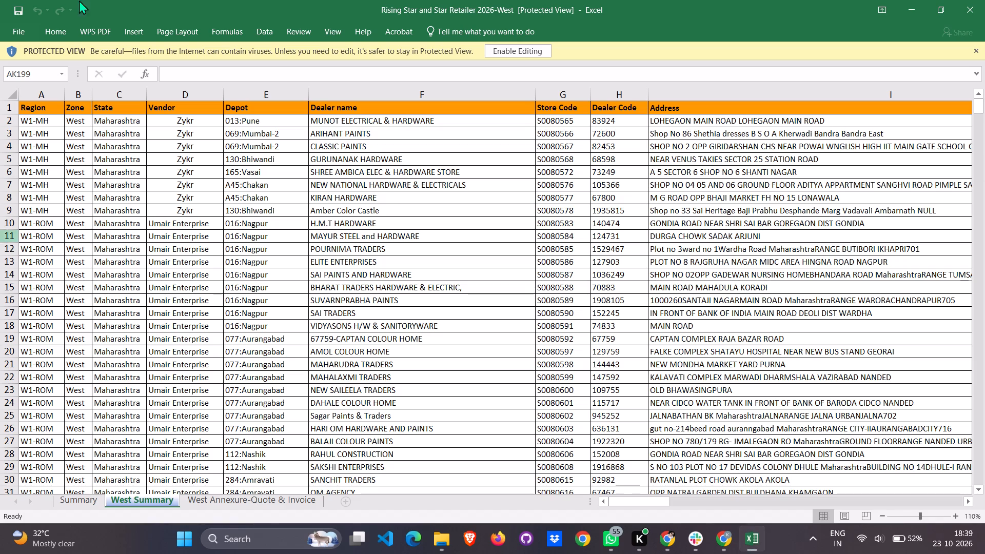
click(521, 53)
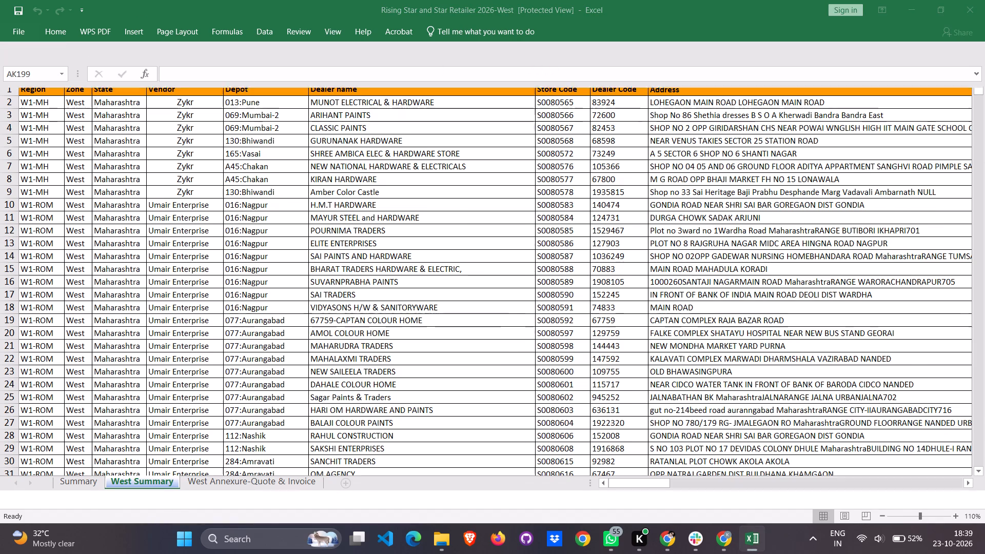
Add filters to the header row of the West Summary sheet.
scroll(235, 345, down, 9)
scroll(234, 344, up, 4)
scroll(237, 341, down, 9)
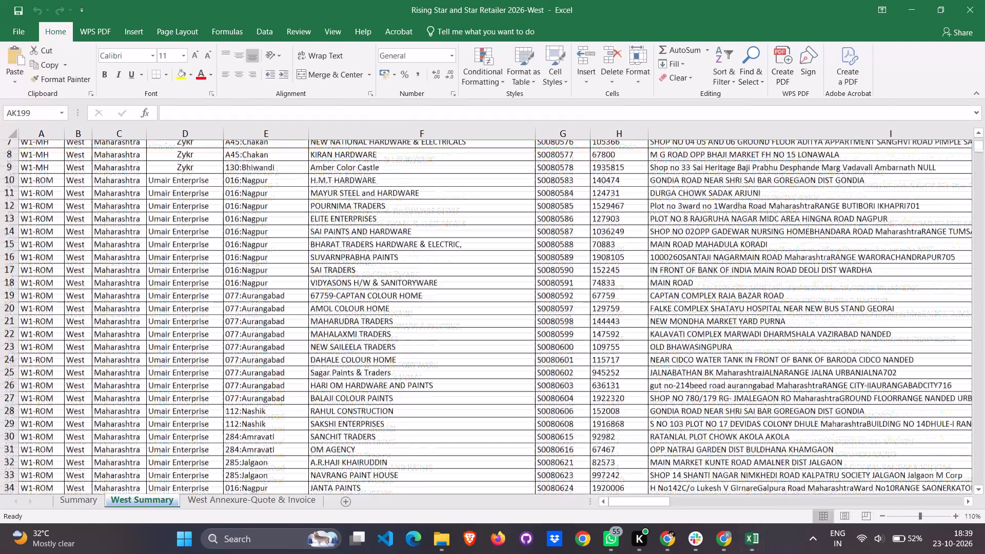
scroll(289, 362, up, 17)
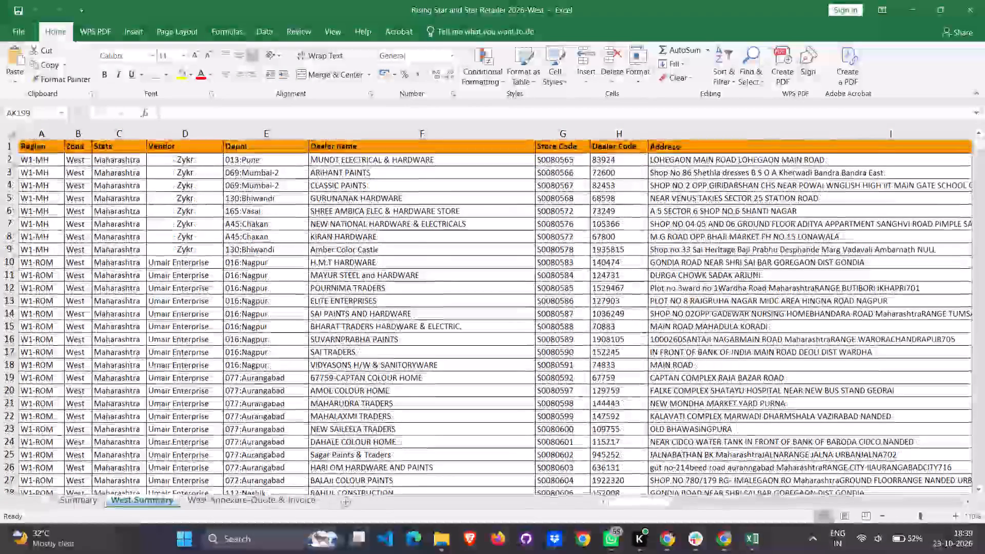
click(10, 149)
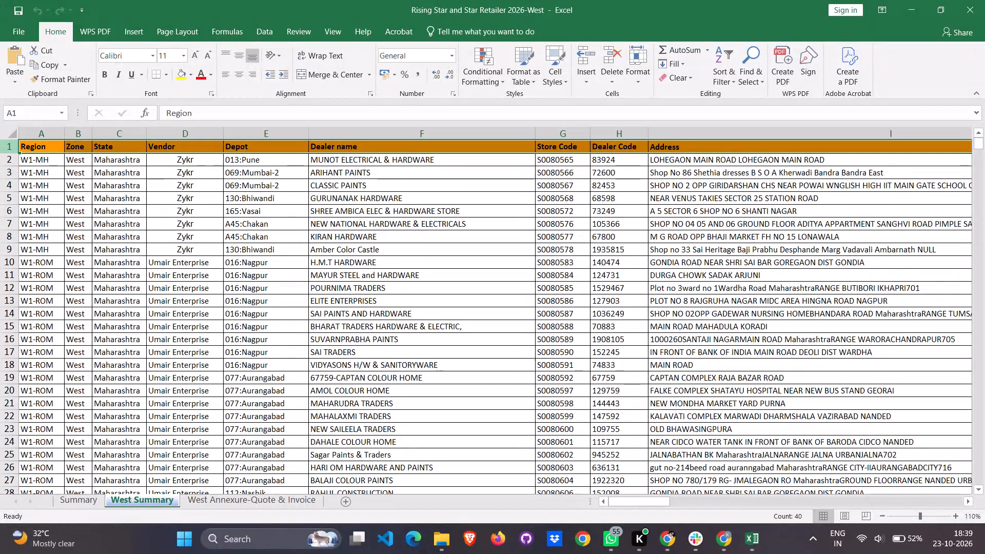
key(ctrl+shift+l)
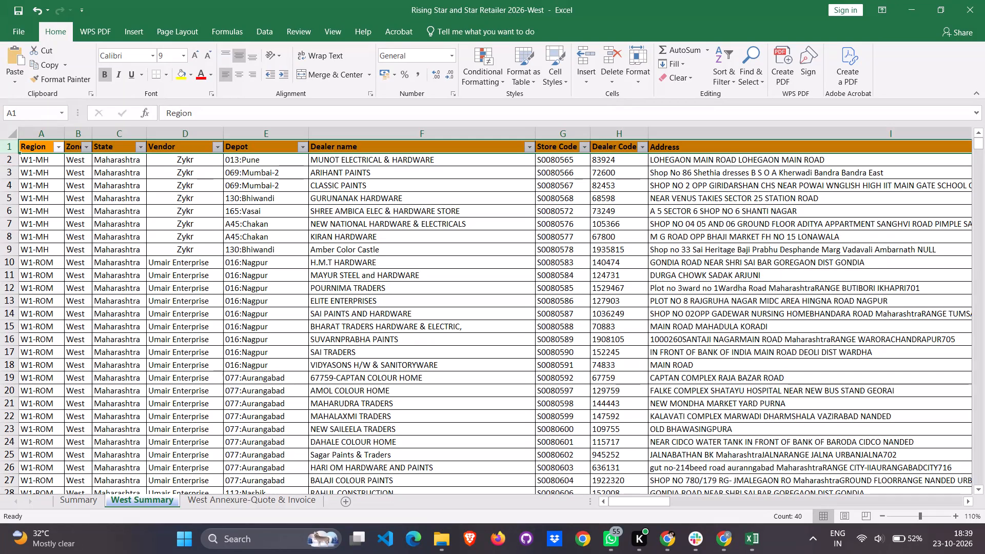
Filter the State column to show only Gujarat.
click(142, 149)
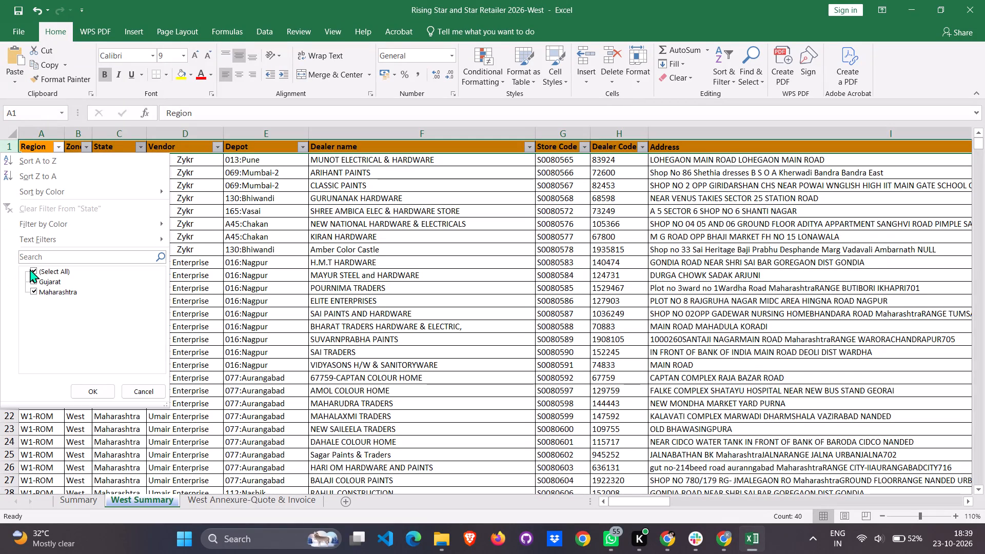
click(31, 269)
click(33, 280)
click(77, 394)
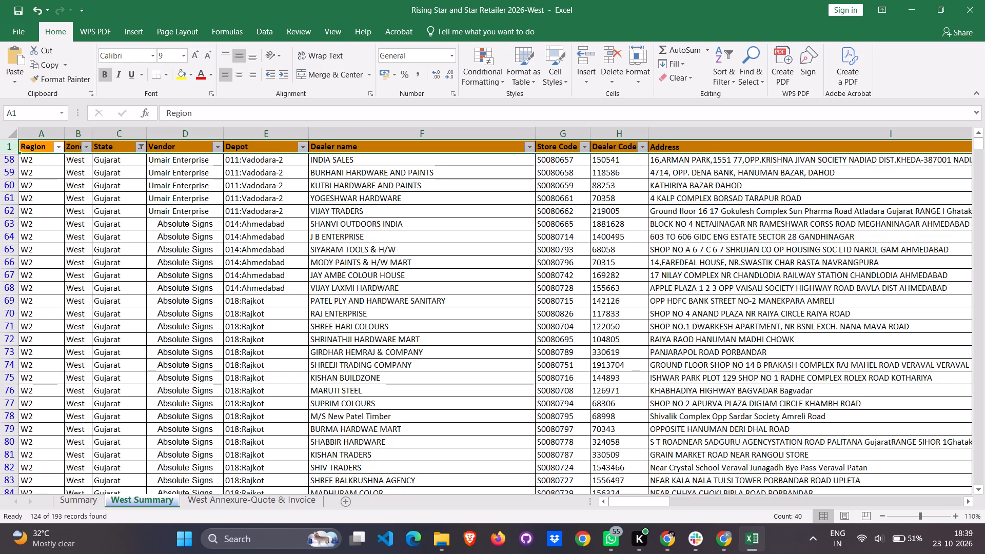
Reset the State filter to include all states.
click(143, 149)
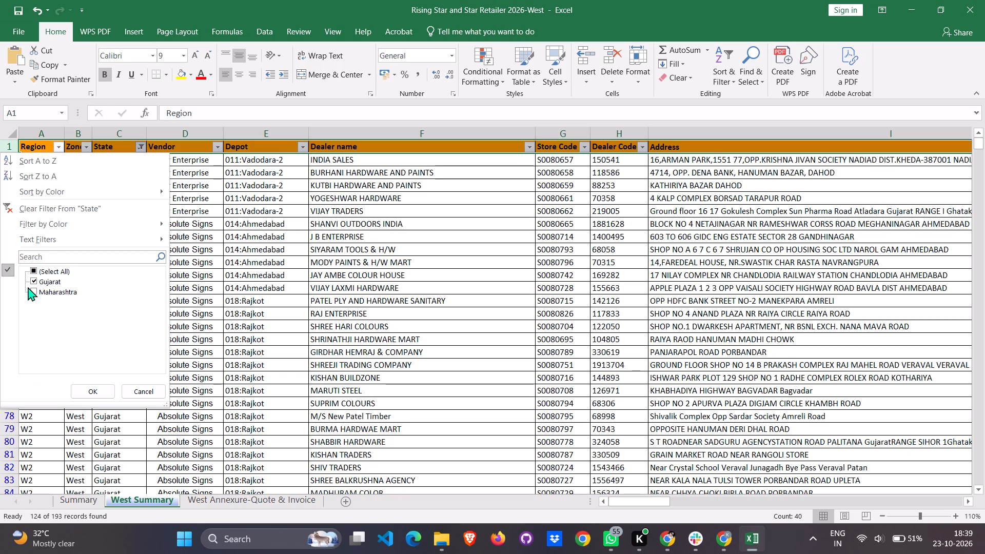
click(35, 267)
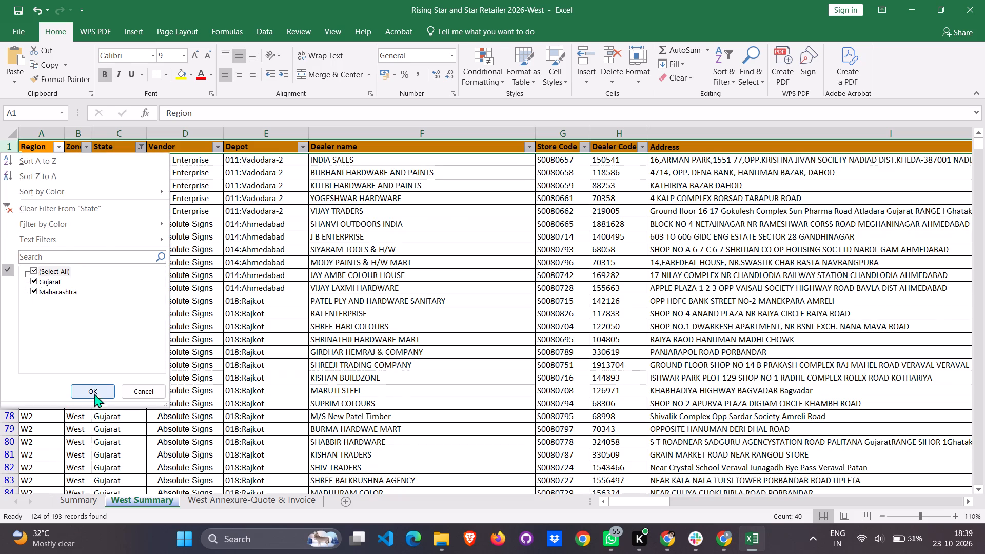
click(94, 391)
Filter the Current Stages column to show only Branding completed and Under Execution.
scroll(307, 419, left, 4)
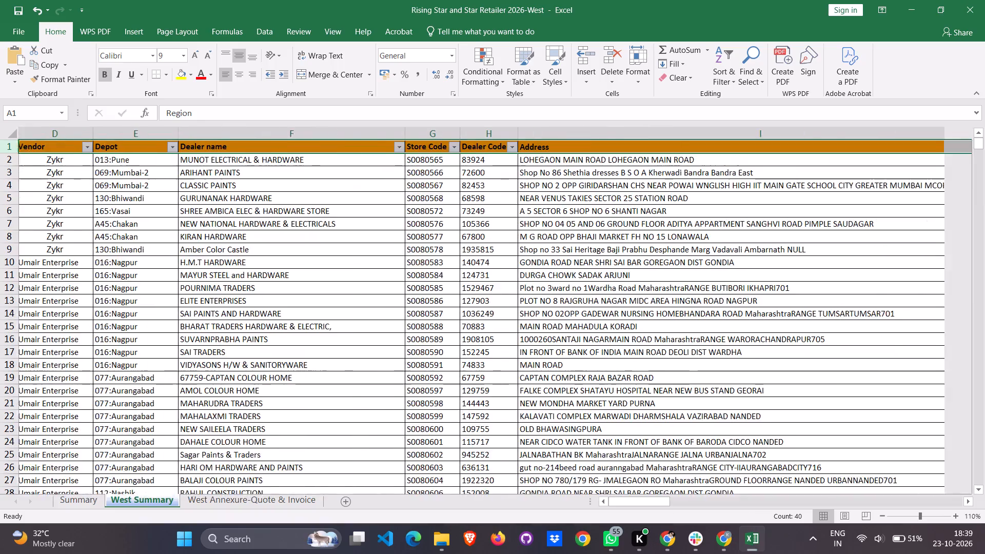
scroll(307, 419, left, 18)
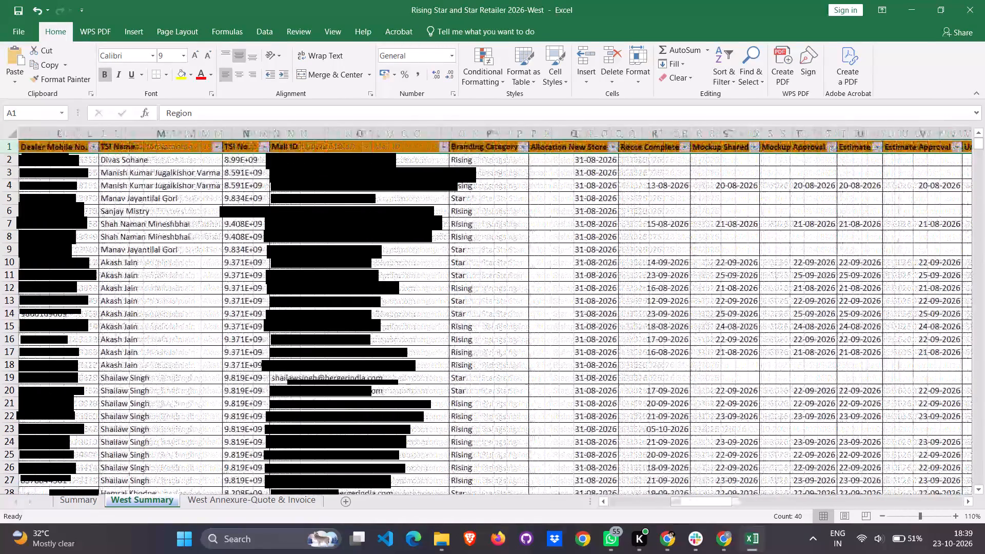
scroll(309, 414, left, 16)
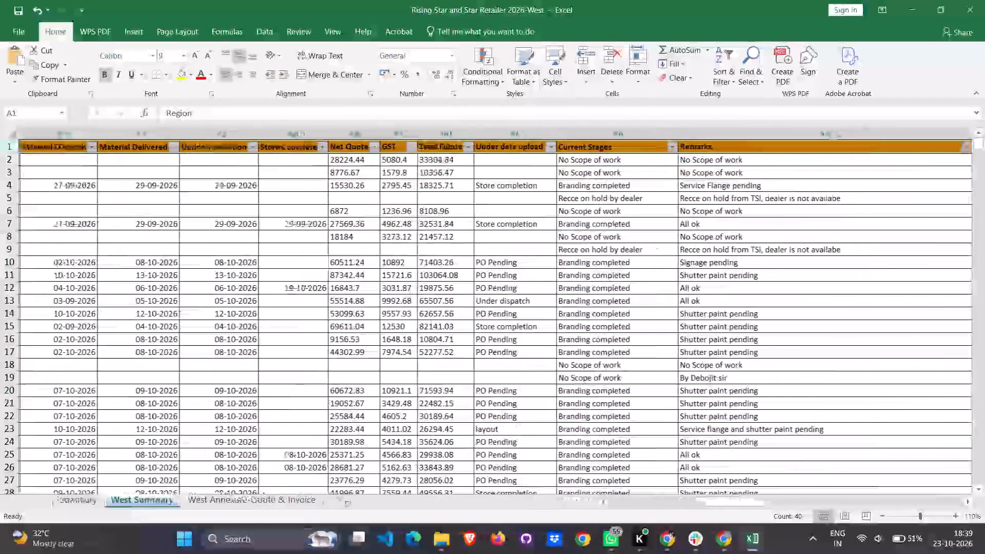
scroll(309, 414, left, 14)
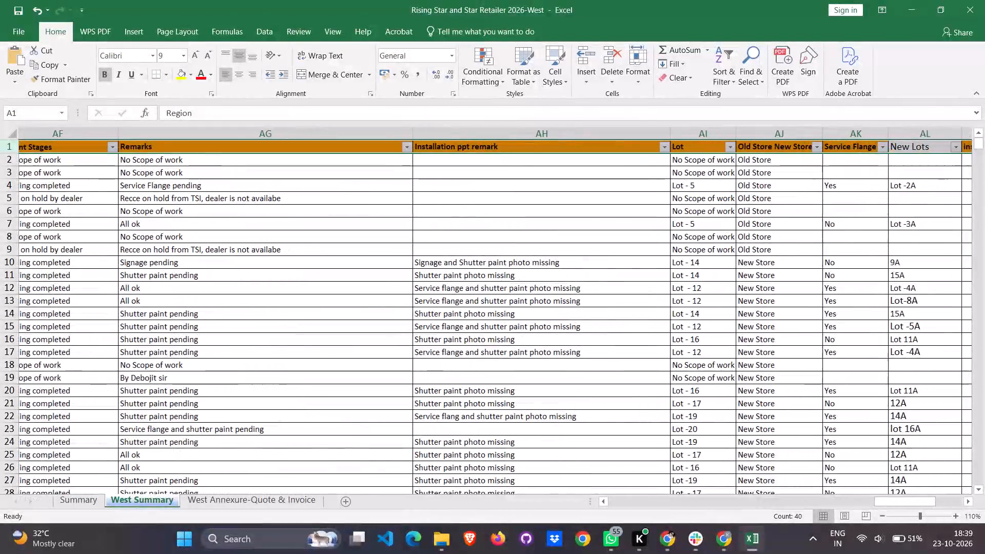
scroll(309, 414, left, 5)
scroll(310, 404, right, 3)
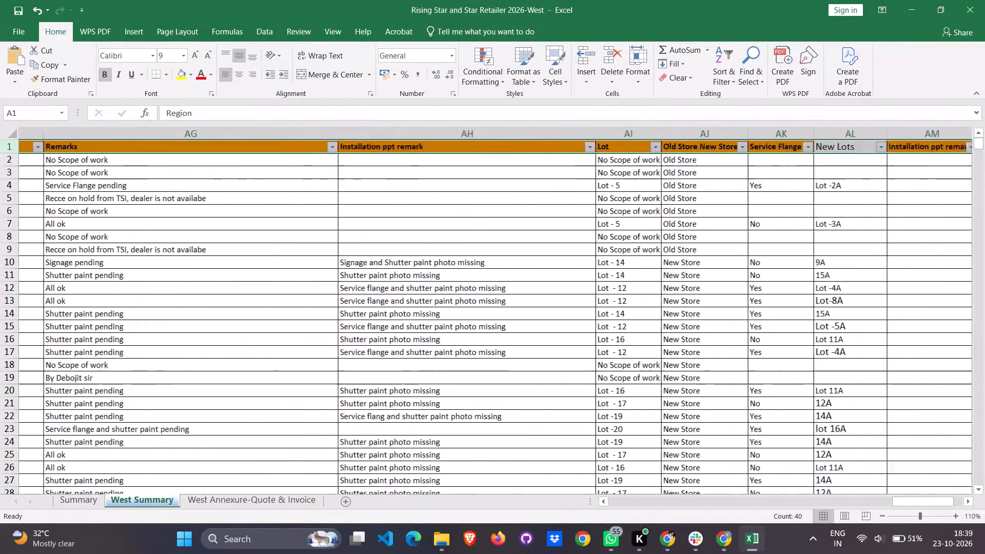
scroll(310, 404, right, 1)
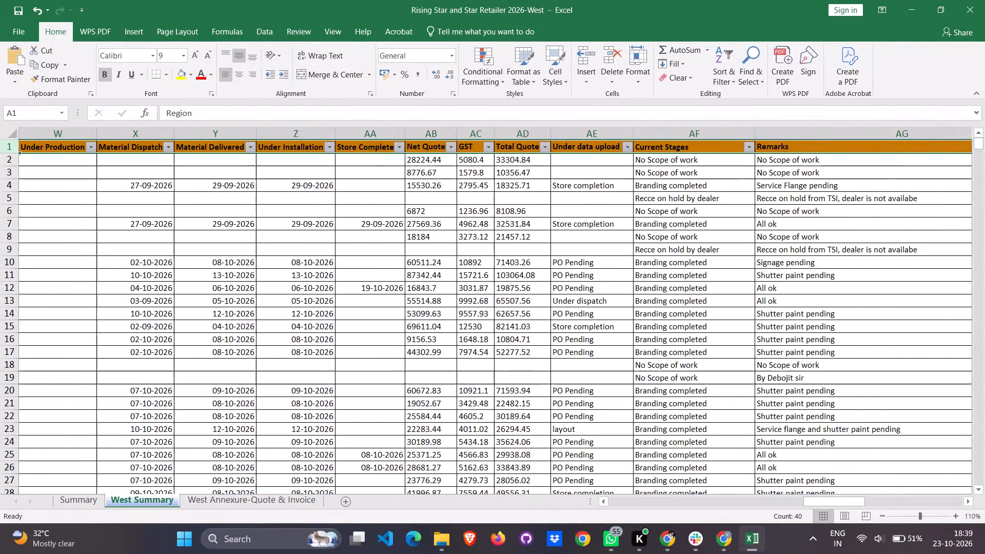
click(748, 145)
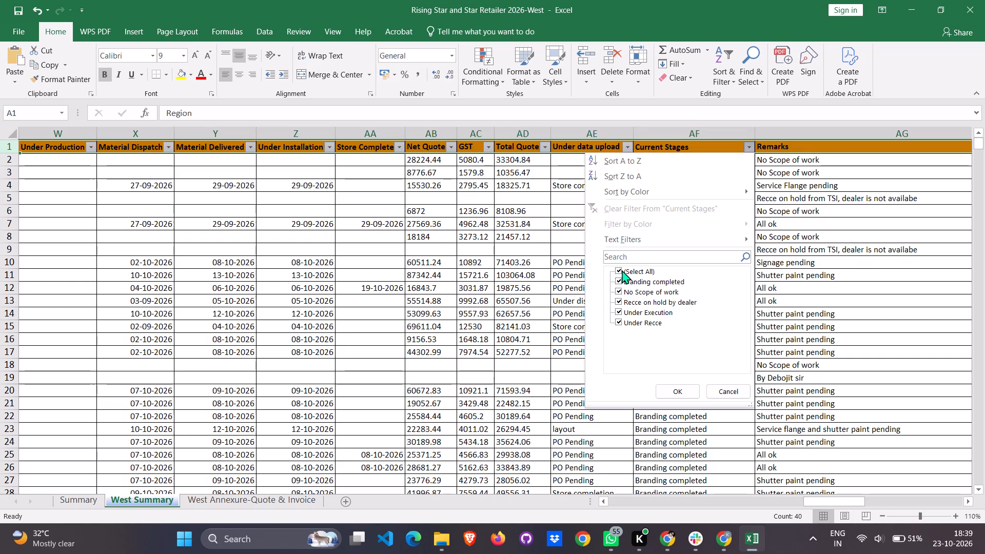
click(618, 272)
click(617, 281)
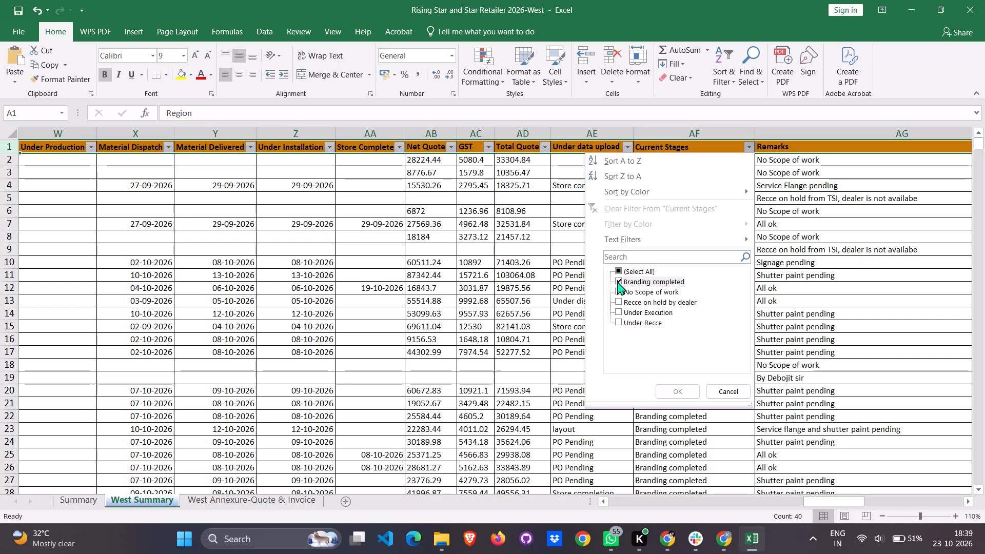
click(620, 311)
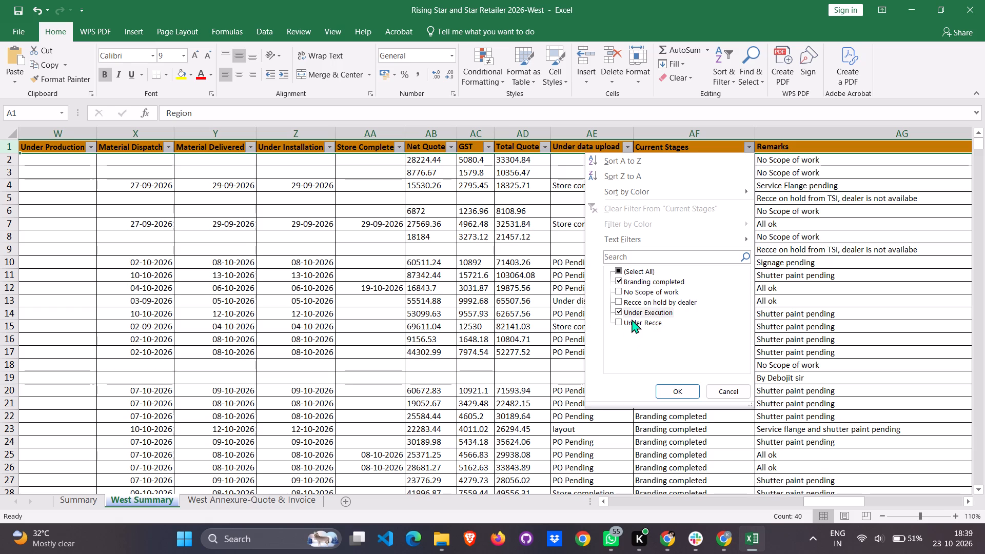
click(618, 301)
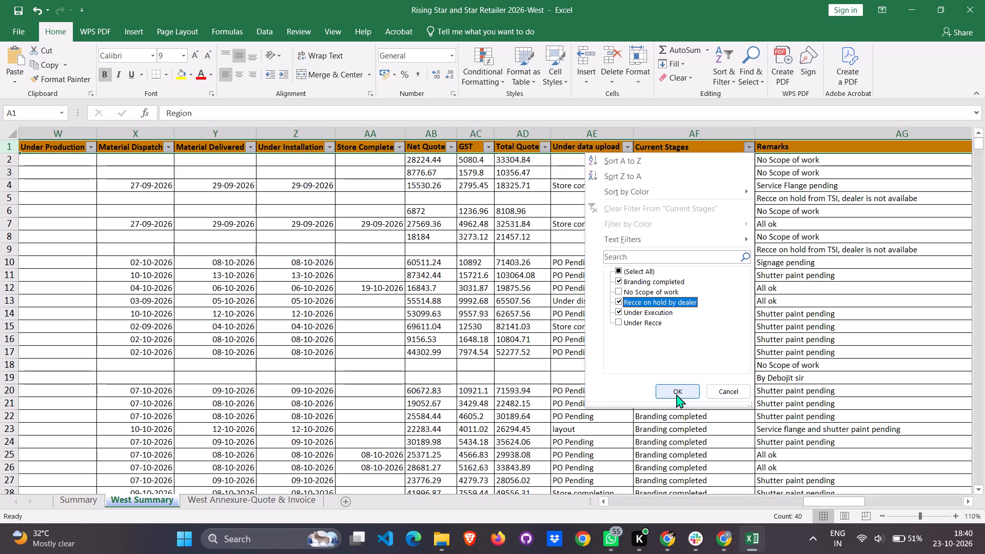
click(618, 301)
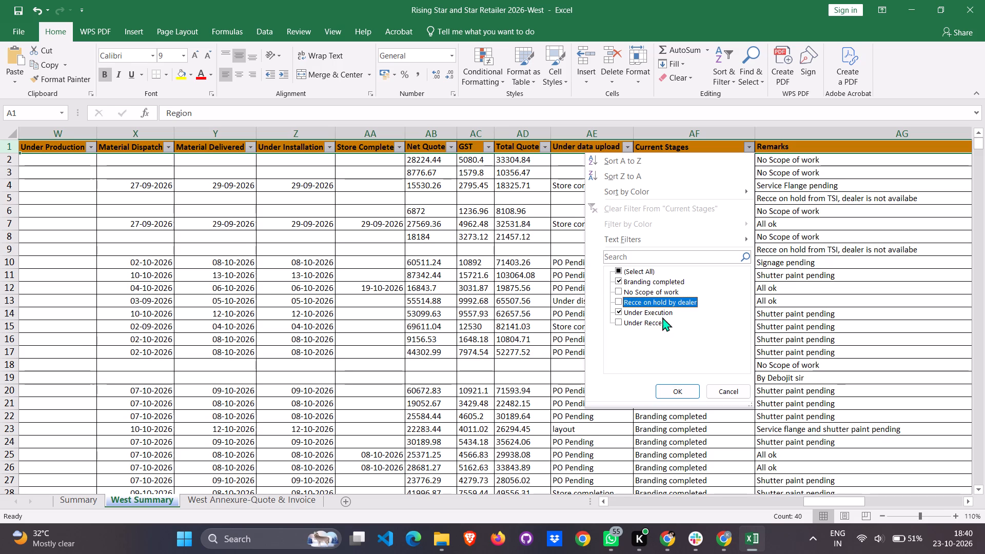
click(667, 390)
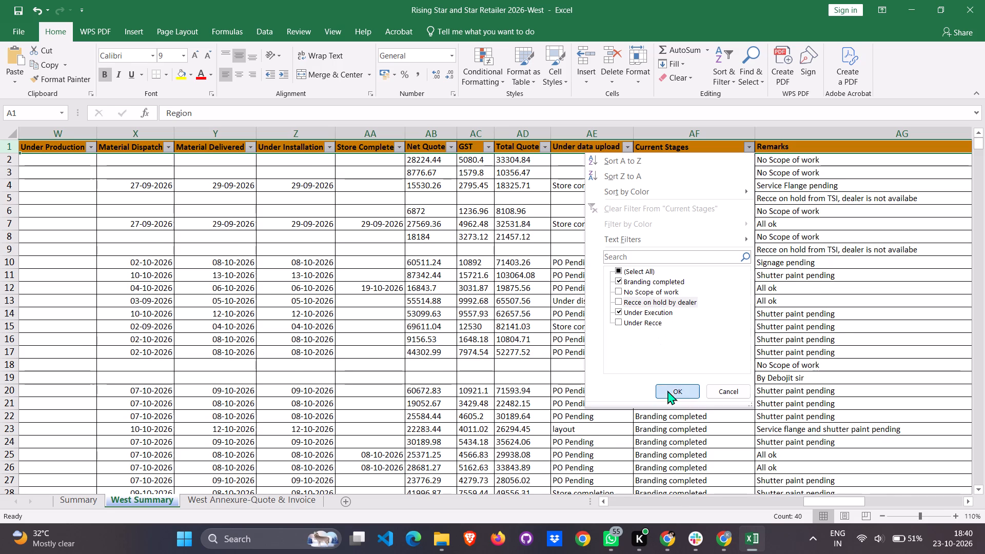
Check the current stage counts on the Summary sheet and return to the West Summary sheet.
scroll(589, 361, right, 15)
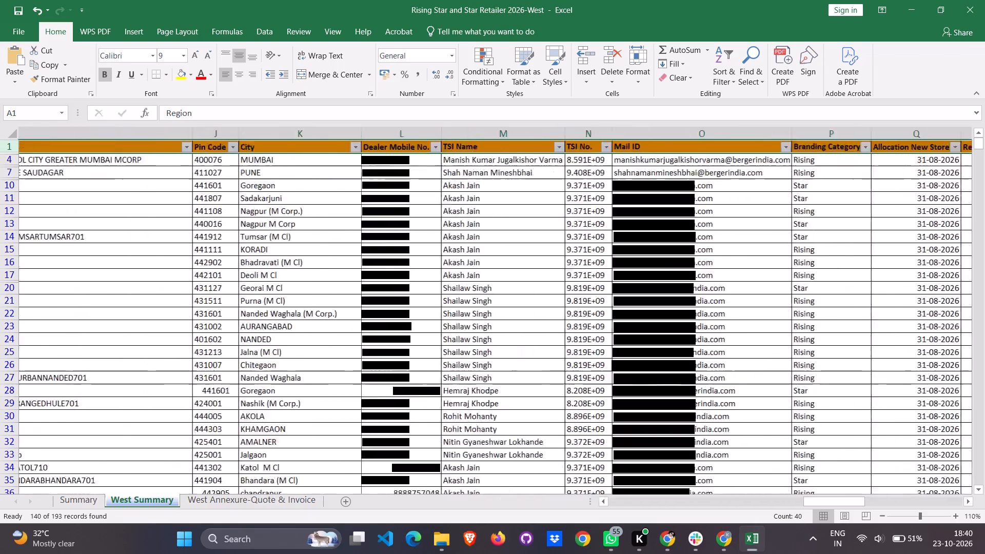
scroll(589, 361, right, 13)
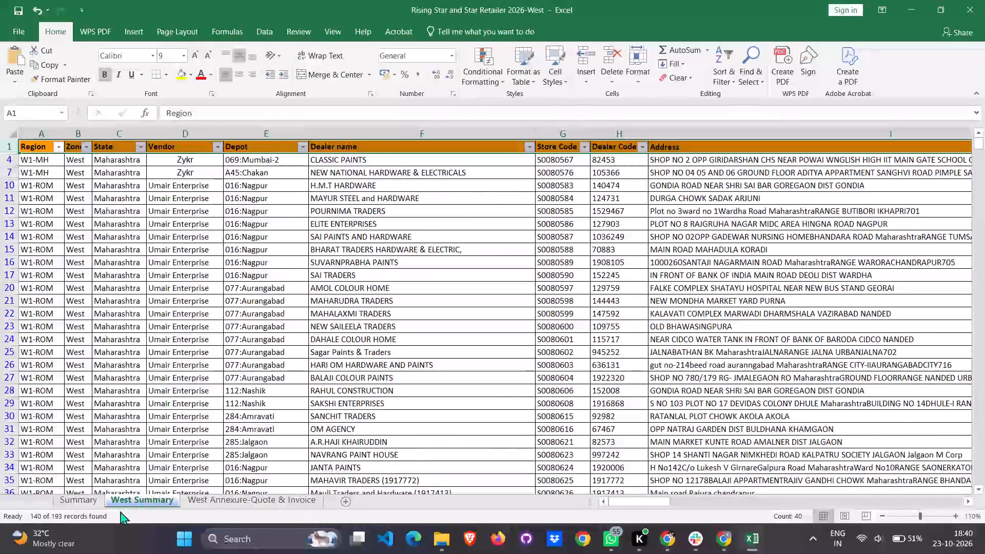
click(84, 497)
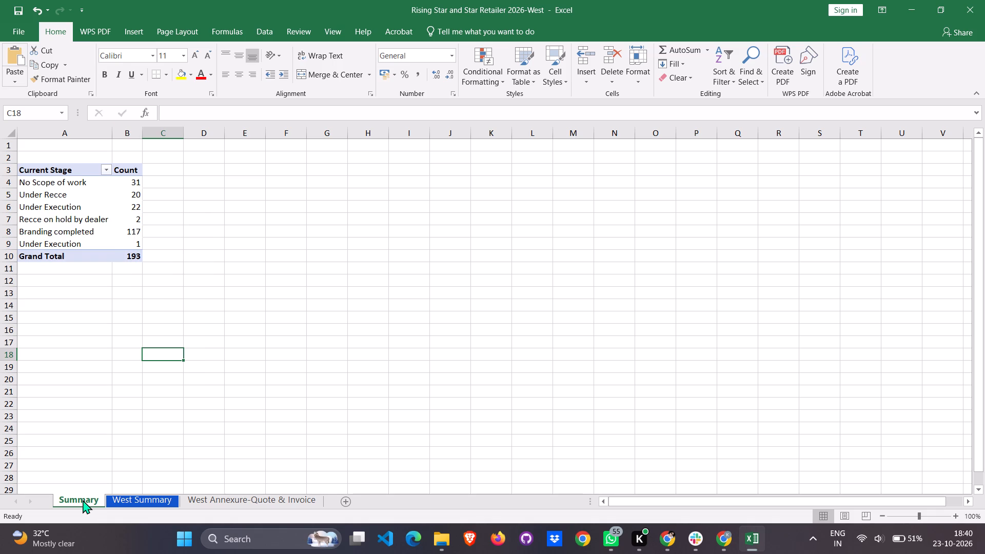
click(135, 493)
click(135, 497)
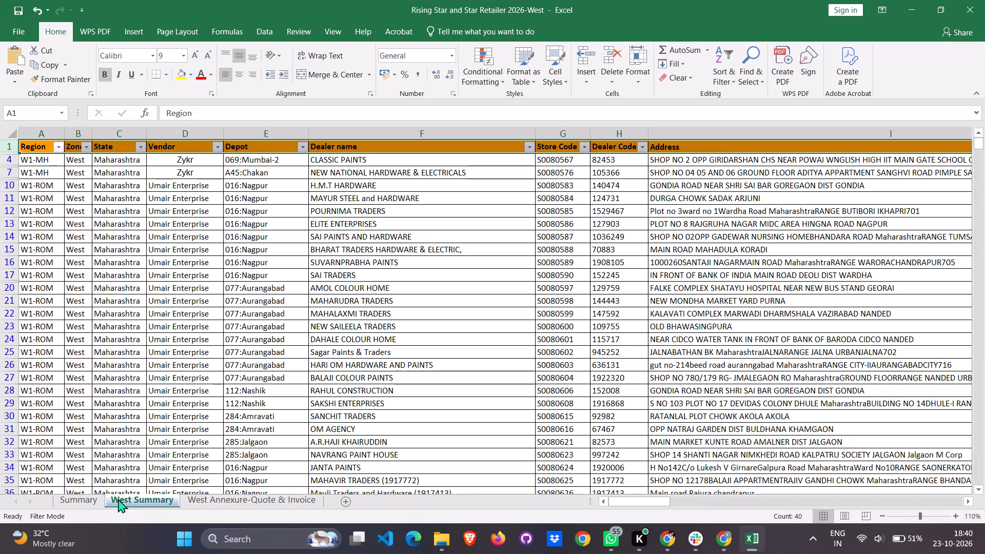
Filter the State column of the West Summary sheet to show only Maharashtra.
scroll(191, 420, down, 3)
scroll(192, 421, up, 3)
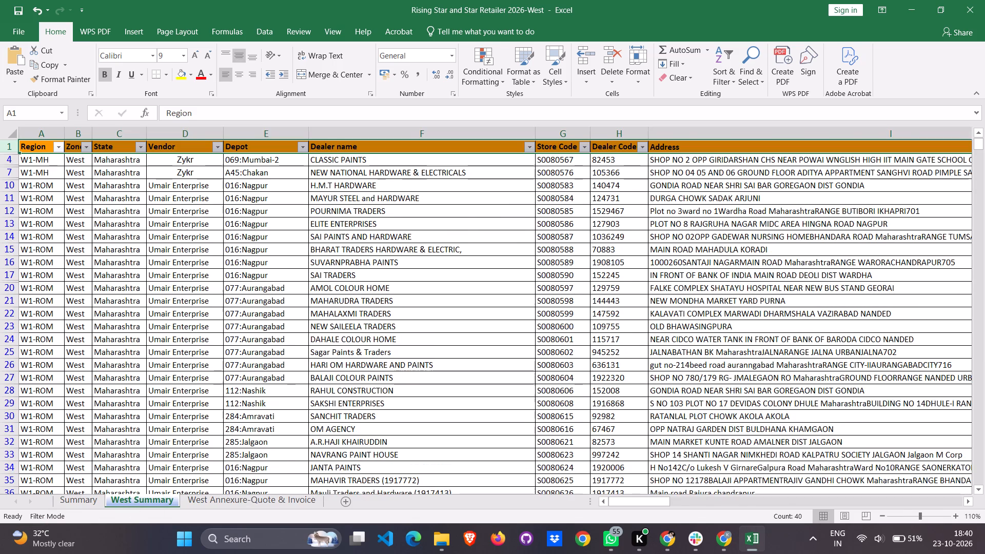
scroll(192, 421, up, 3)
click(142, 147)
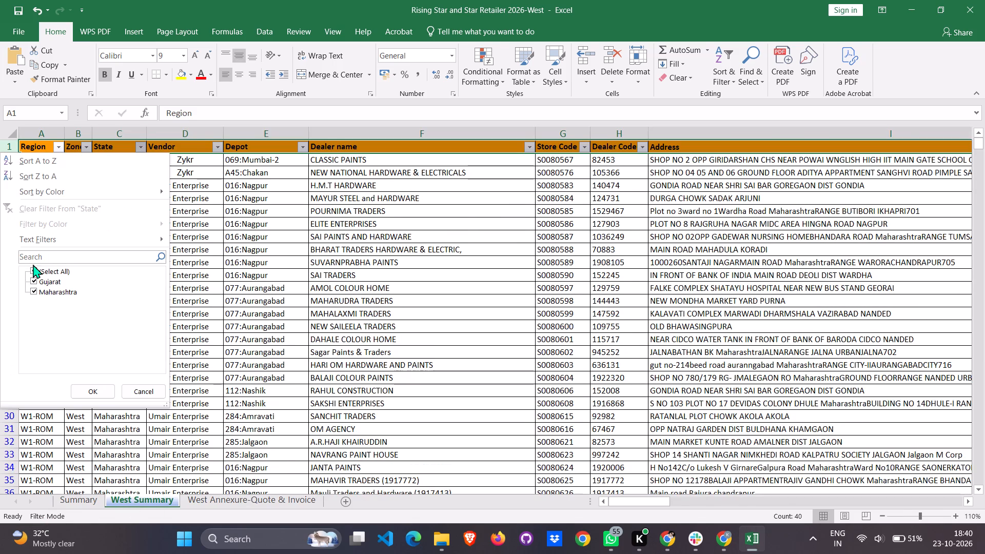
click(37, 268)
click(36, 294)
click(82, 393)
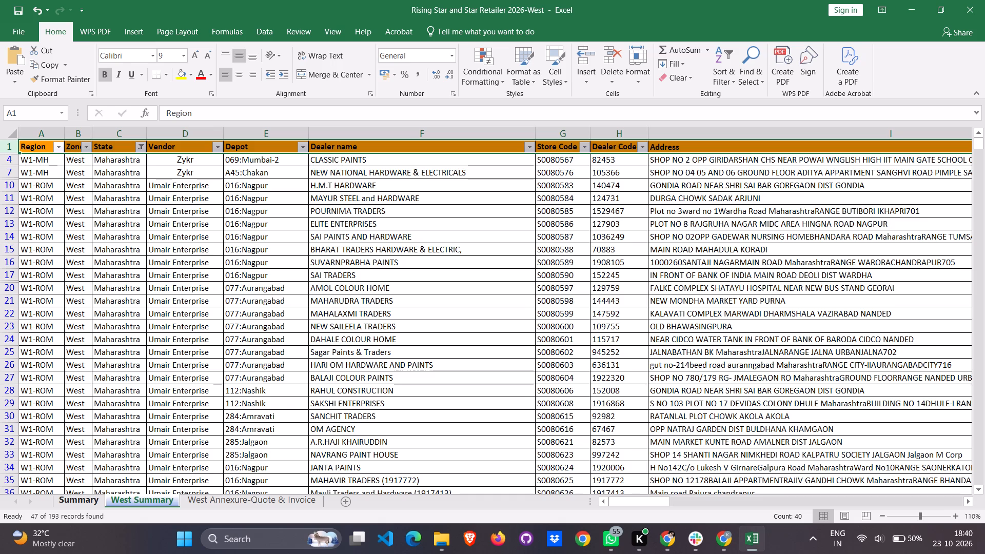
Switch to File Explorer and open the P O REQUISITION FORMAT workbook from Documents.
click(444, 529)
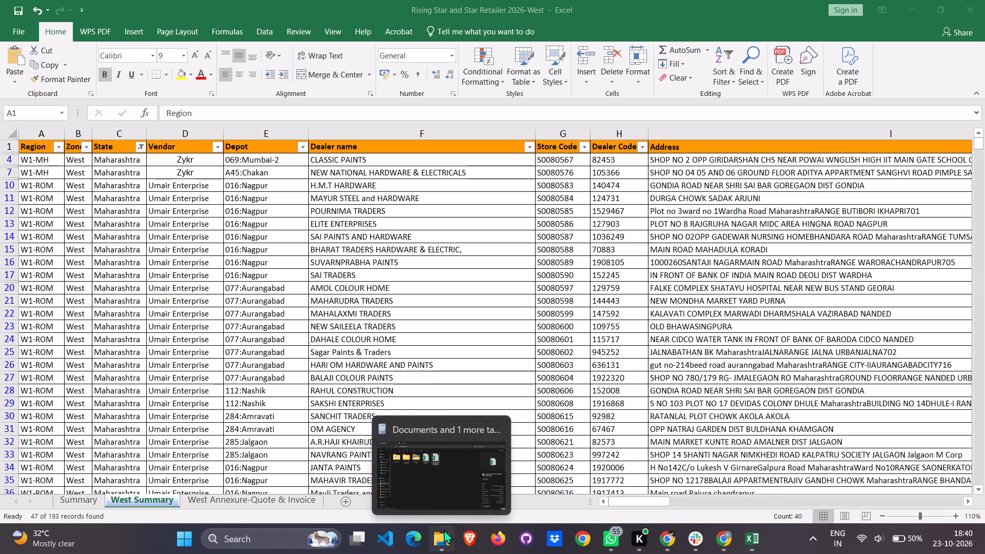
click(426, 467)
double_click(381, 133)
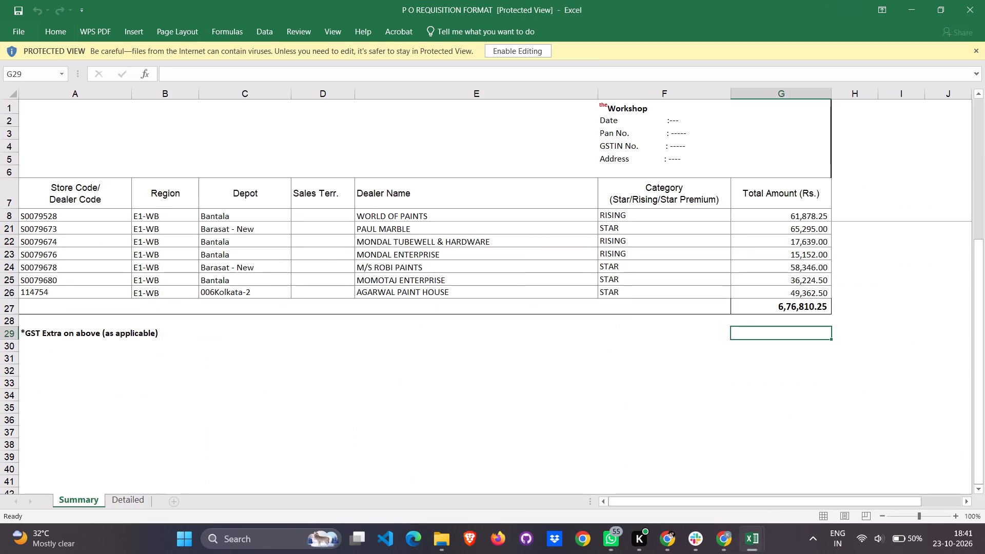
Review the requisition format's Summary sheet against the filtered West Summary data, ending on the requisition workbook.
scroll(585, 341, down, 2)
scroll(585, 341, up, 3)
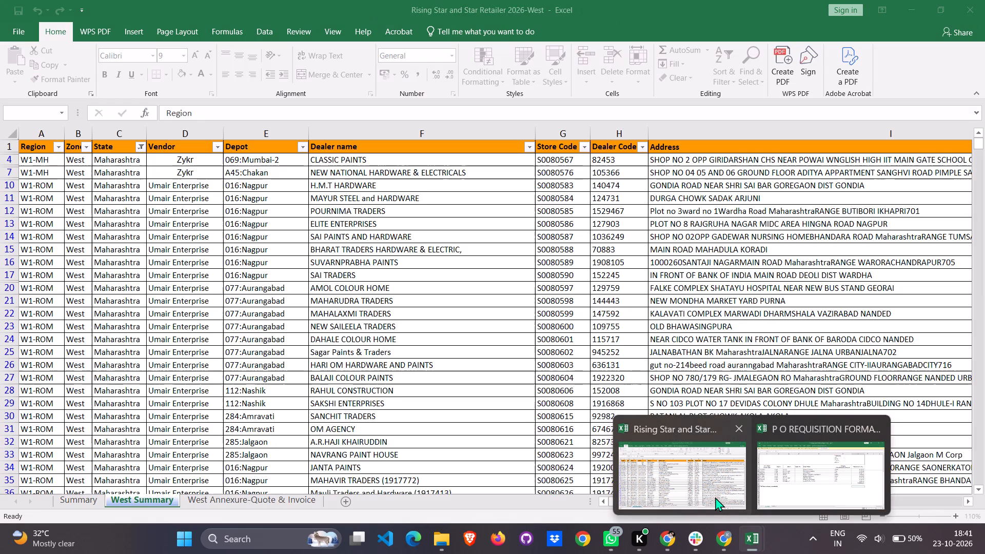
click(715, 497)
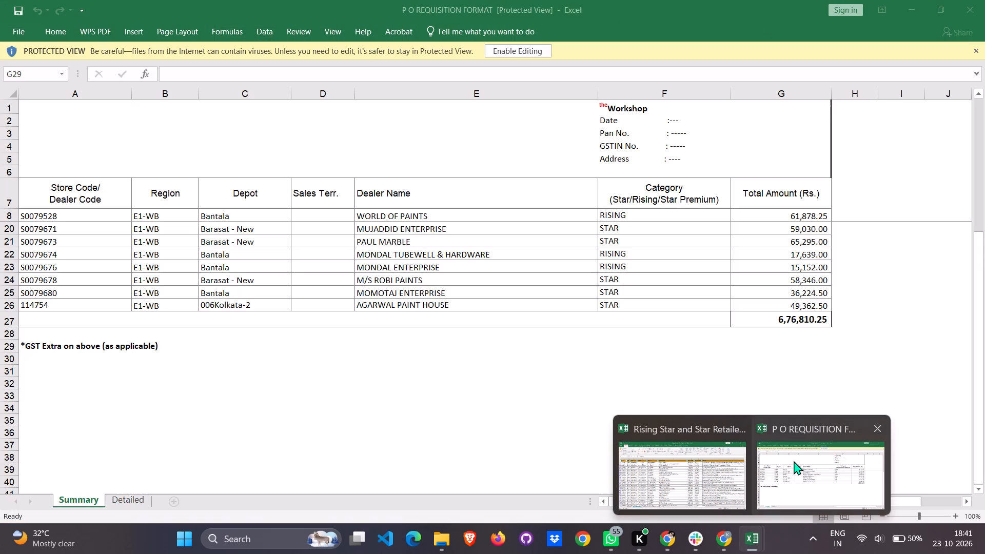
click(794, 461)
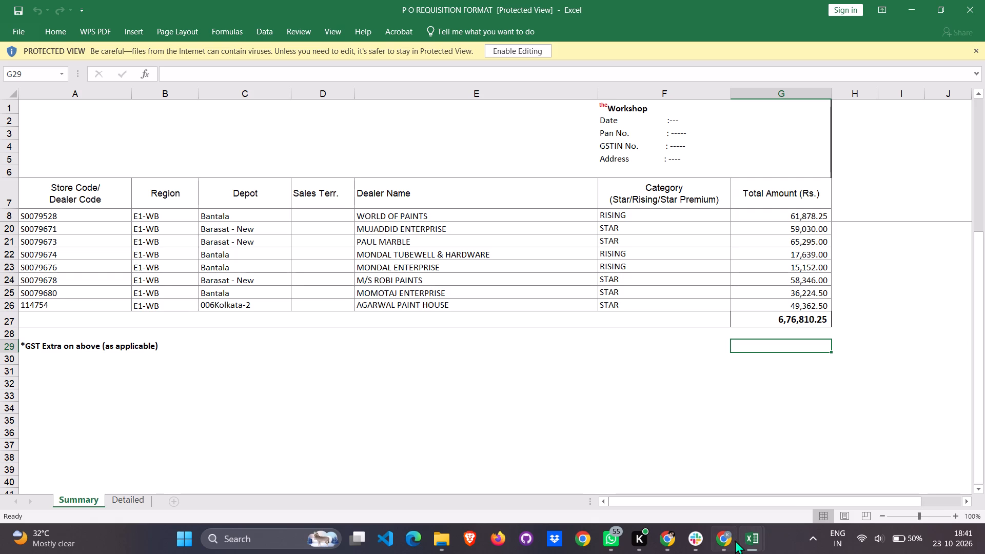
Switch to the Rising Star and Star Retailer 2026-West workbook and examine the filtered Maharashtra rows across the dealer, date, quote and stage columns.
click(702, 479)
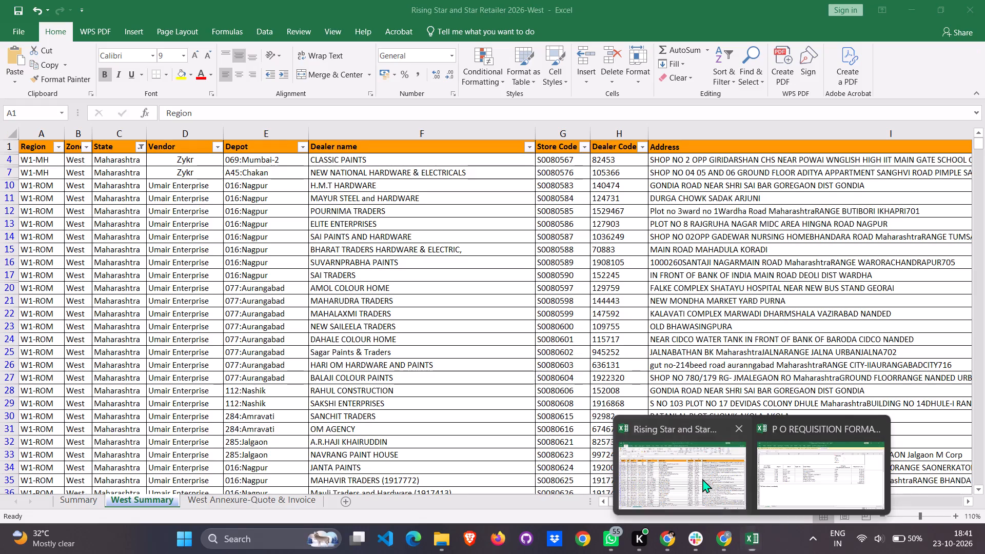
scroll(683, 364, left, 6)
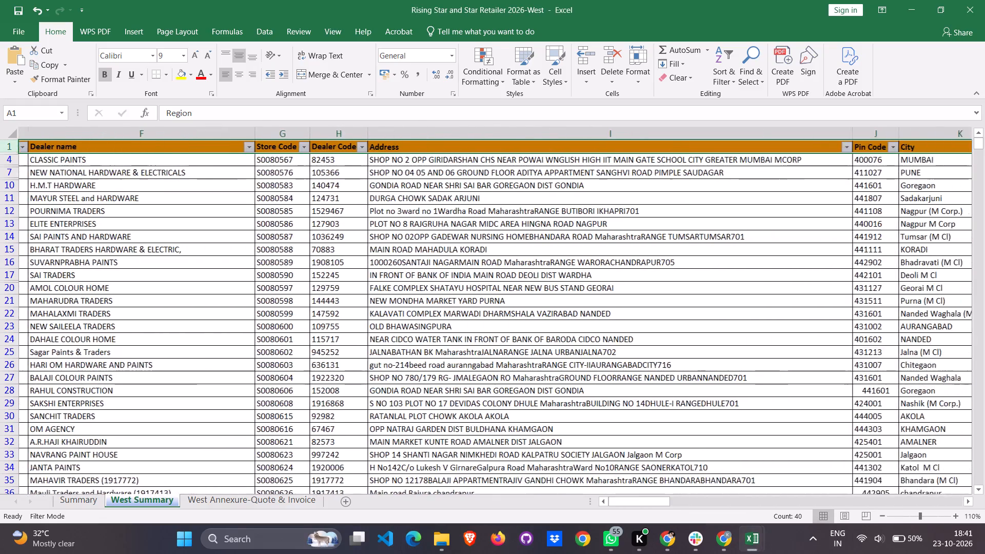
scroll(683, 364, left, 11)
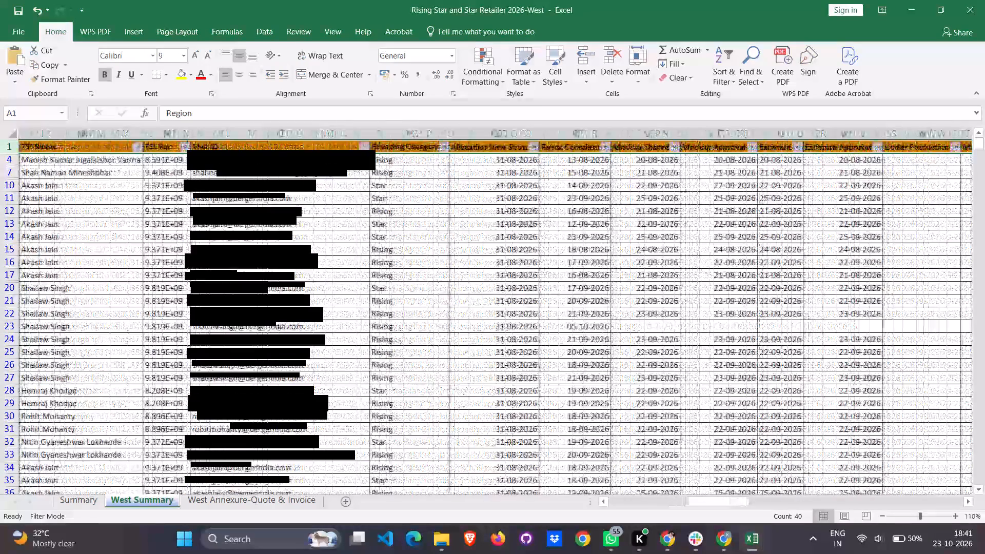
scroll(683, 364, left, 7)
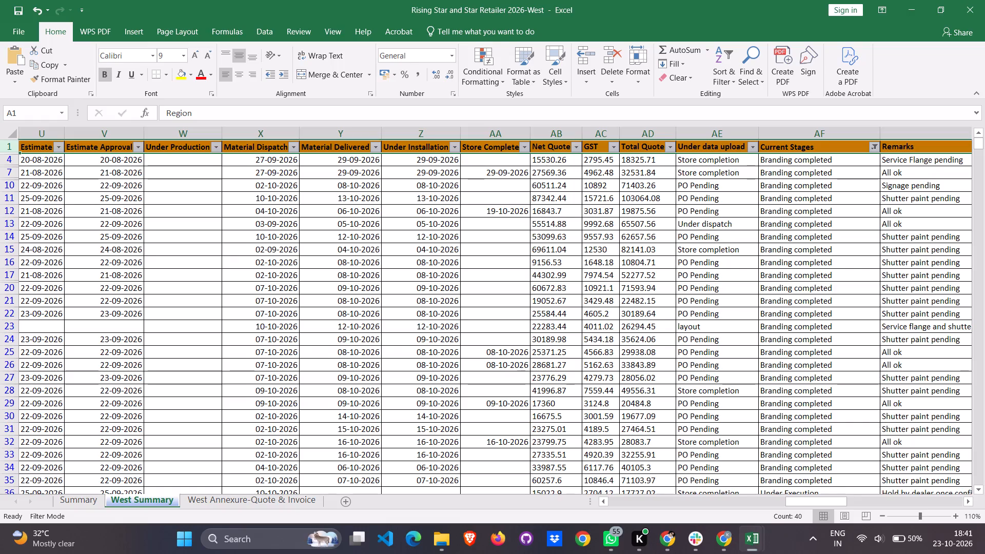
scroll(569, 280, right, 16)
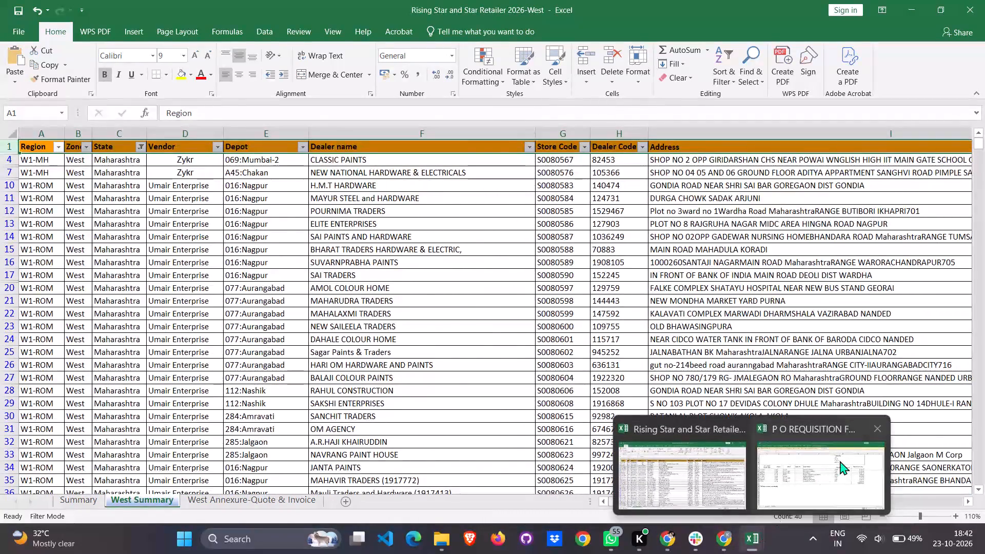
Return to the P O REQUISITION FORMAT workbook and review the Detailed sheet's element-wise rows for each store, ending at its first rows.
click(840, 461)
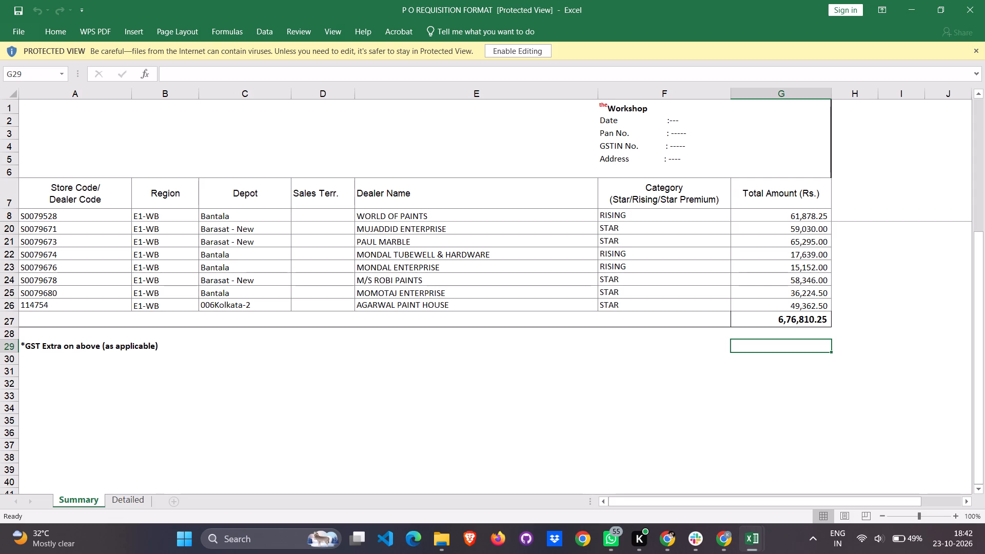
click(129, 497)
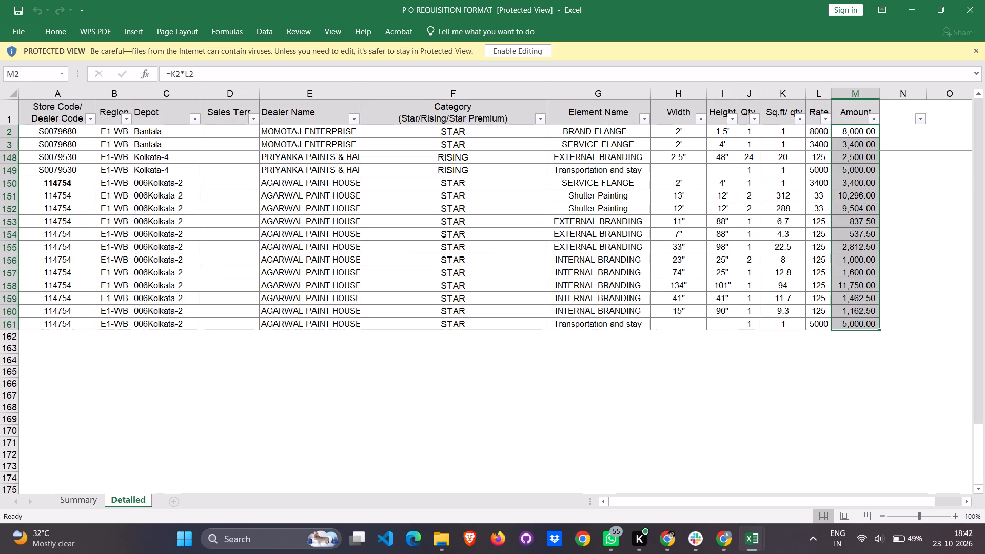
scroll(157, 431, down, 2)
scroll(157, 431, up, 20)
scroll(157, 431, up, 10)
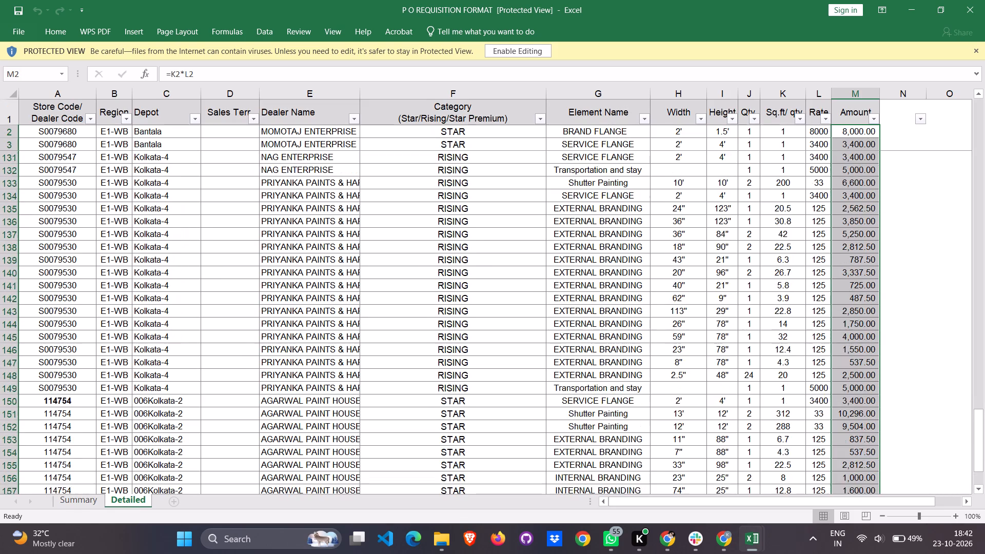
scroll(157, 431, up, 20)
scroll(157, 431, up, 20)
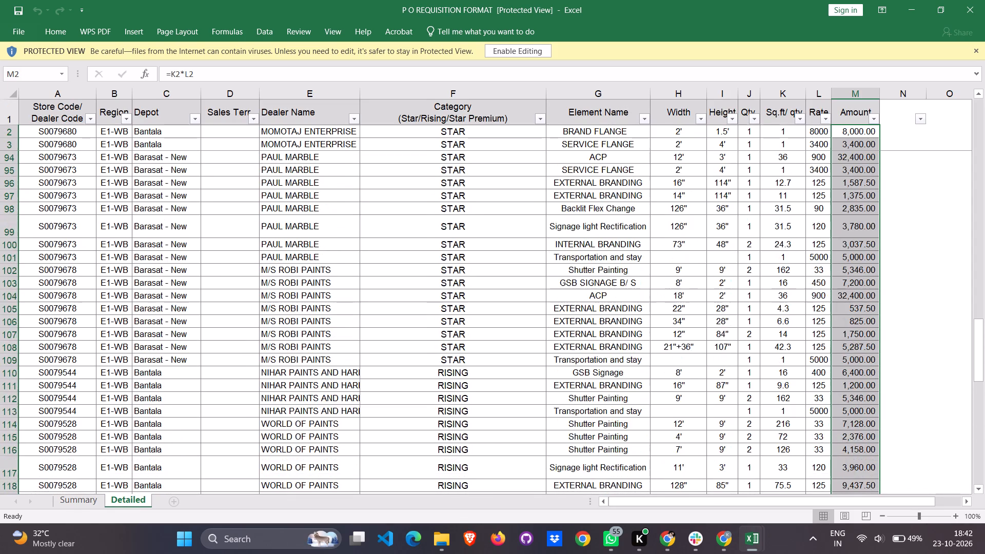
scroll(191, 424, up, 20)
scroll(191, 424, up, 19)
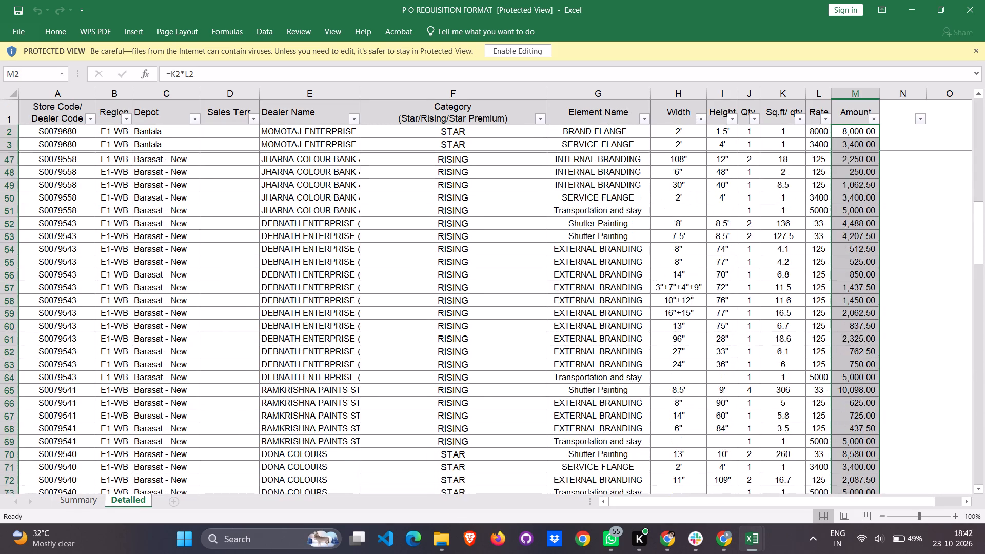
scroll(193, 425, up, 20)
scroll(193, 425, up, 19)
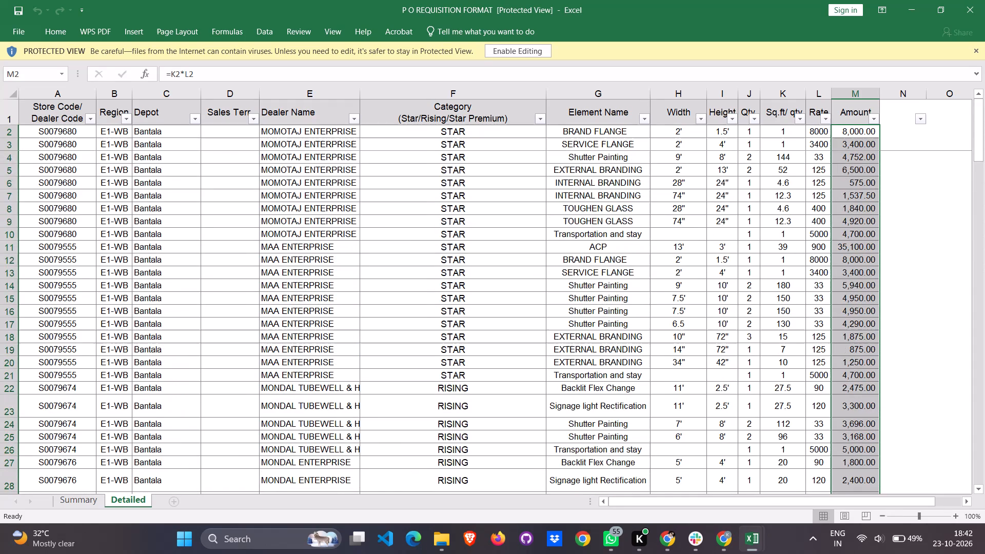
scroll(190, 428, up, 10)
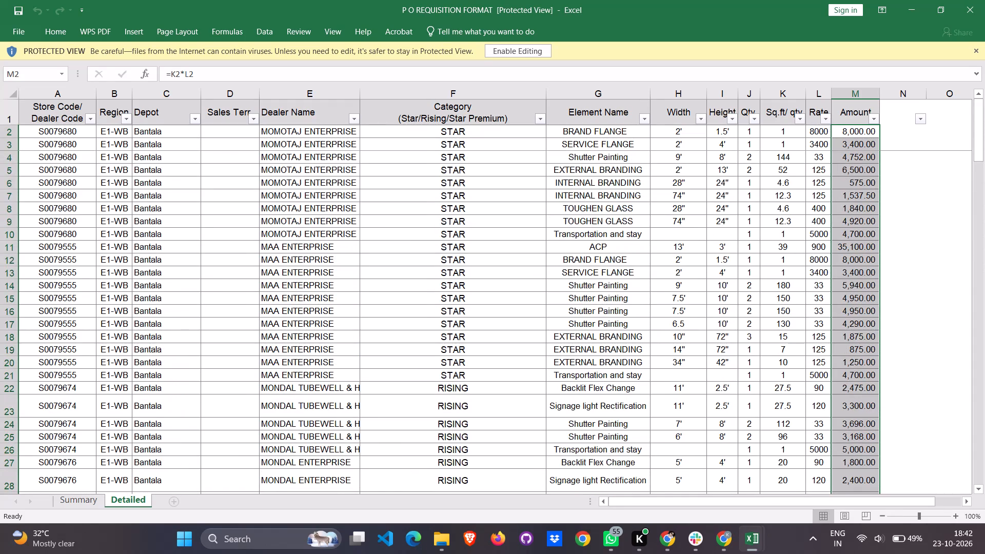
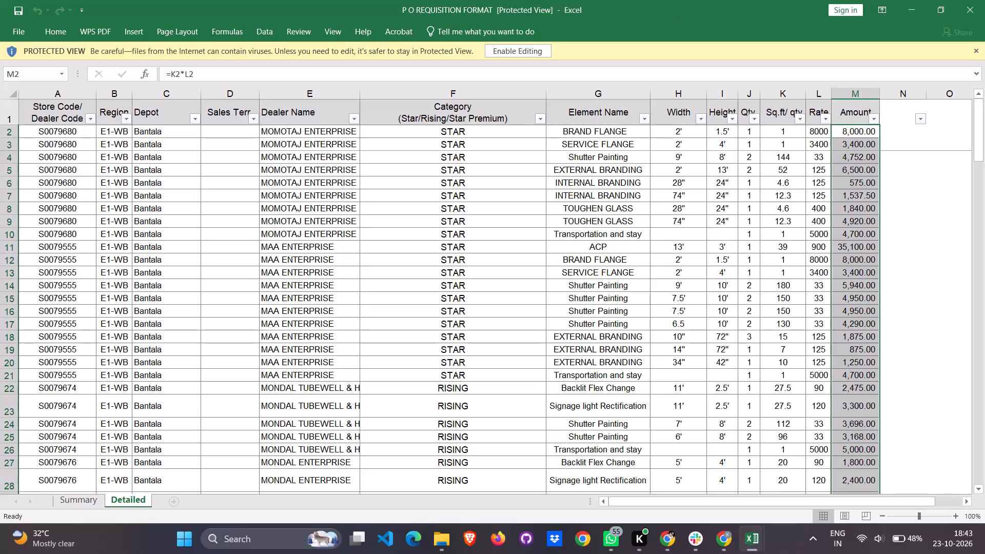
Compare the requisition format's Summary and Detailed sheets with the West Summary columns, ending on the Rising Star and Star Retailer 2026-West workbook.
click(74, 502)
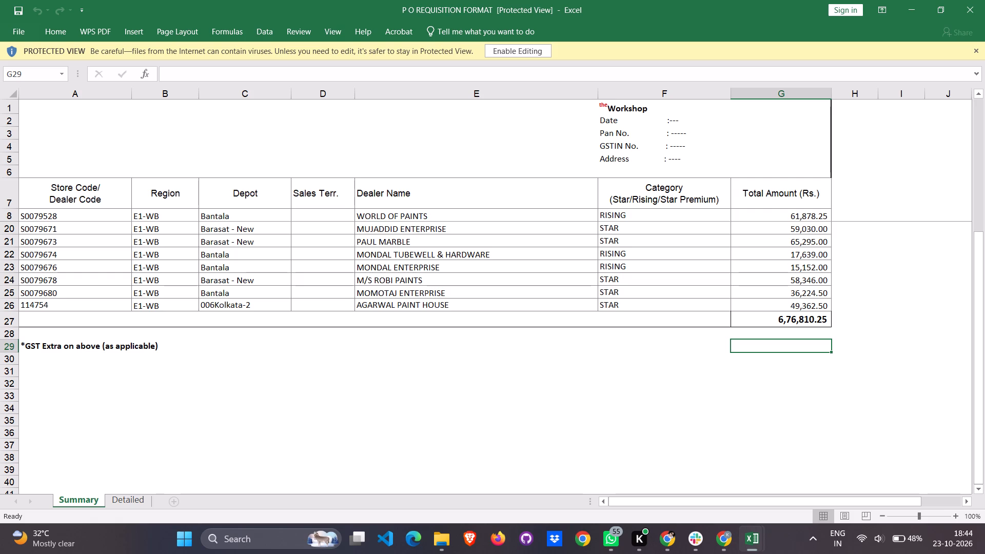
click(129, 499)
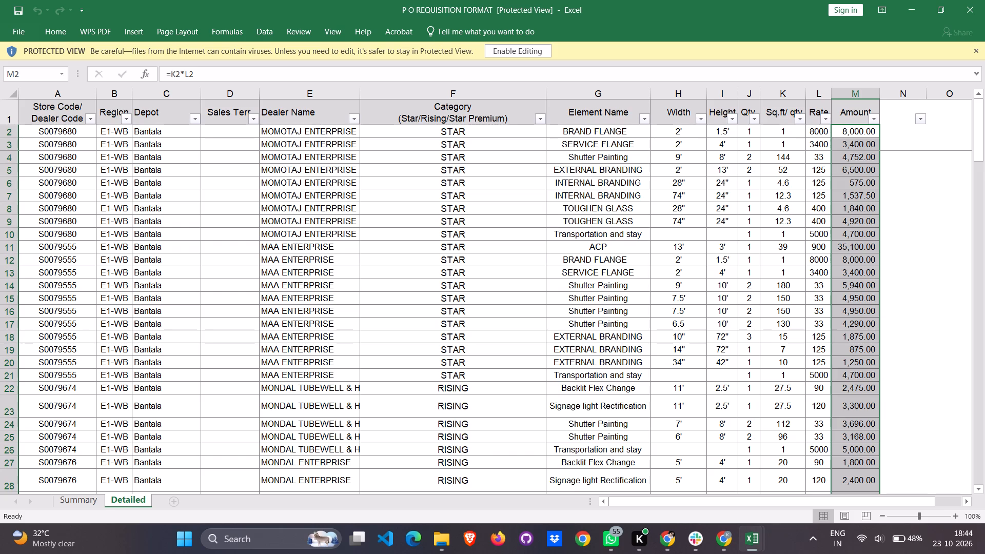
click(85, 502)
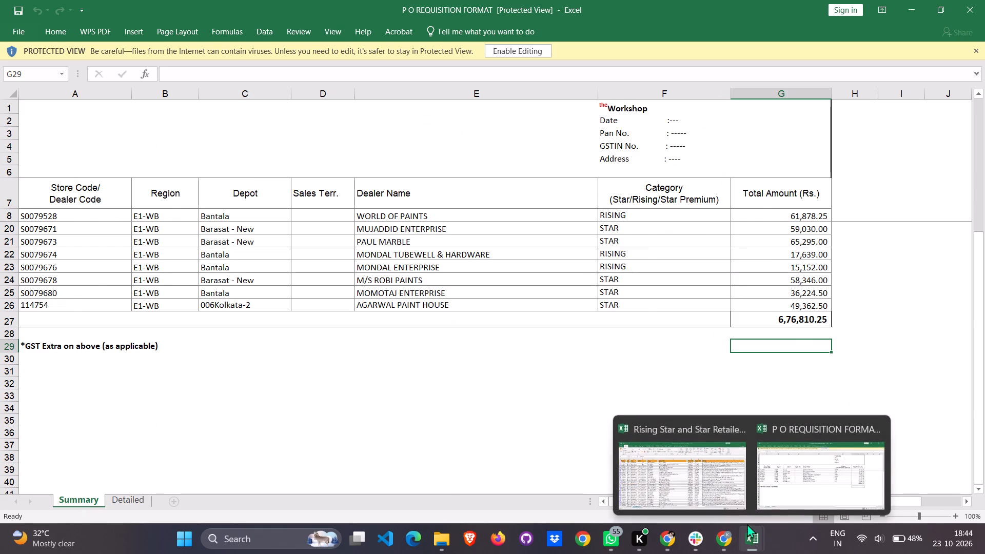
click(717, 482)
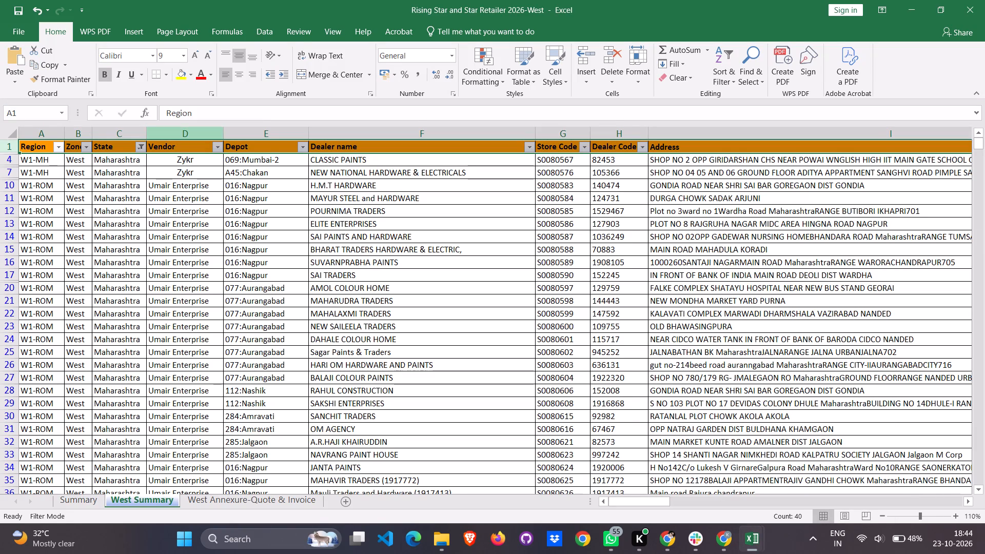
key(alt+Tab)
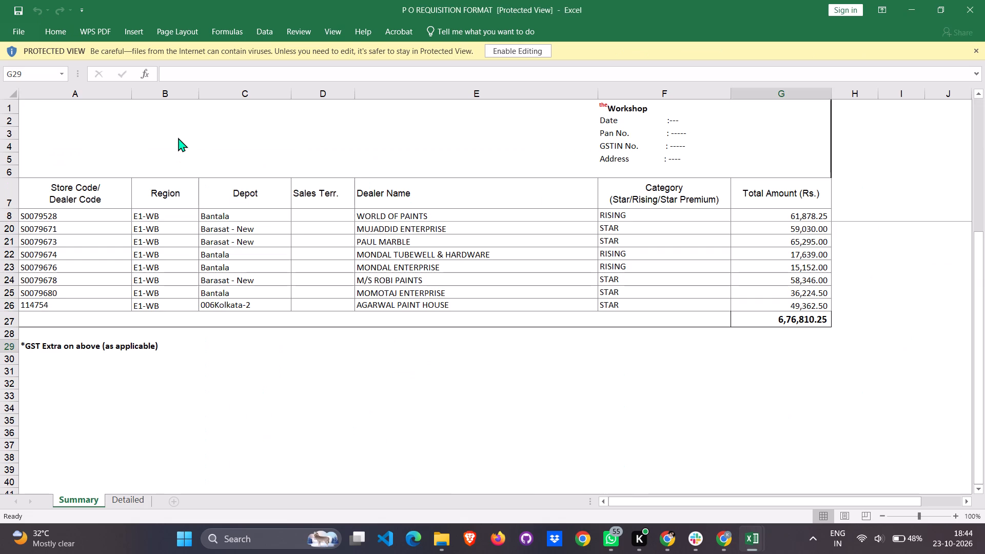
key(alt+Tab)
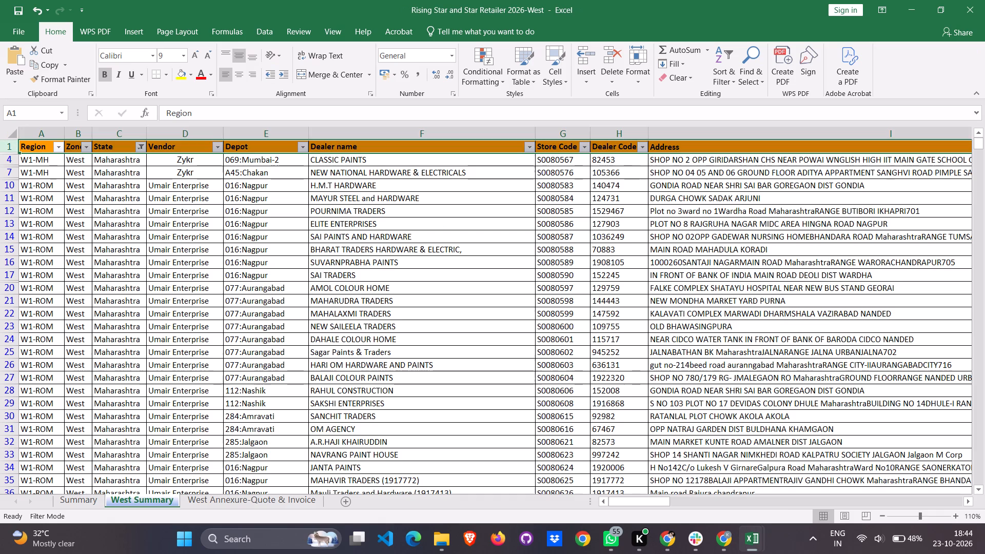
key(alt+Tab)
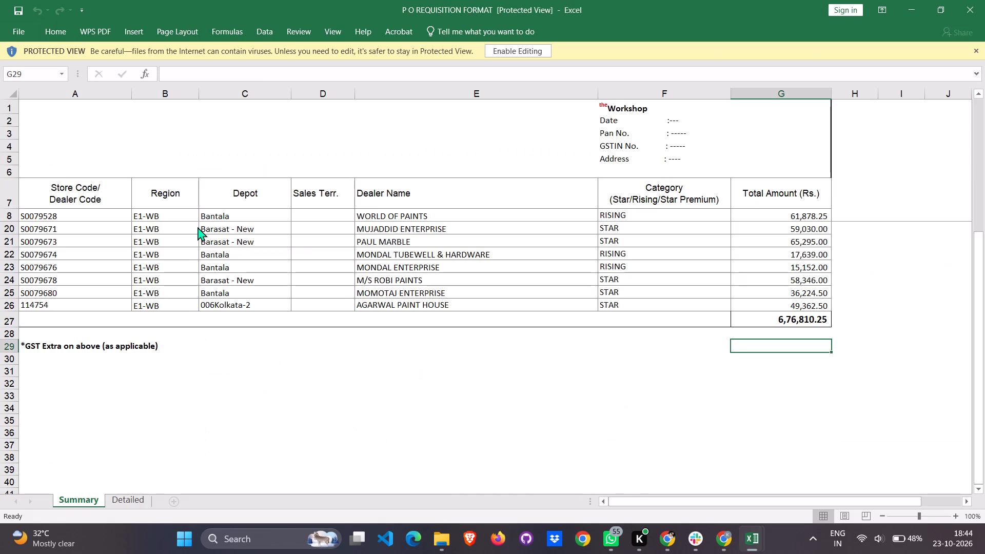
key(alt+Tab)
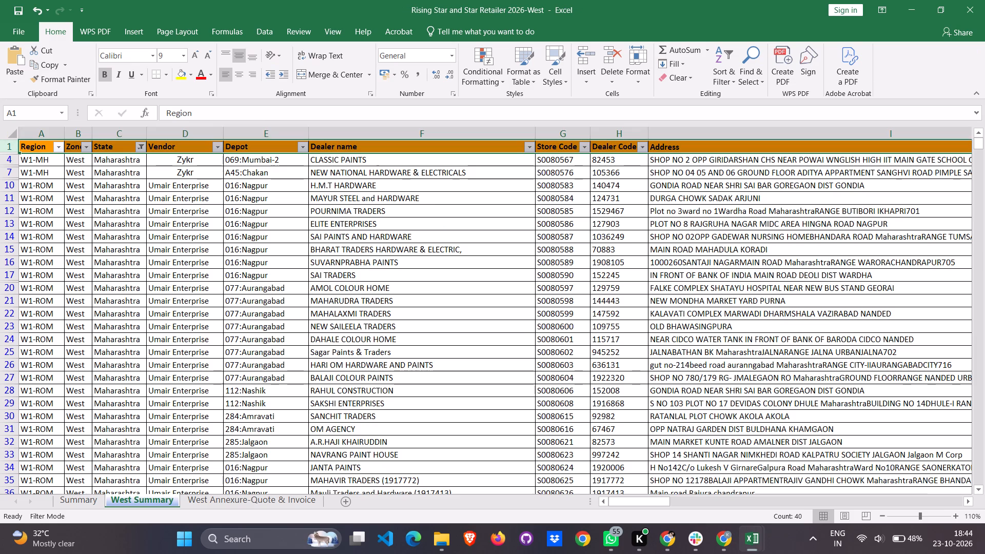
key(alt+Tab)
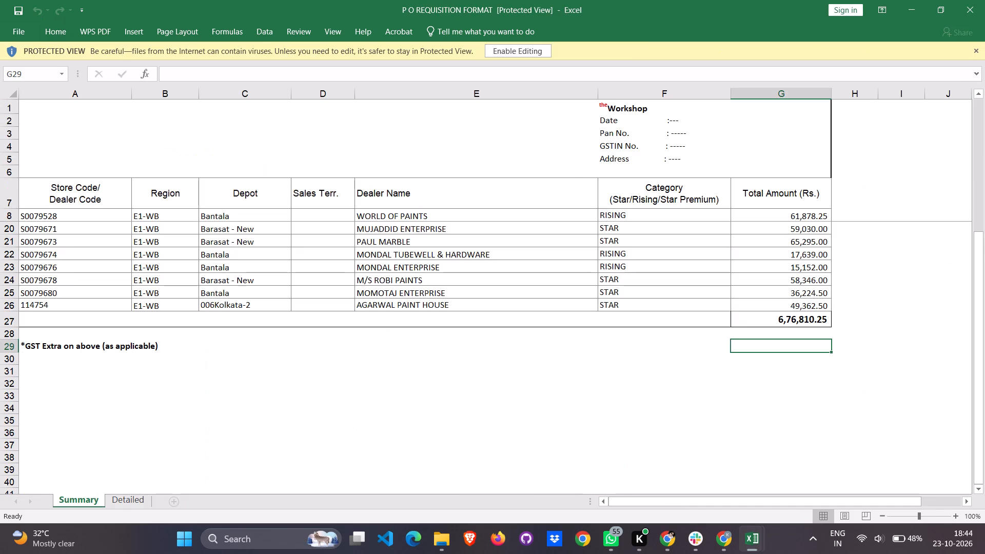
key(alt+Tab)
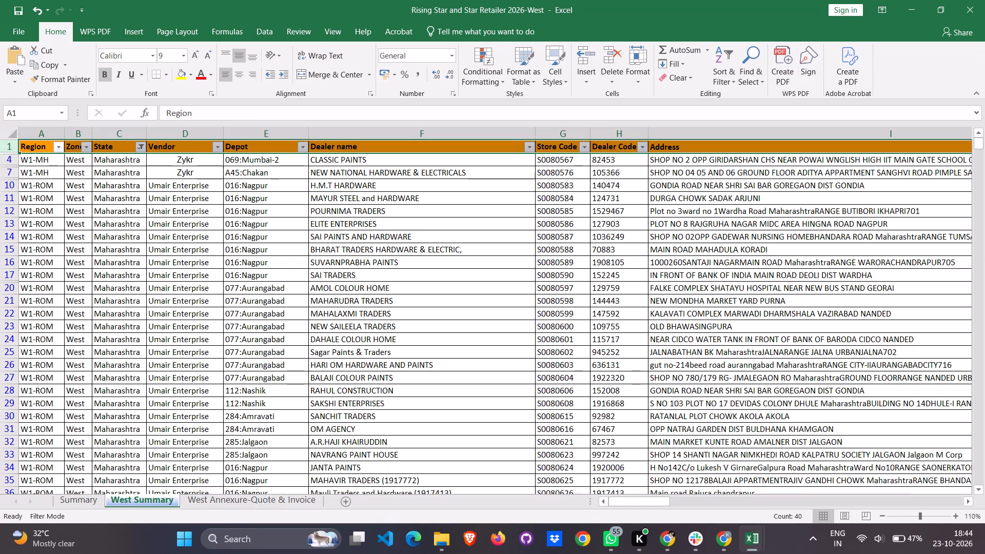
Hide the Zone and Vendor columns in the West Summary sheet, checking them against the requisition format's Summary sheet.
click(77, 133)
right_click(77, 132)
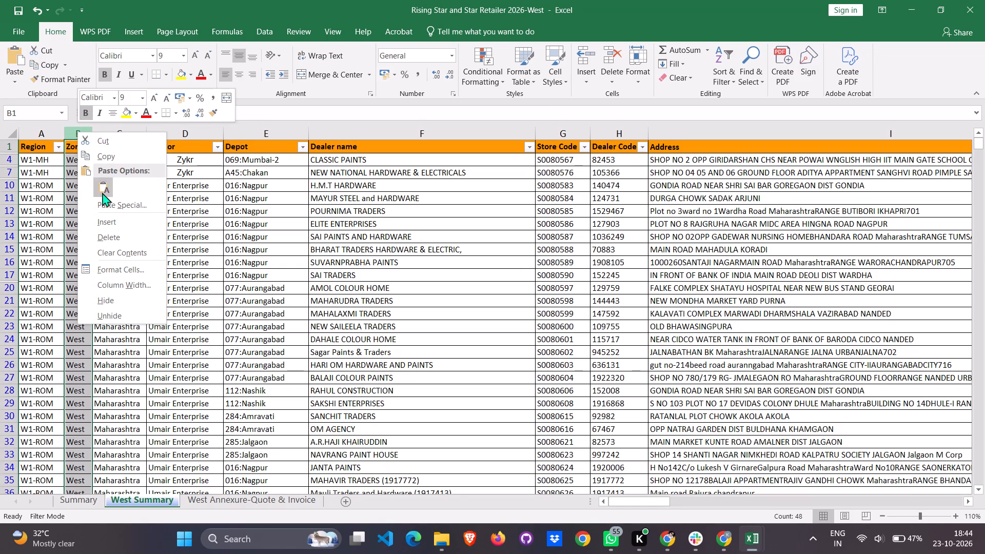
click(123, 294)
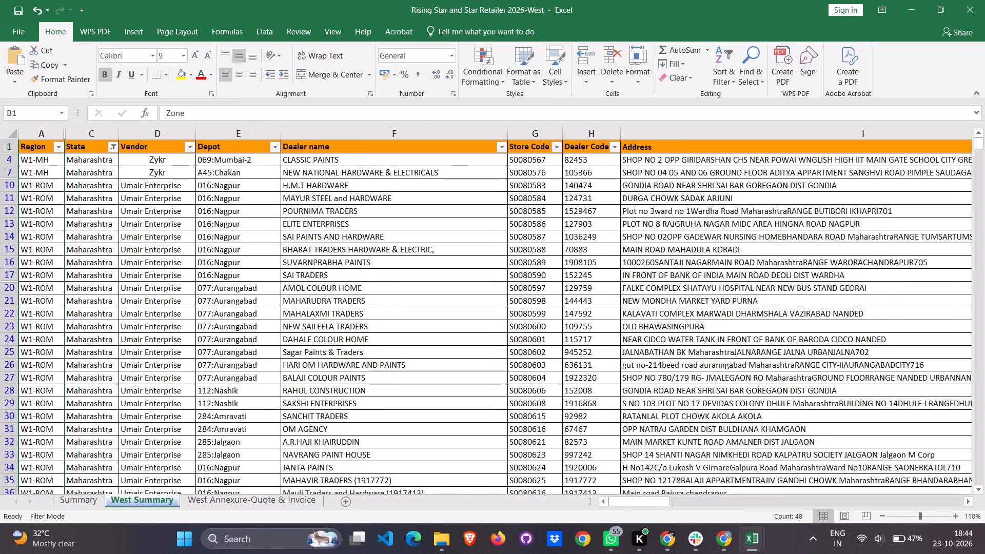
key(alt+Tab)
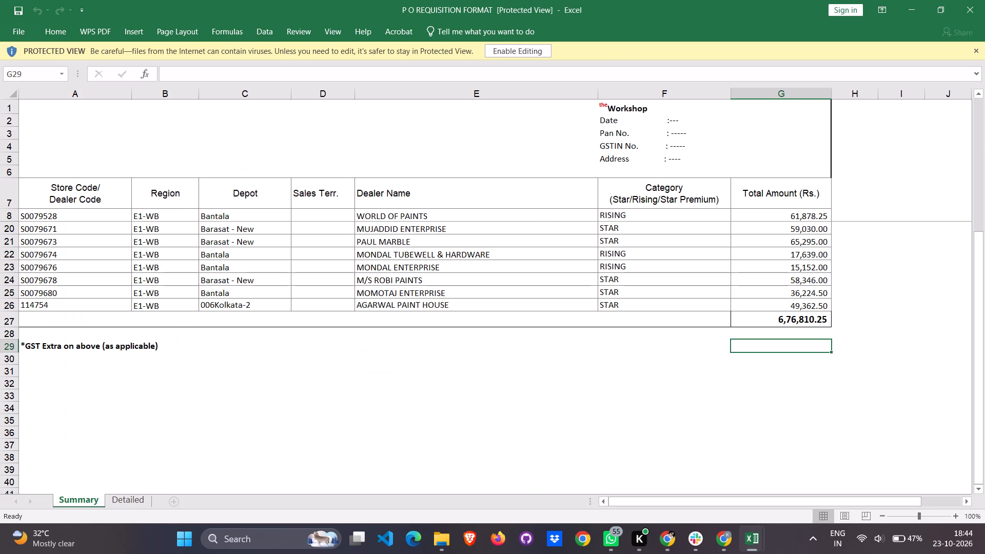
key(alt+Tab)
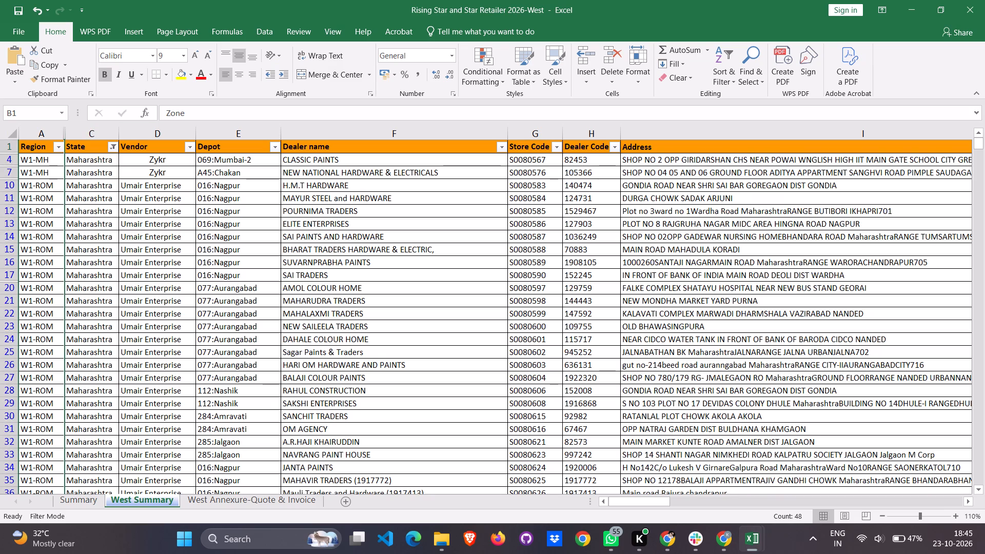
click(179, 133)
right_click(179, 133)
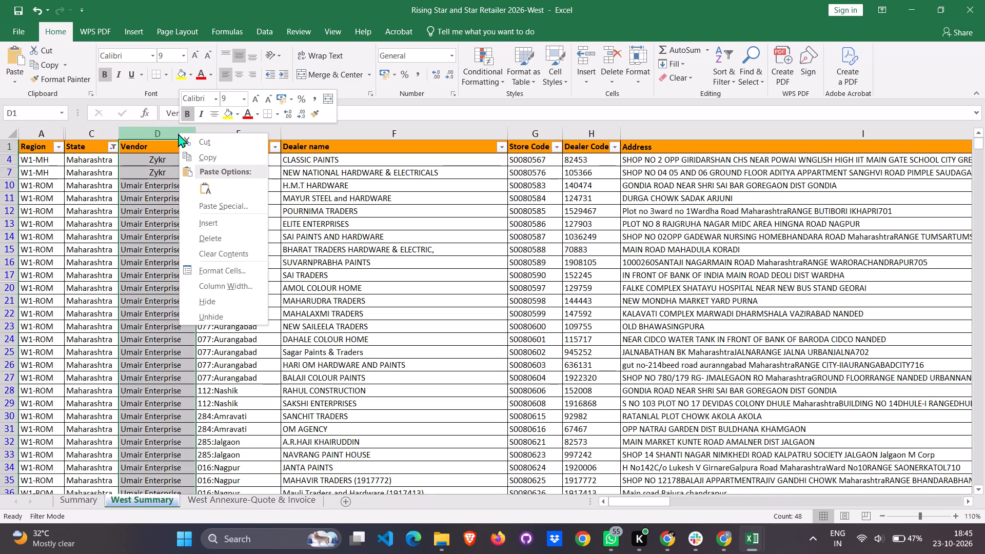
click(219, 300)
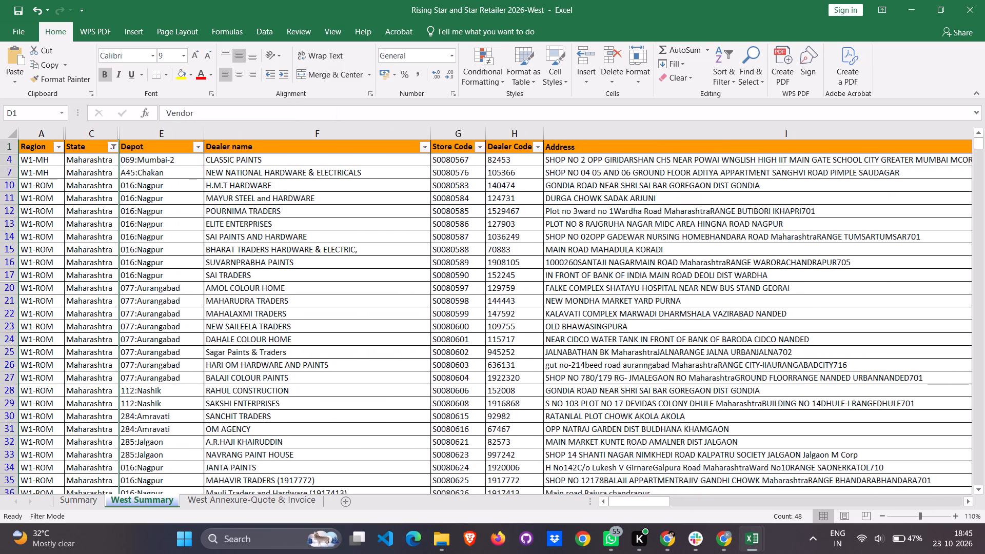
Check the requisition format again and hide West Summary's Dealer Code, Address, City and Dealer Mobile No. columns.
key(alt+Tab)
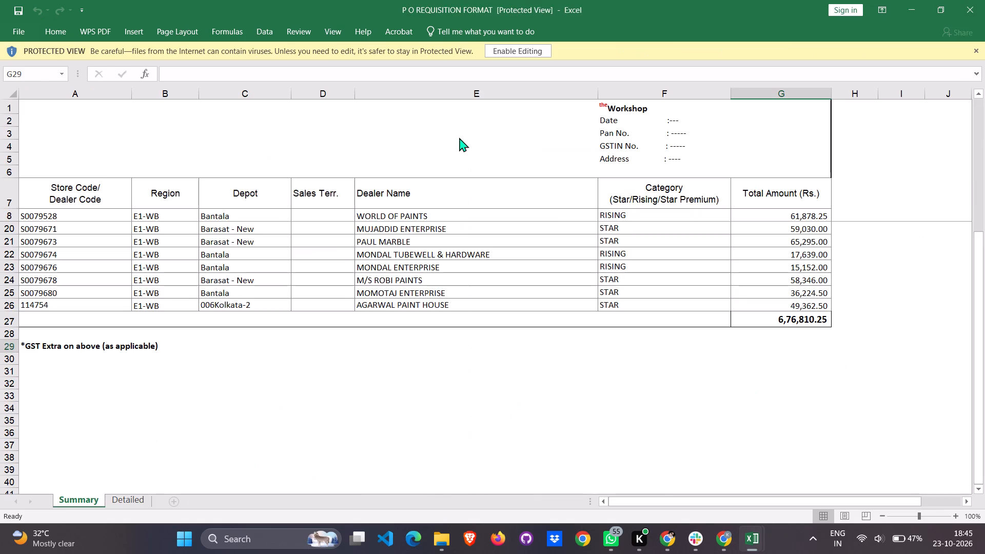
key(alt+Tab)
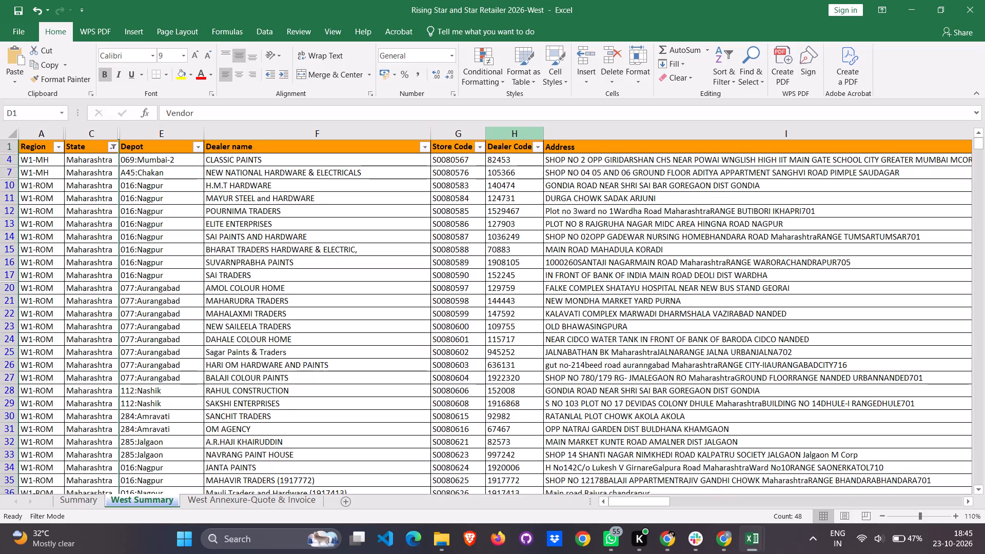
right_click(501, 135)
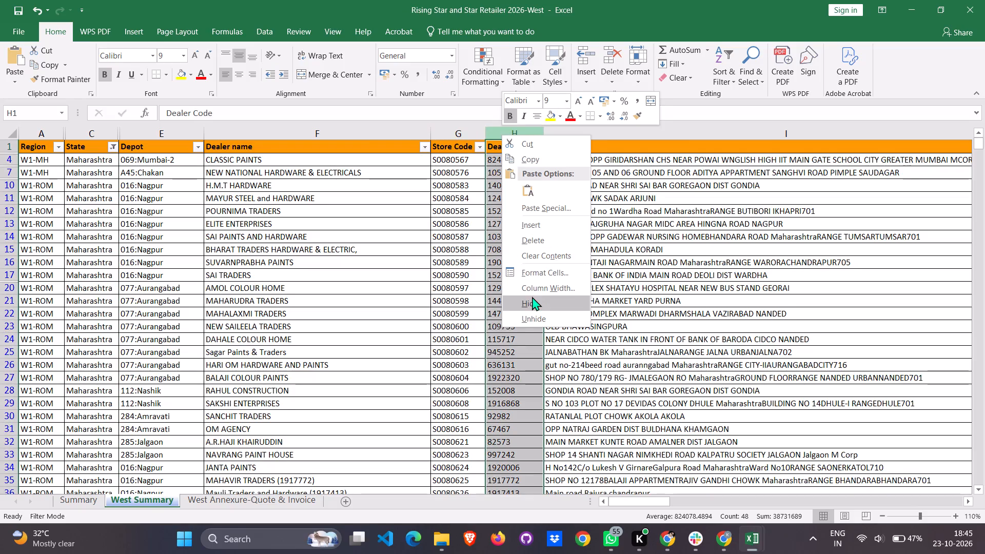
click(532, 296)
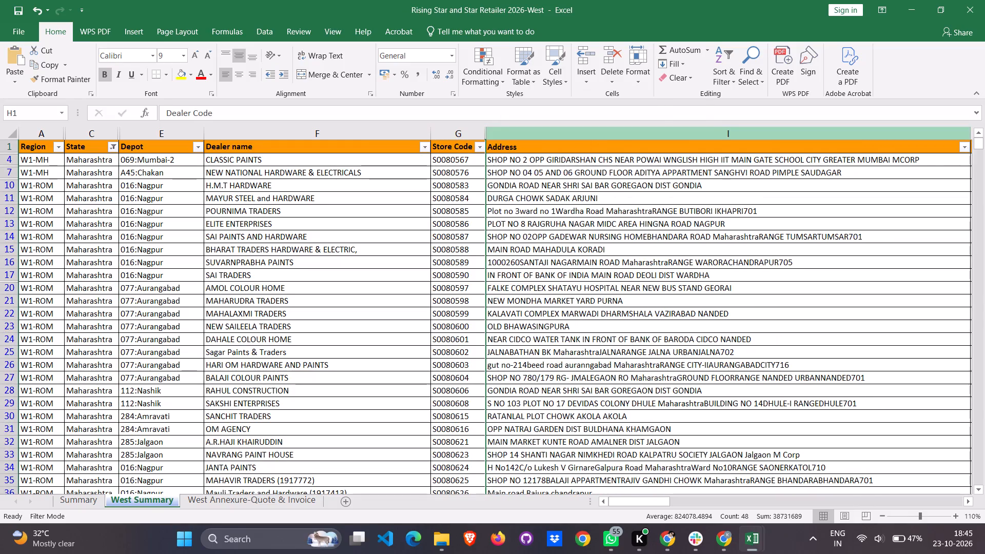
right_click(547, 137)
click(572, 305)
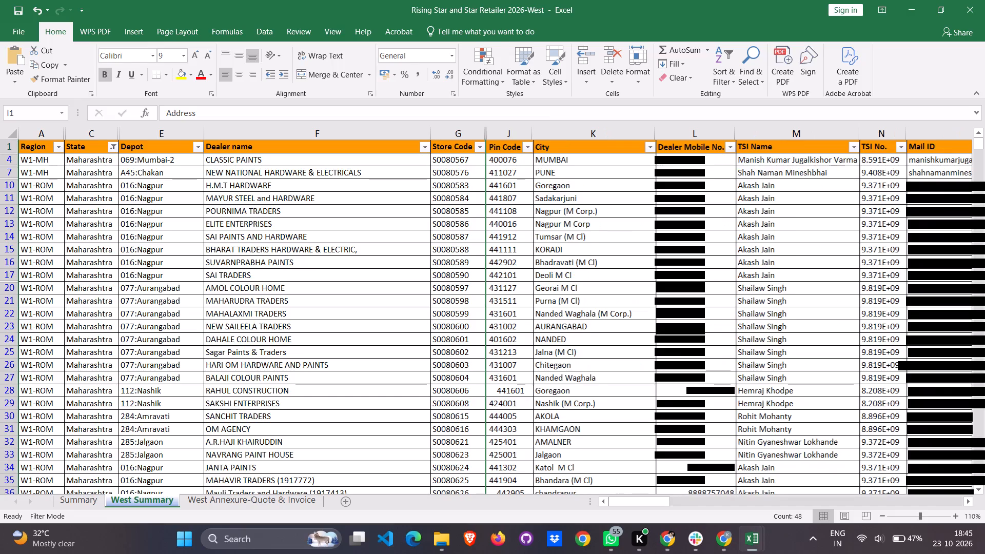
click(611, 137)
right_click(611, 137)
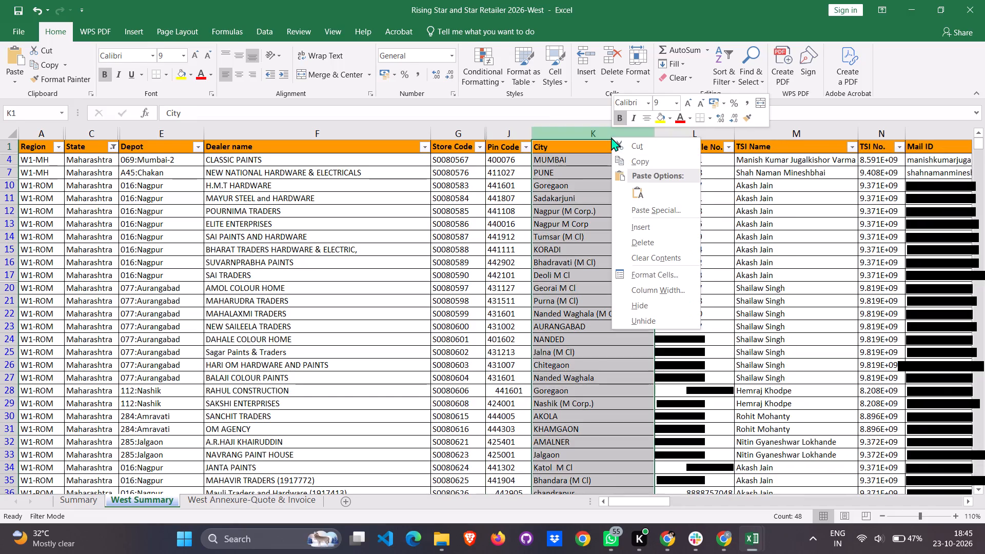
click(659, 302)
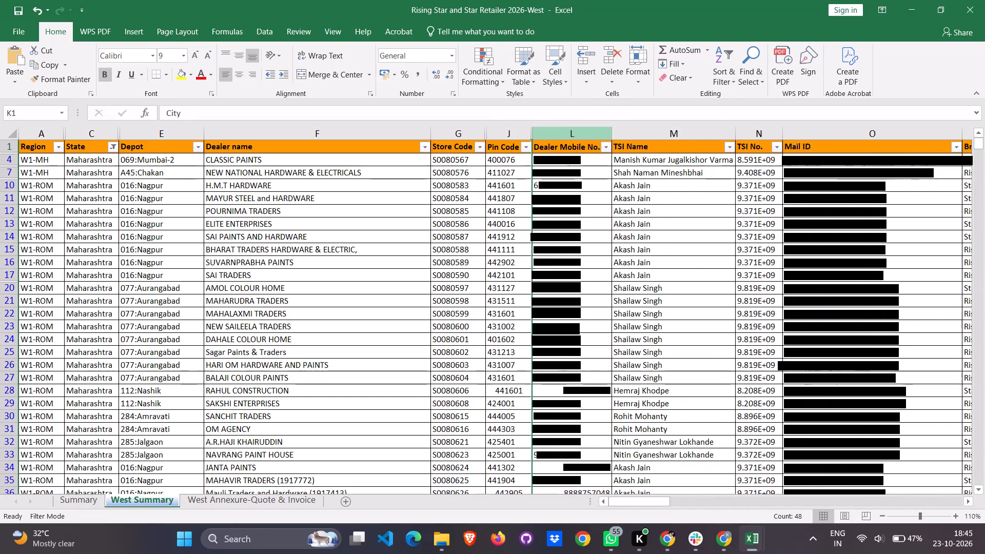
click(590, 133)
right_click(589, 133)
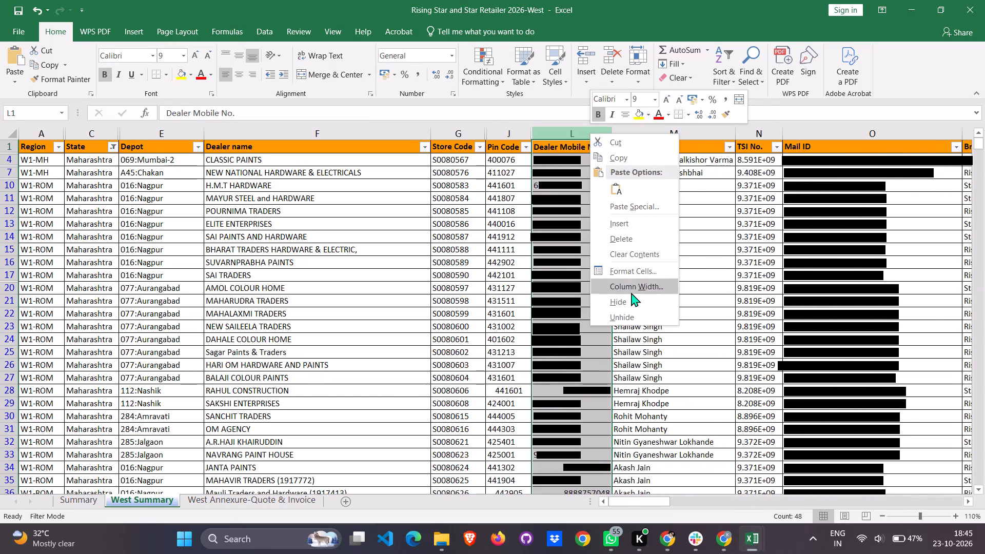
click(628, 298)
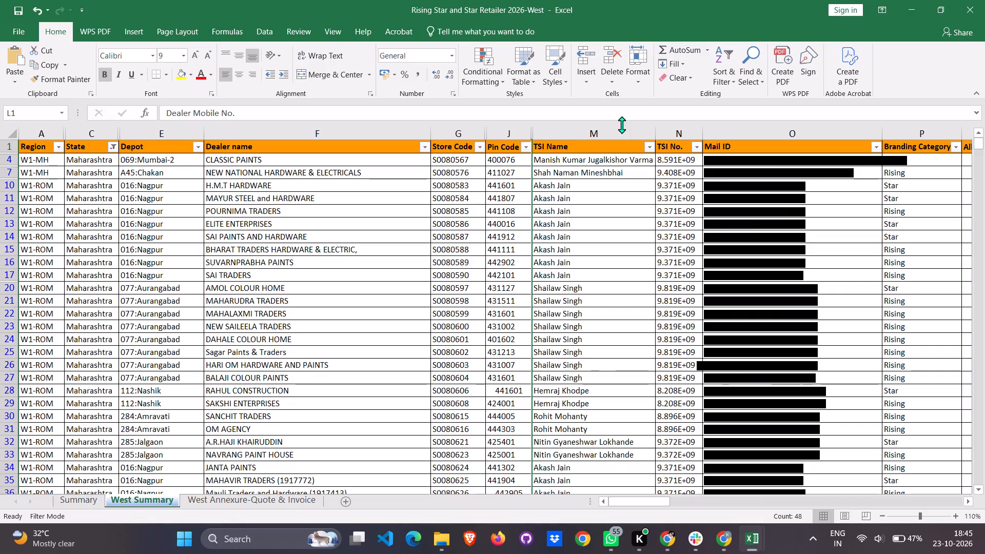
Recheck the requisition format and hide West Summary's Pin Code, TSI No., Mail ID and Allocation New Store columns.
key(alt+Tab)
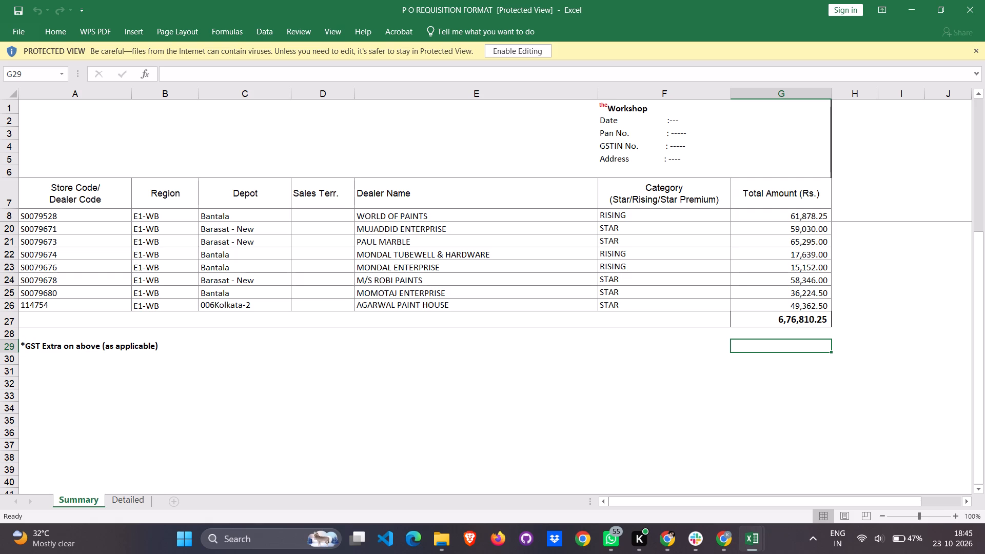
key(alt+Tab)
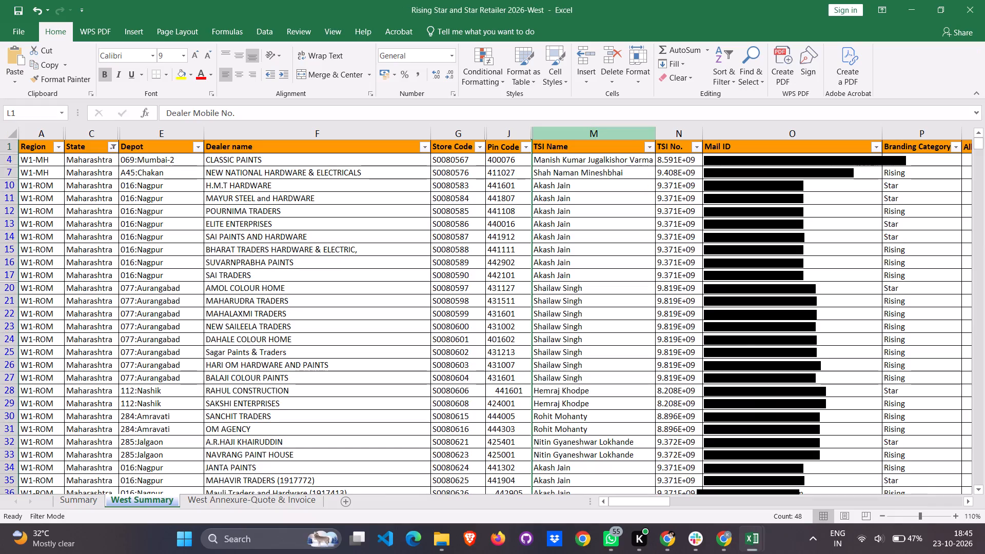
click(519, 133)
right_click(517, 134)
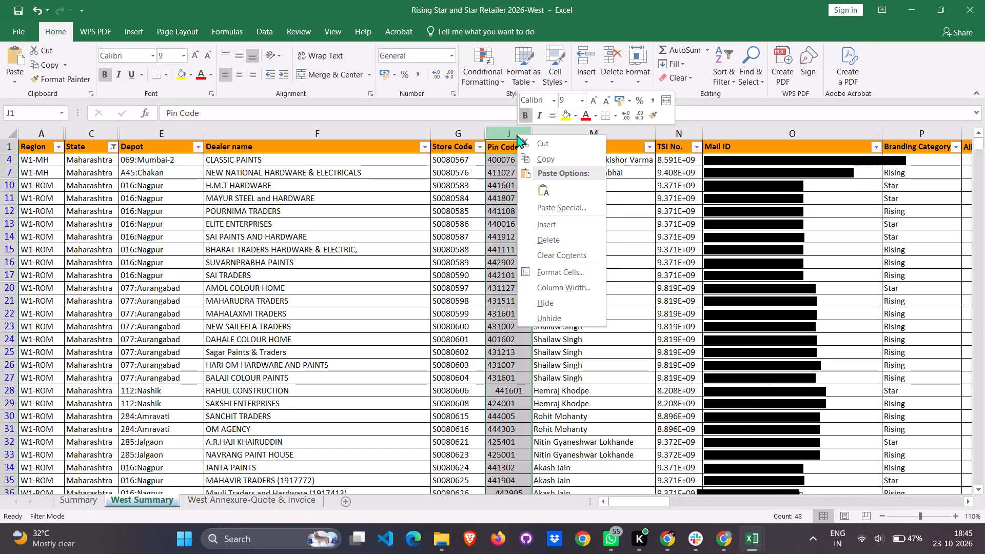
click(561, 299)
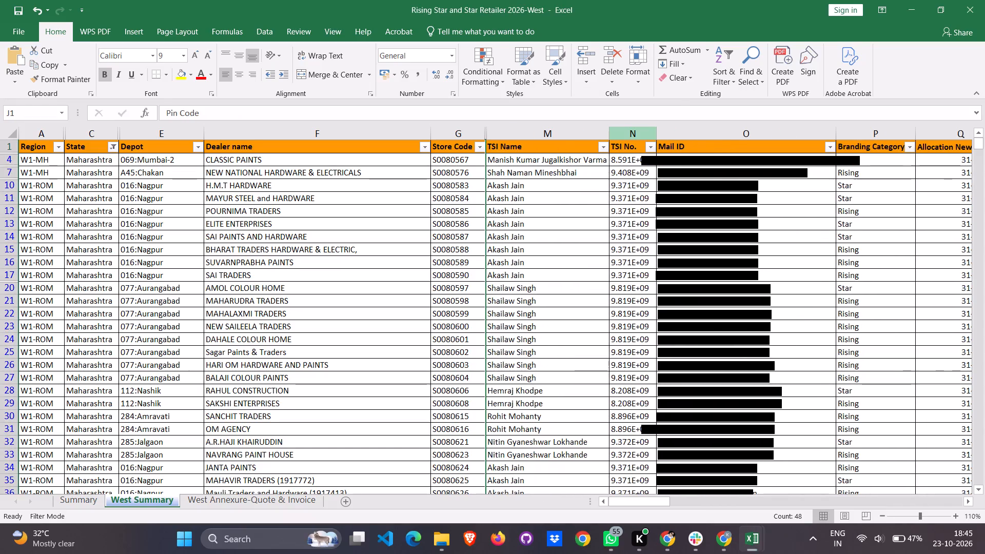
click(645, 138)
right_click(645, 138)
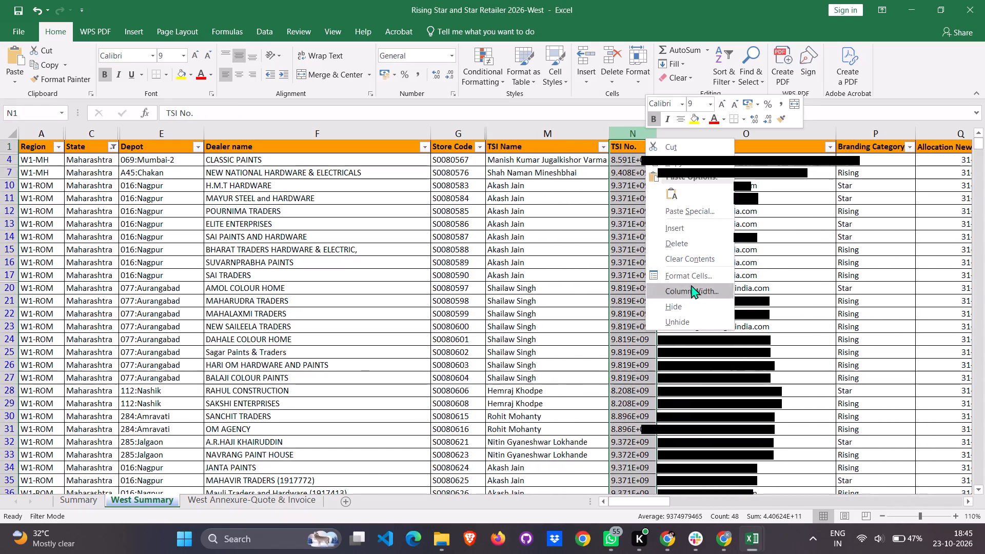
click(685, 302)
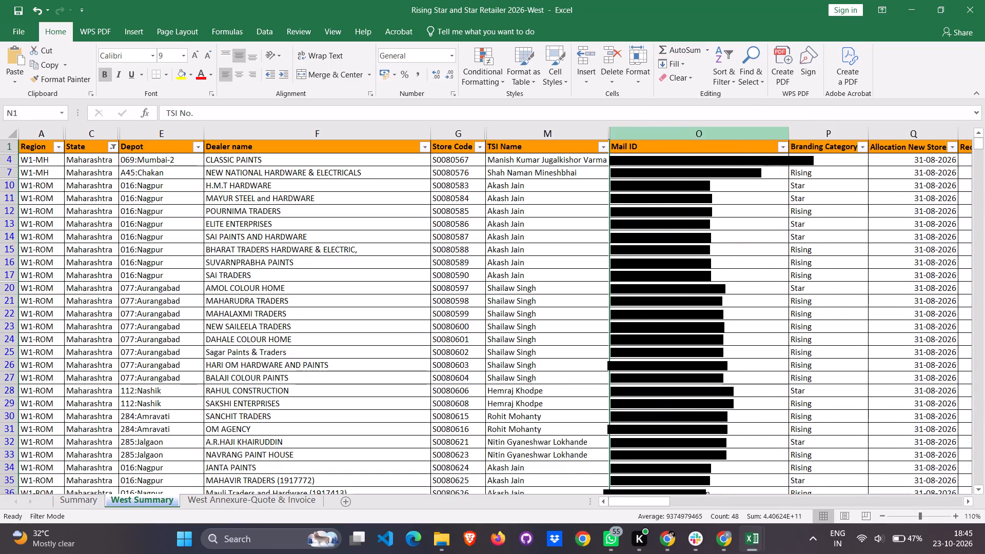
click(655, 129)
right_click(656, 130)
click(687, 299)
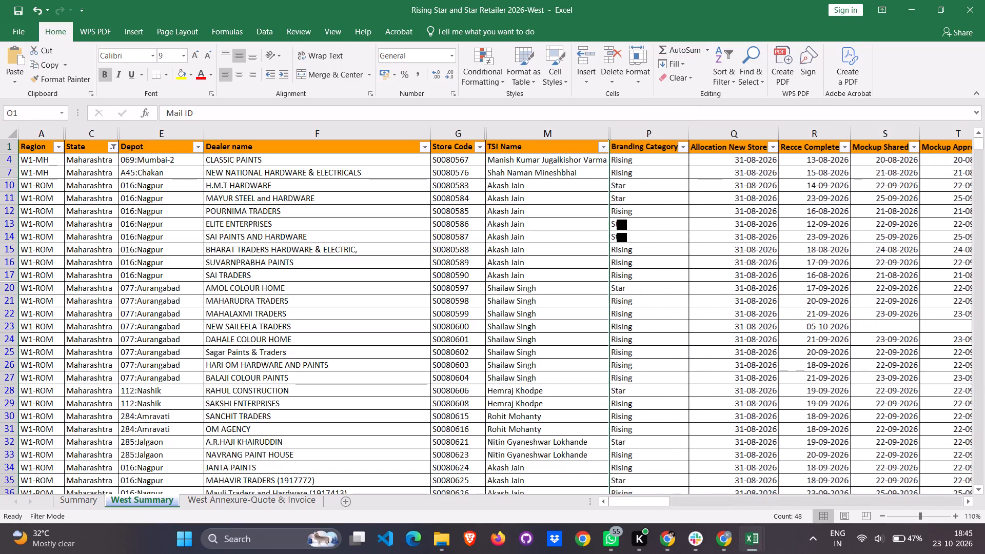
click(714, 139)
right_click(714, 139)
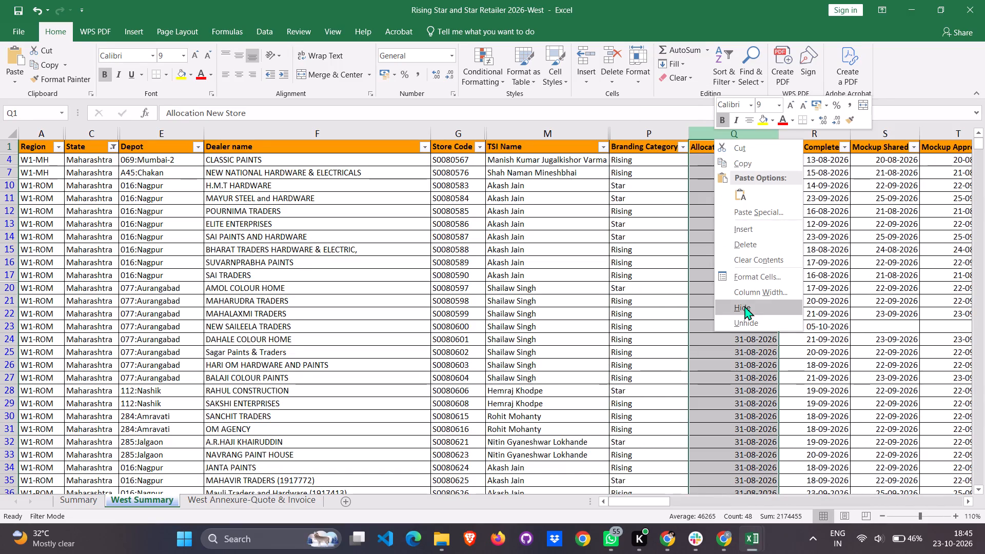
click(744, 306)
Hide the West Summary columns from Recce Complete through Store Complete.
drag(748, 135, 815, 130)
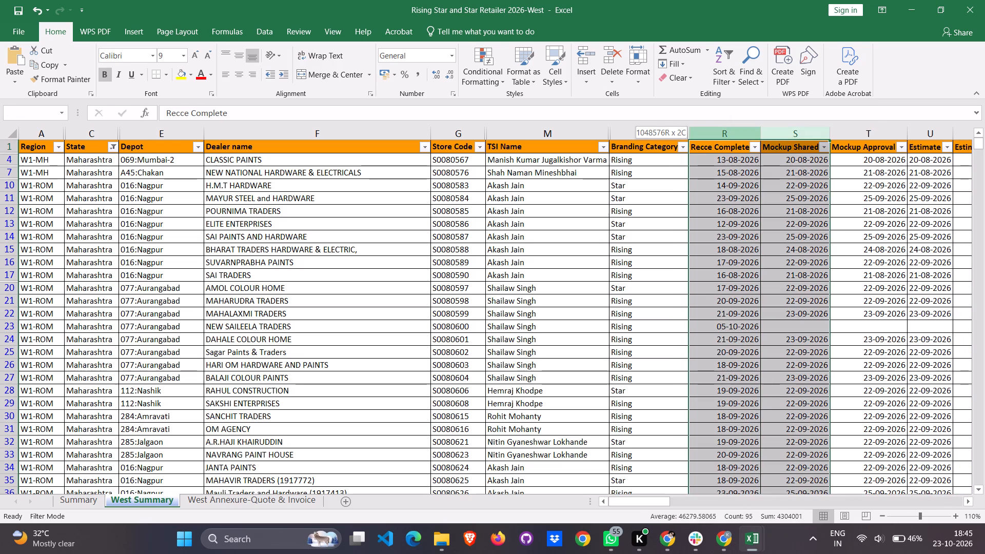
drag(815, 130, 936, 125)
right_click(857, 133)
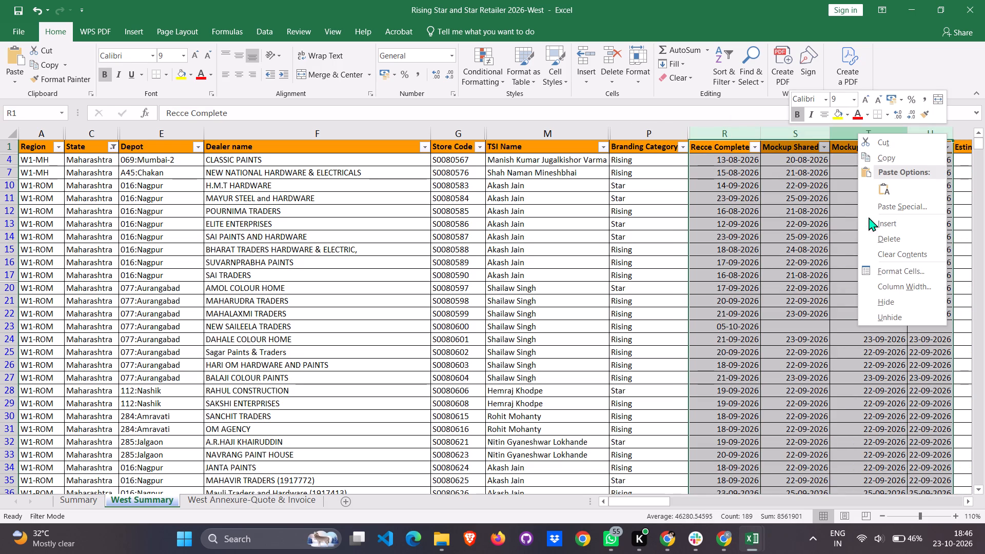
click(880, 302)
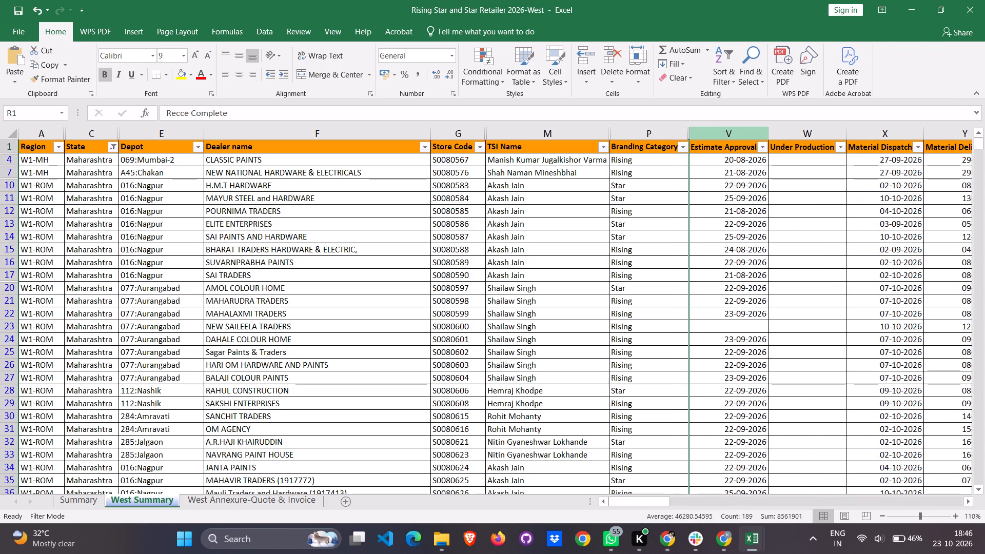
drag(746, 132, 936, 121)
right_click(871, 133)
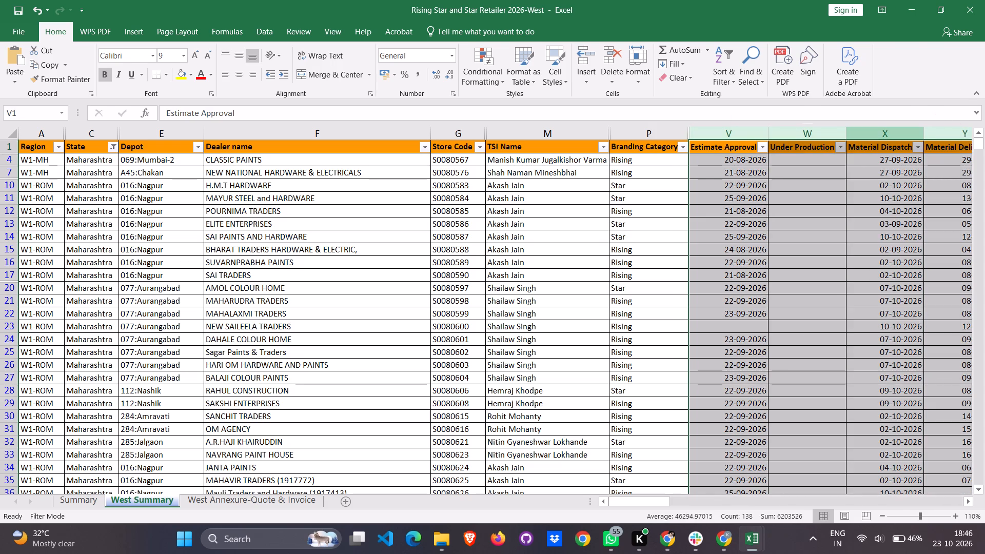
click(901, 299)
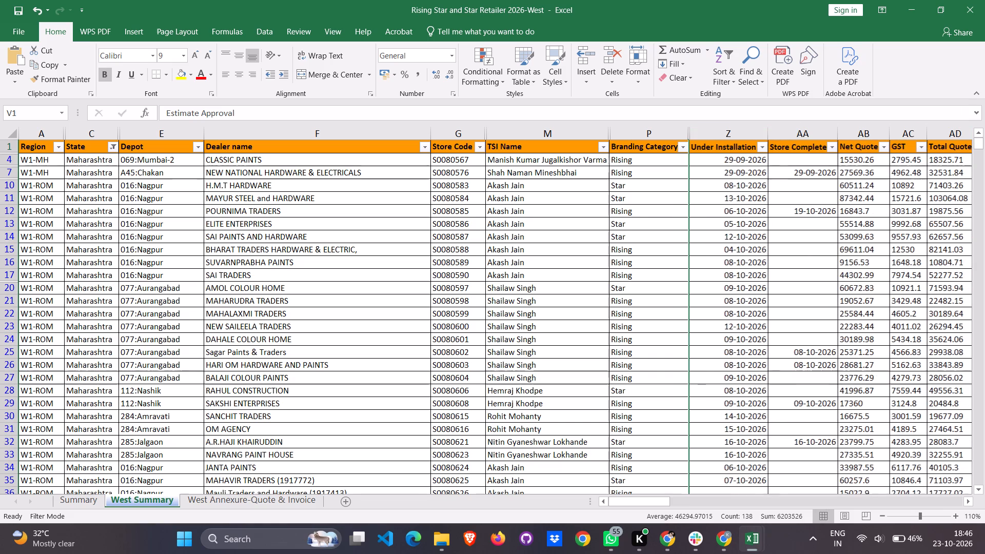
drag(752, 133, 835, 132)
right_click(786, 137)
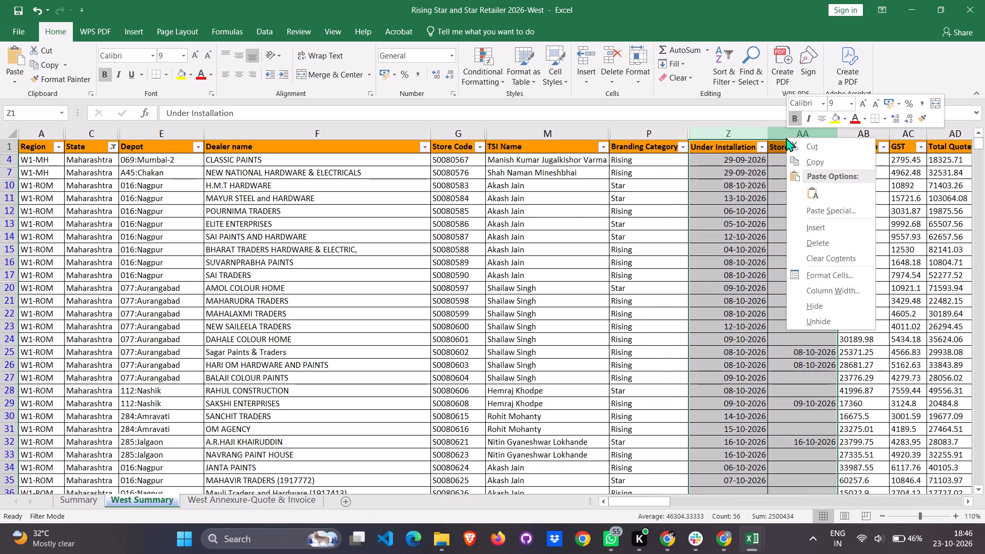
click(829, 305)
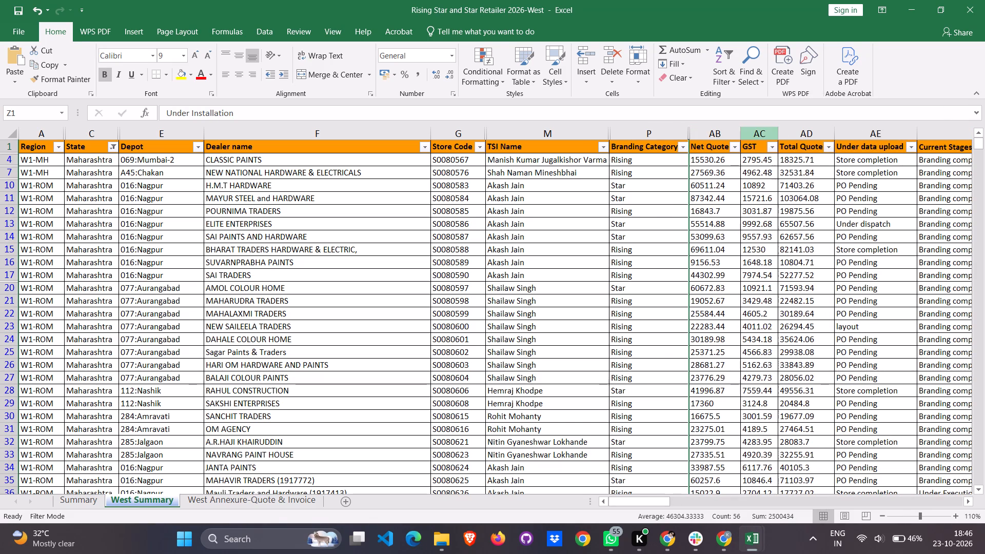
Hide the GST, Total Quote, Under data upload and Current Stages columns in West Summary, keeping Net Quote and Remarks.
drag(762, 130, 857, 130)
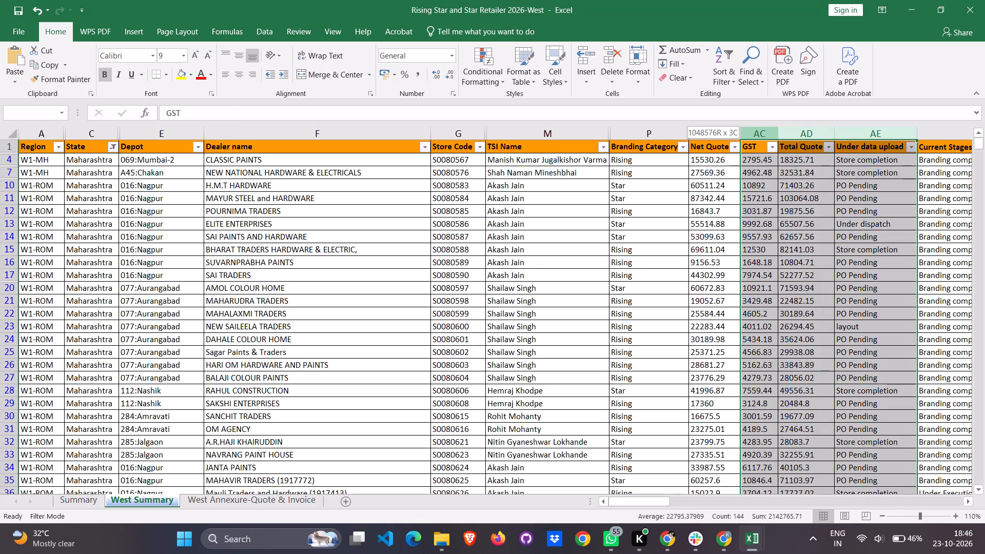
drag(857, 130, 909, 124)
drag(909, 124, 923, 123)
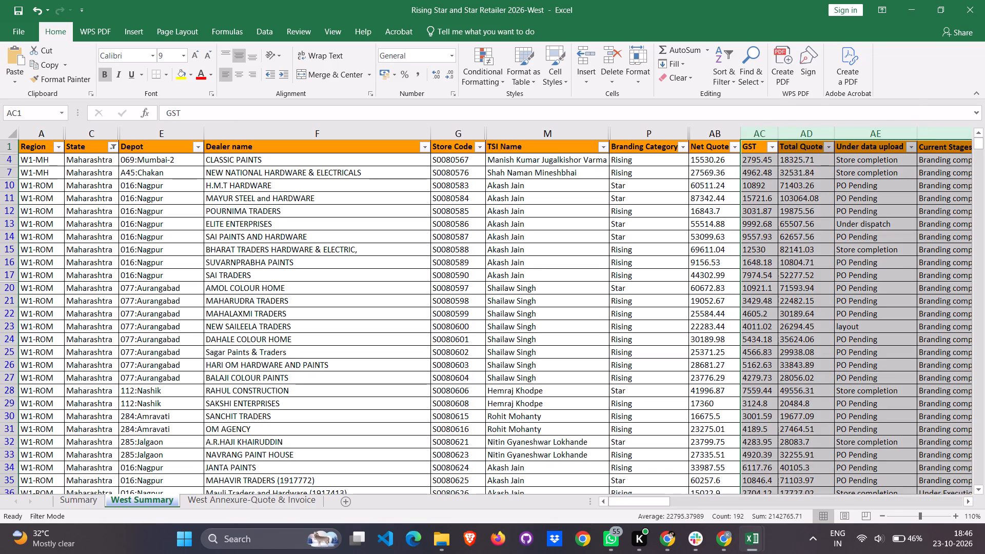
right_click(921, 133)
click(863, 295)
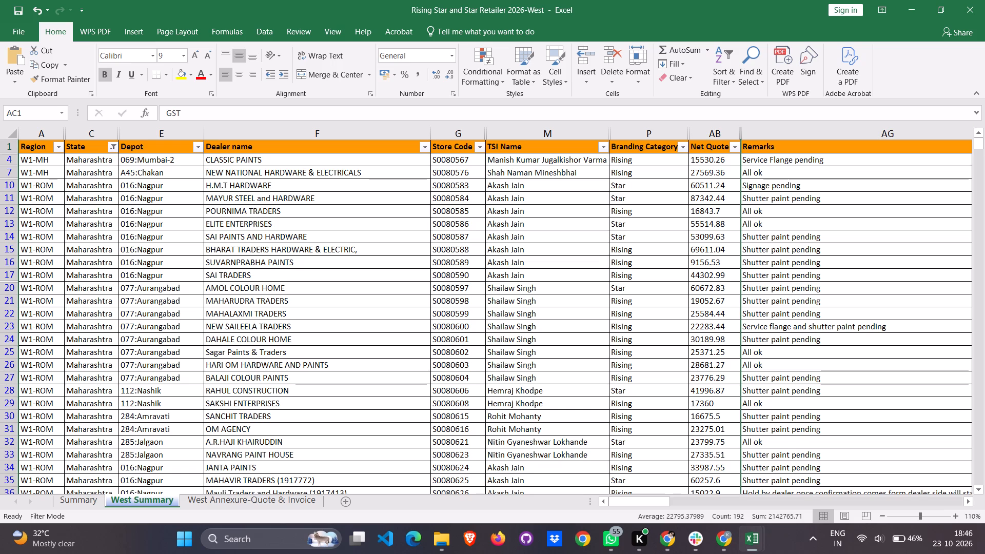
scroll(691, 300, right, 2)
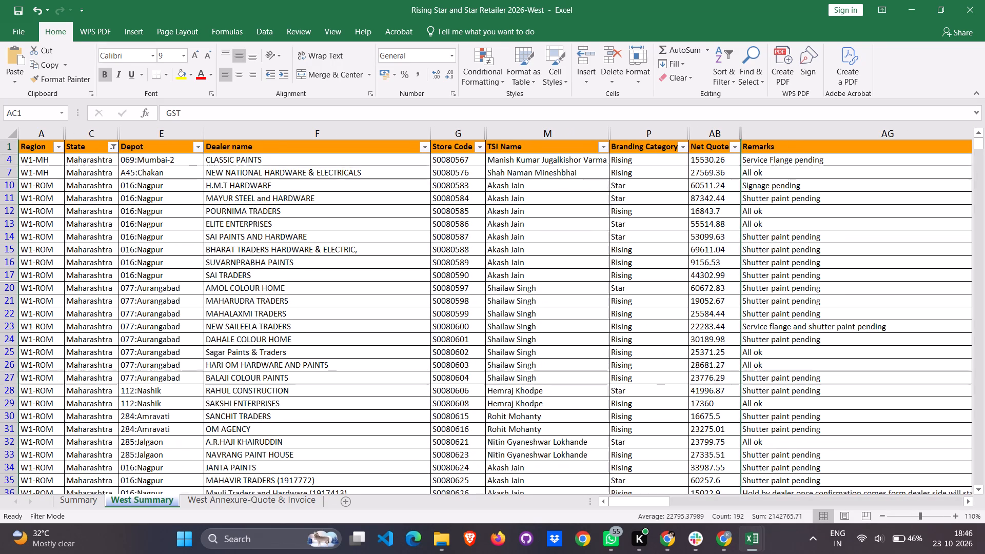
Select the filtered Maharashtra cells in the State column from the first to the last store row to check their count.
click(90, 164)
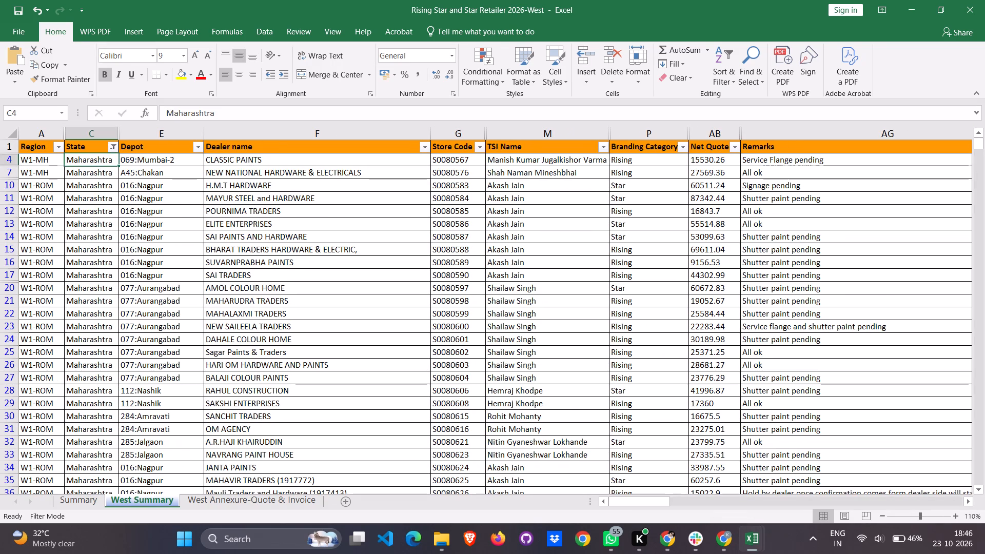
key(shift+Down)
key(shift+Down)
key(shift+Down)
key(shift+Down)
key(shift+Down)
key(shift+Down)
key(shift+Down)
key(shift+Down)
key(shift+Down)
key(shift+Down)
key(shift+Down)
key(shift+Down)
key(shift+Down)
key(shift+Down)
key(shift+Down)
key(shift+Down)
key(shift+Down)
key(shift+Down)
key(shift+Down)
key(shift+Down)
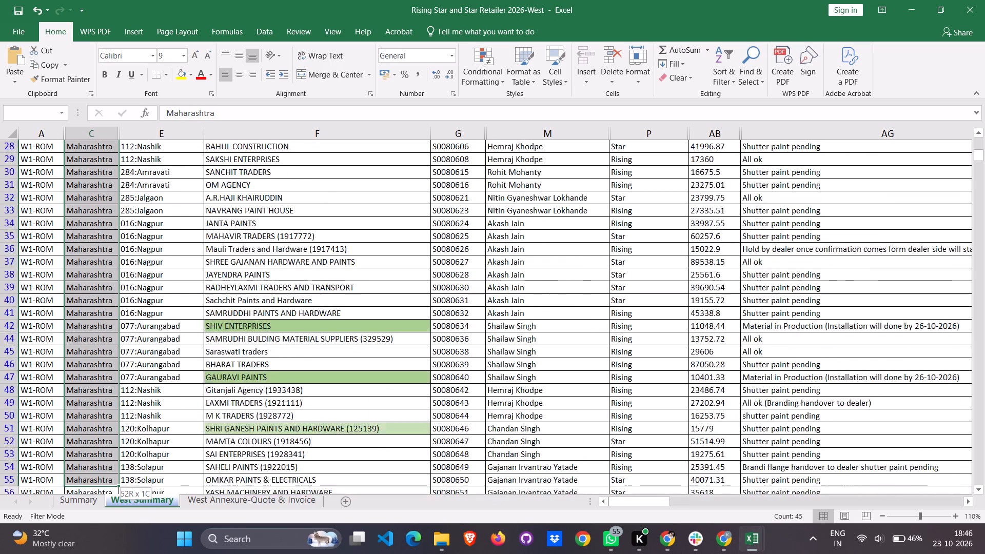
key(shift+Up)
key(shift+Up)
key(shift+Up)
key(shift+Up)
key(shift+Up)
key(shift+Up)
key(shift+Up)
key(shift+Up)
key(shift+Up)
key(shift+Up)
key(shift+Up)
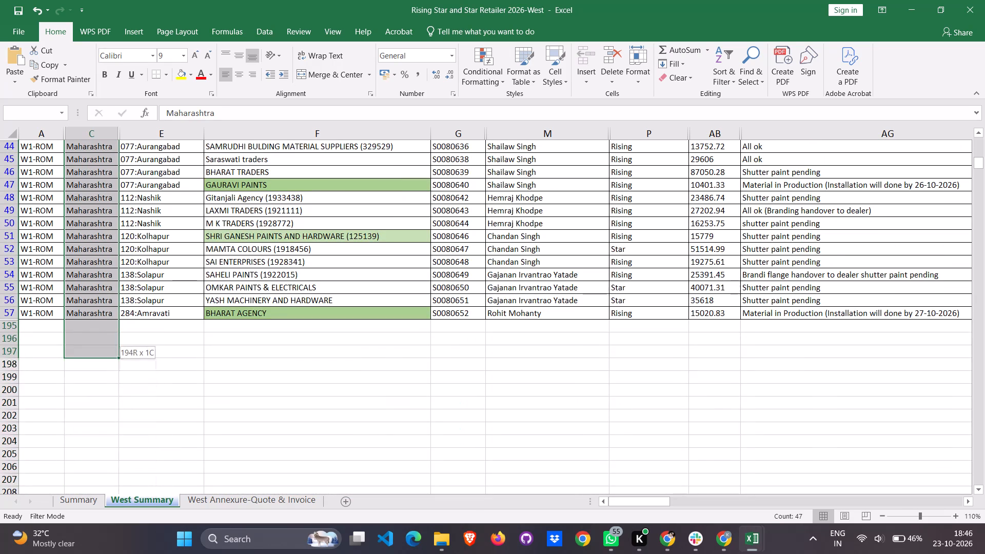
key(shift+Up)
key(shift+Up)
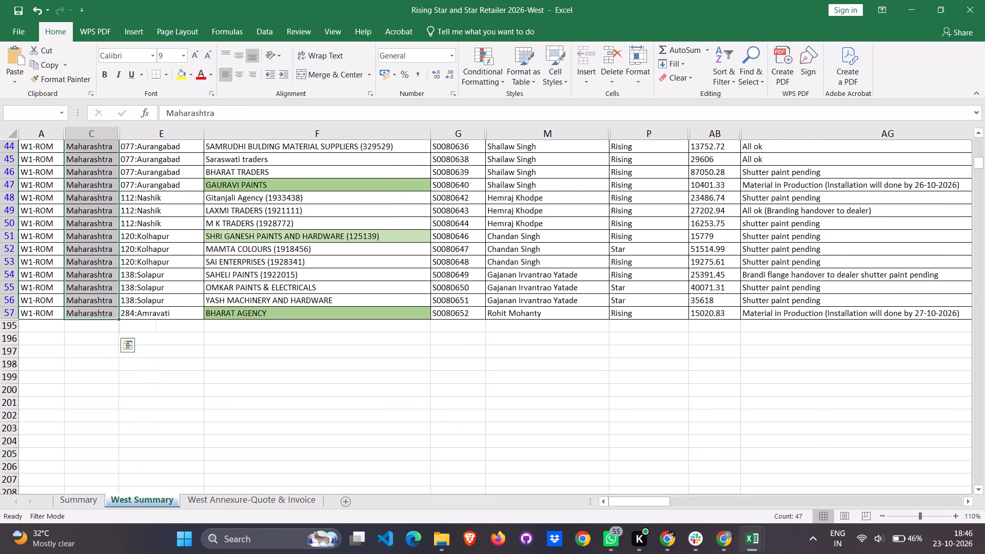
click(301, 457)
scroll(352, 401, up, 14)
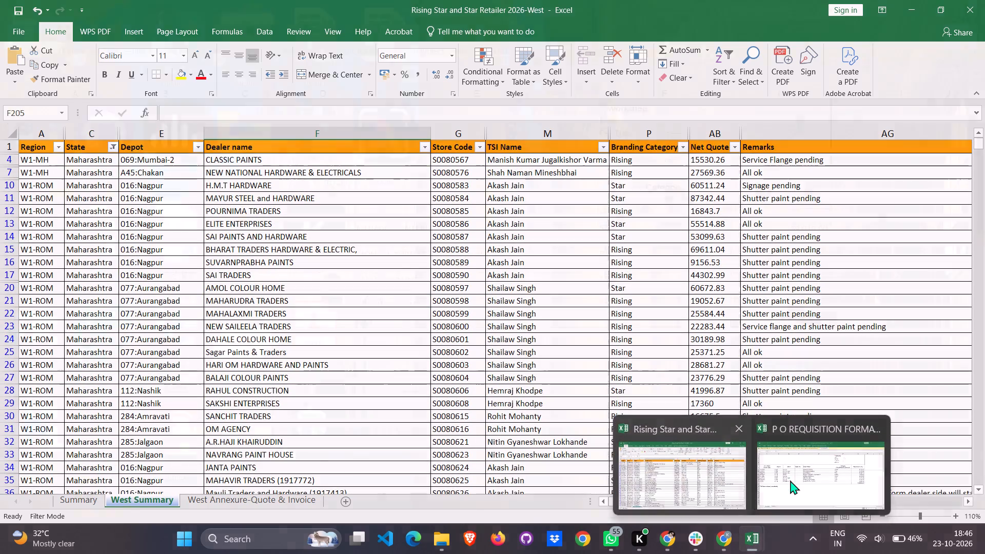
Arrange the West Summary workbook and the P O Requisition Format workbook in side-by-side windows and look across the format's Summary columns.
click(801, 484)
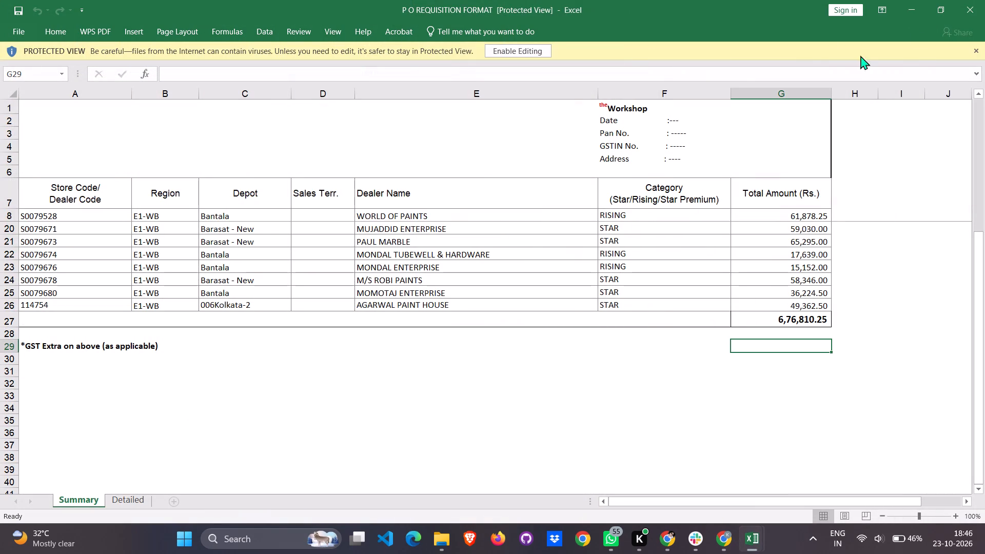
click(945, 7)
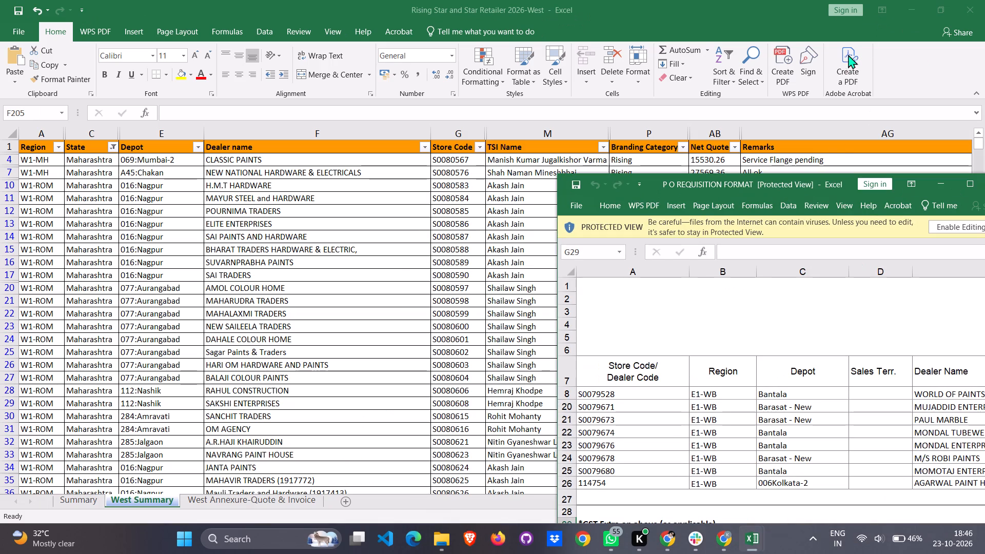
click(944, 3)
drag(823, 166, 799, 163)
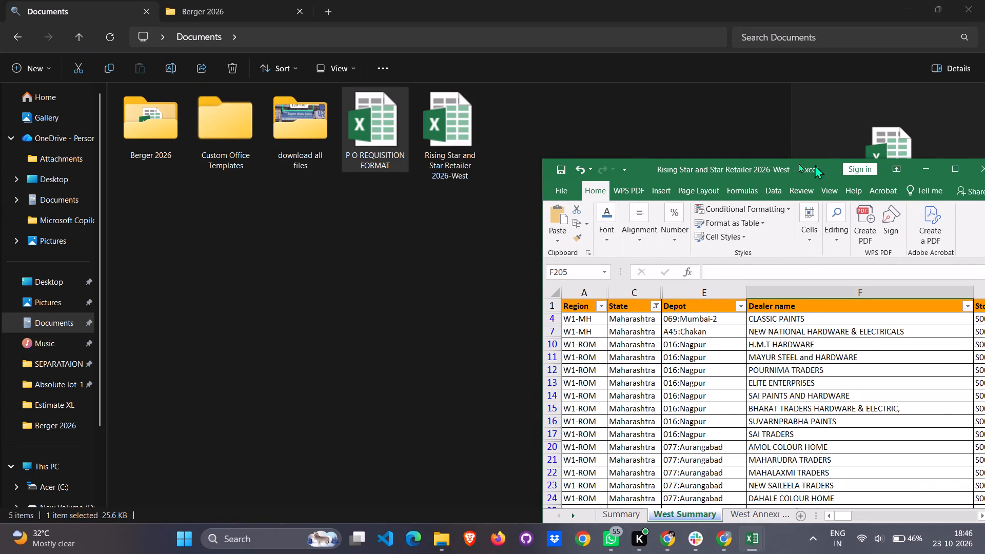
drag(799, 163, 316, 70)
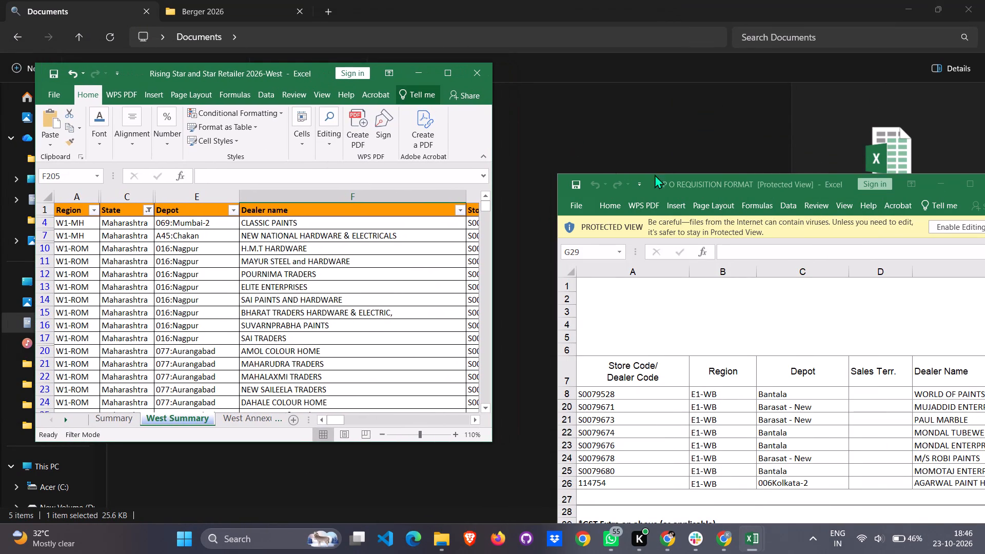
drag(750, 177, 698, 60)
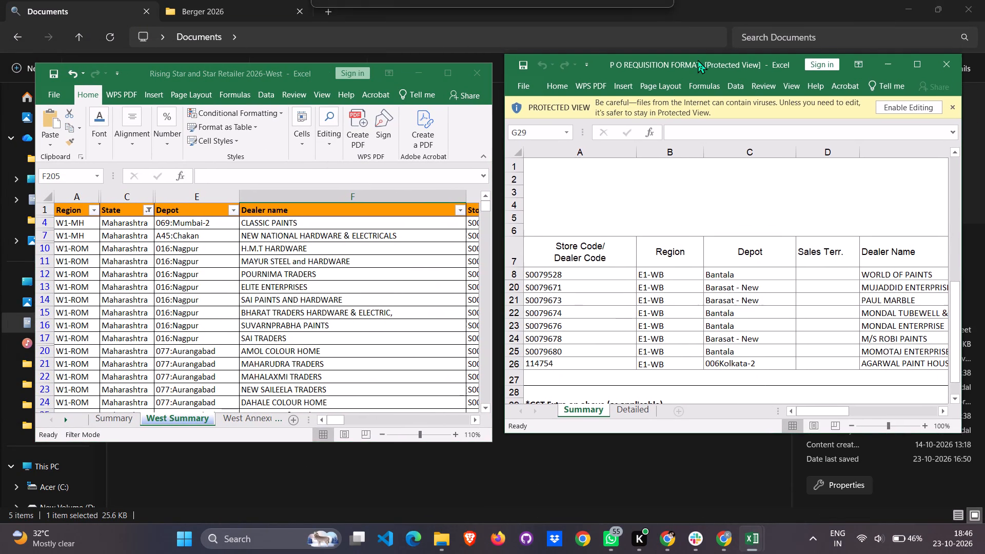
drag(698, 60, 691, 62)
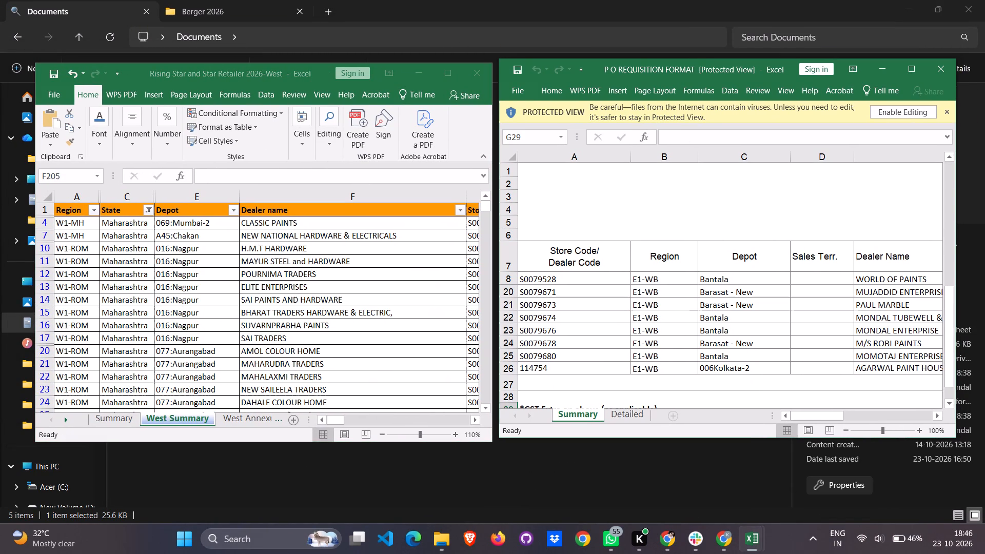
scroll(652, 316, left, 3)
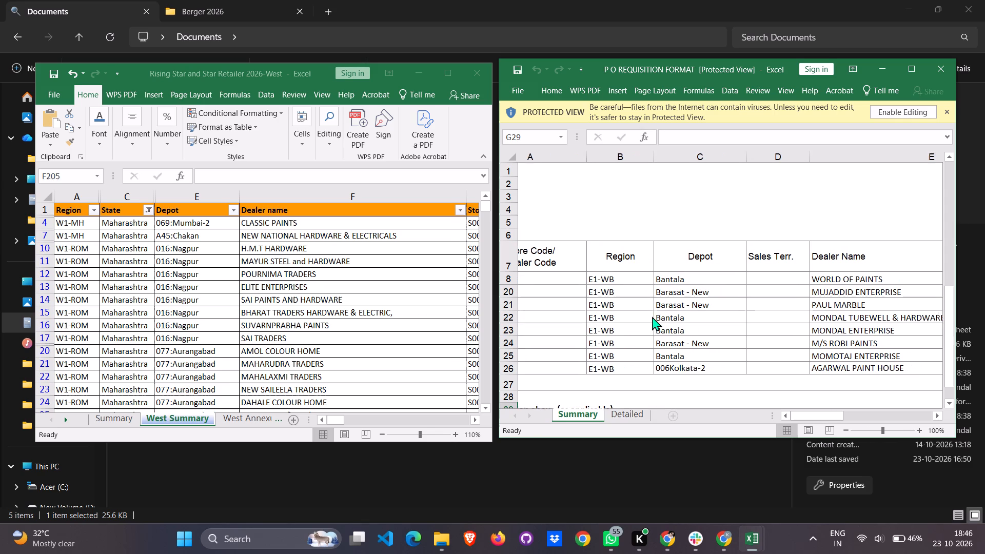
scroll(652, 316, left, 2)
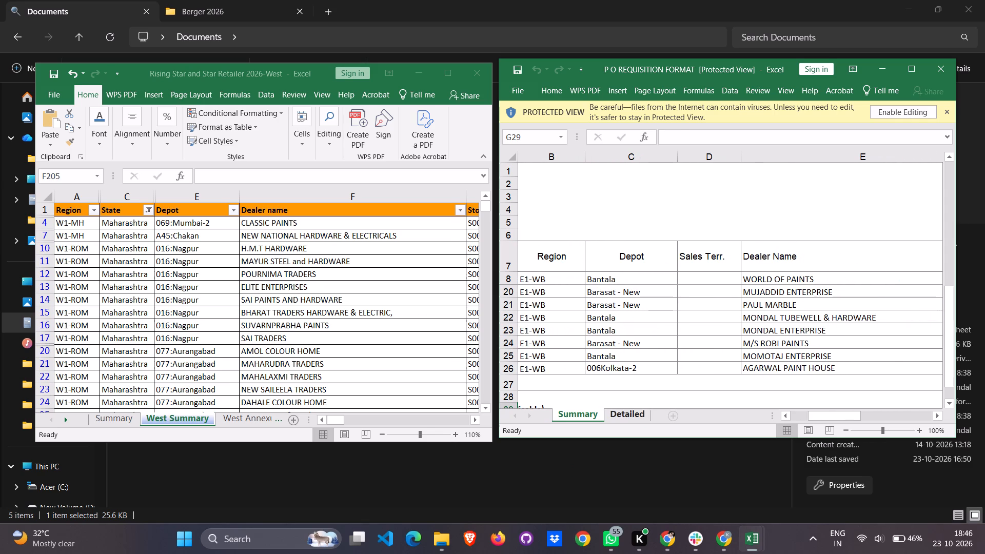
scroll(647, 286, right, 6)
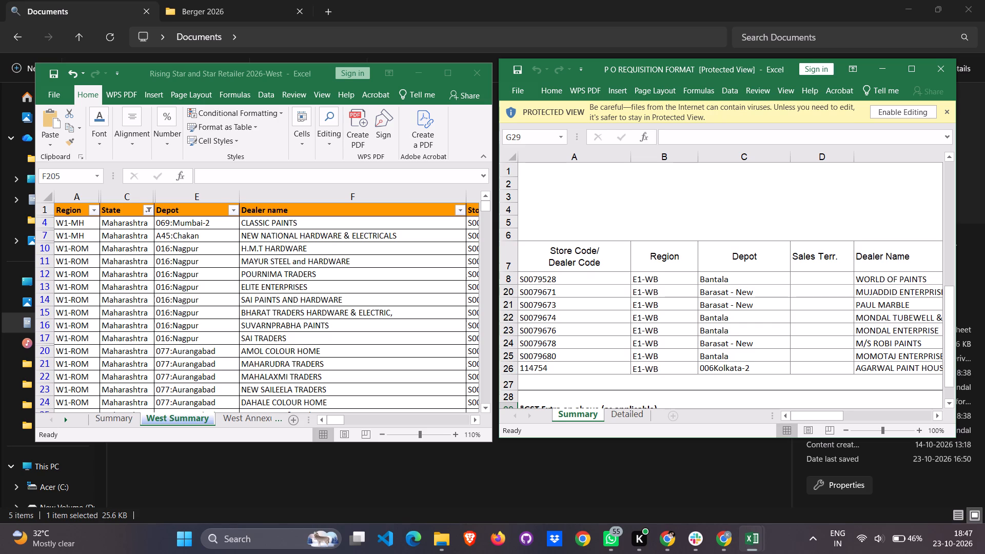
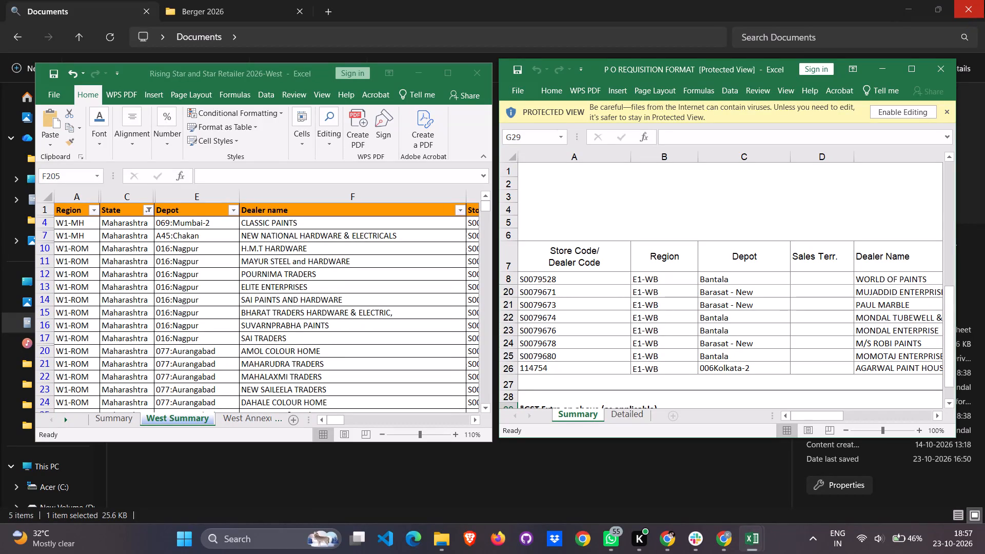
Enable editing in the protected P O Requisition Format workbook.
click(910, 110)
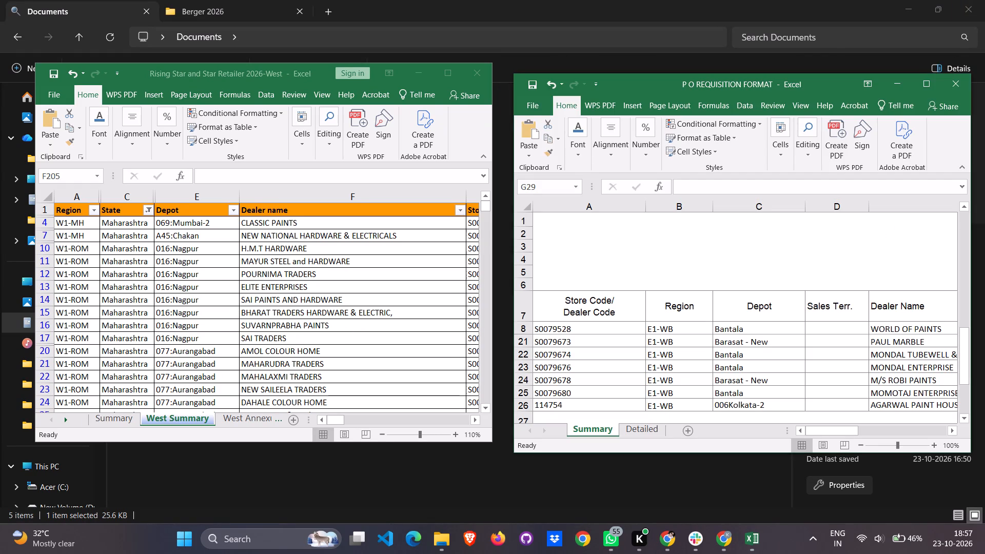
Clear the old store codes one by one from rows 8 to 11 of the format's Summary sheet.
scroll(809, 334, down, 4)
scroll(801, 354, up, 4)
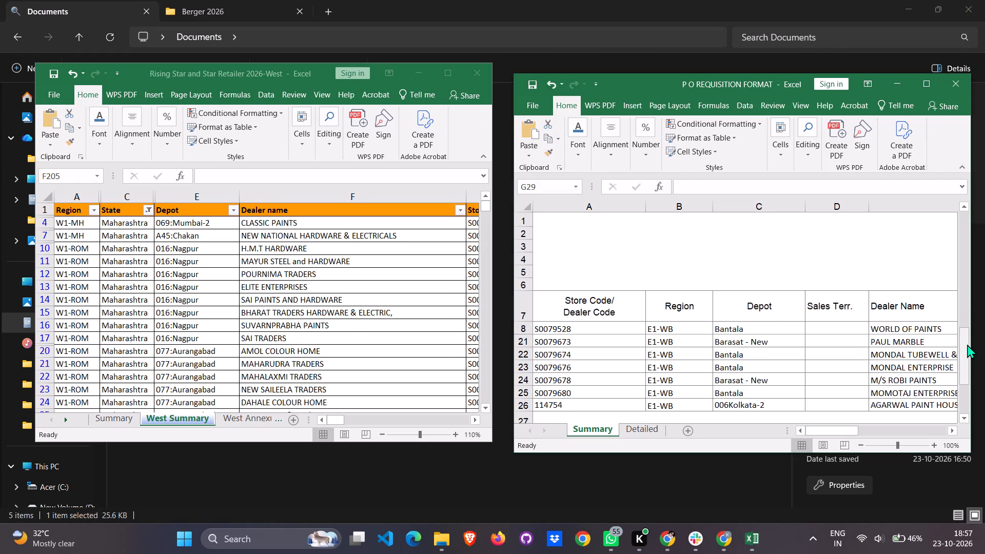
drag(967, 344, 966, 241)
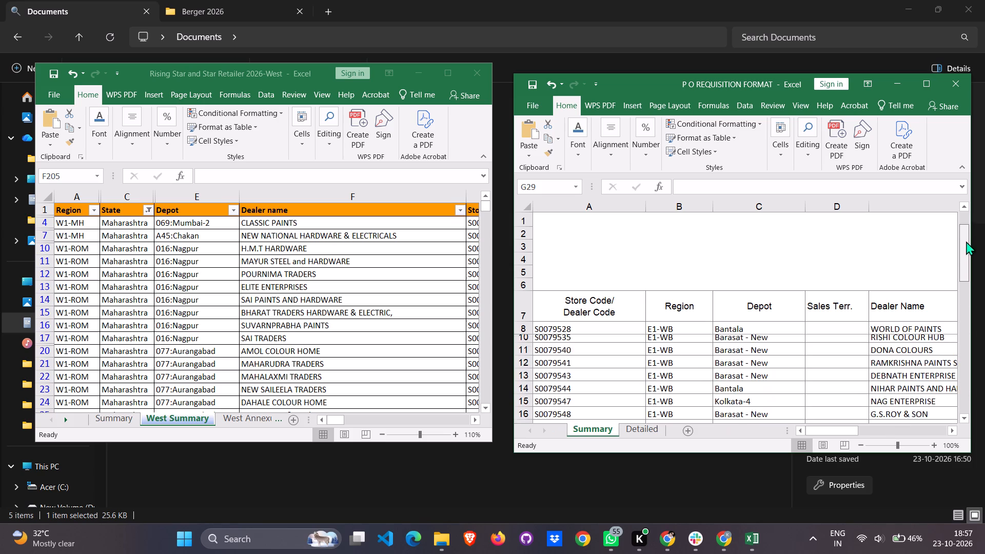
drag(966, 241, 969, 229)
double_click(963, 415)
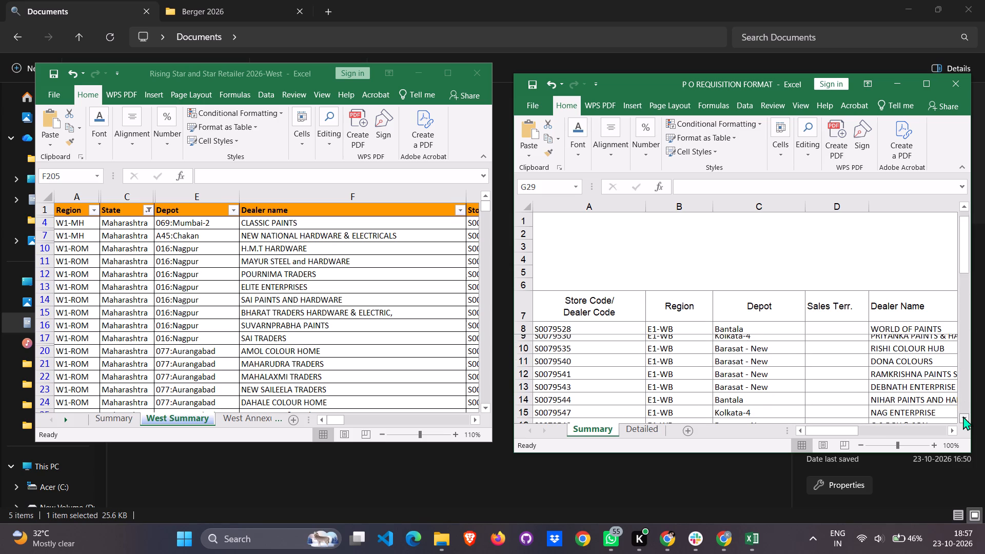
double_click(963, 416)
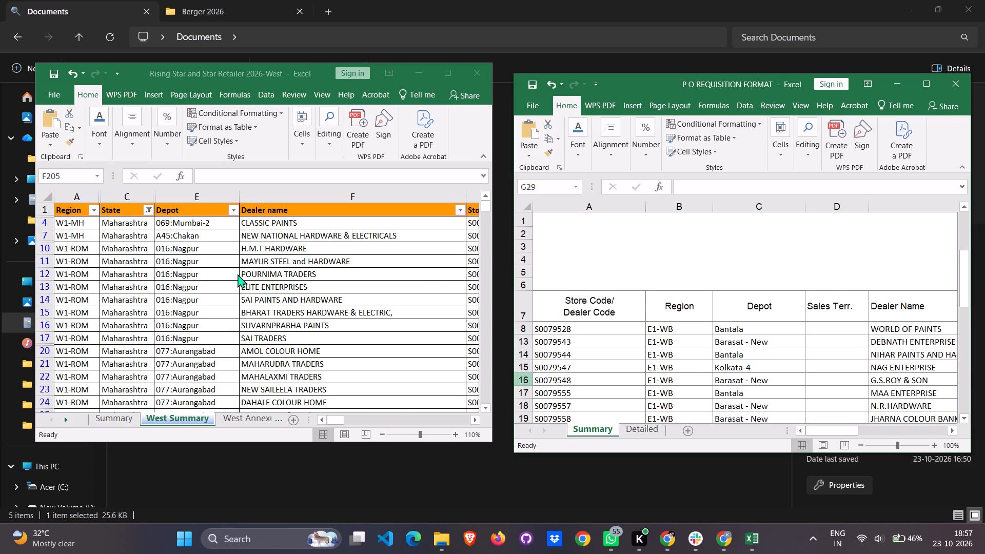
scroll(755, 306, down, 7)
scroll(755, 306, up, 3)
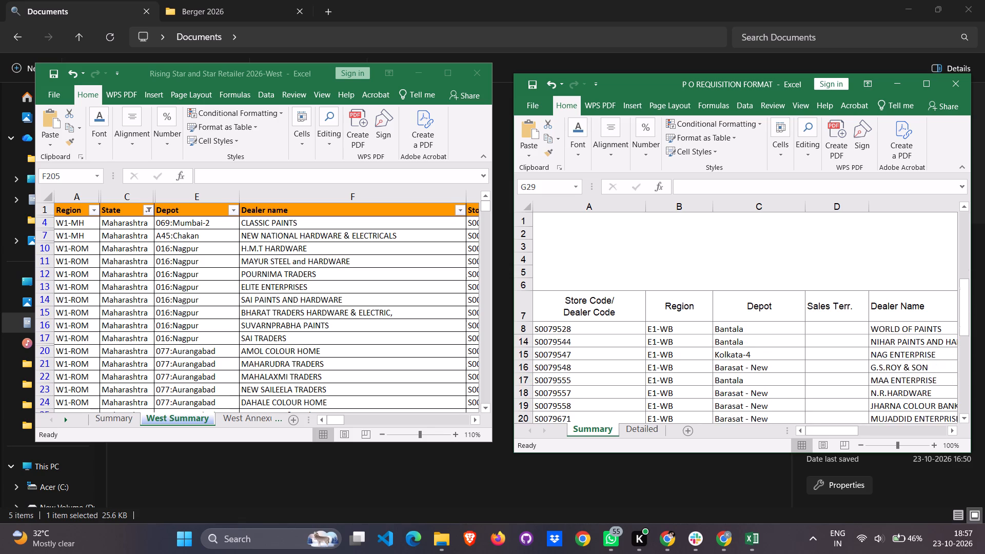
scroll(755, 306, up, 19)
scroll(763, 325, up, 4)
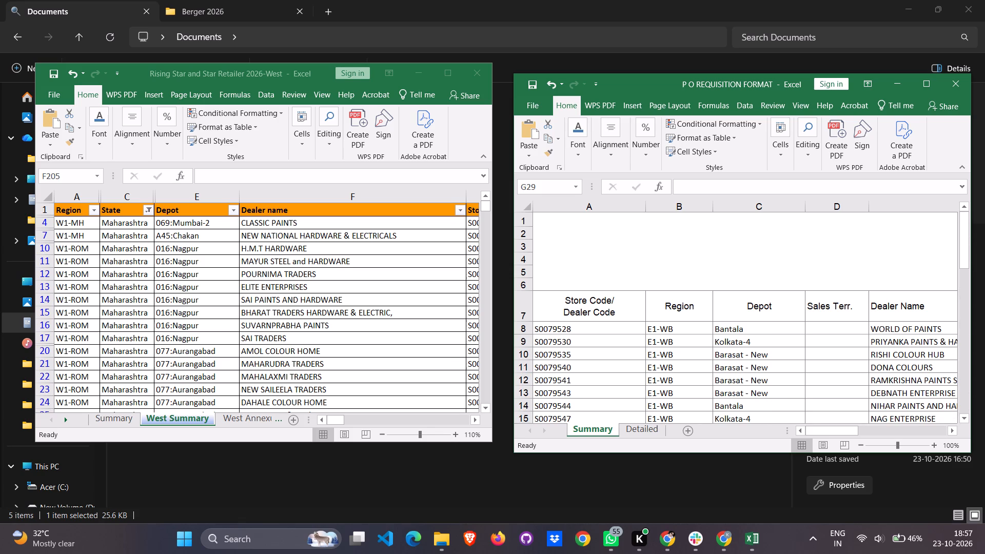
click(576, 328)
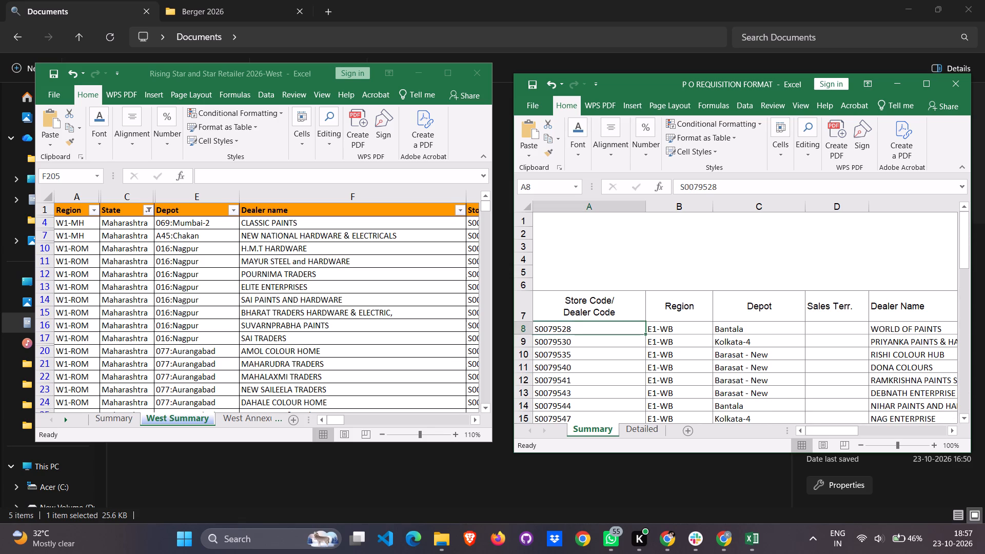
key(Delete)
key(Down)
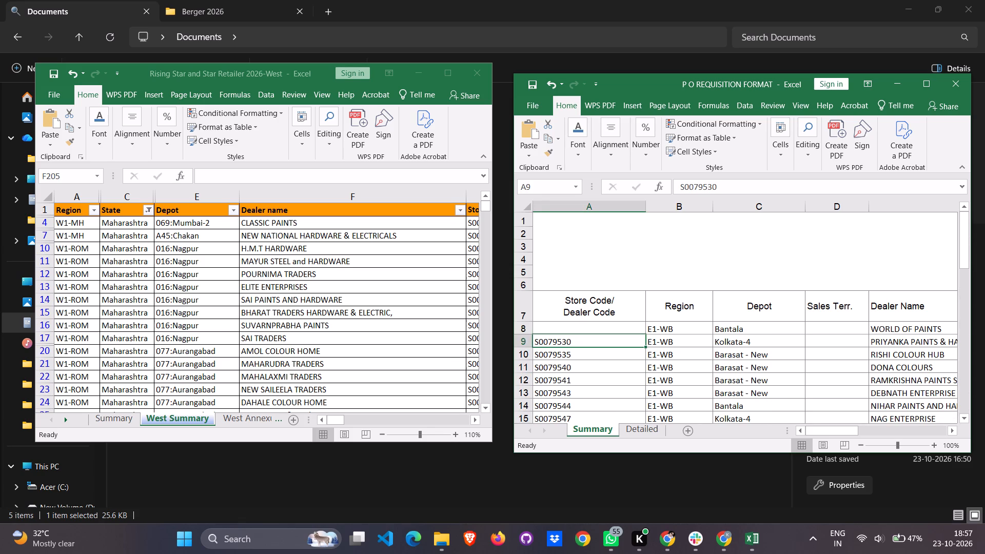
key(Delete)
key(Down)
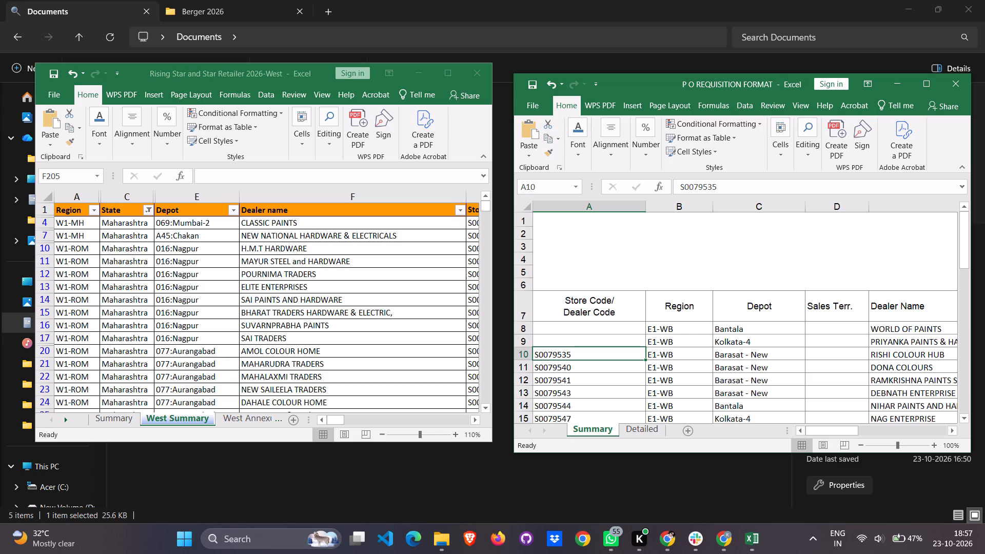
key(Delete)
key(Down)
key(Delete)
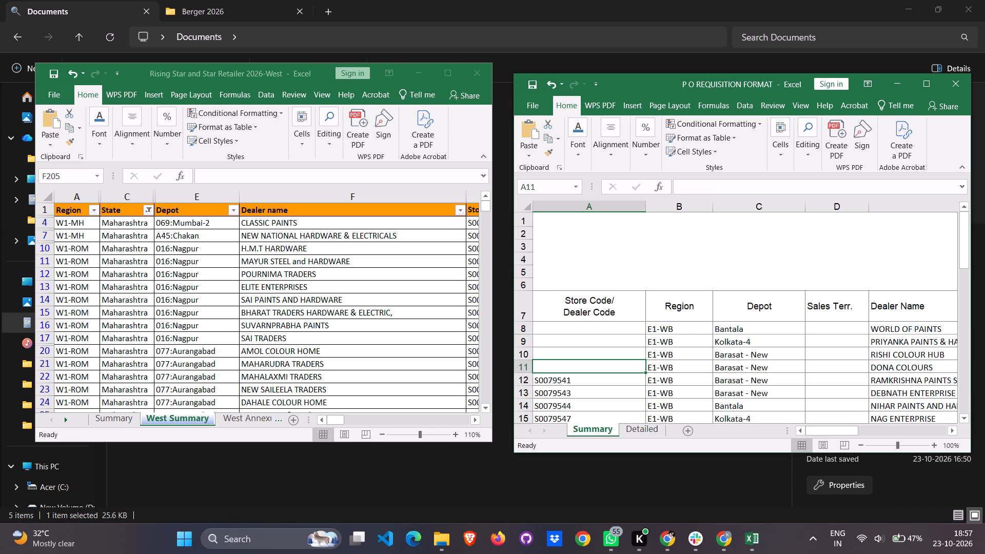
key(Down)
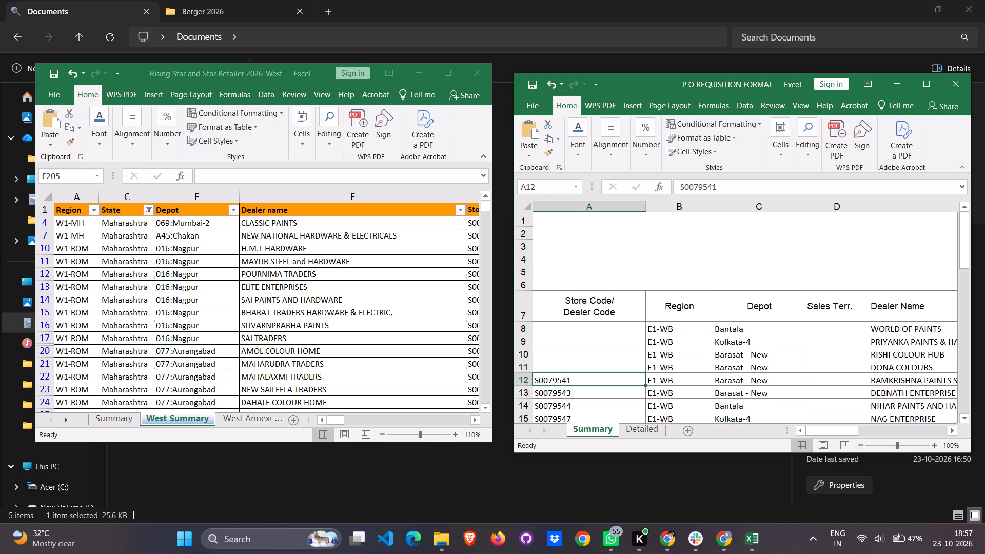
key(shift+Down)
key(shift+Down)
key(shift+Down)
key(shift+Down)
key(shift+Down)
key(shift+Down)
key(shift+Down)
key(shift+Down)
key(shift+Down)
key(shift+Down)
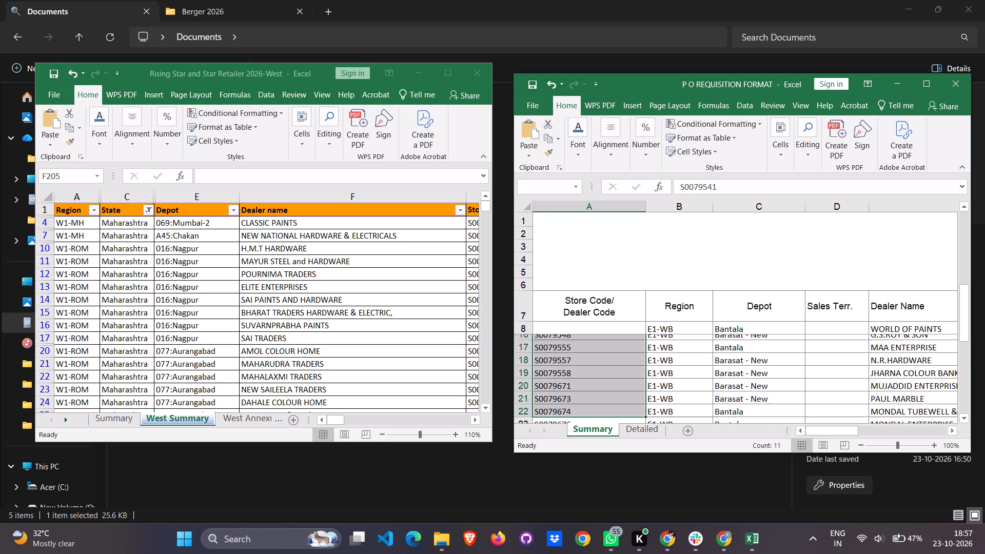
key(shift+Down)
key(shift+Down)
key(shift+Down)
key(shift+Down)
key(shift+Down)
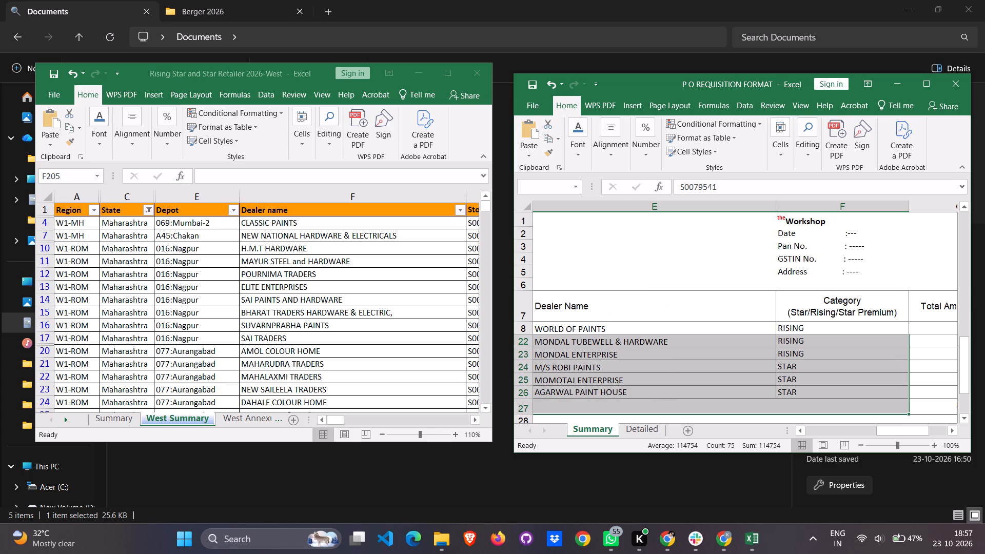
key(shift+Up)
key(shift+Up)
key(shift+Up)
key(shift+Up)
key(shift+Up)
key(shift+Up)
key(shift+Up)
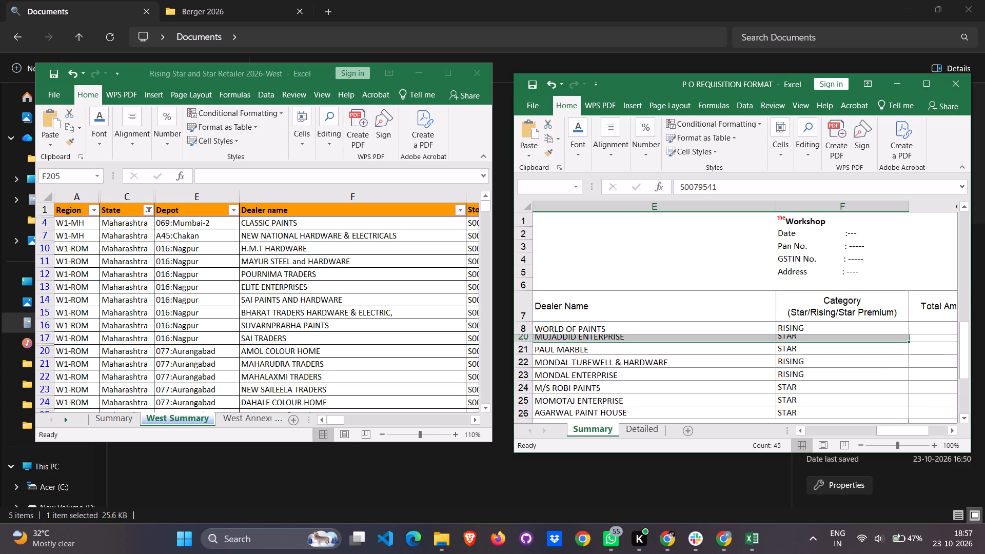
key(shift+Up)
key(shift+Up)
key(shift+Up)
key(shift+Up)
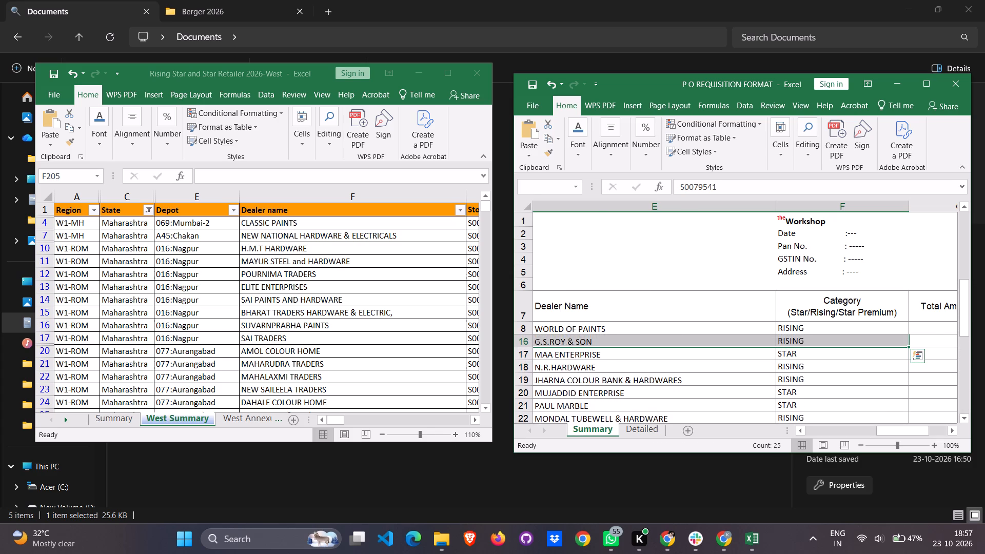
Clear the remaining old store codes in the Store Code/Dealer Code column, rows 12 to 26.
key(Left)
key(shift+Down)
key(shift+Down)
key(shift+Down)
key(shift+Down)
key(shift+Down)
key(shift+Down)
key(shift+Down)
key(shift+Down)
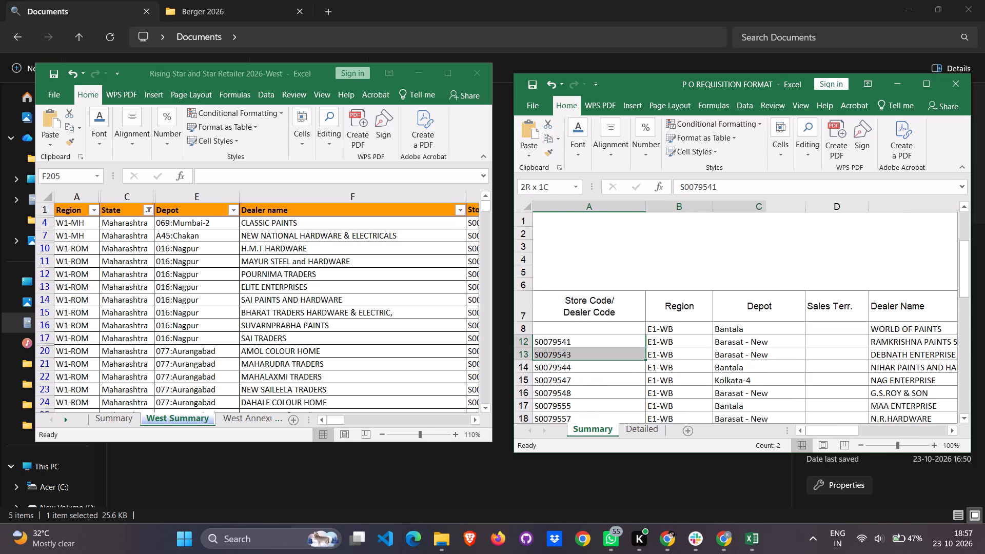
key(shift+Down)
key(shift+Down)
key(shift+Down)
key(shift+Down)
key(shift+Down)
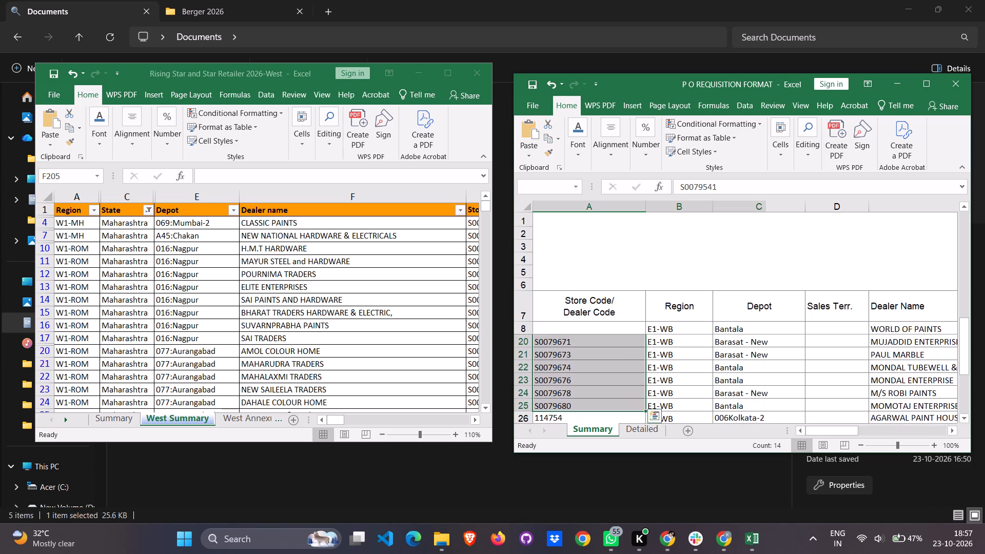
key(shift+Down)
key(Delete)
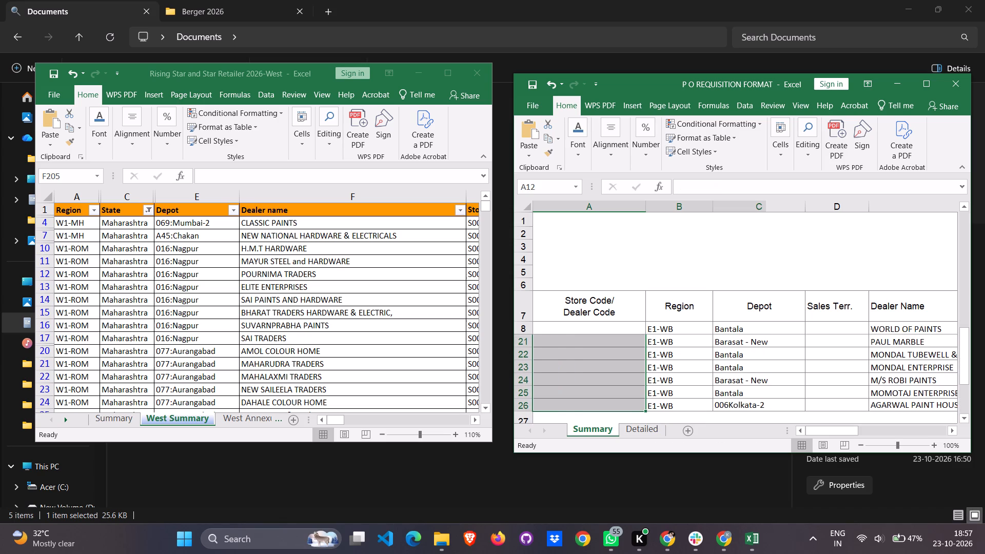
Maximize the P O Requisition Format window and return to the first store rows of the Summary sheet.
click(928, 82)
scroll(156, 320, up, 7)
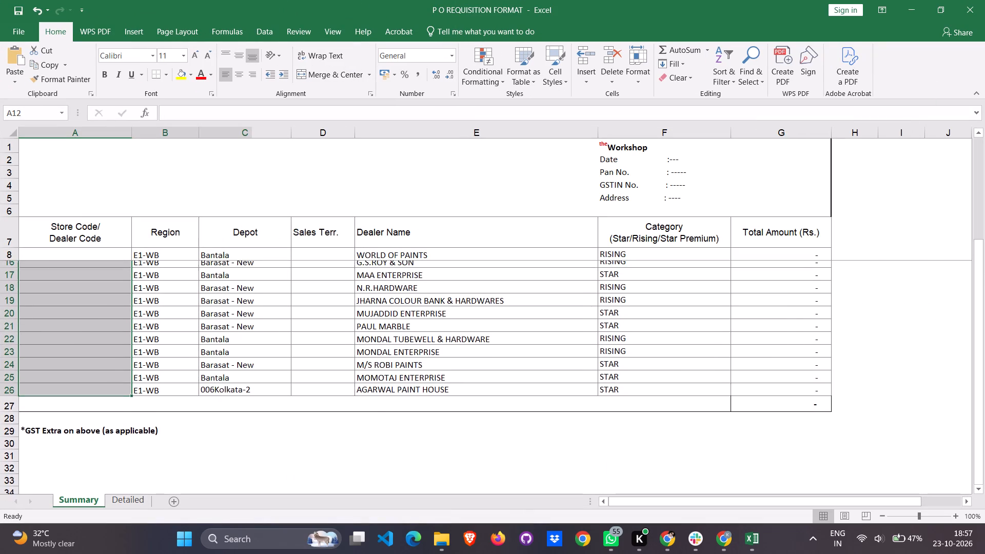
scroll(156, 320, up, 15)
scroll(251, 331, up, 9)
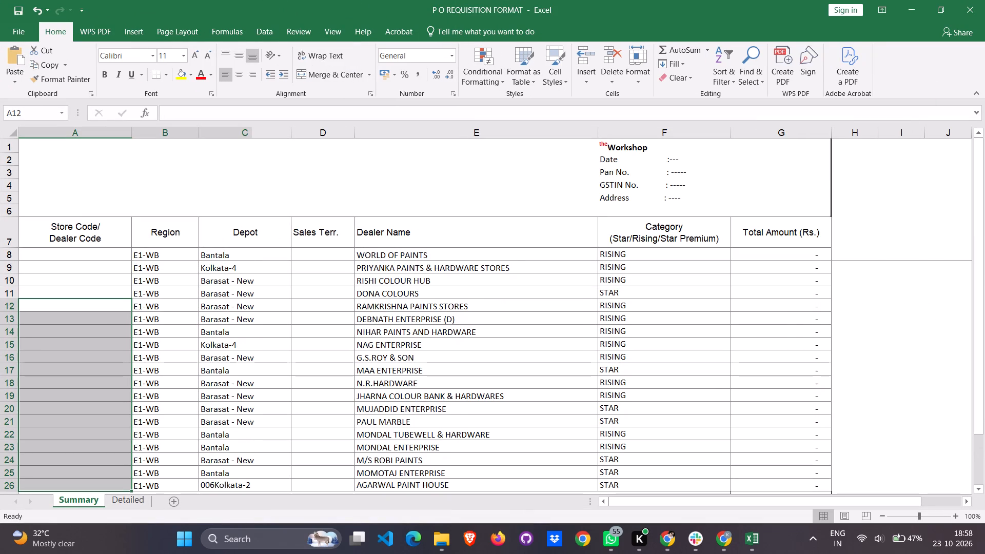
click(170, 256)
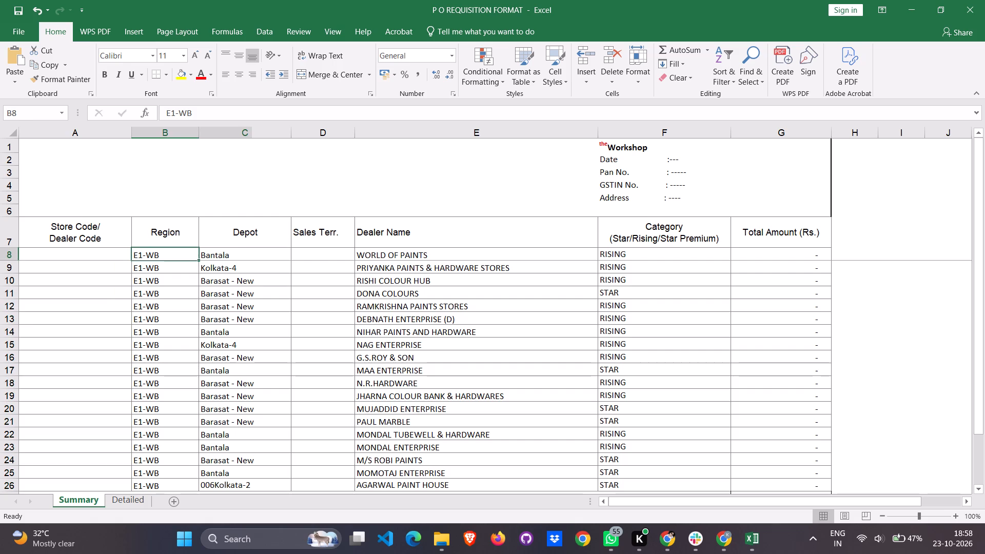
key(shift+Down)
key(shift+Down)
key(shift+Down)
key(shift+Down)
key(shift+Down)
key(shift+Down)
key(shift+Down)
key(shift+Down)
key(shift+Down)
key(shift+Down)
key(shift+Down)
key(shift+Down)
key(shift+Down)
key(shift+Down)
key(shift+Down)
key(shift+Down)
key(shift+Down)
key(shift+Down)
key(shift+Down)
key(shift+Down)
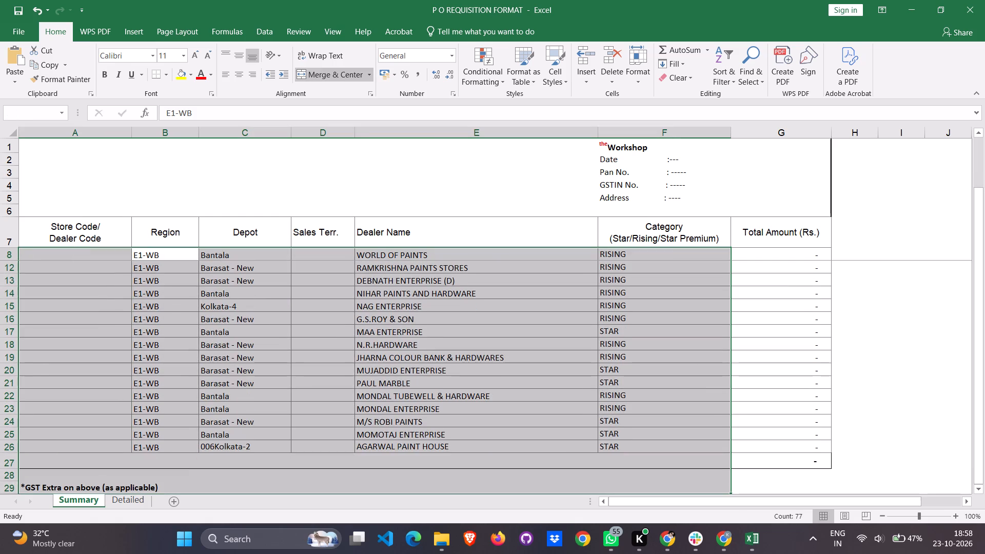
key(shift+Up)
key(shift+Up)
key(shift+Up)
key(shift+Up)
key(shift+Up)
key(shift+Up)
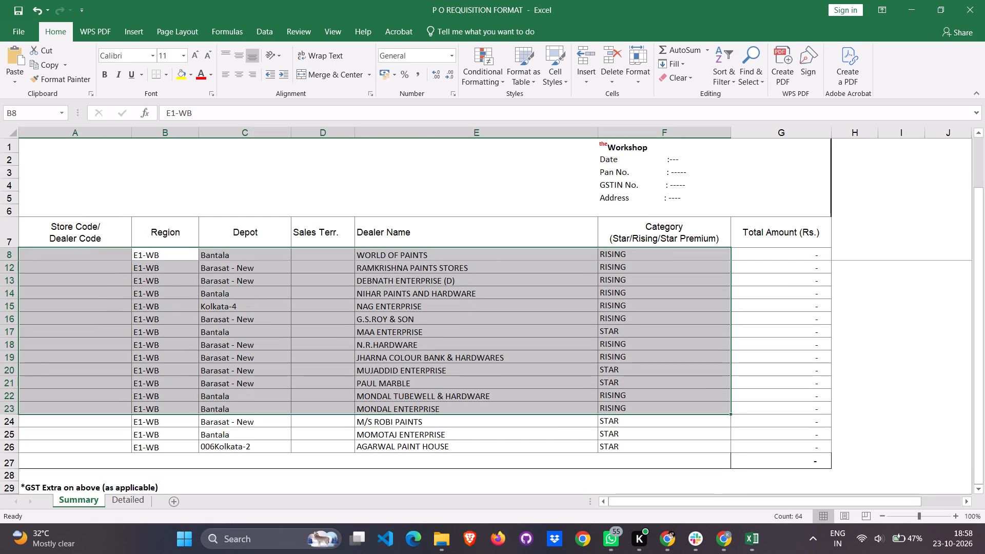
Clear the old E1-WB entries from the Region column, rows 8 to 26.
click(170, 256)
key(shift+Down)
key(shift+Down)
key(shift+Down)
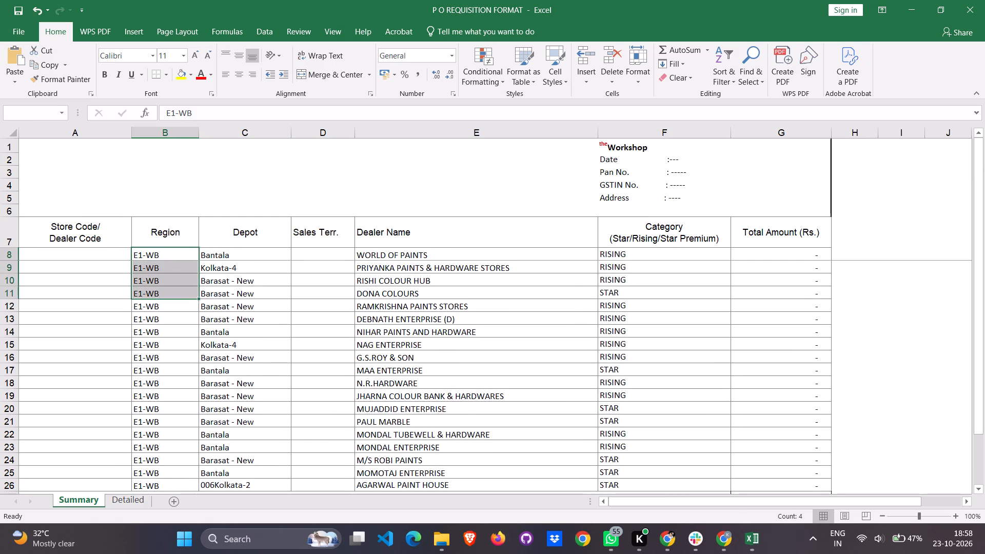
key(shift+Down)
key(shift+Down)
key(shift+Down)
key(shift+Down)
key(shift+Down)
key(shift+Down)
key(shift+Down)
key(shift+Down)
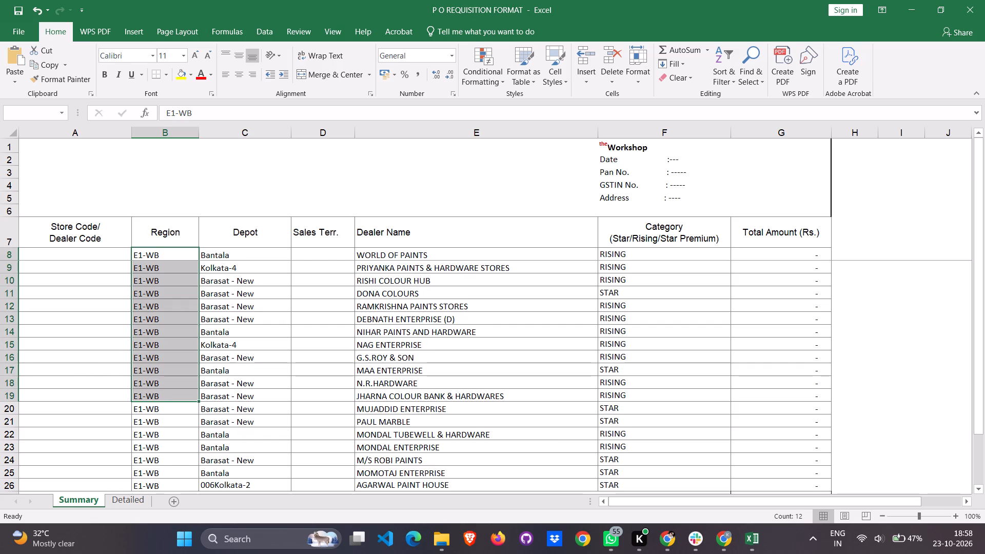
shift+scroll(169, 256, down, 1)
scroll(221, 332, down, 1)
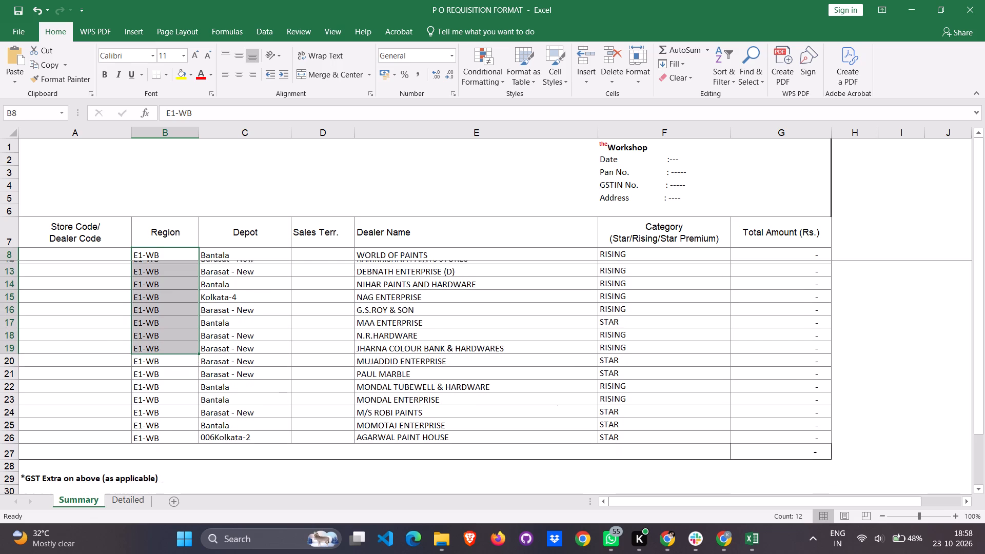
scroll(221, 332, down, 1)
key(shift+Down)
key(shift+Down)
key(shift+Down)
key(shift+Down)
key(shift+Down)
key(shift+Down)
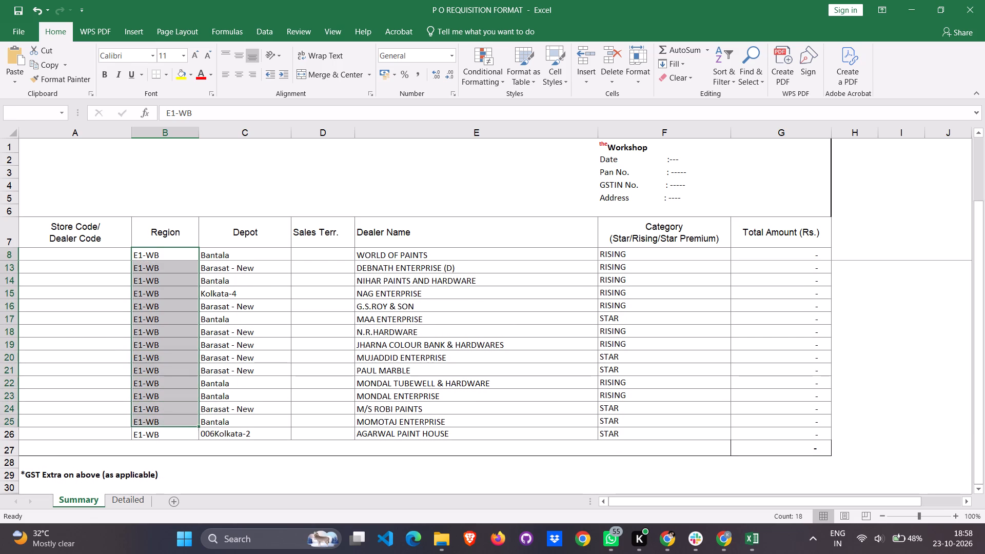
key(shift+Down)
key(Delete)
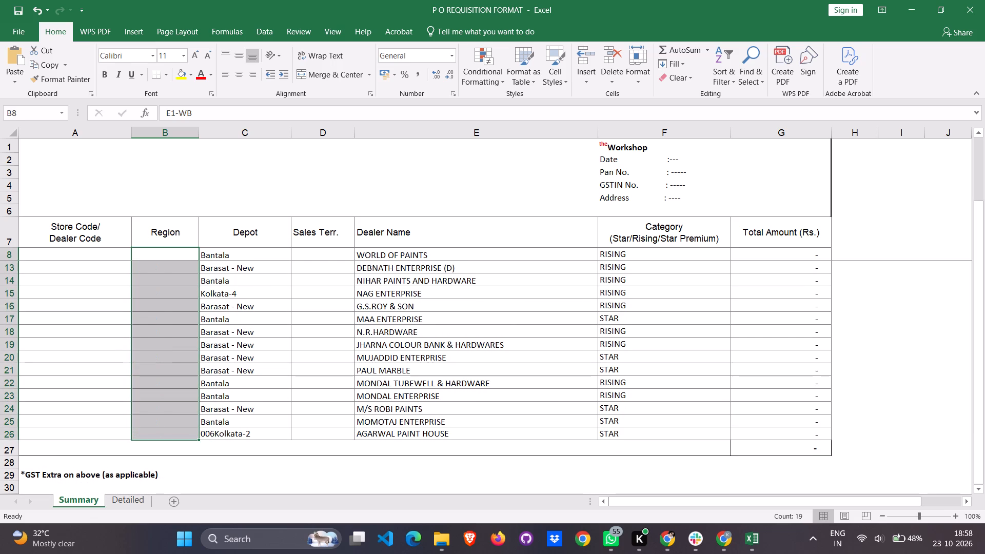
Clear the remaining old store data in rows 8 to 26, including Depot, Dealer Name and Category, leaving the Total Amount column.
click(235, 255)
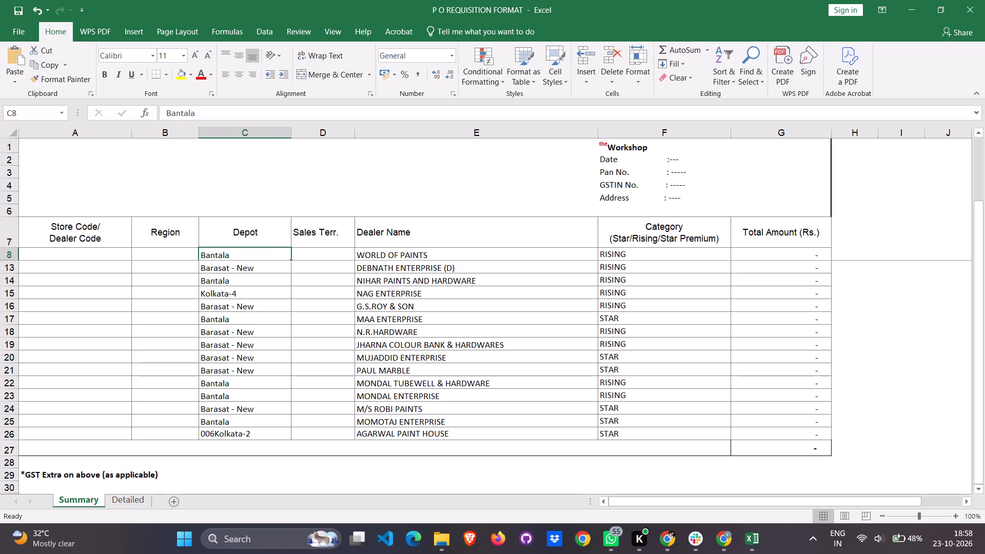
key(shift+Down)
key(shift+Down)
key(shift+Down)
key(shift+Down)
key(shift+Down)
key(shift+Down)
key(shift+Down)
key(shift+Down)
key(shift+Down)
key(shift+Down)
key(shift+Down)
key(shift+Down)
key(shift+Down)
key(shift+Down)
key(shift+Down)
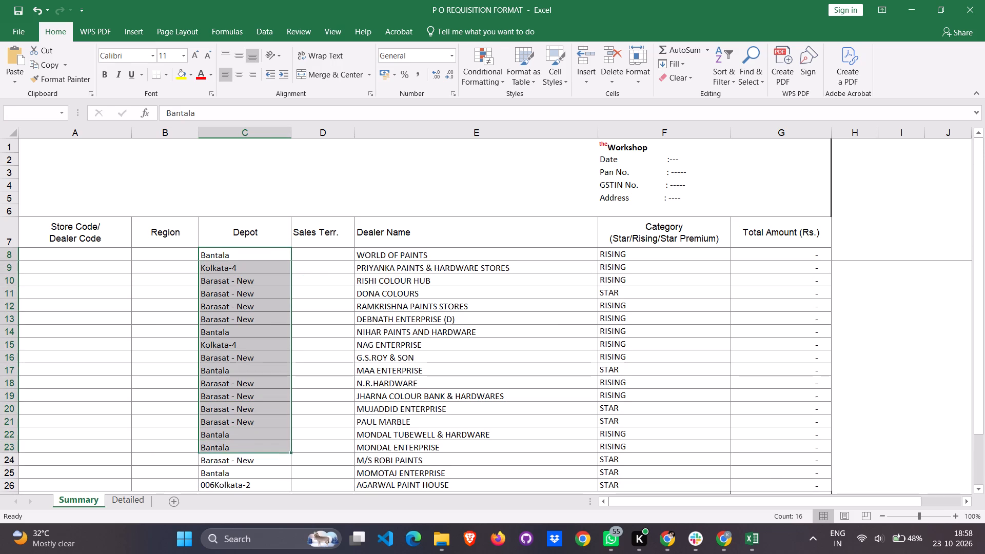
key(shift+Down)
key(shift+Down)
key(shift+Down)
key(shift+Down)
key(shift+Down)
key(shift+Up)
key(shift+Up)
key(shift+Up)
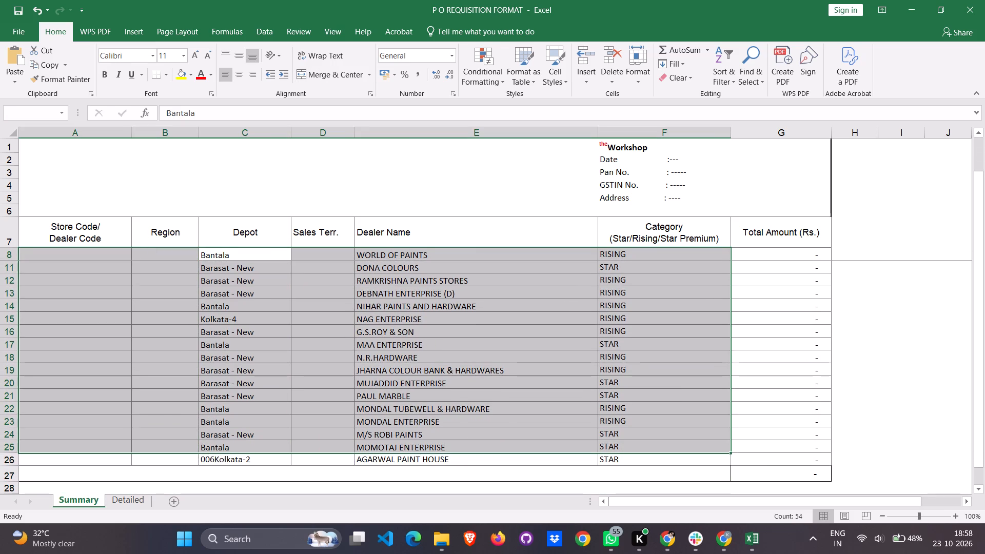
key(shift+Down)
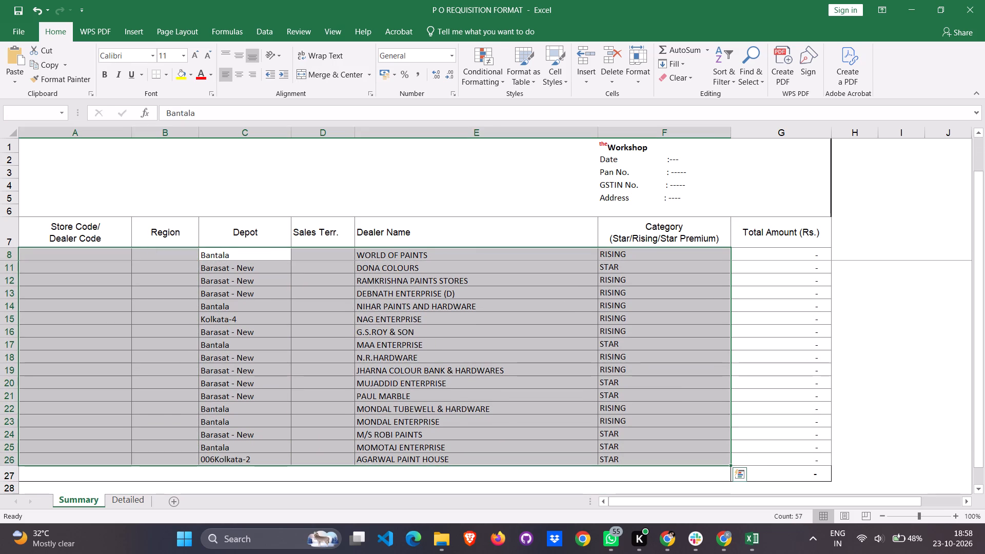
key(Delete)
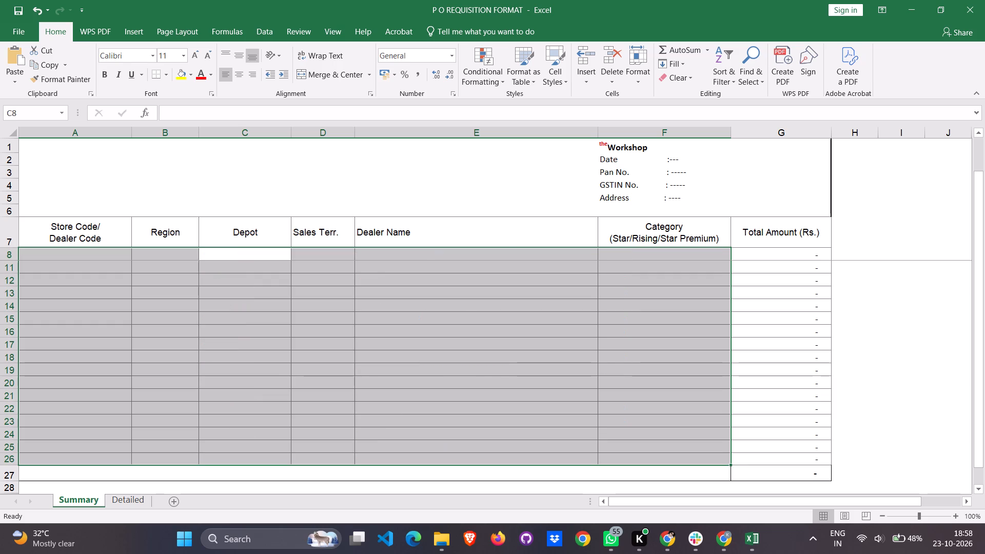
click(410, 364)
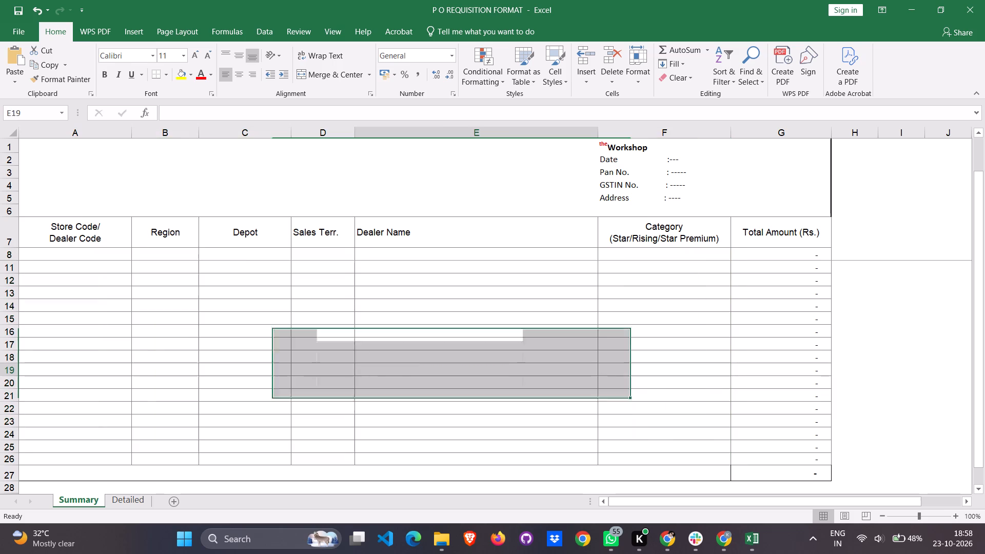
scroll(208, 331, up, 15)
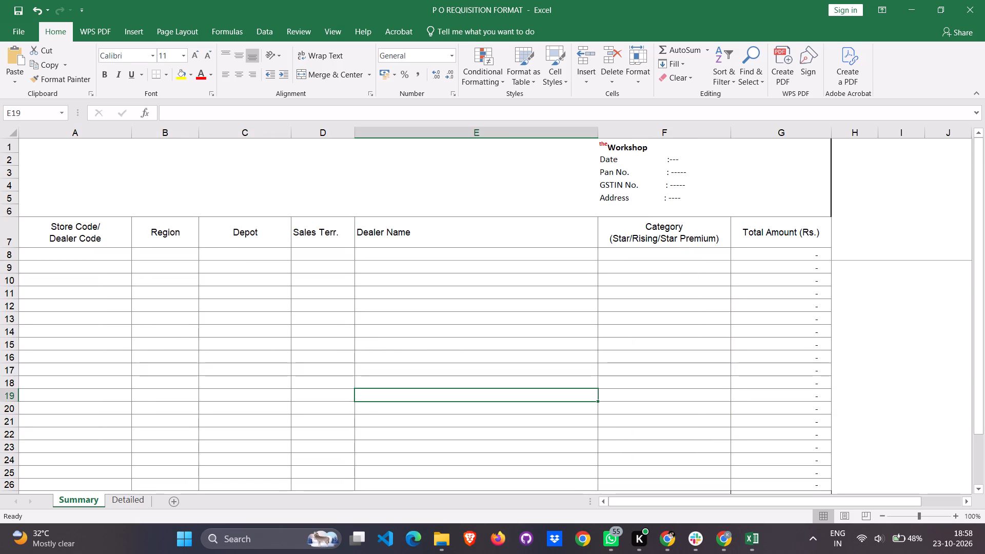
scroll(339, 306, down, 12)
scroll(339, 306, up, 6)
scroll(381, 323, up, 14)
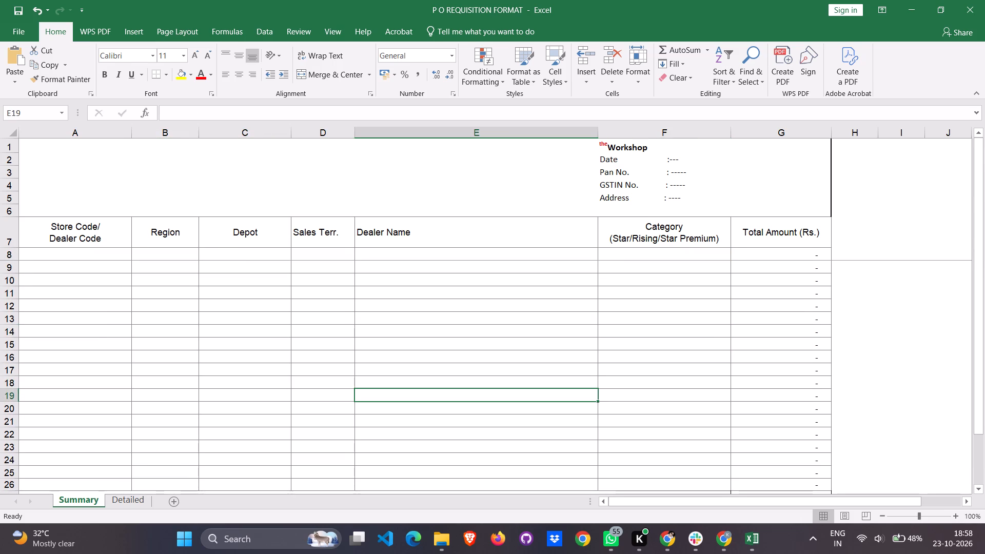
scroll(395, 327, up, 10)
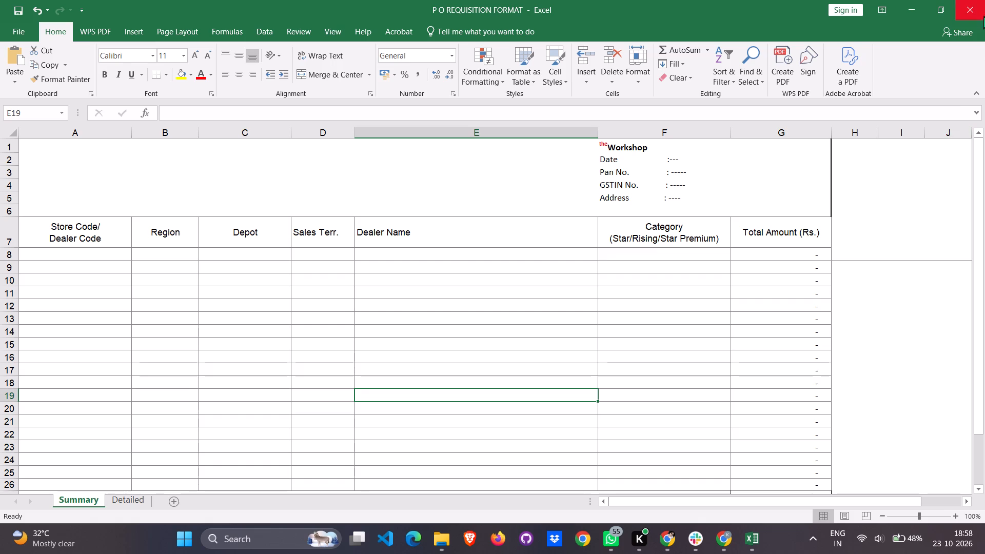
Arrange the P O Requisition Format and Rising Star and Star Retailer 2026-West workbooks side by side.
click(941, 14)
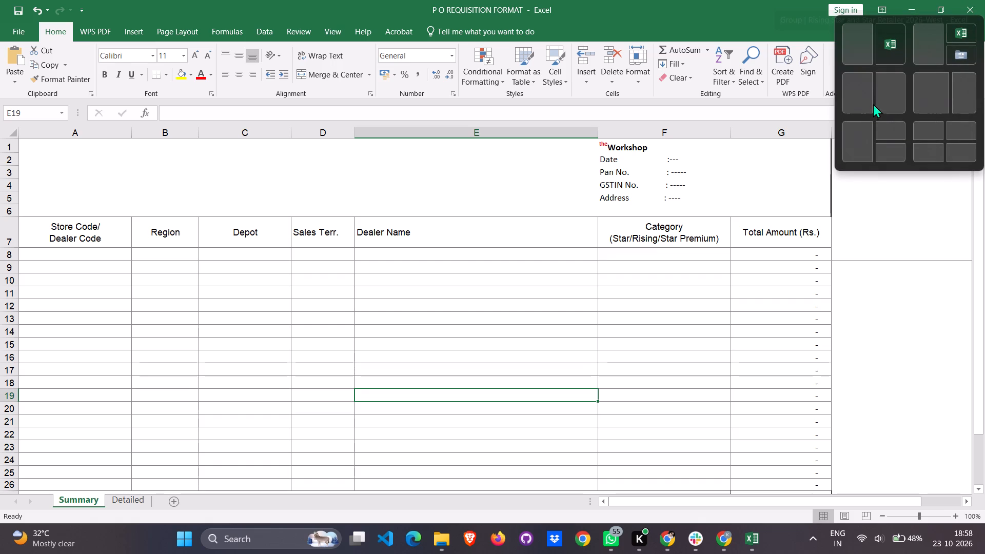
click(879, 42)
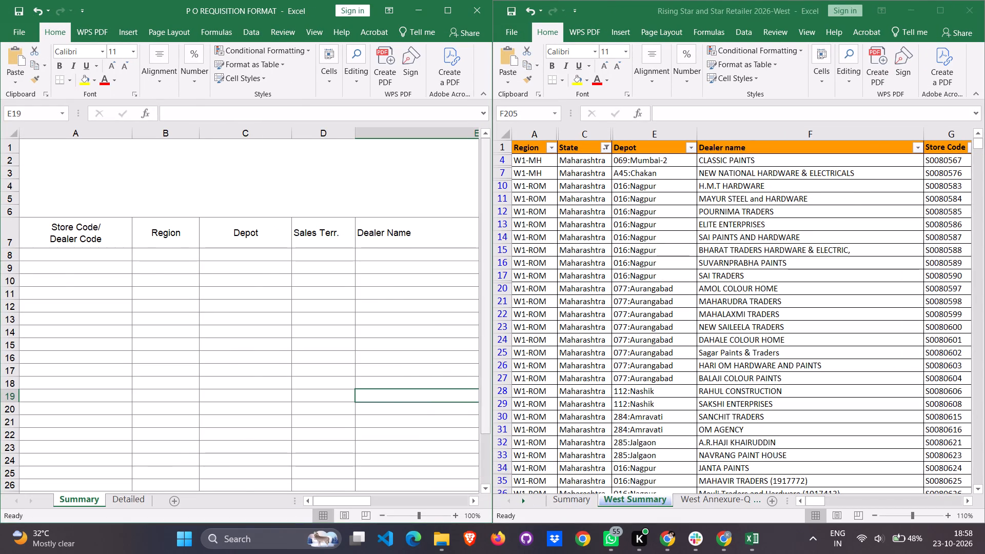
Copy the first filtered store's code, S0080567, from West Summary into the requisition's Store Code/Dealer Code column, row 8.
scroll(363, 323, right, 8)
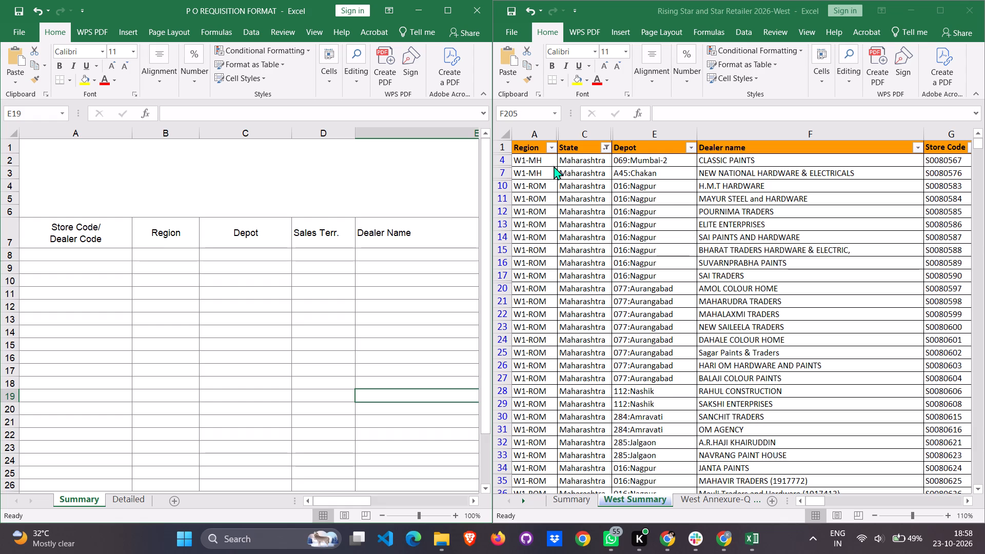
click(933, 157)
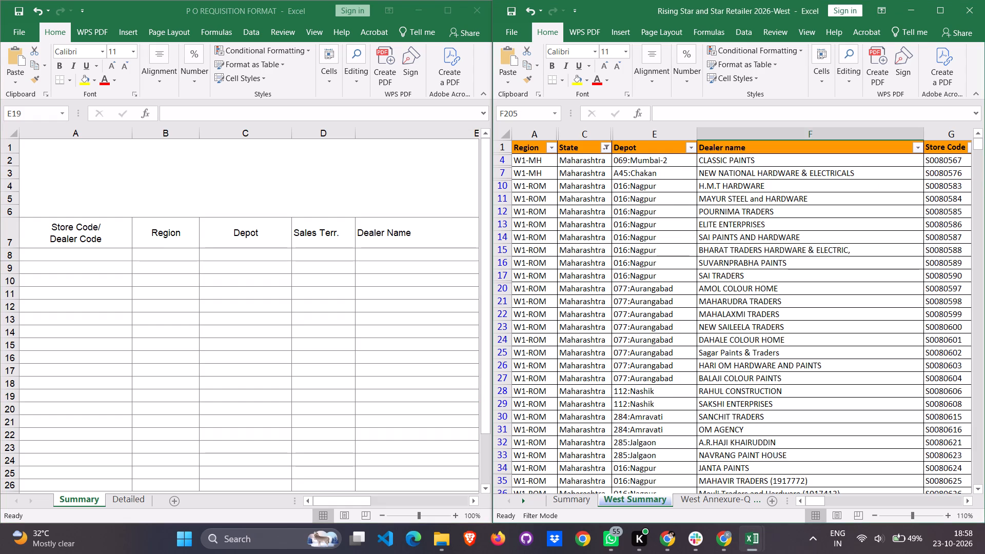
click(954, 161)
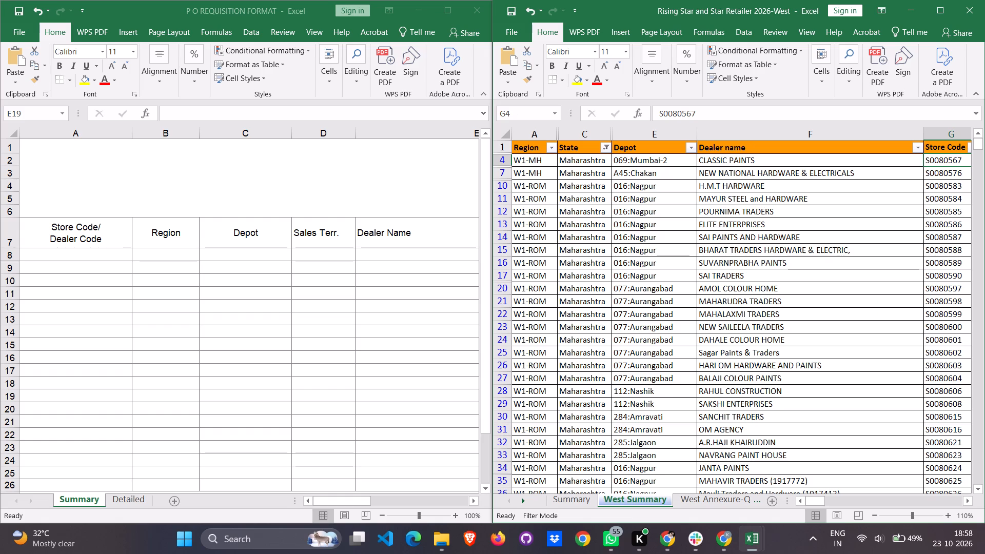
key(ctrl+c)
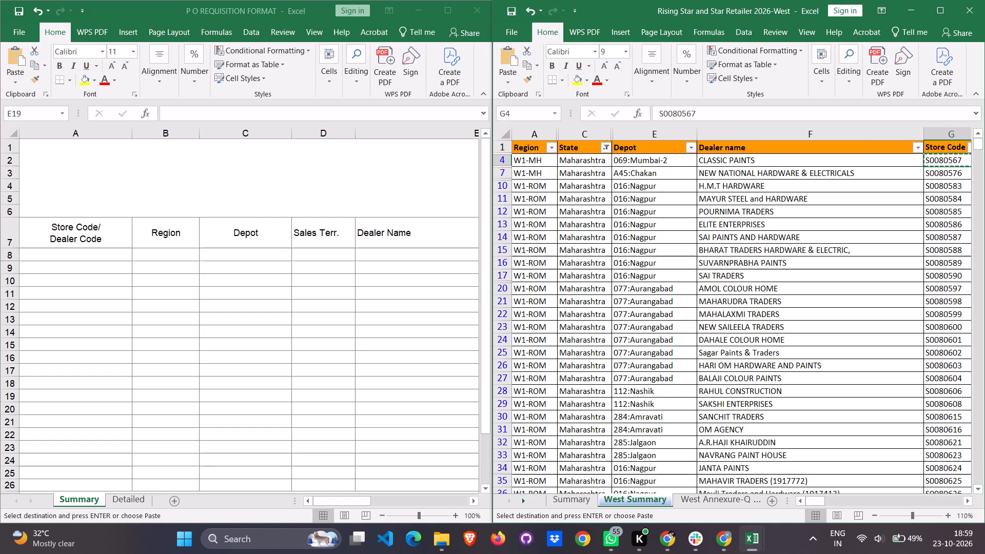
click(80, 255)
click(71, 256)
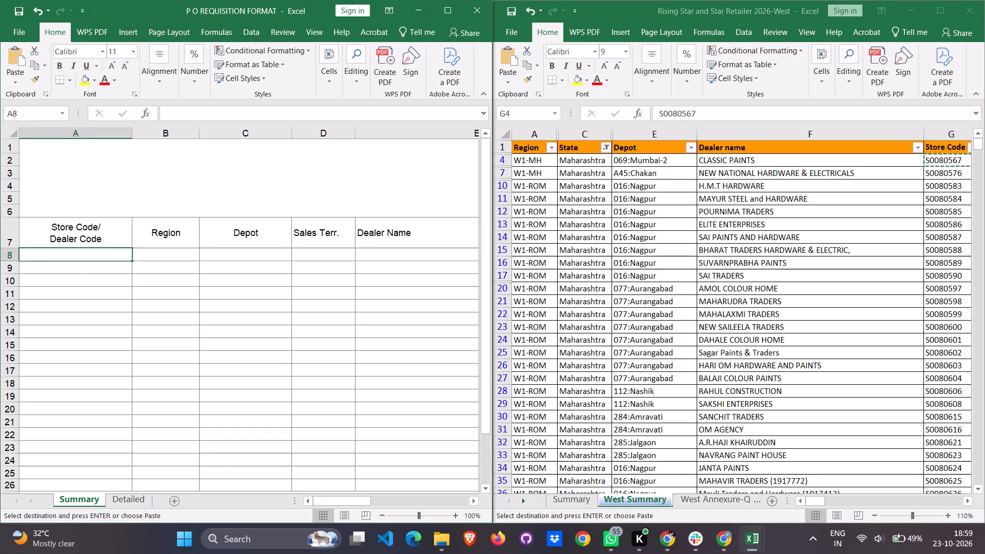
key(ctrl+v)
Copy the same store's region, W1-MH, from West Summary into the requisition's Region column, row 8.
click(191, 261)
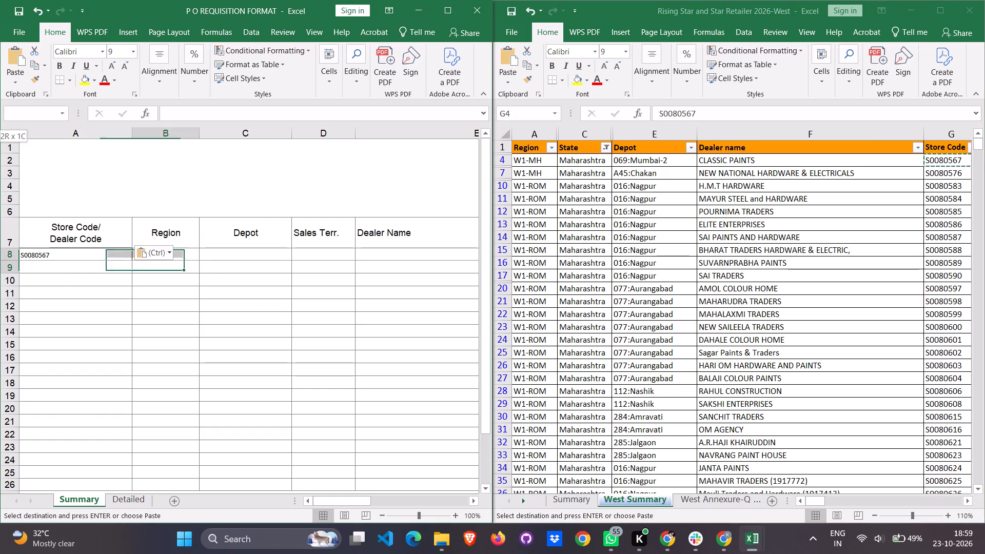
click(186, 252)
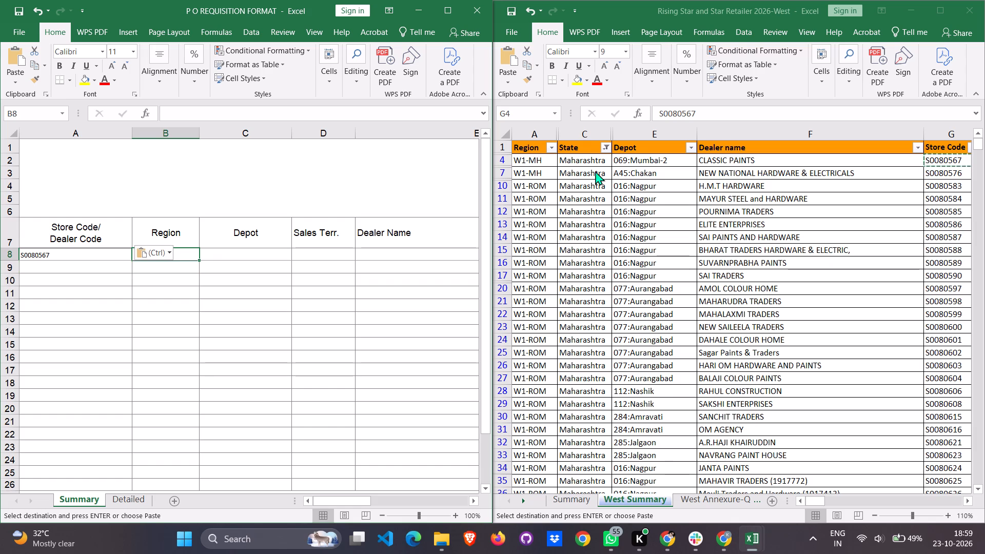
click(522, 161)
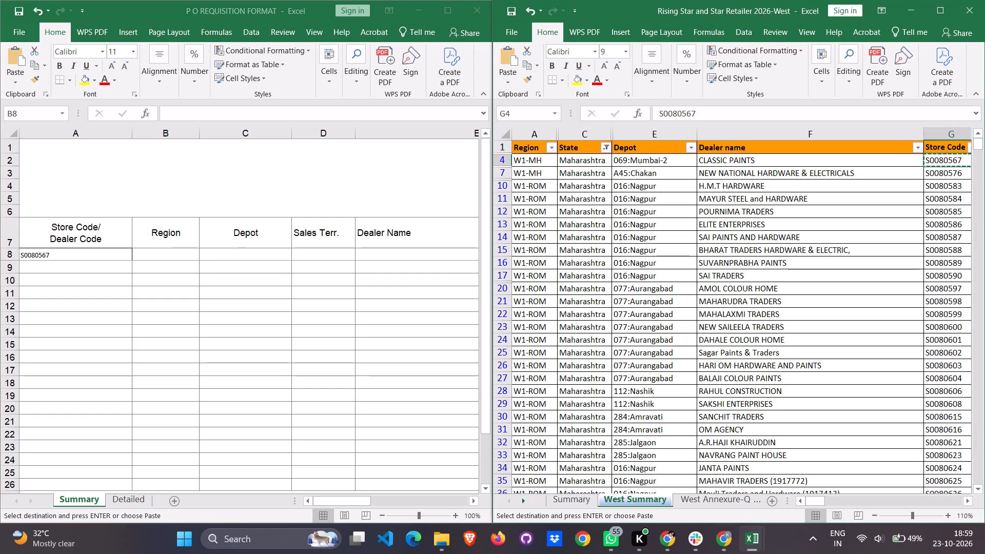
click(527, 161)
key(ctrl+c)
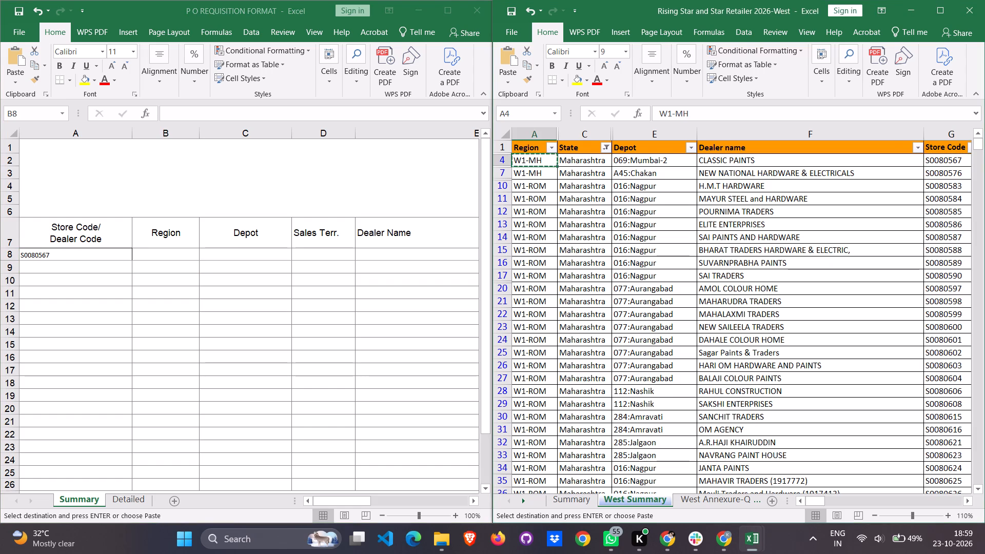
click(169, 253)
key(ctrl+v)
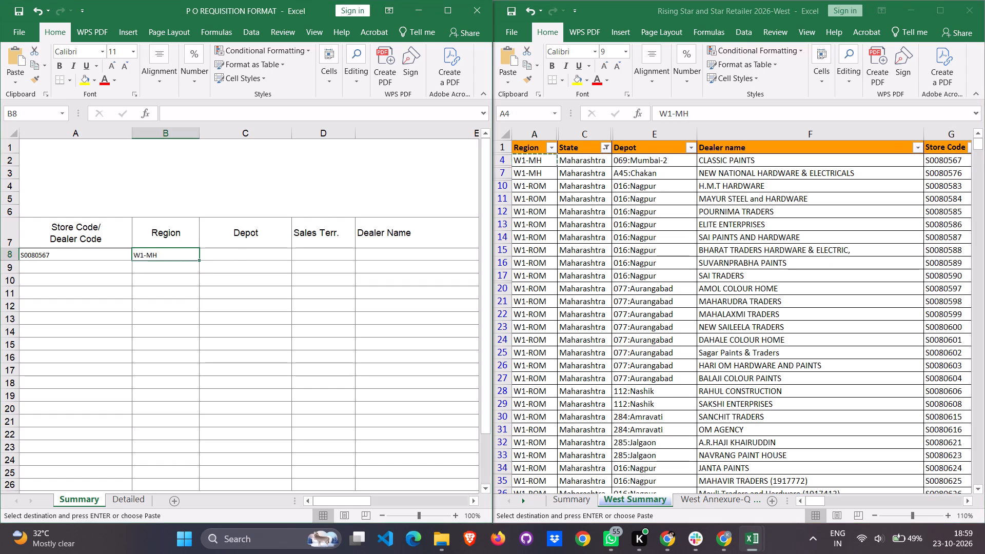
Copy the store's depot, 069:Mumbai-2, from West Summary into the requisition's Depot column, row 8.
click(268, 254)
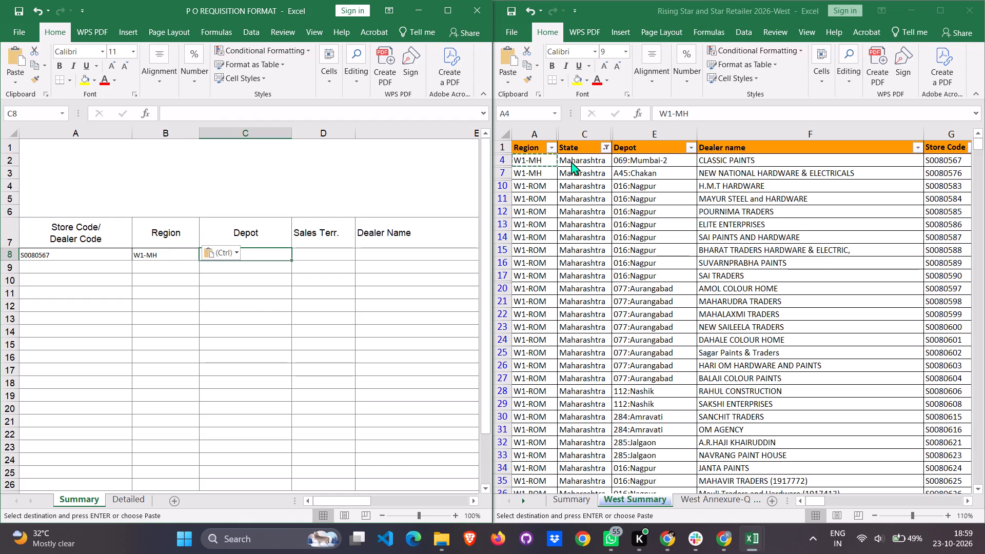
click(641, 159)
click(641, 159)
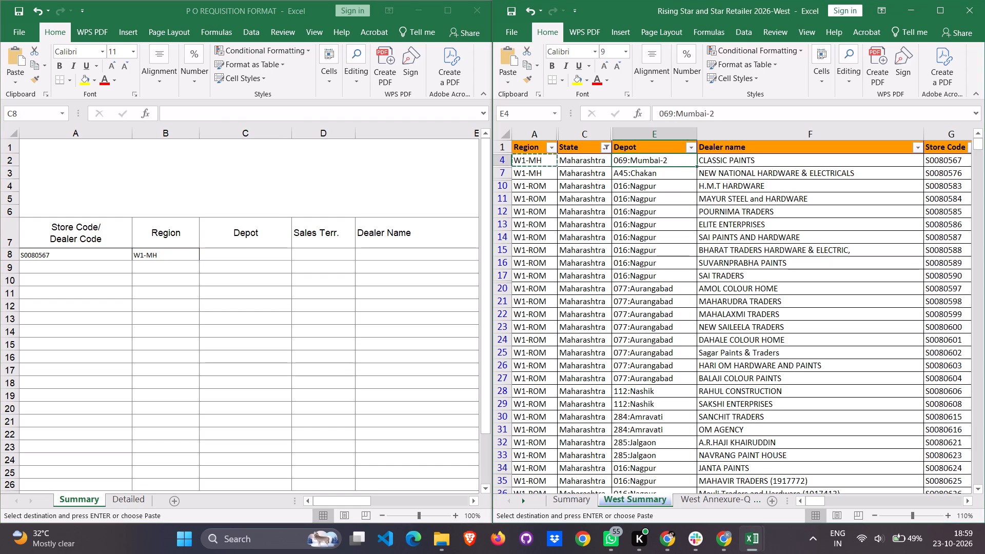
click(641, 159)
key(ctrl+c)
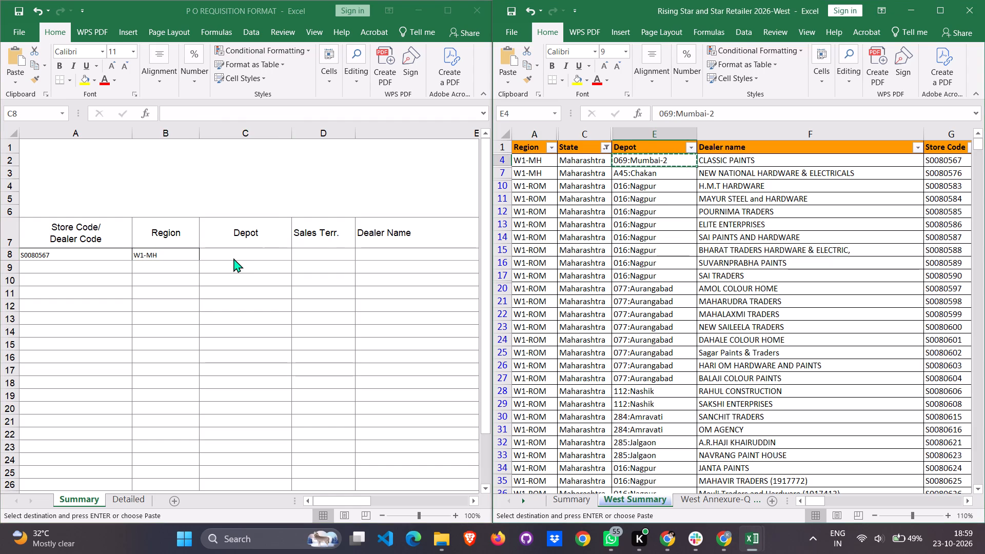
click(233, 255)
key(ctrl+v)
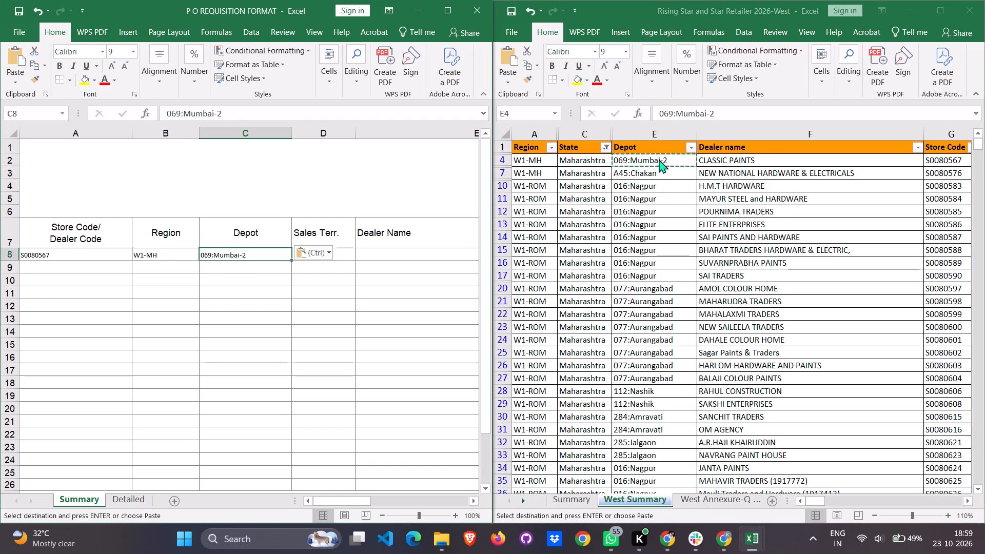
Copy the store's TSI Name entry from West Summary into the requisition's Sales Terr. column, row 8.
scroll(775, 254, left, 2)
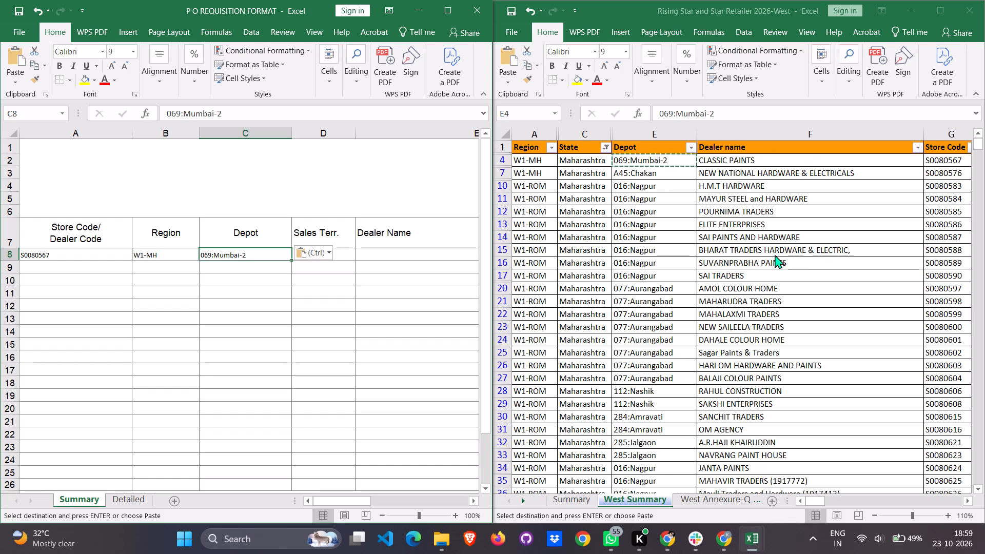
scroll(775, 254, left, 1)
click(775, 254)
scroll(802, 193, left, 3)
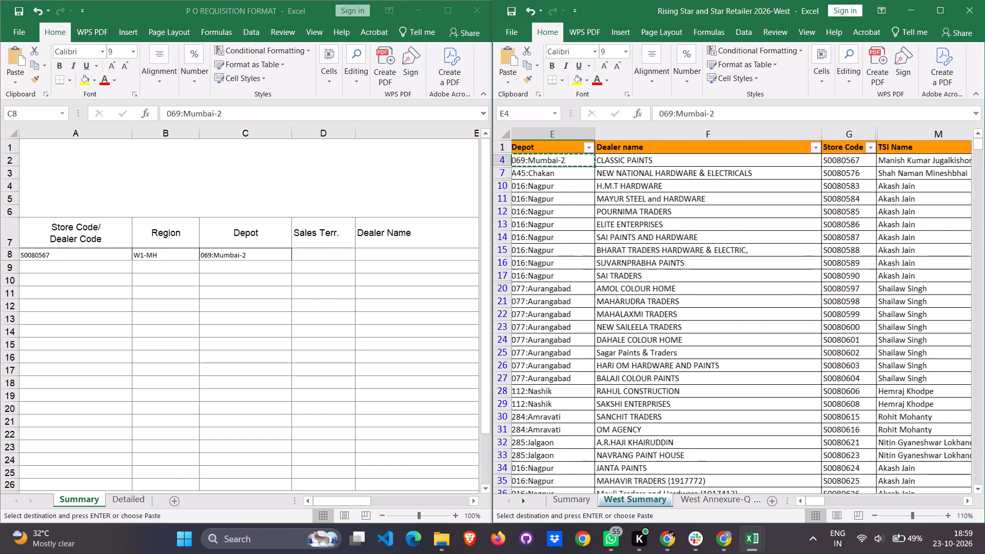
scroll(802, 193, left, 4)
click(845, 157)
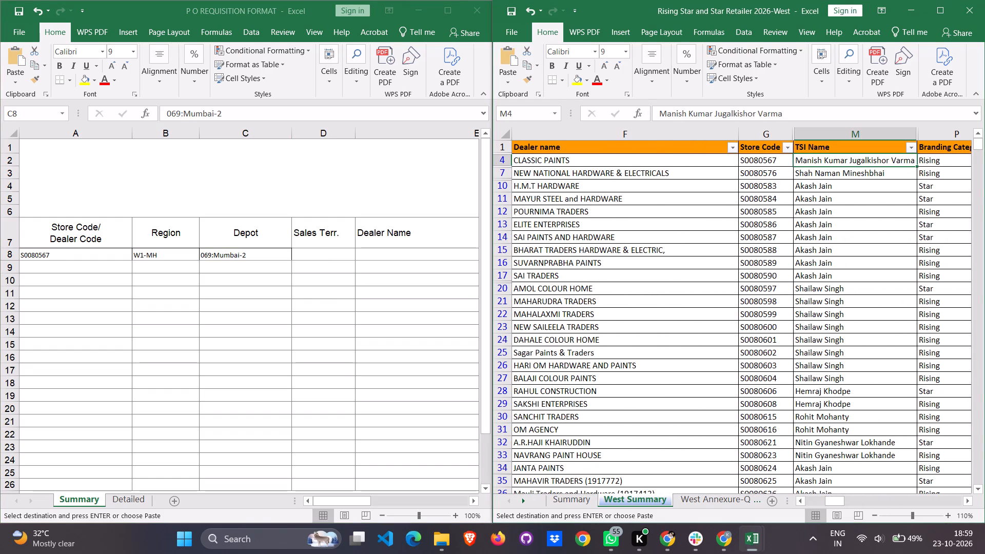
key(ctrl+c)
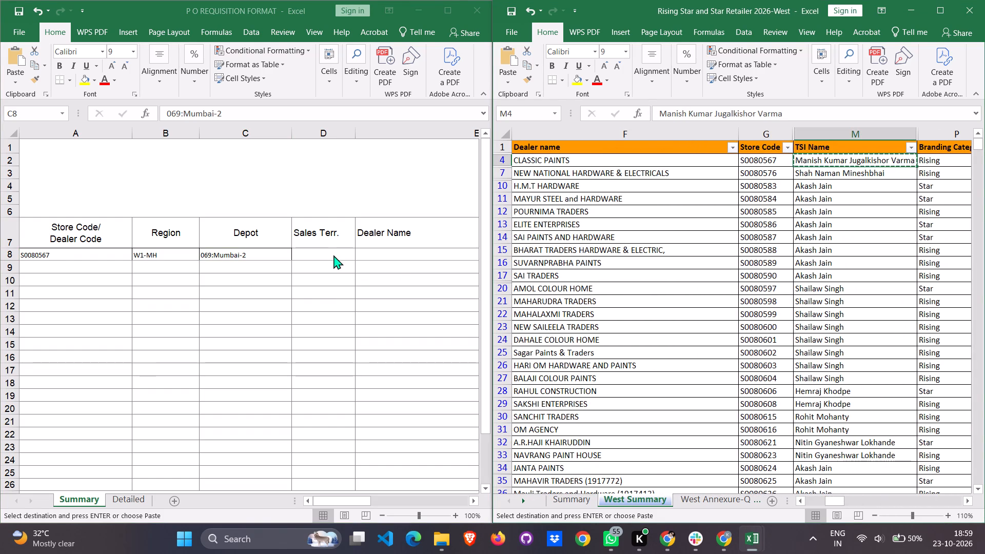
click(325, 251)
click(325, 251)
key(ctrl+v)
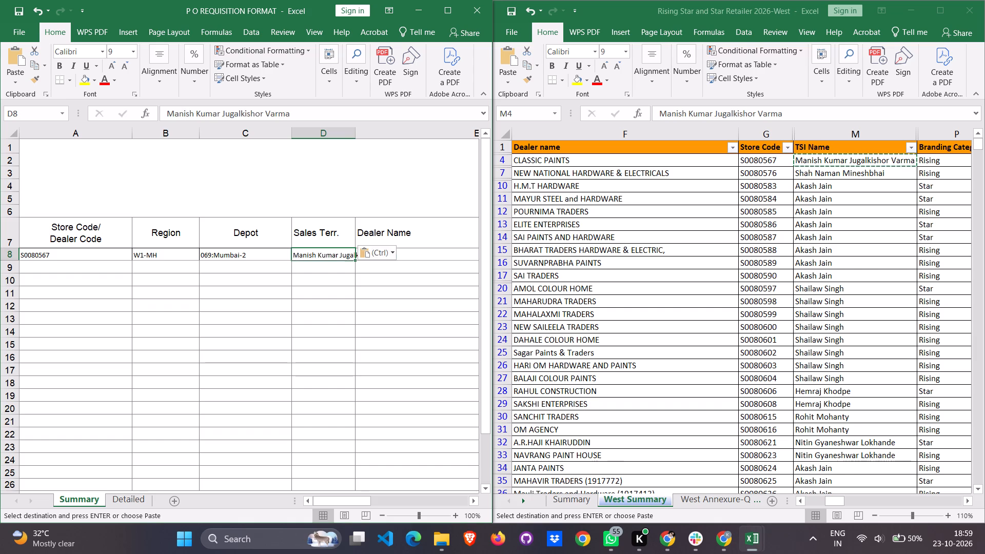
Copy the dealer name CLASSIC PAINTS from West Summary into the requisition's Dealer Name column, row 8.
click(418, 257)
scroll(579, 227, right, 8)
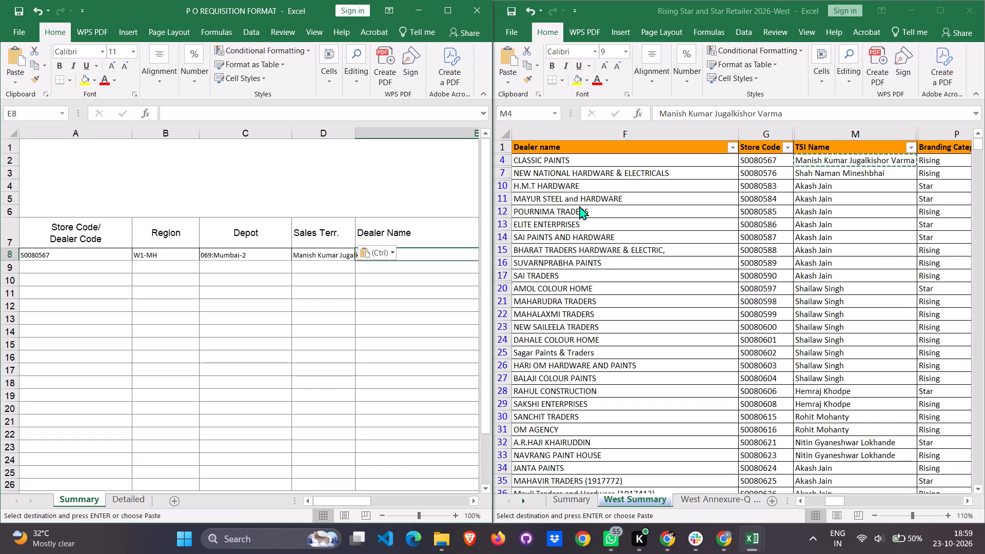
click(574, 161)
click(574, 161)
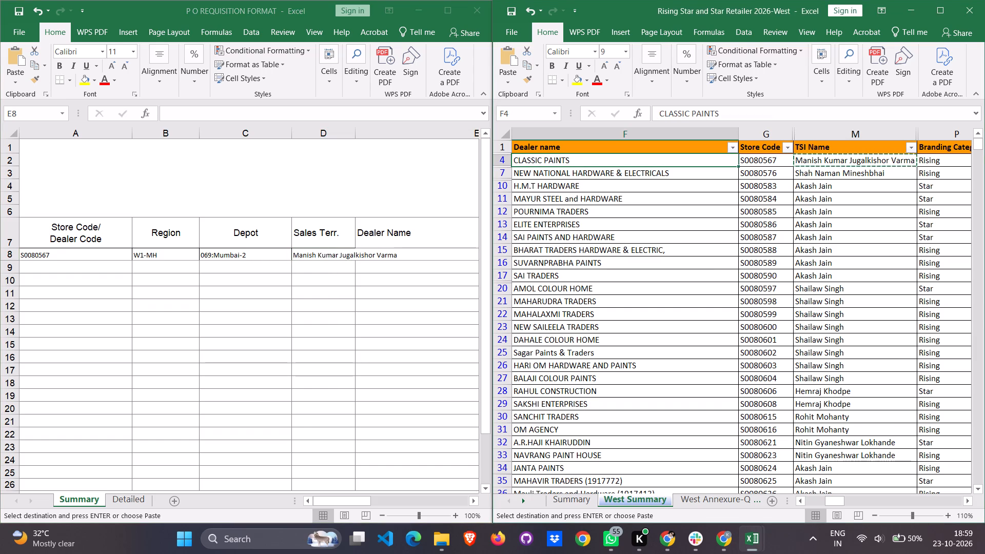
key(ctrl+c)
click(435, 251)
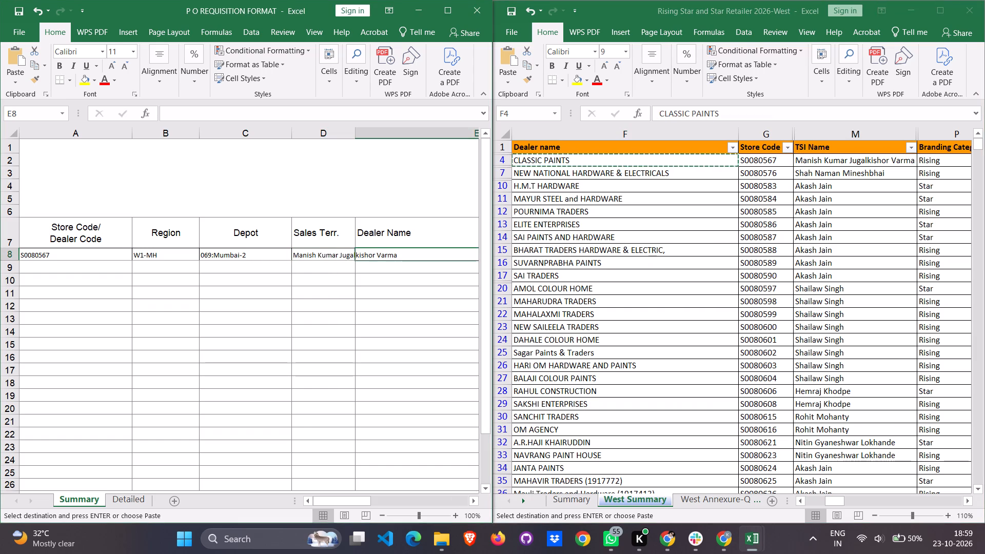
key(ctrl+v)
Copy the CLASSIC PAINTS branding category, Rising, from West Summary into the requisition's Category column, row 8.
scroll(436, 281, left, 7)
scroll(436, 281, right, 2)
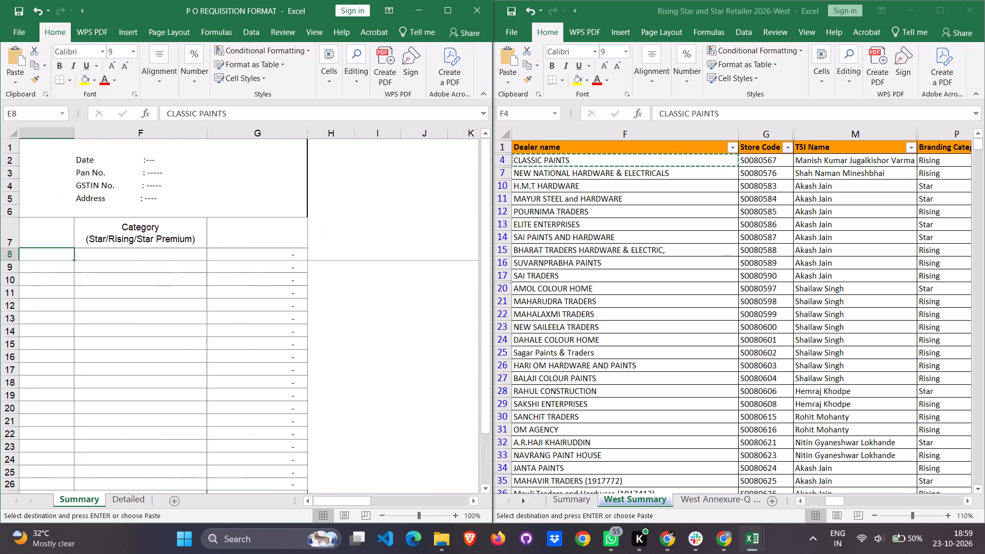
scroll(436, 281, right, 4)
scroll(396, 317, up, 4)
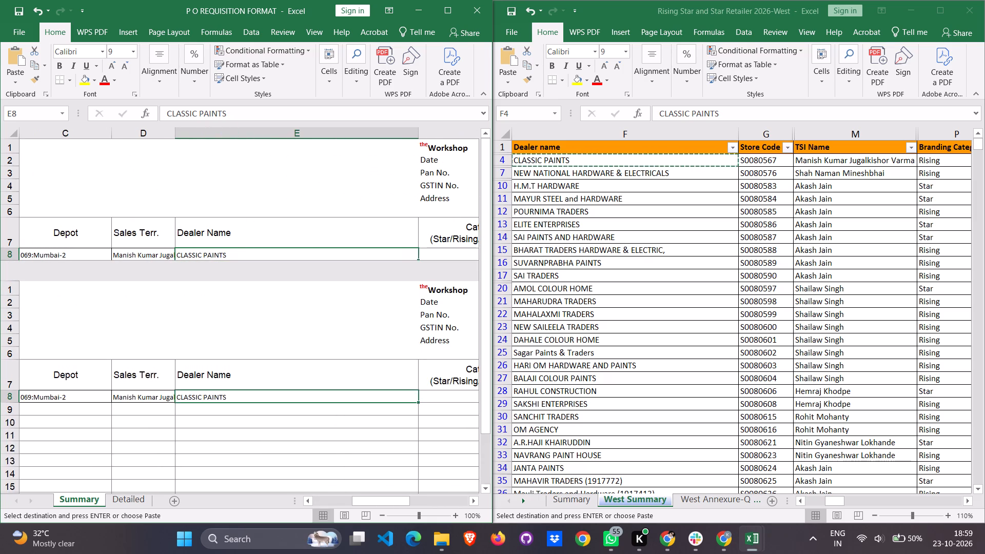
scroll(396, 317, up, 6)
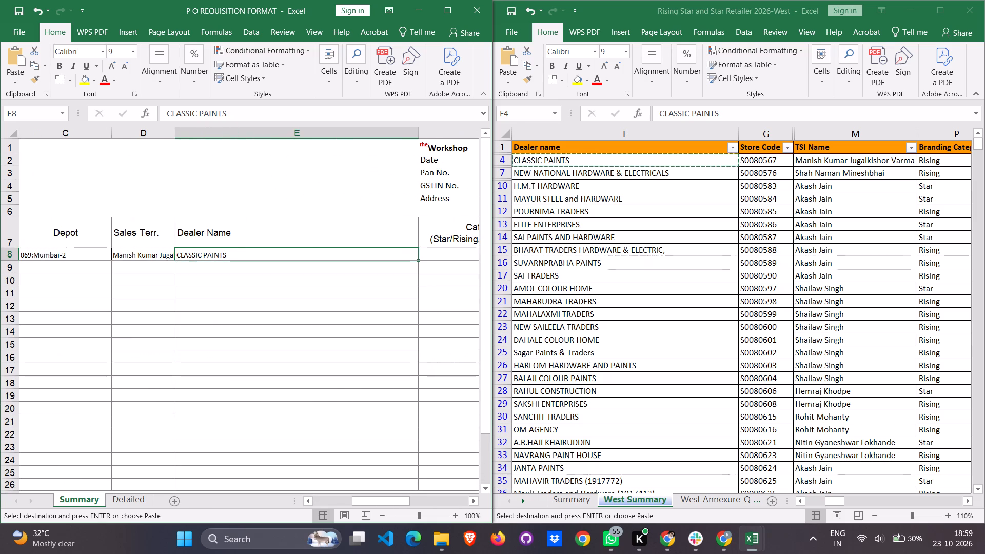
scroll(382, 348, left, 1)
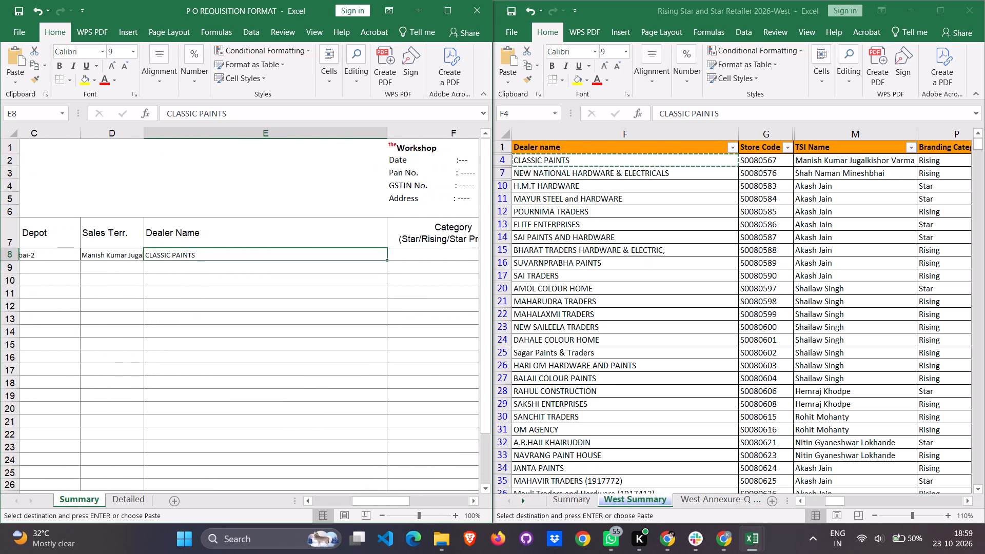
scroll(382, 348, left, 2)
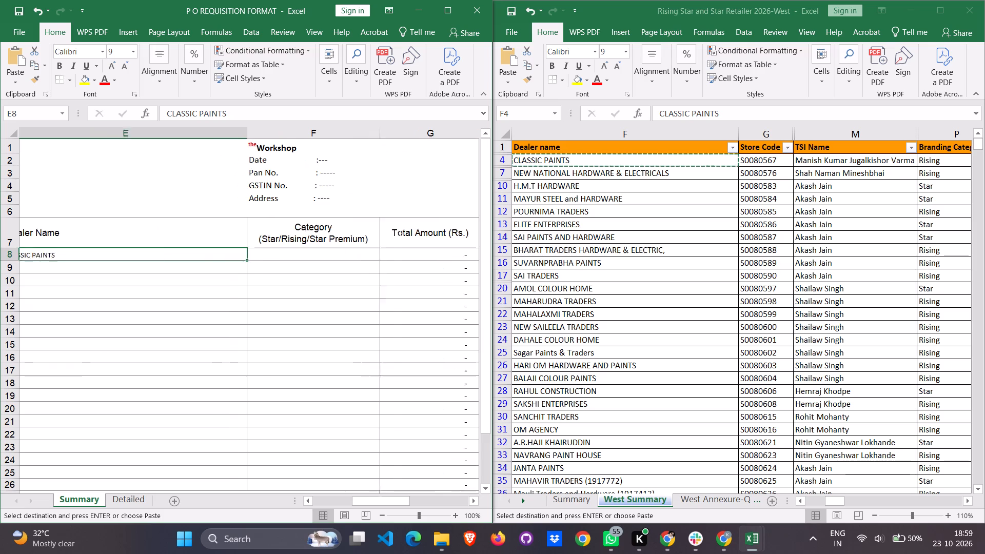
scroll(807, 225, left, 3)
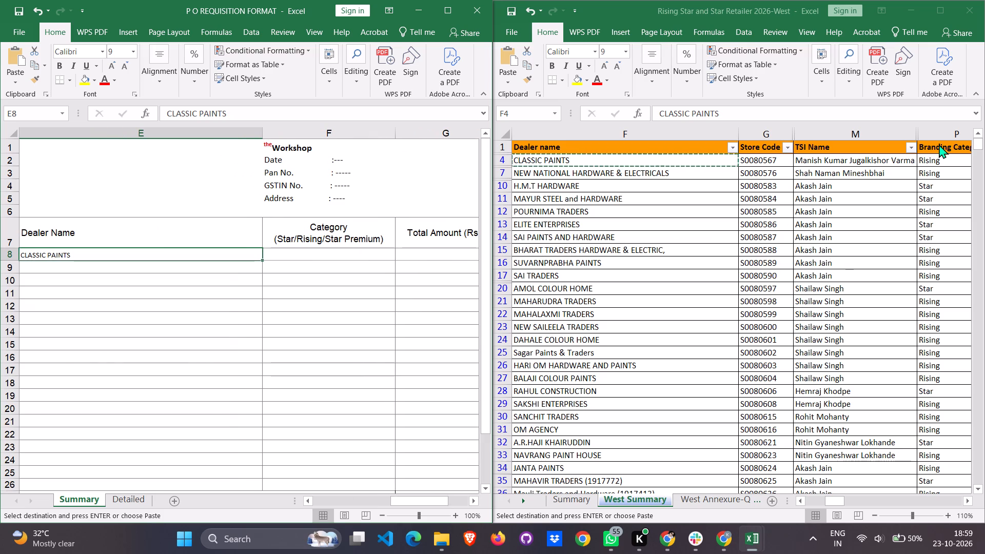
click(940, 161)
click(940, 161)
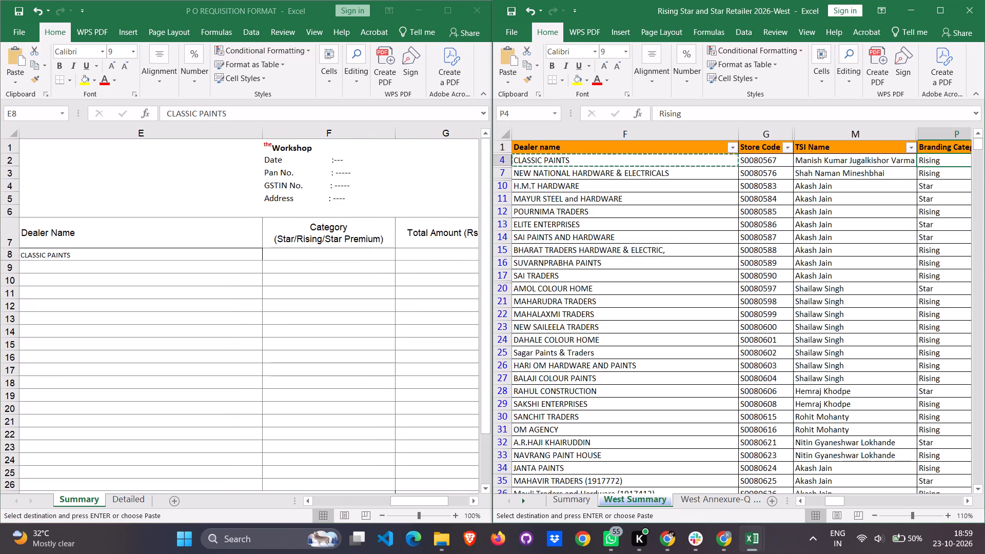
key(ctrl+c)
click(279, 252)
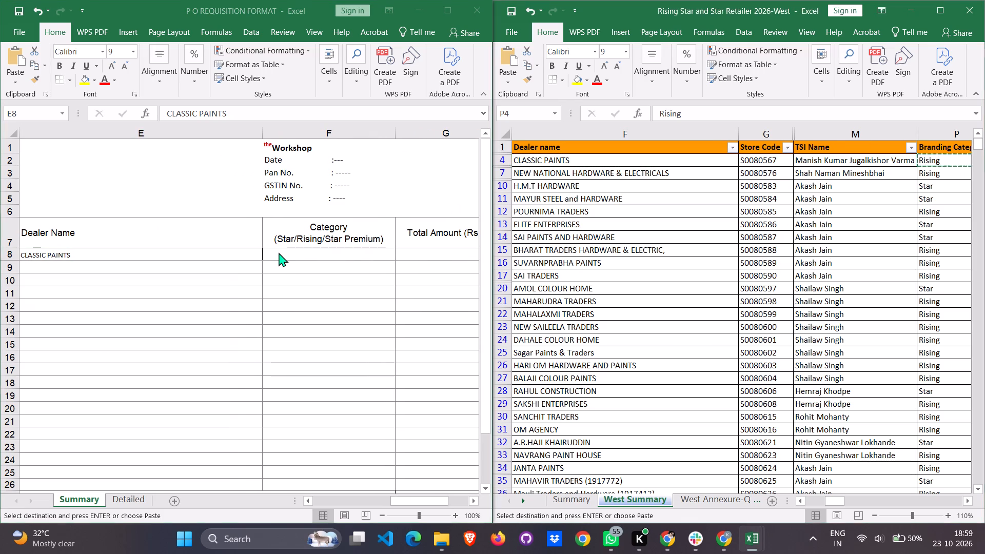
click(280, 252)
key(ctrl+v)
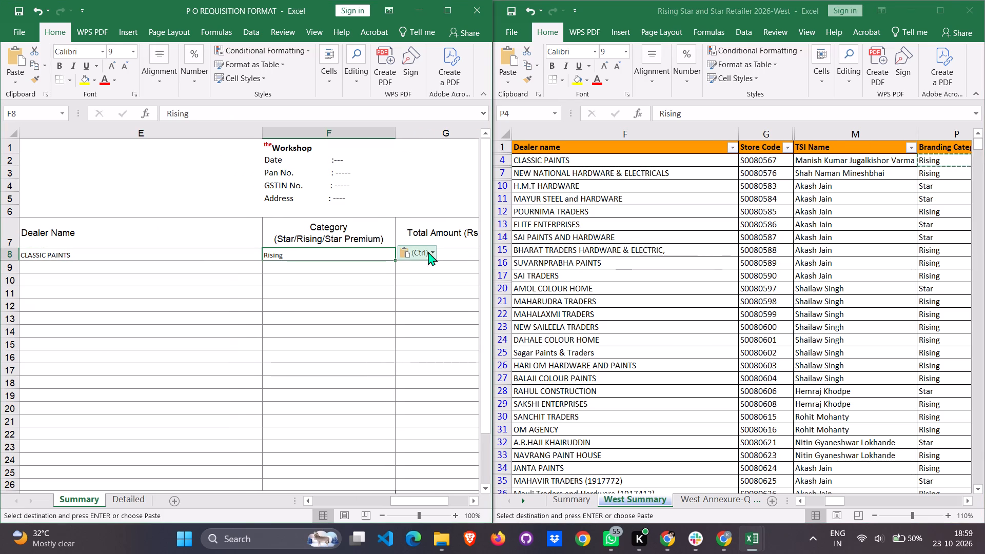
Copy the same store's Net Quote, 15530.26, from West Summary into the requisition's Total Amount (Rs.) column, row 8.
click(452, 258)
scroll(841, 214, left, 2)
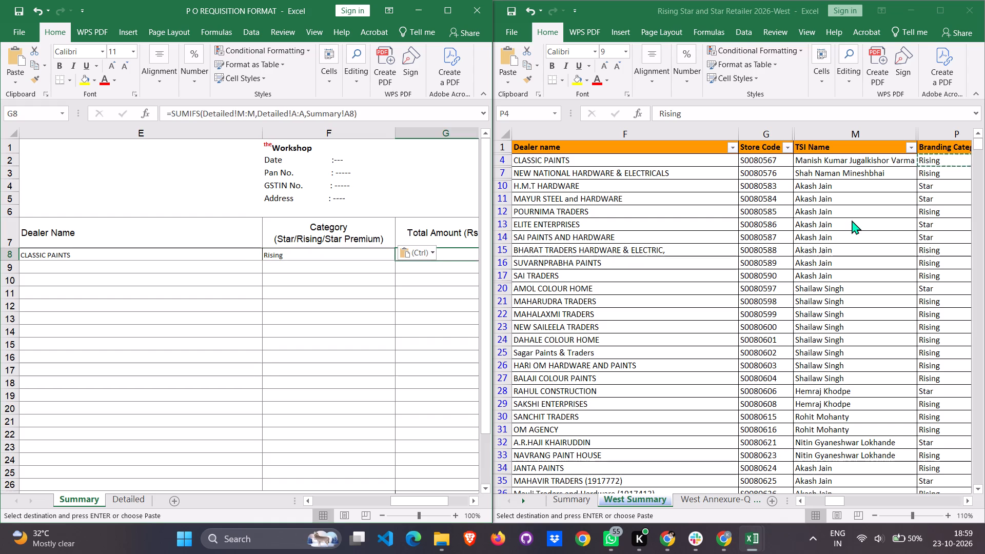
scroll(919, 171, left, 2)
click(929, 161)
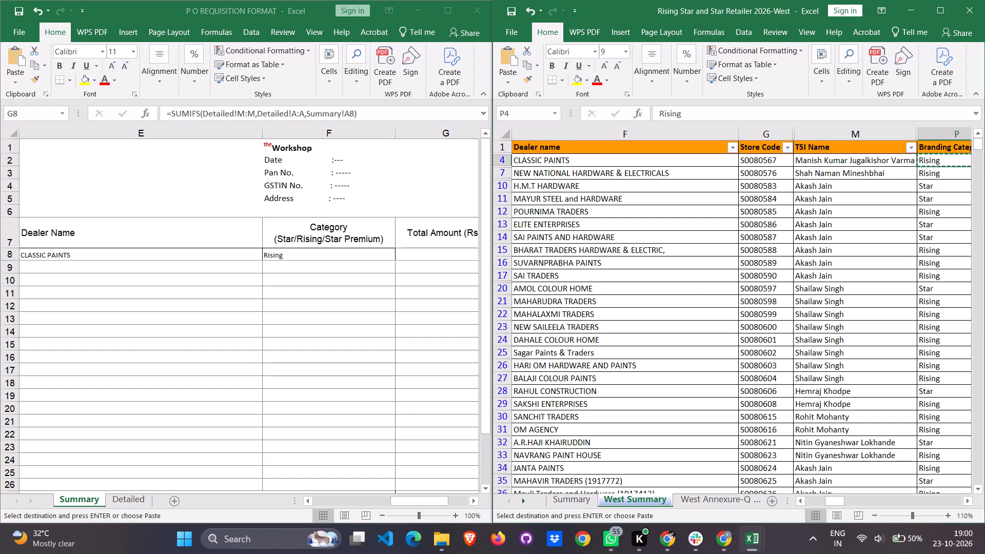
scroll(930, 160, left, 5)
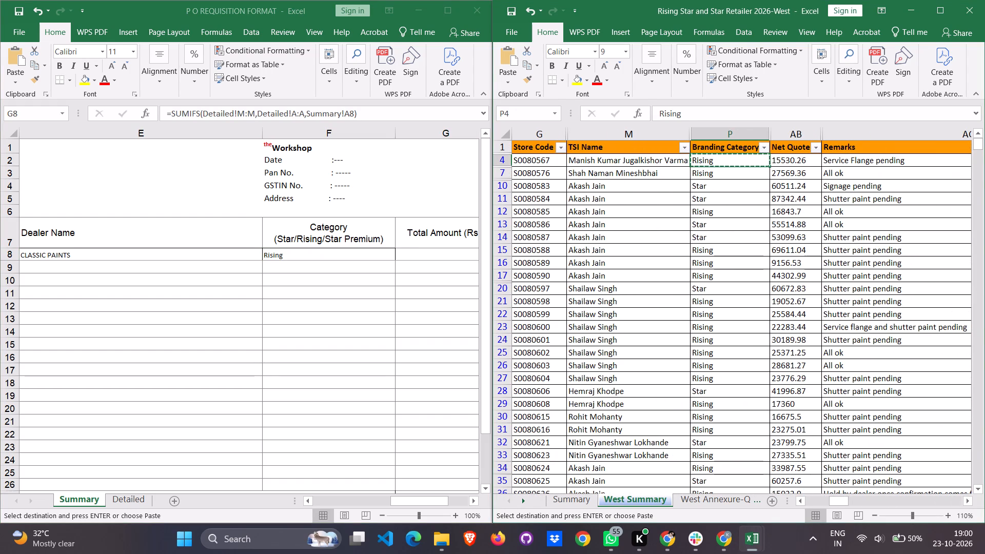
click(798, 160)
key(ctrl+c)
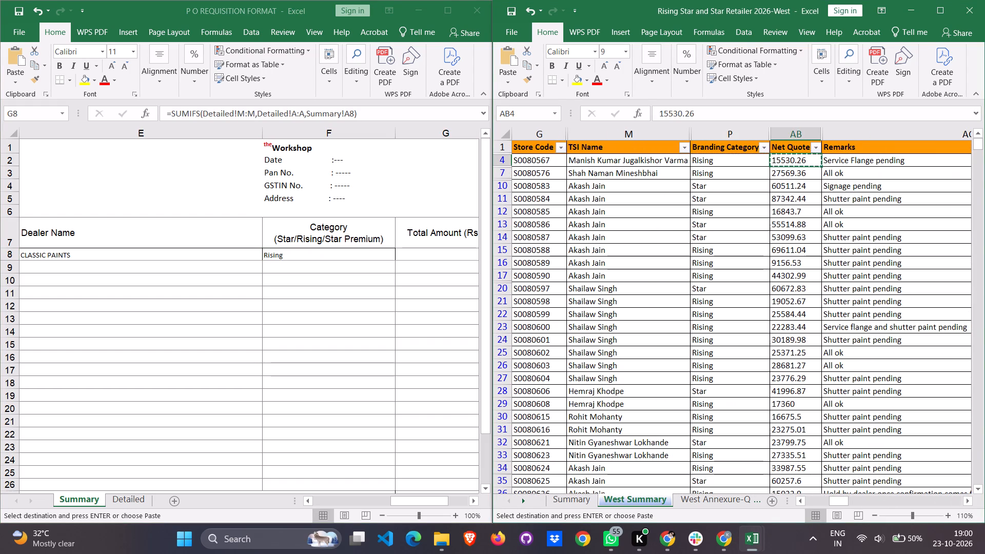
click(457, 252)
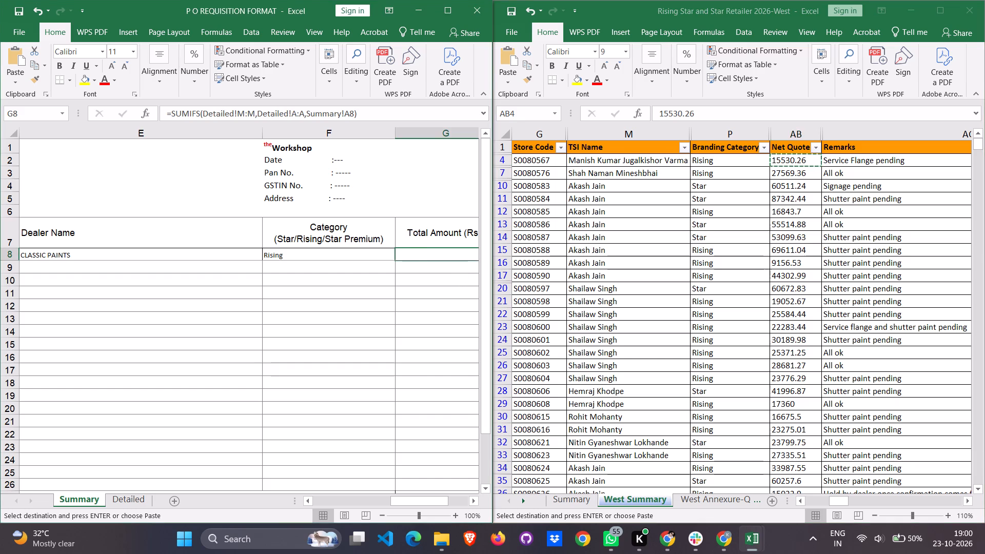
key(ctrl+v)
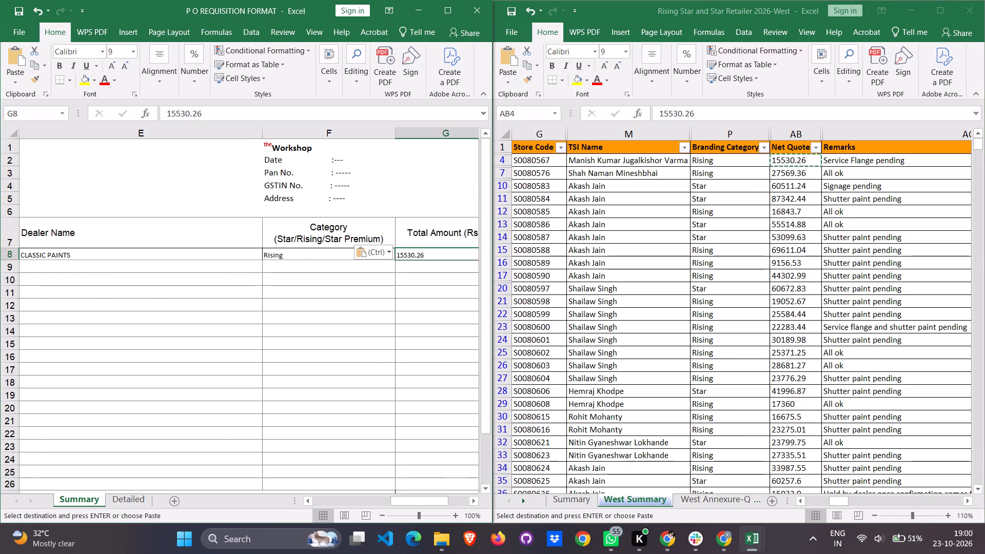
Copy the ten visible store codes S0080576 through S0080597 from West Summary into the requisition's Store Code column, rows 9 to 18.
scroll(444, 294, right, 12)
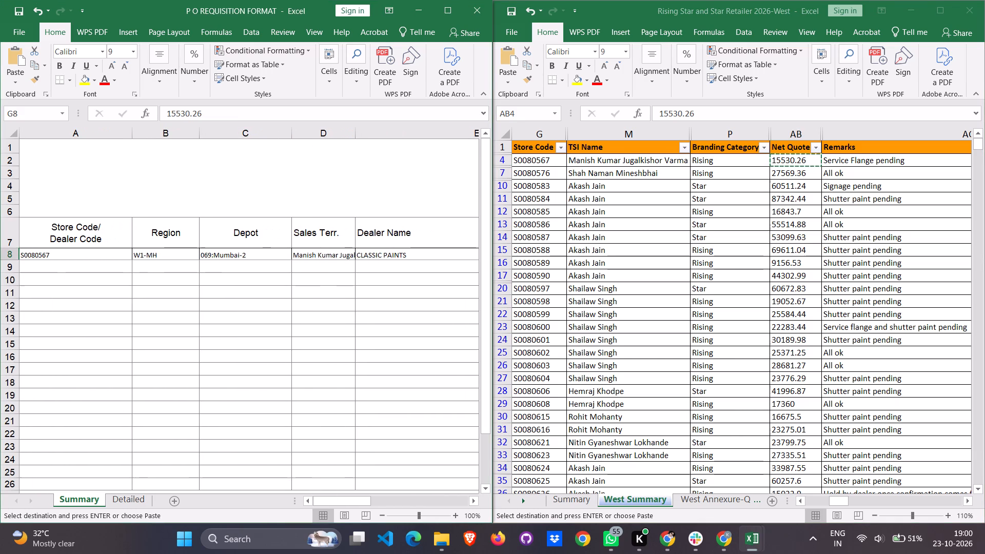
click(542, 174)
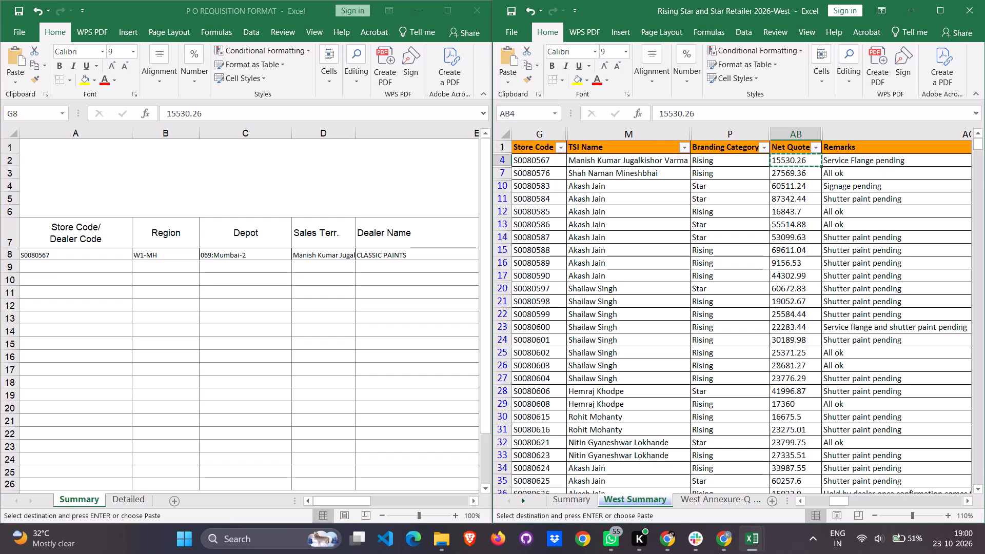
click(542, 174)
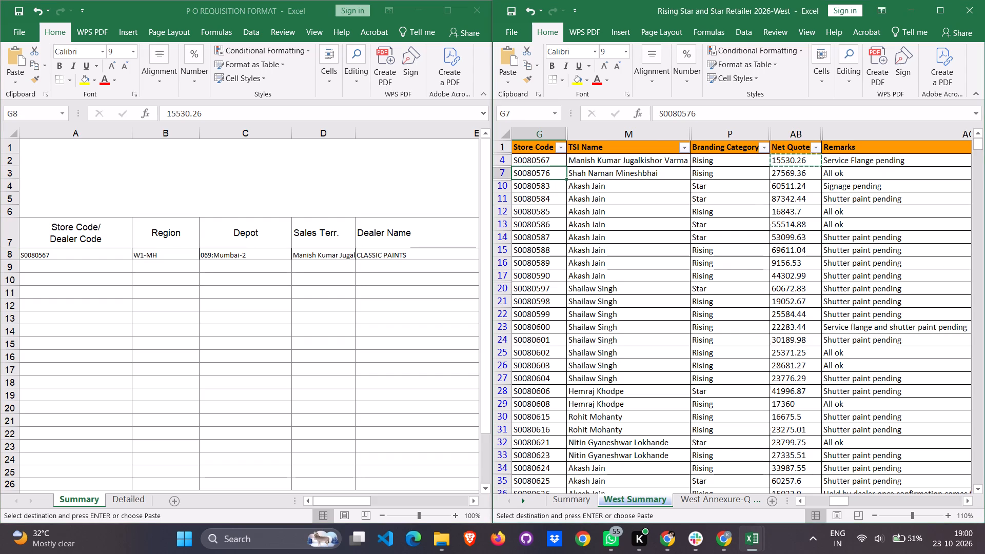
key(shift+Down)
key(shift+Down)
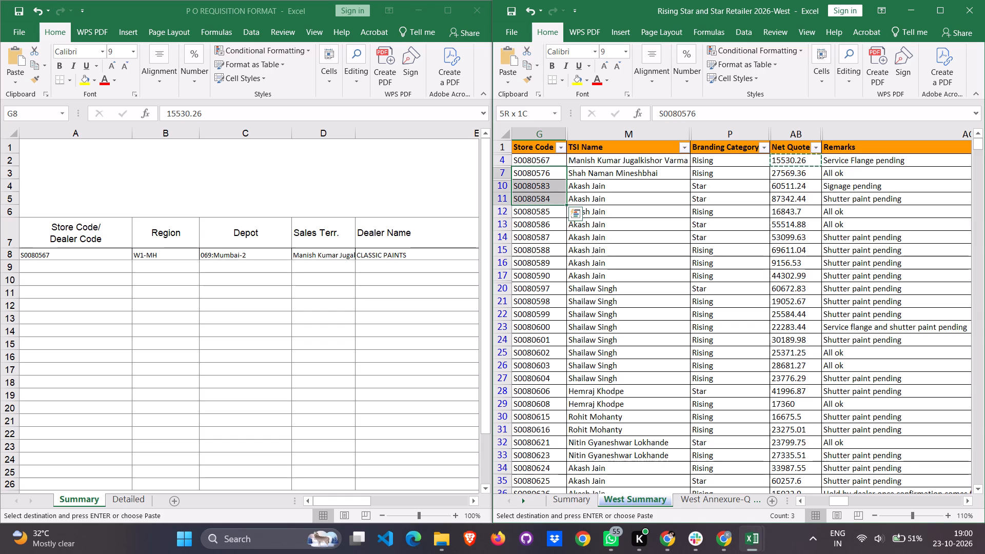
key(shift+Down)
key(shift+Down)
key(shift+Down)
key(shift+Down)
key(shift+Down)
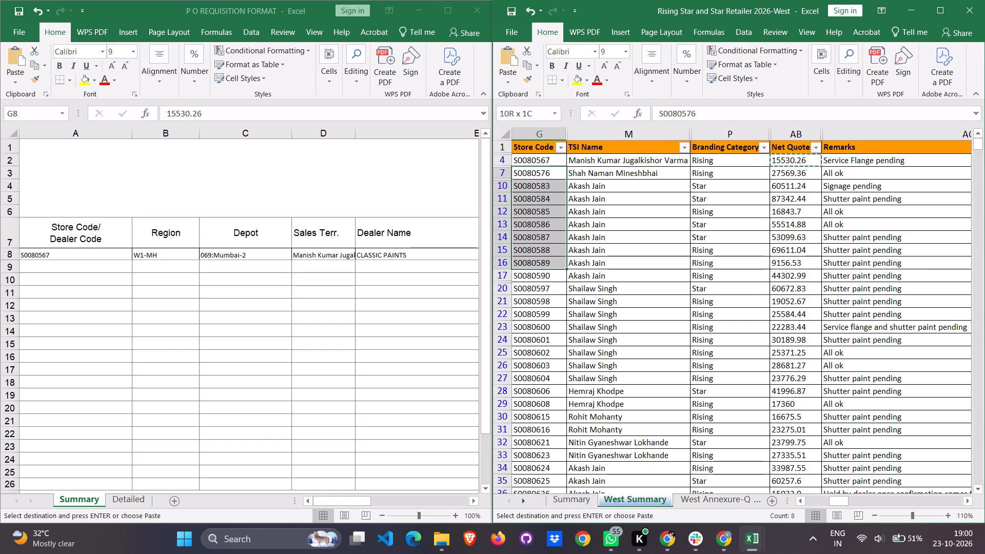
key(shift+Down)
key(shift+Down)
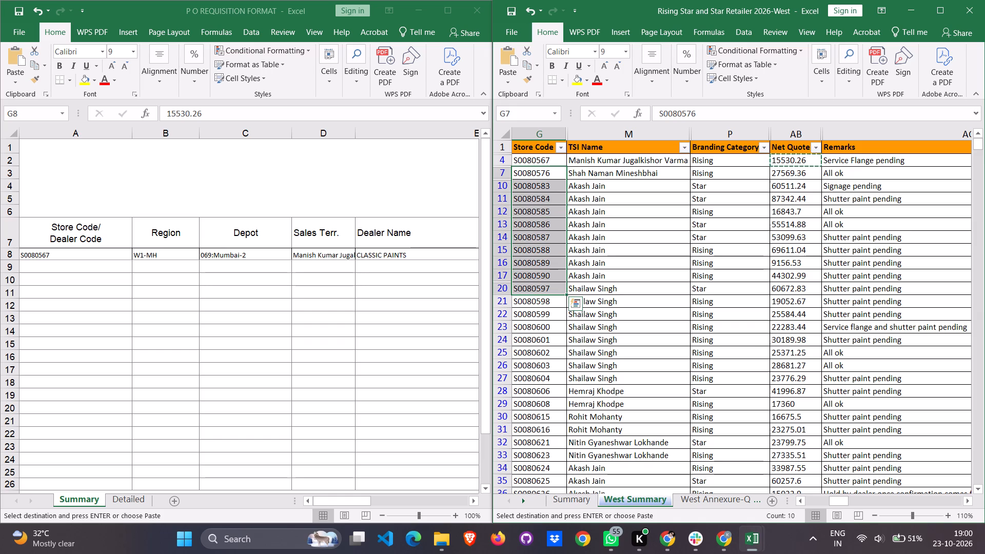
key(ctrl+c)
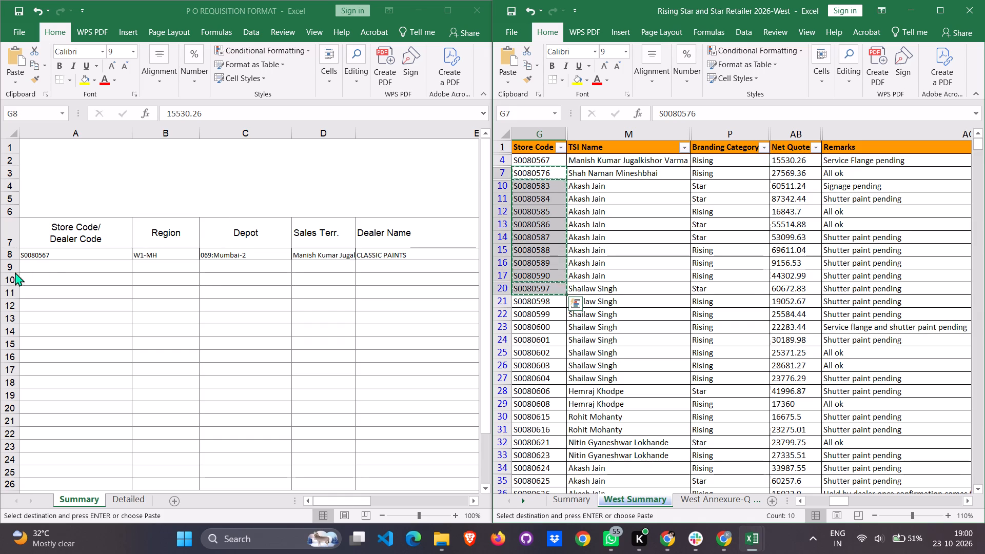
click(49, 265)
click(52, 266)
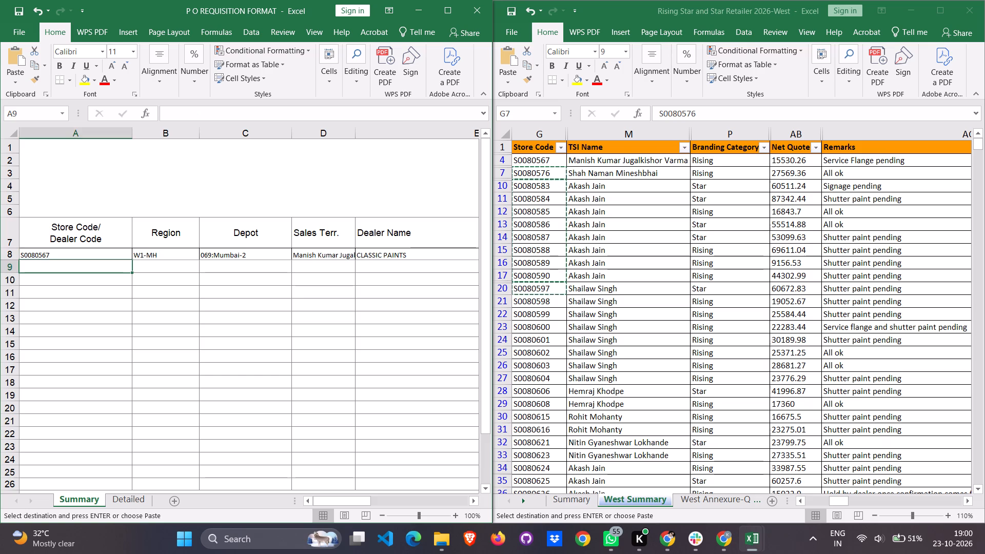
key(ctrl+v)
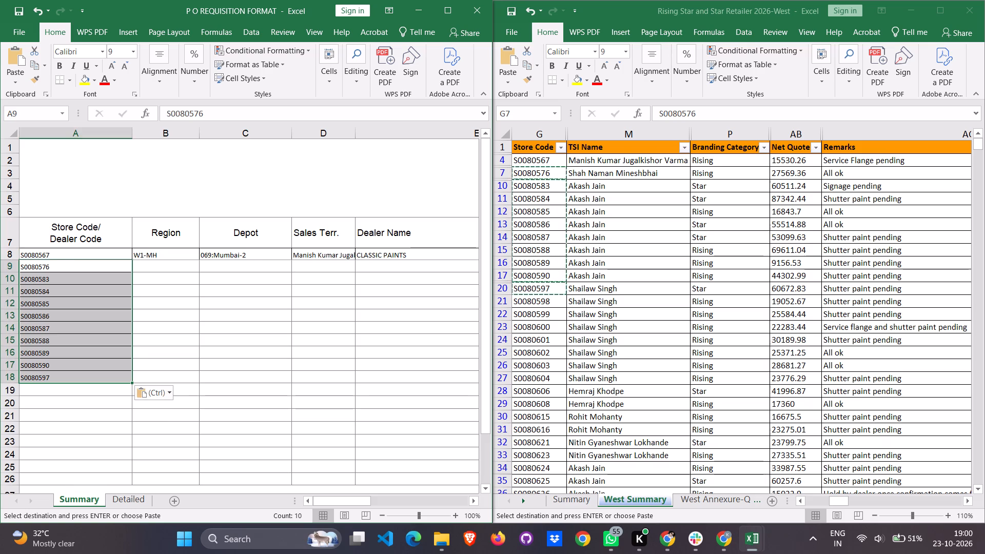
click(67, 280)
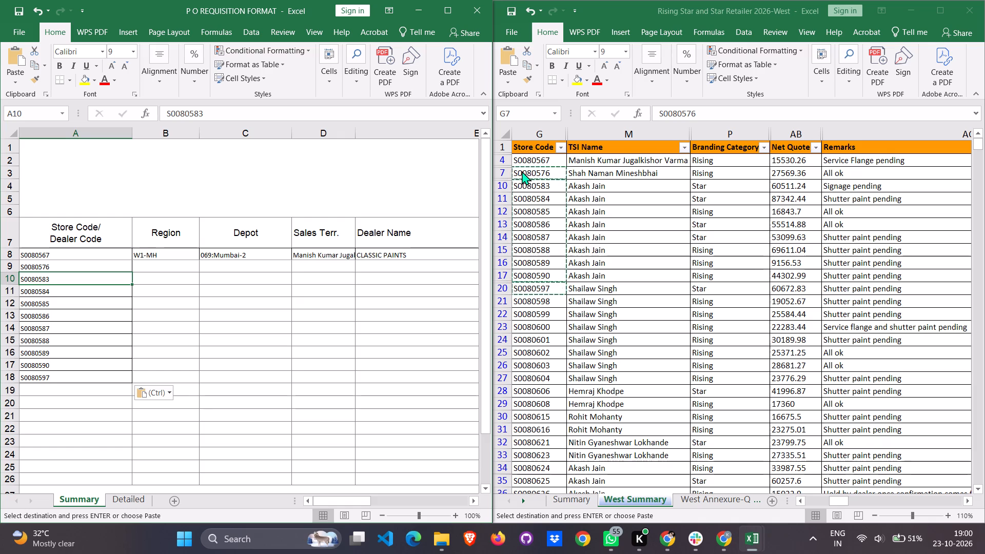
Copy the TSI Name entries of stores S0080576 through S0080597 from West Summary into the requisition's Sales Terr. column, rows 9 to 18.
click(581, 173)
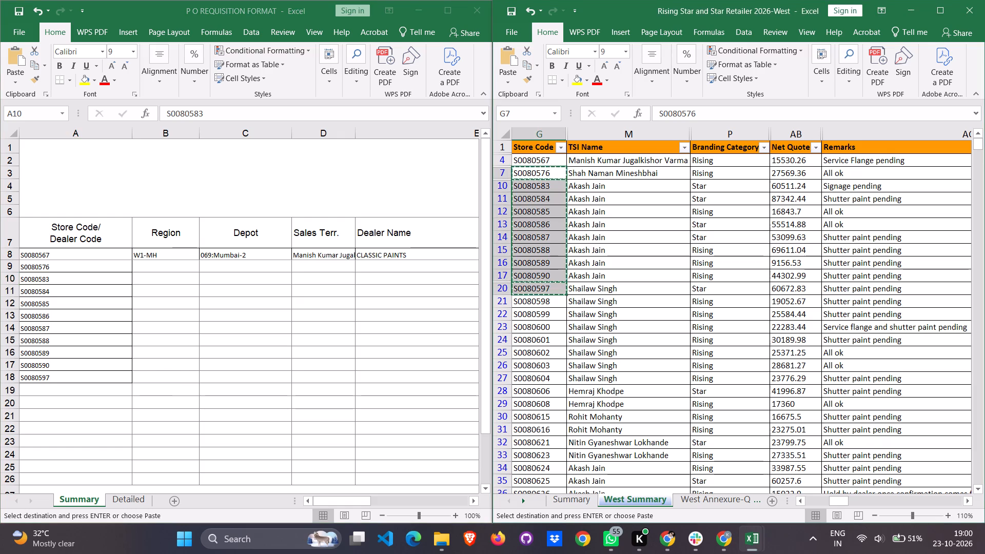
click(581, 173)
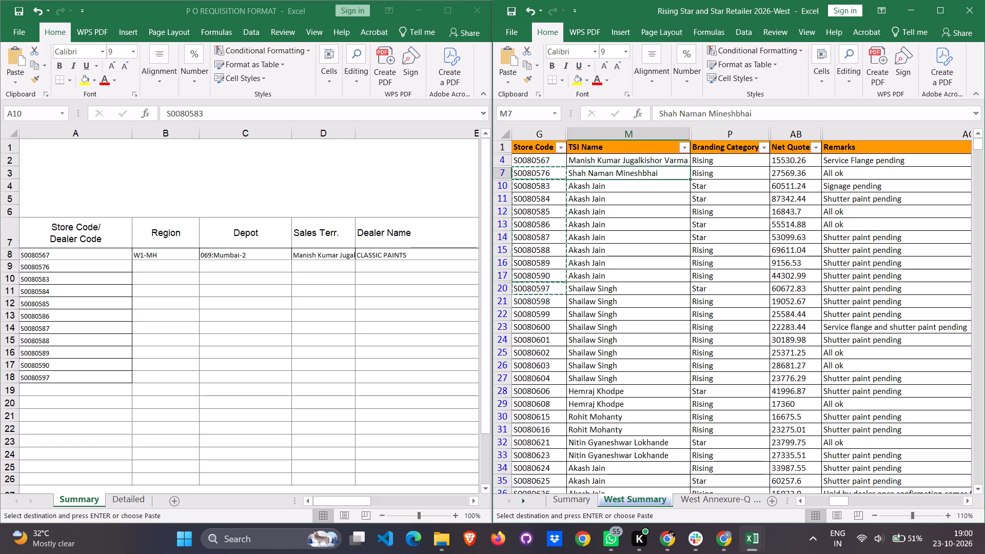
key(shift+Down)
key(shift+Down)
key(shift+Down)
key(shift+Down)
key(shift+Down)
key(shift+Down)
key(shift+Down)
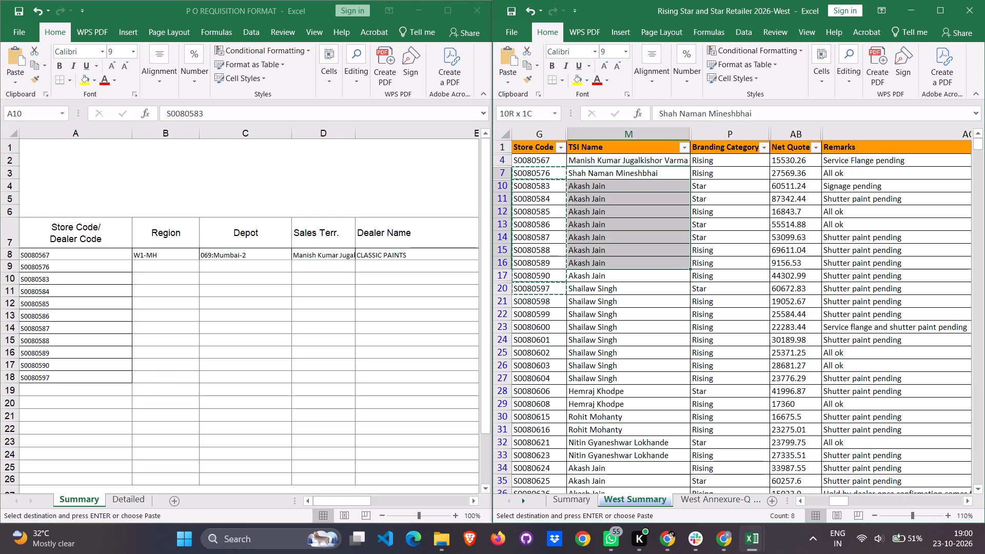
key(shift+Down)
key(shift+Down)
key(ctrl+c)
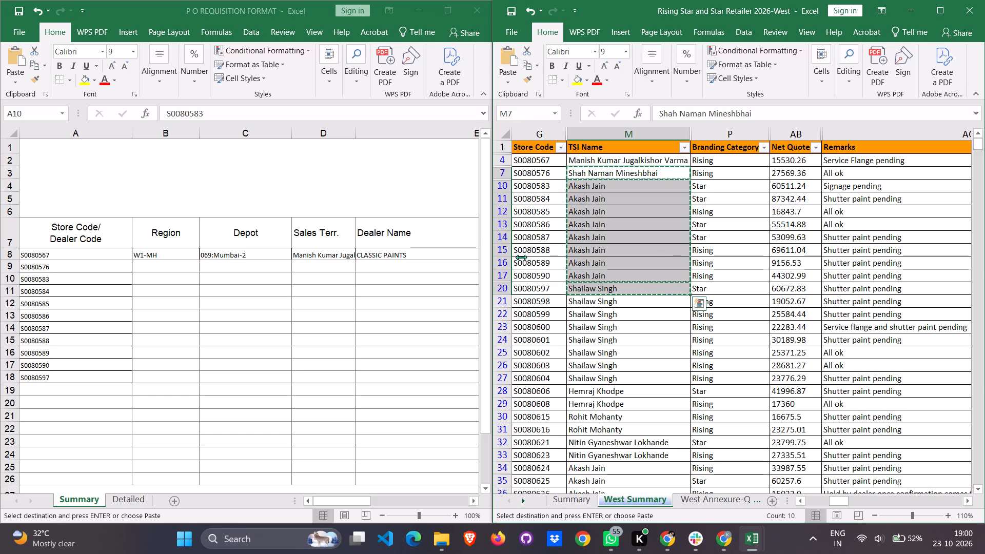
click(323, 265)
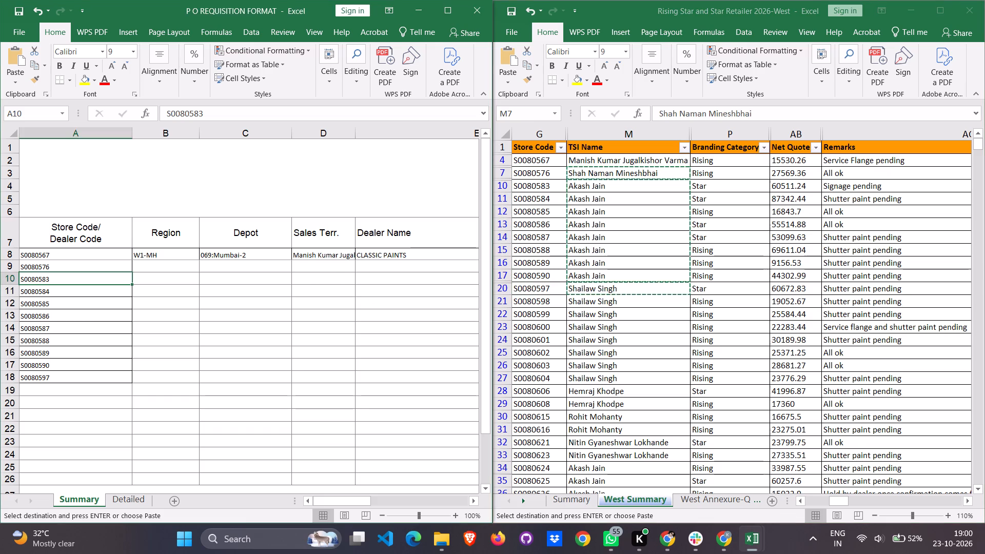
click(323, 265)
key(ctrl+v)
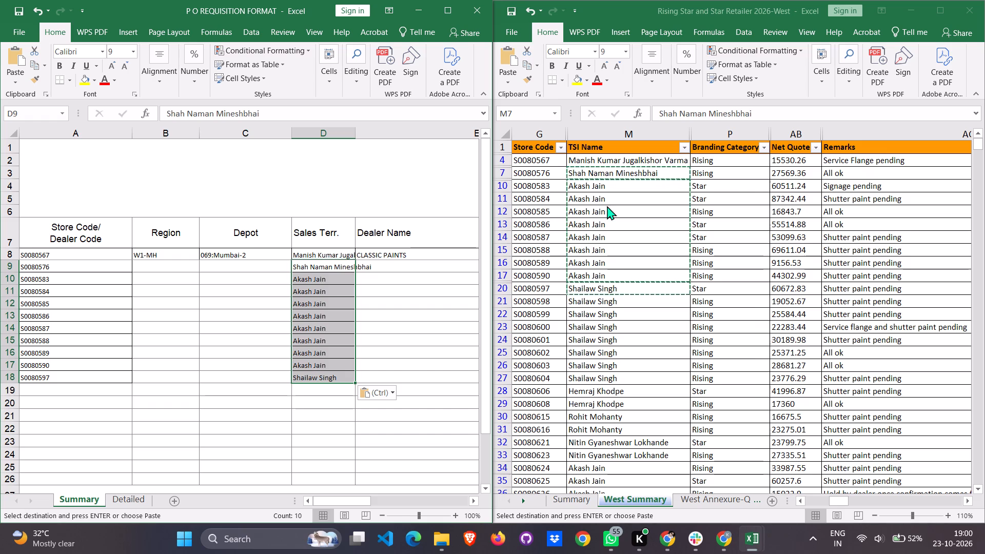
Copy the Branding Category entries of stores S0080576 through S0080597 from West Summary into the requisition's Category column, rows 9 to 18.
click(717, 171)
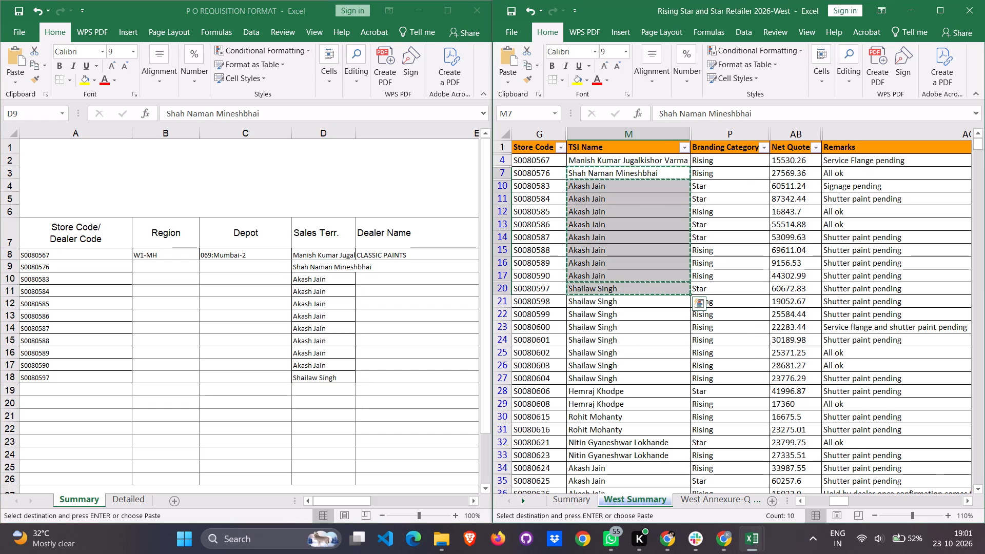
click(719, 172)
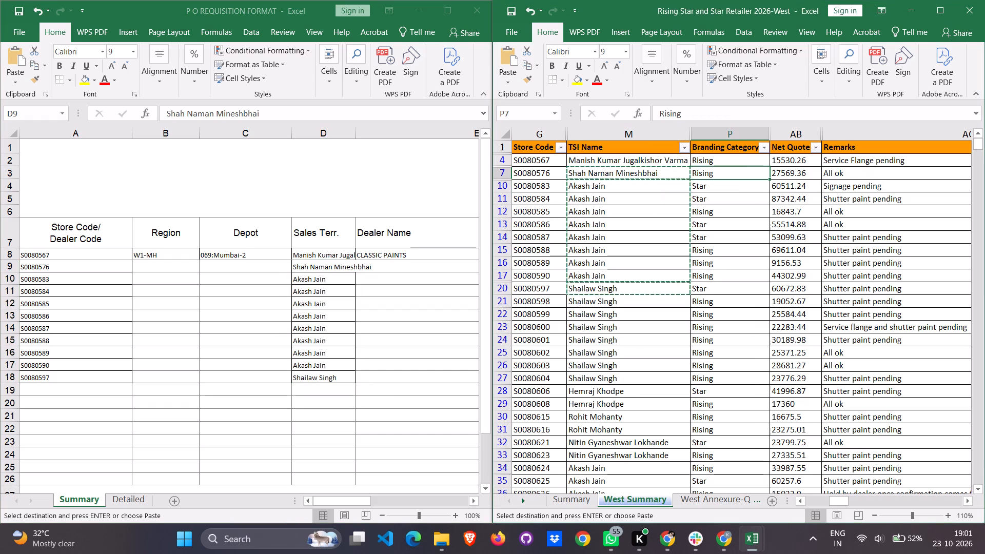
key(shift+Down)
key(shift+Down)
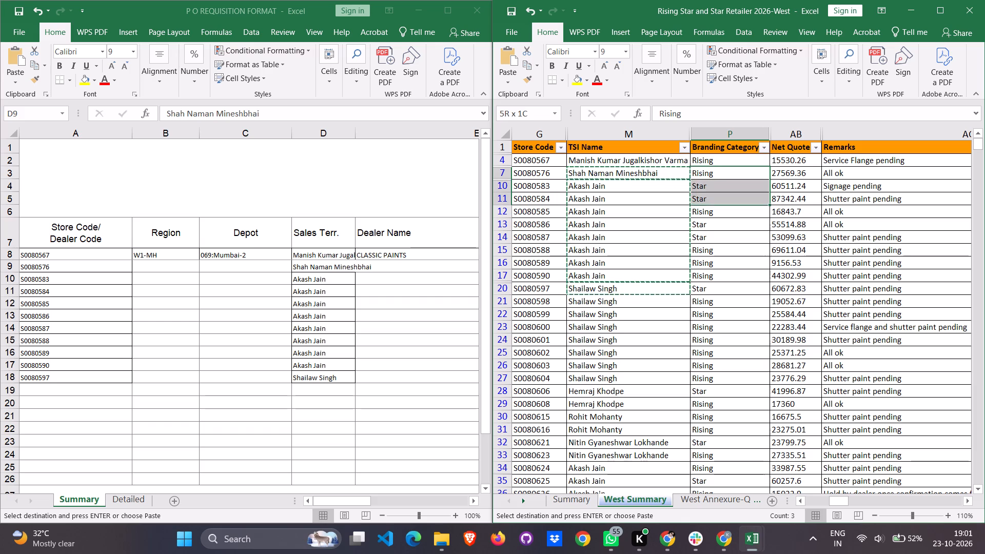
key(shift+Down)
key(shift+Down)
key(shift+Down)
key(shift+Down)
key(shift+Down)
key(shift+Down)
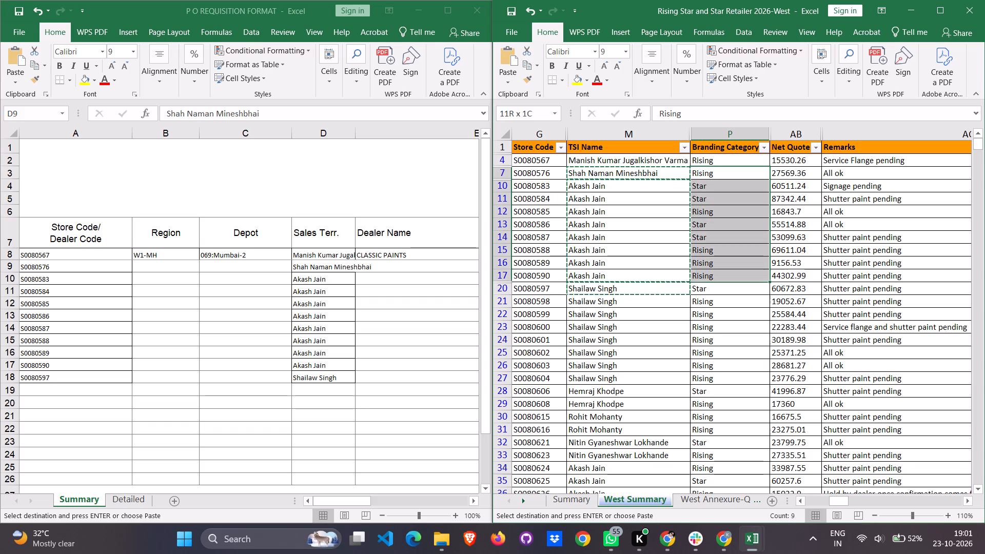
key(shift+Down)
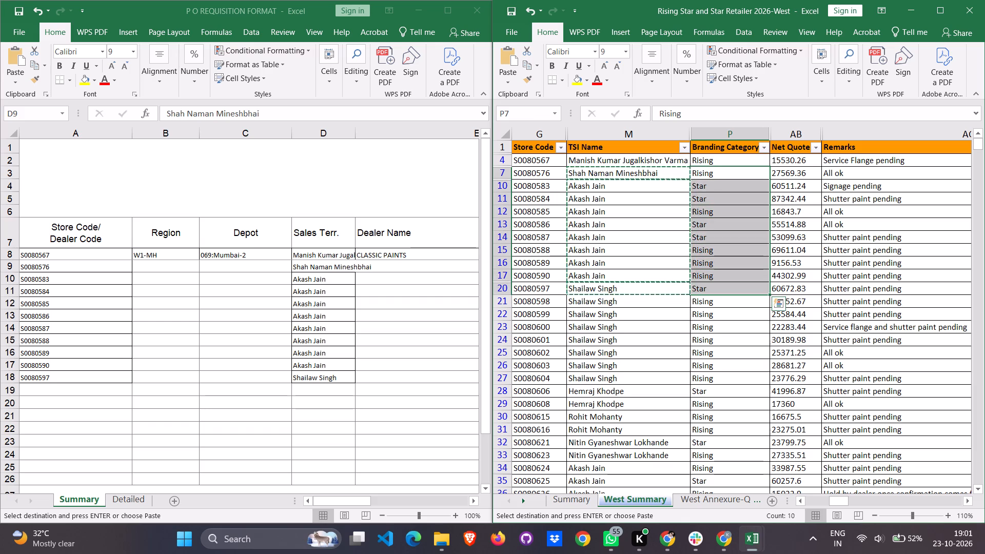
key(ctrl+c)
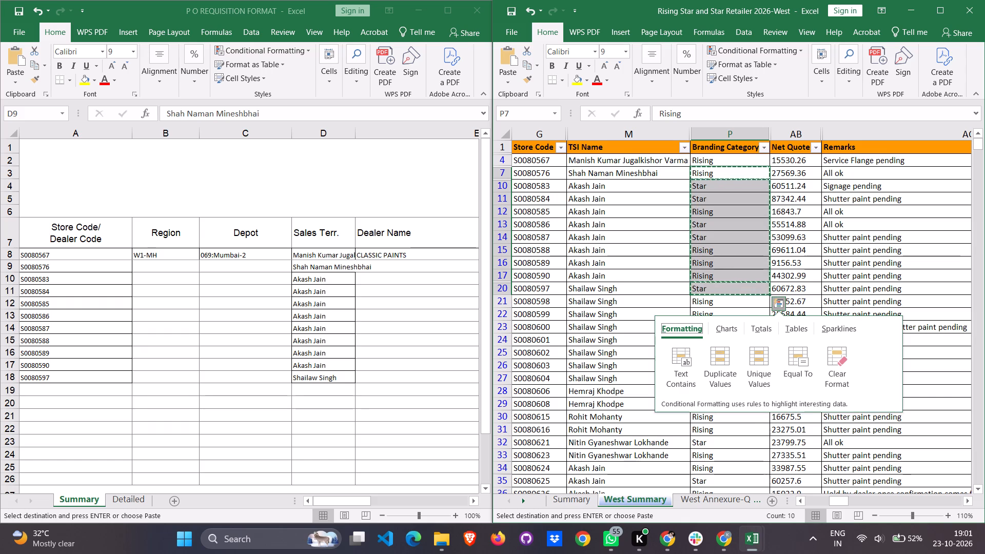
key(ctrl+c)
scroll(366, 290, right, 1)
scroll(366, 290, left, 3)
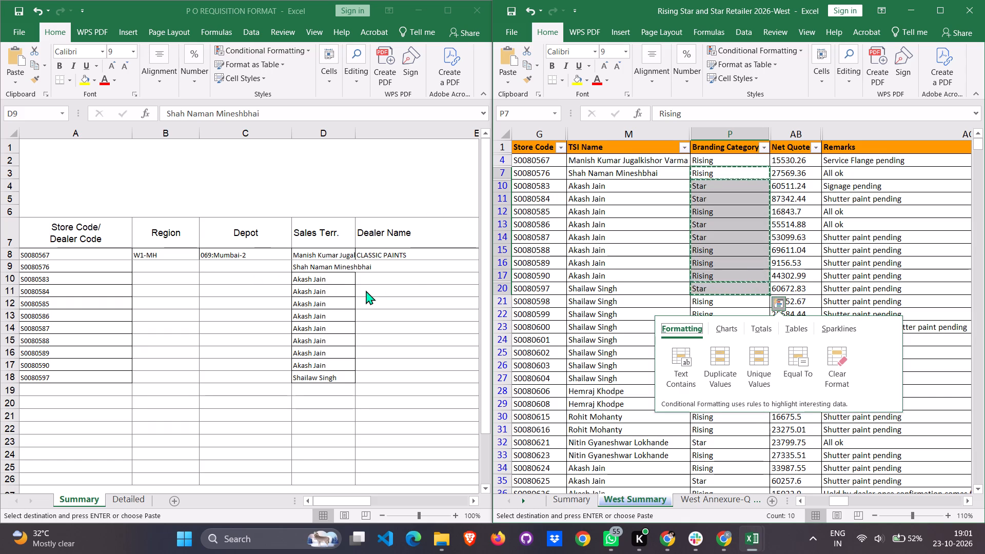
click(410, 270)
scroll(410, 270, left, 6)
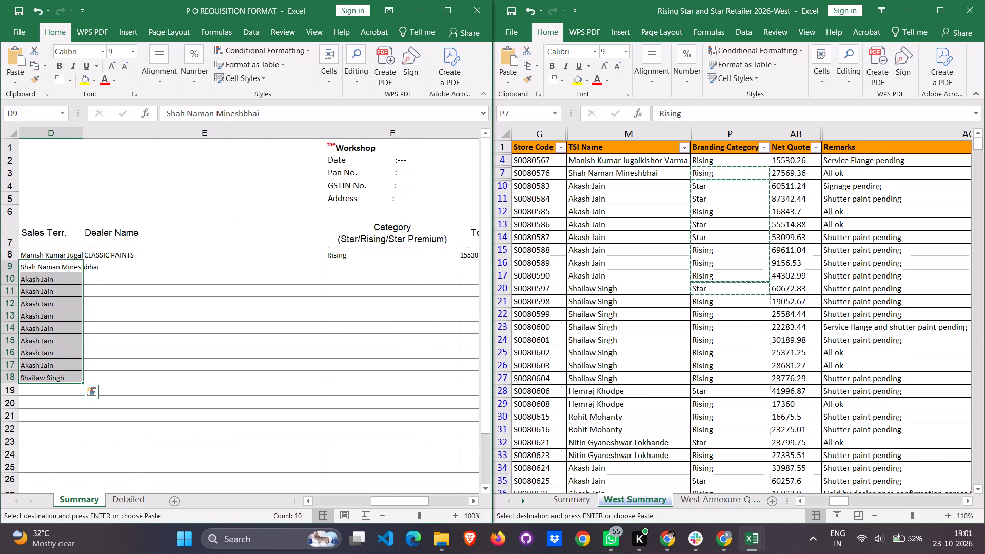
click(383, 270)
key(ctrl+v)
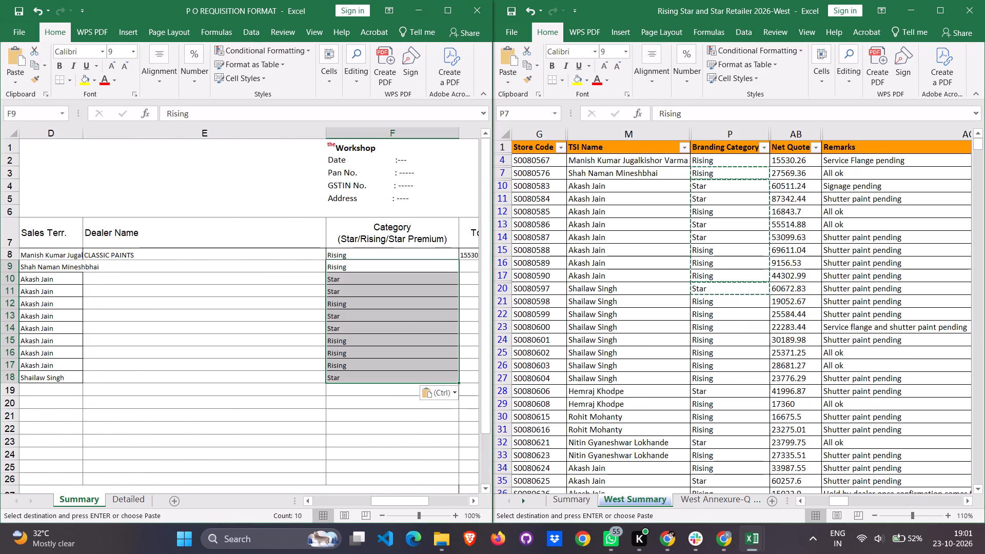
Copy the Net Quote amounts of stores S0080576 through S0080597 from West Summary into the requisition's Total Amount (Rs.) column, rows 9 to 18.
scroll(383, 270, right, 7)
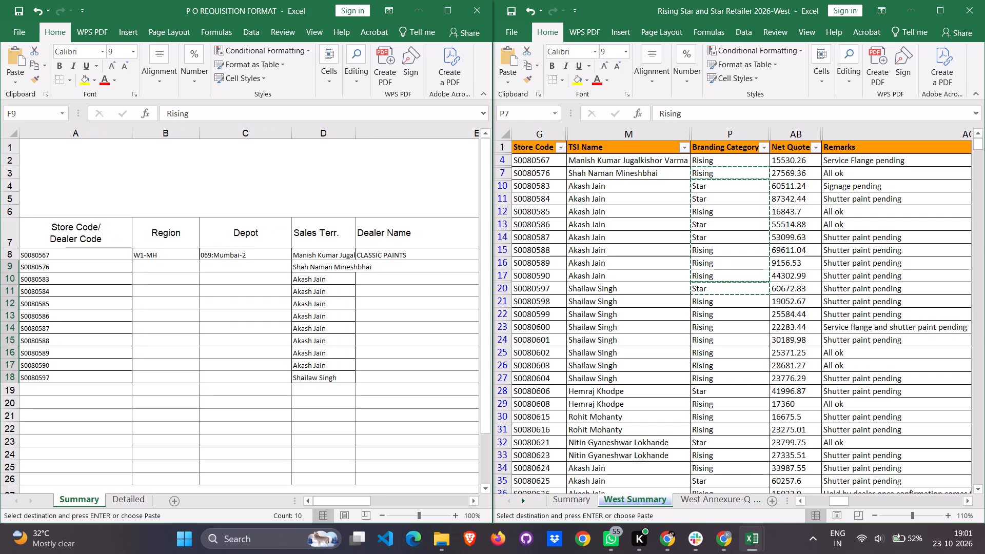
double_click(803, 171)
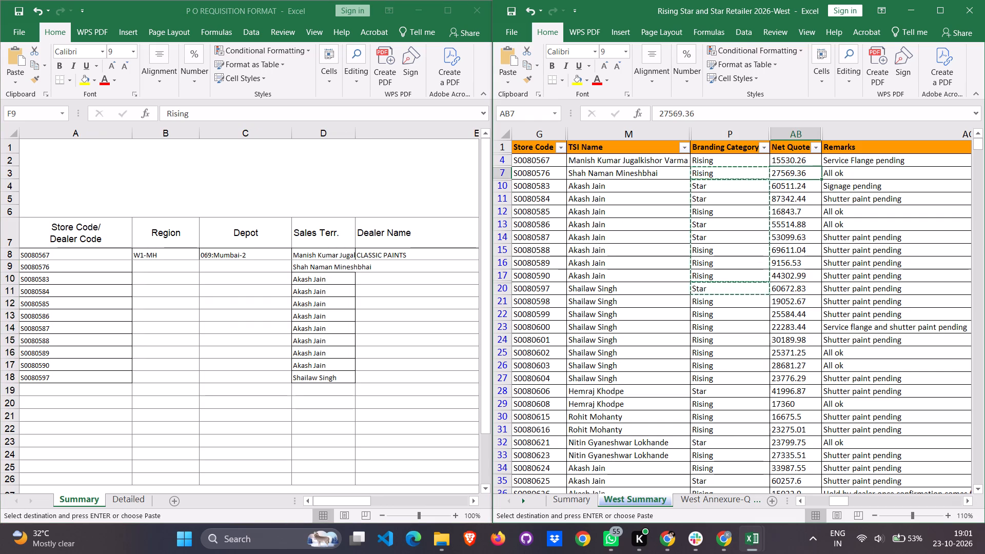
key(shift+Down)
key(shift+Down)
key(shift+Down)
key(shift+Down)
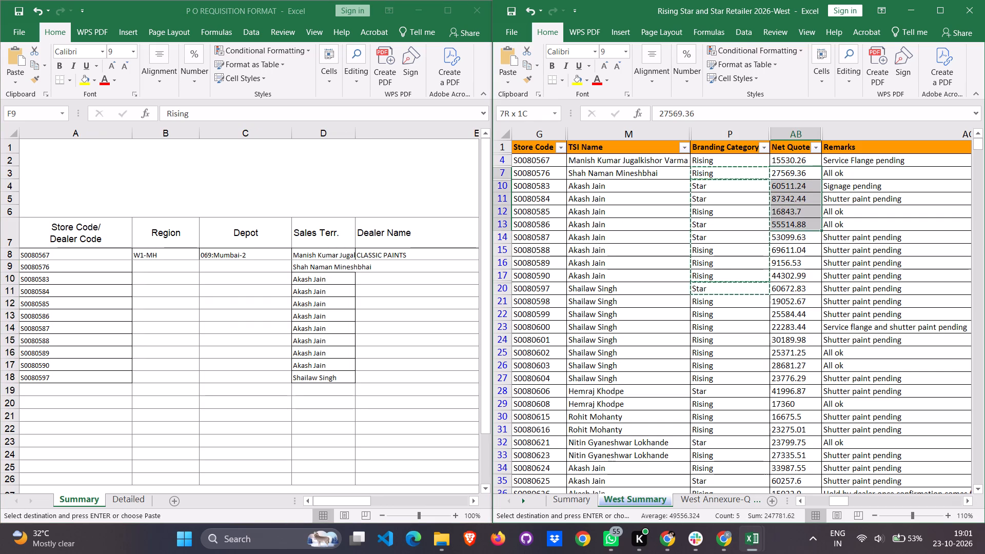
key(shift+Down)
key(shift+Down)
key(shift+Down)
key(shift+Down)
key(shift+Down)
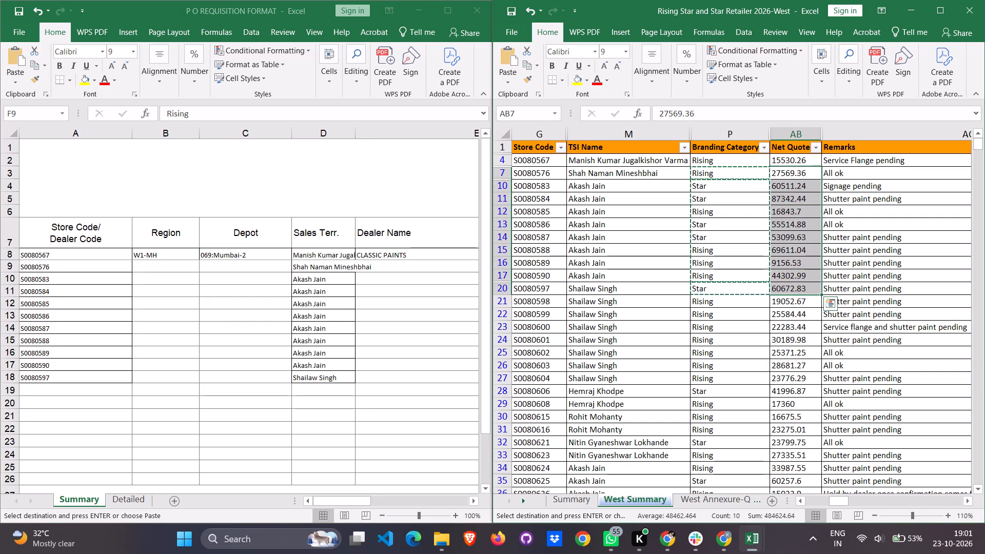
key(ctrl+c)
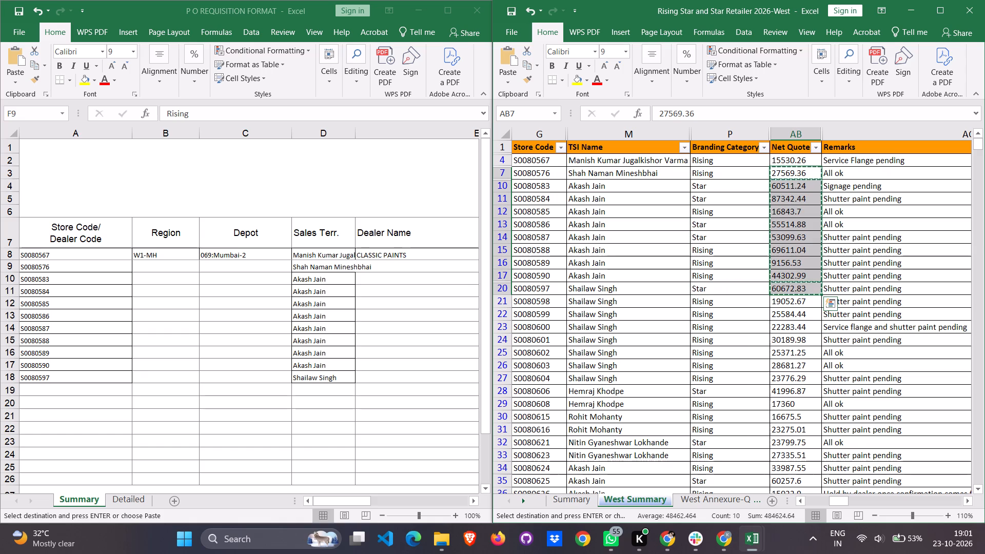
scroll(413, 288, left, 12)
click(412, 289)
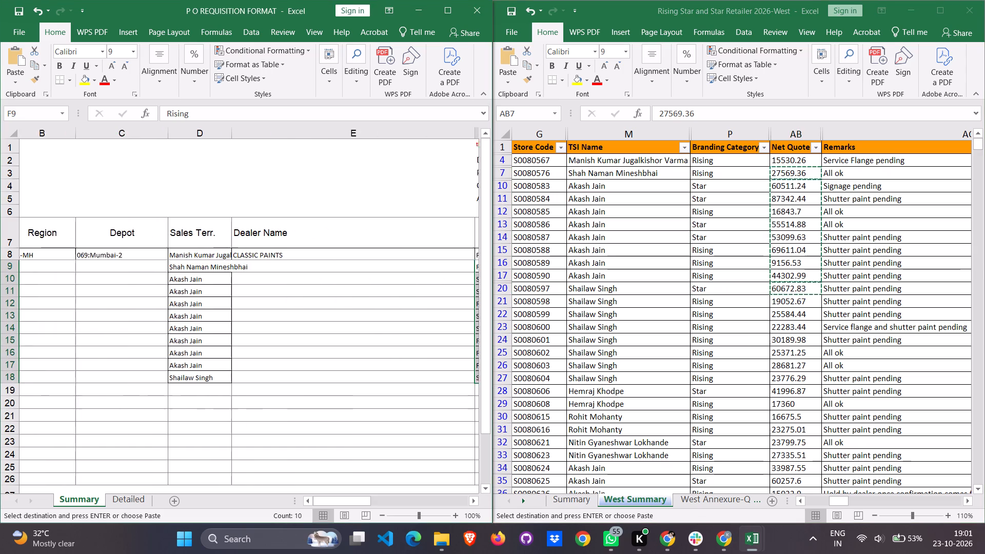
scroll(412, 289, left, 7)
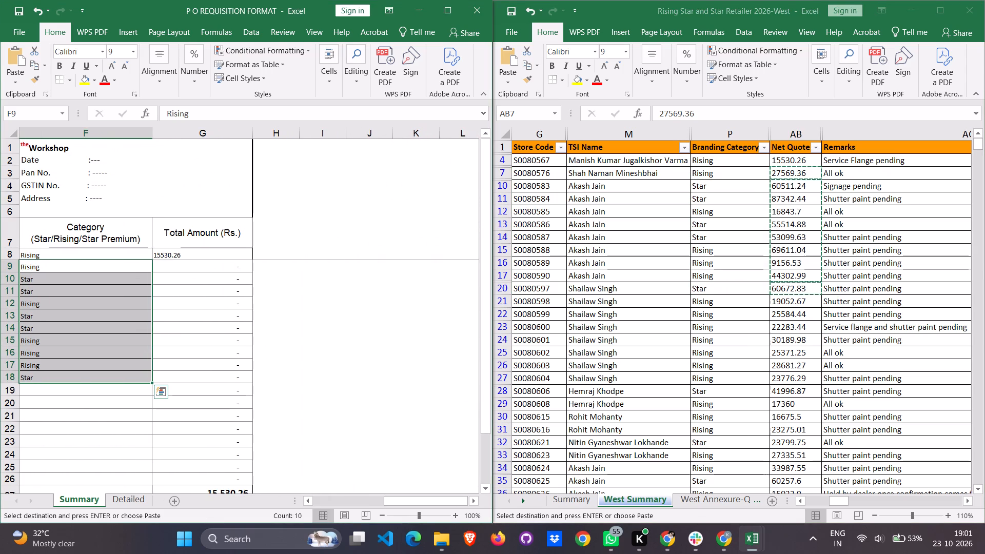
click(180, 268)
key(ctrl+v)
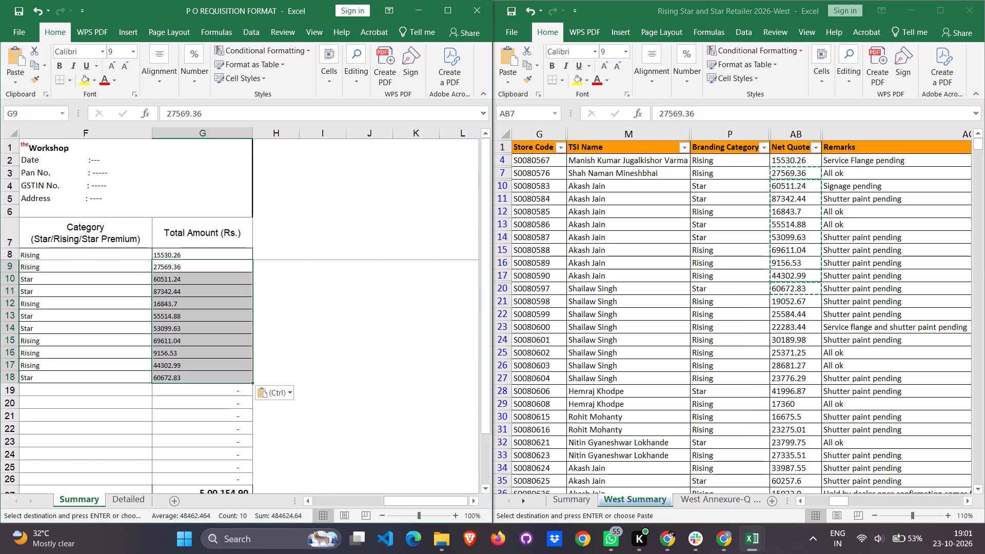
Copy the Region entries of stores S0080576 through S0080597 from West Summary into the requisition's Region column, rows 9 to 18.
scroll(209, 292, right, 10)
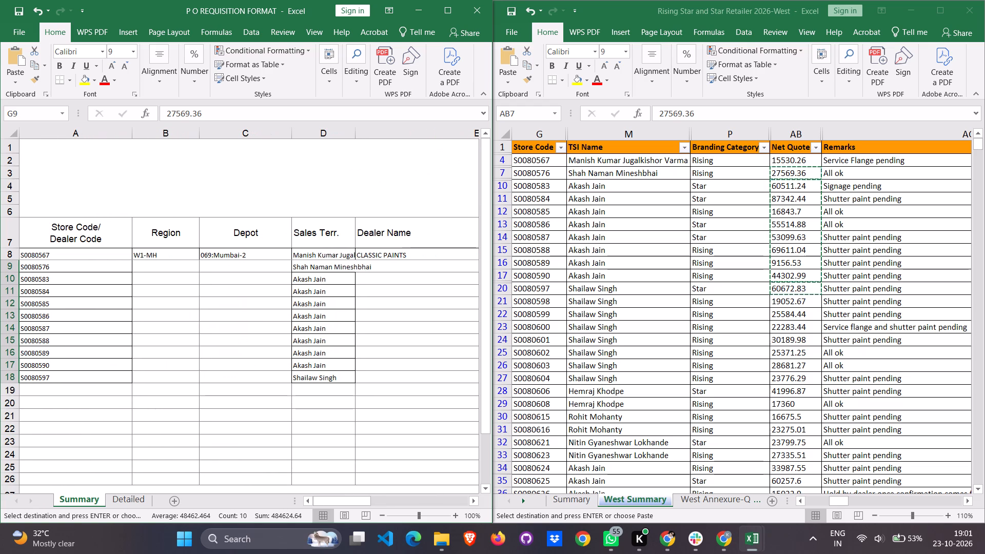
scroll(578, 223, right, 3)
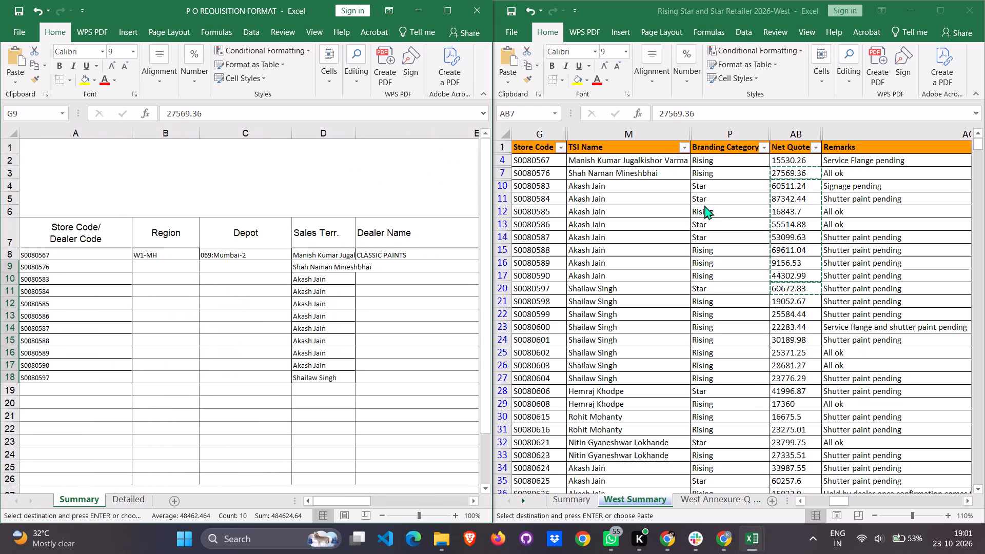
scroll(705, 205, right, 11)
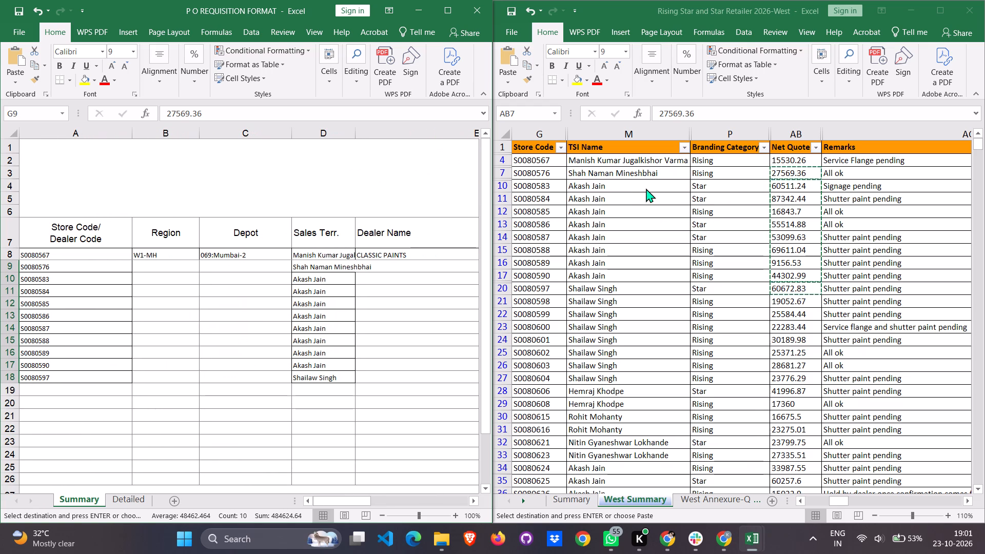
click(528, 173)
scroll(528, 173, right, 7)
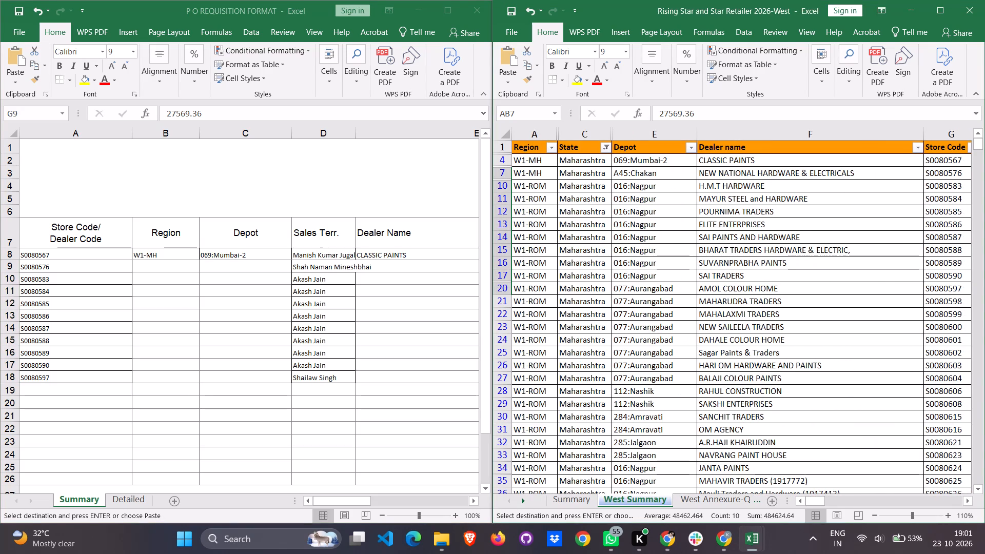
click(538, 176)
key(shift+Down)
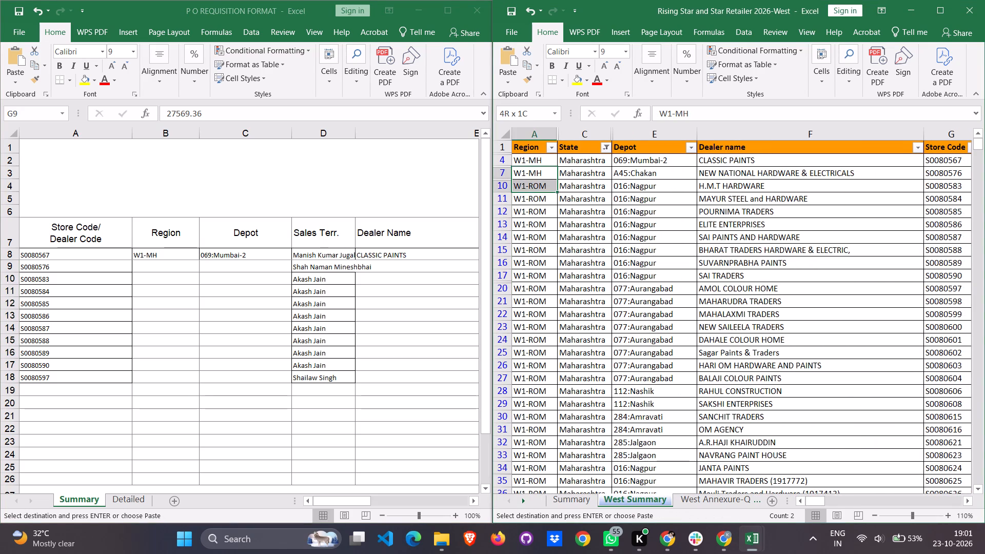
key(shift+Down)
key(shift+Down)
key(shift+Down)
key(shift+Down)
key(shift+Down)
key(shift+Down)
key(shift+Down)
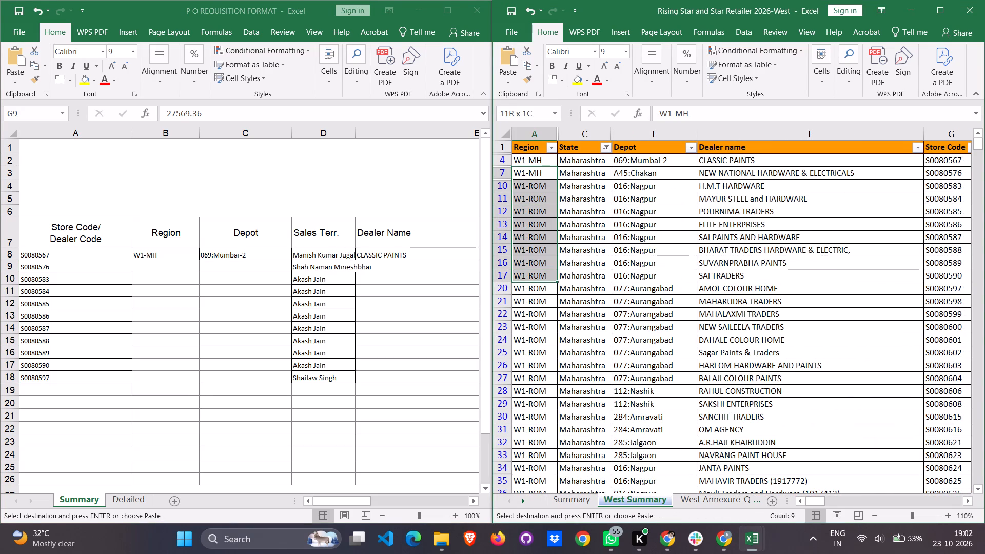
key(shift+Down)
key(ctrl+c)
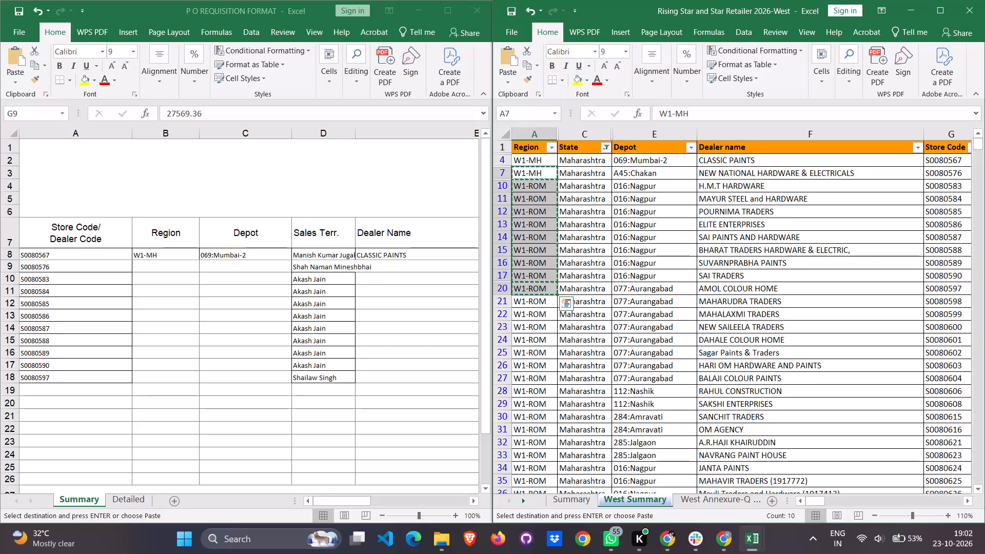
click(157, 267)
click(157, 267)
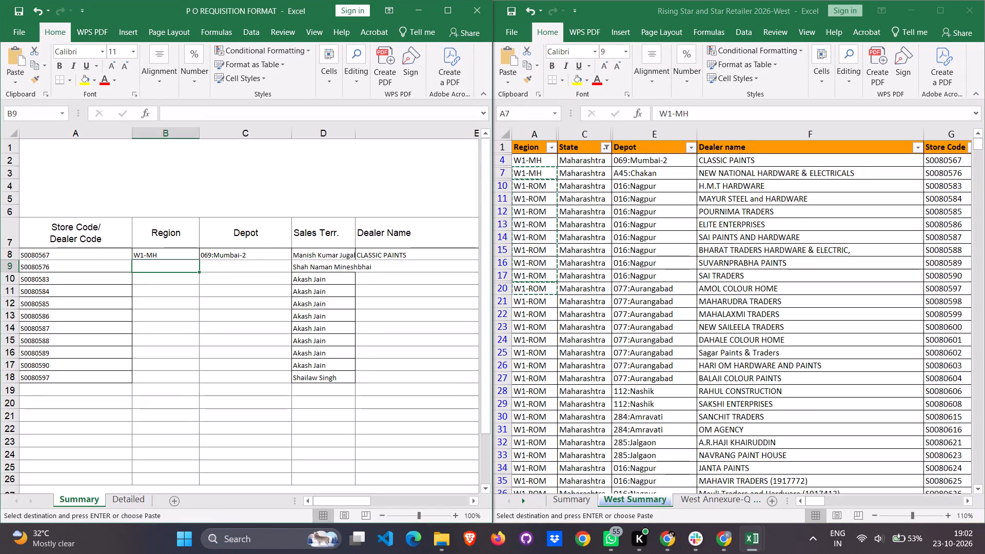
key(ctrl+v)
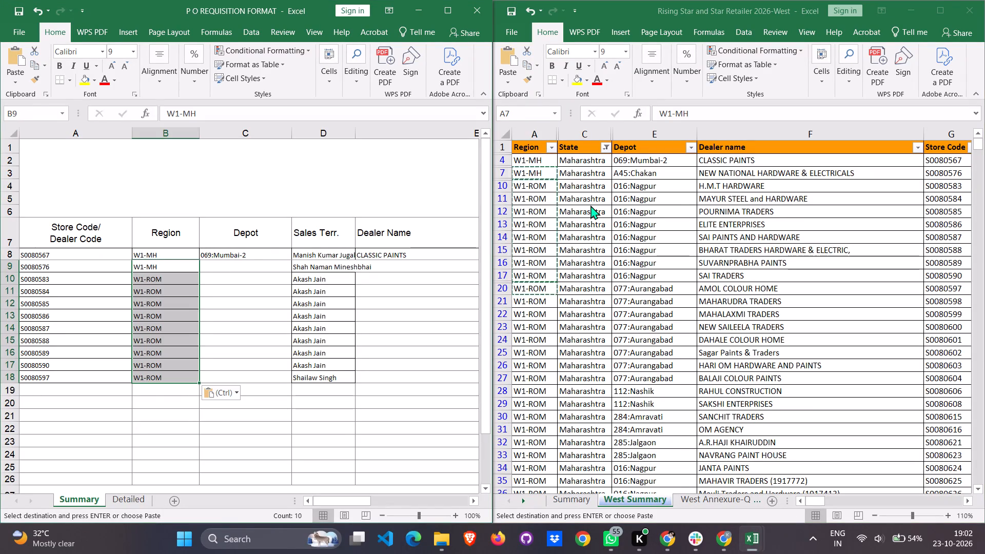
Copy the Depot entries of stores S0080576 through S0080597 from West Summary into the requisition's Depot column, rows 9 to 18.
click(645, 172)
click(645, 172)
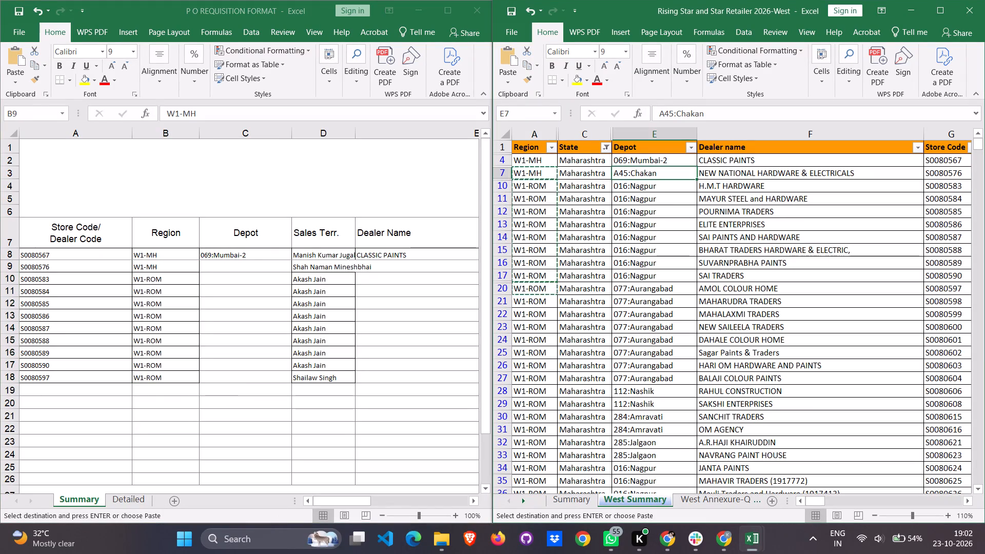
key(shift+Down)
key(shift+Down)
key(shift+Down)
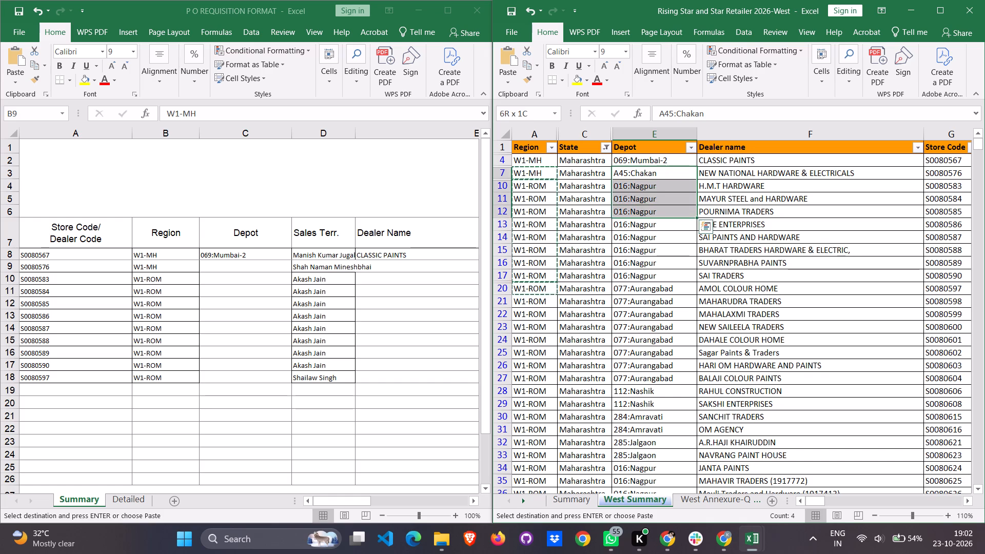
key(shift+Down)
key(shift+Down)
key(shift+Down)
key(shift+Down)
key(shift+Down)
key(shift+Down)
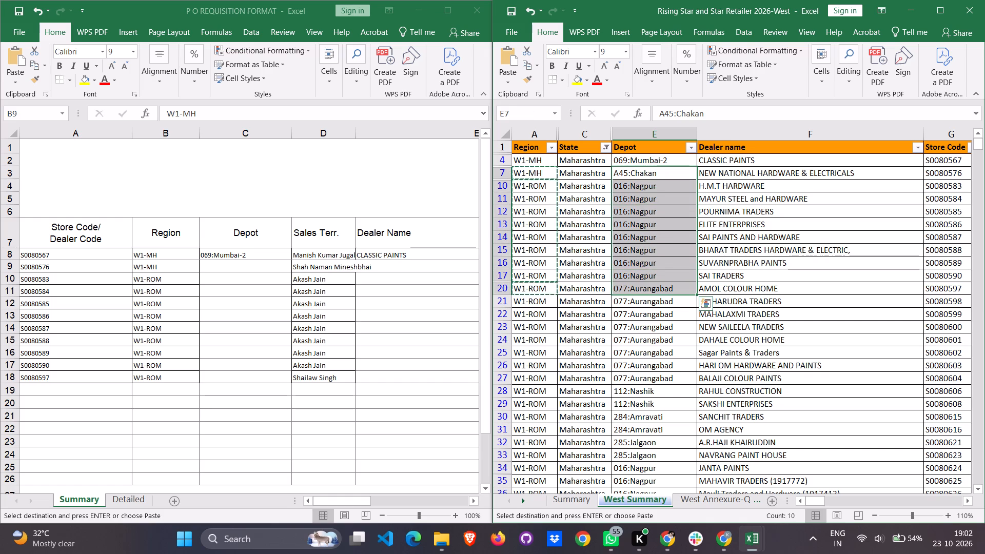
key(ctrl+c)
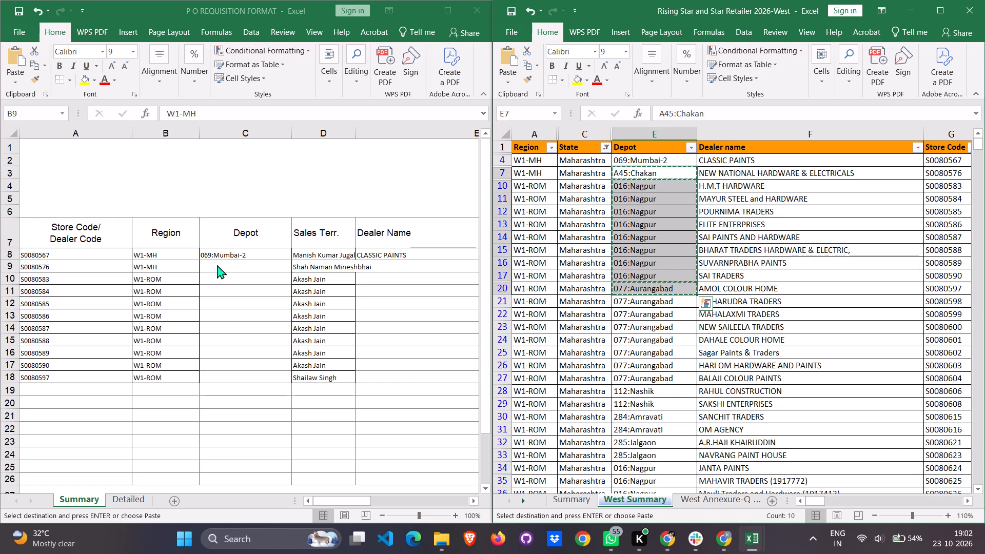
click(219, 264)
click(219, 264)
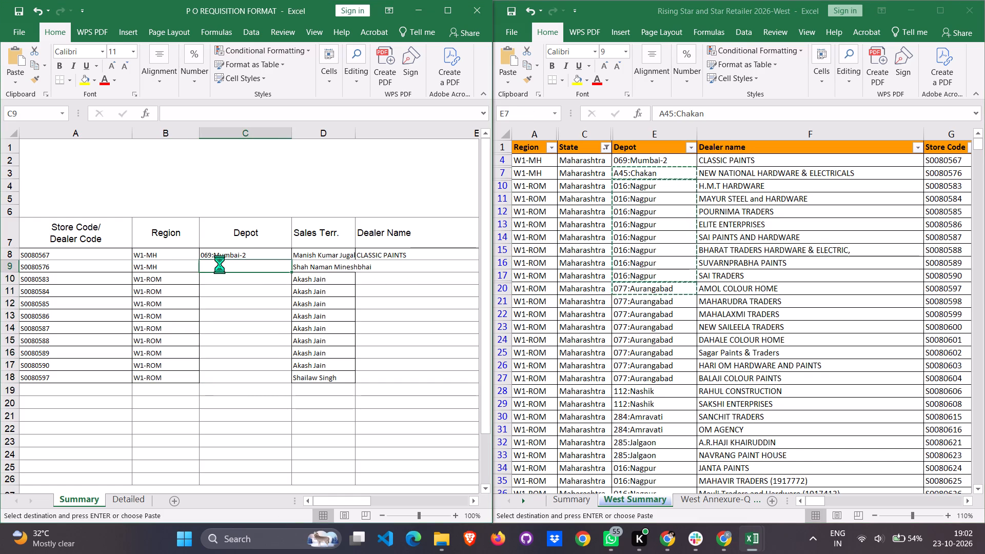
key(ctrl+v)
Copy the Dealer name entries of stores S0080576 through S0080597 from West Summary into the requisition's Dealer Name column, rows 9 to 18.
scroll(291, 296, left, 5)
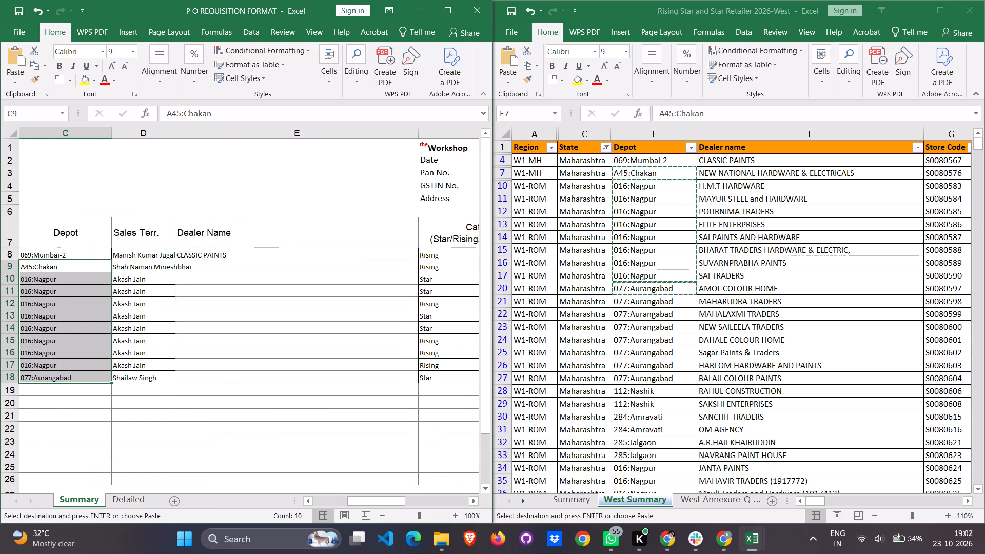
double_click(748, 170)
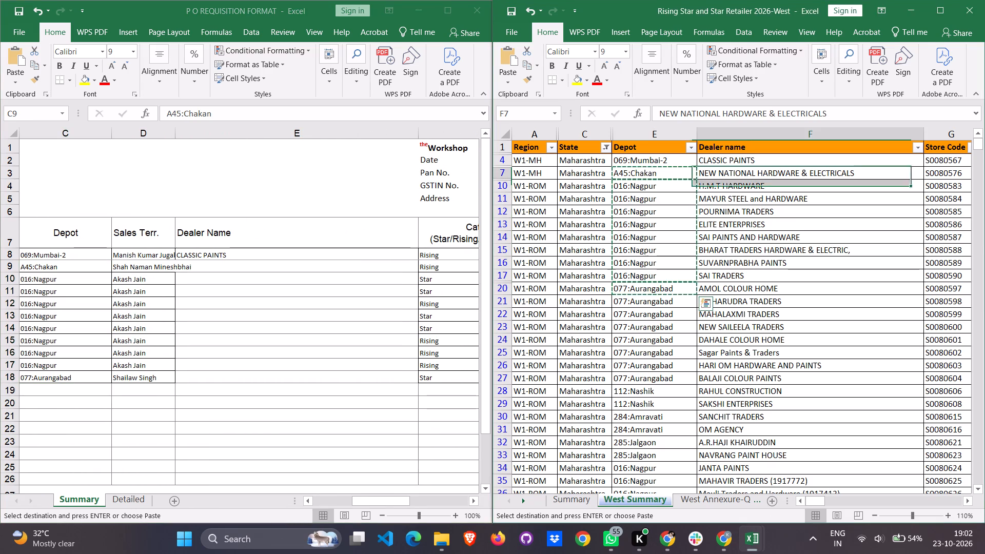
key(shift+Down)
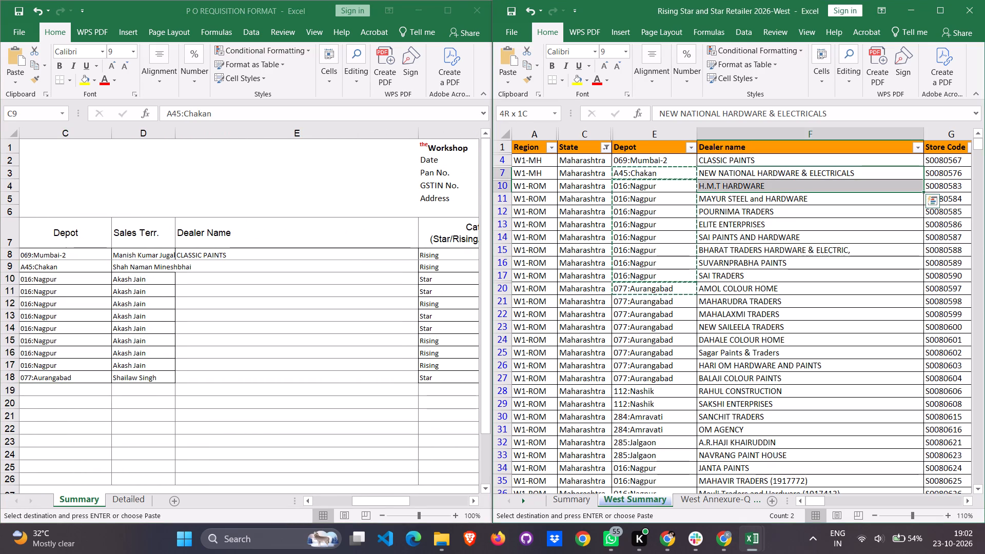
key(shift+Down)
key(shift+Down)
key(shift+Down)
key(shift+Down)
key(shift+Down)
key(shift+Down)
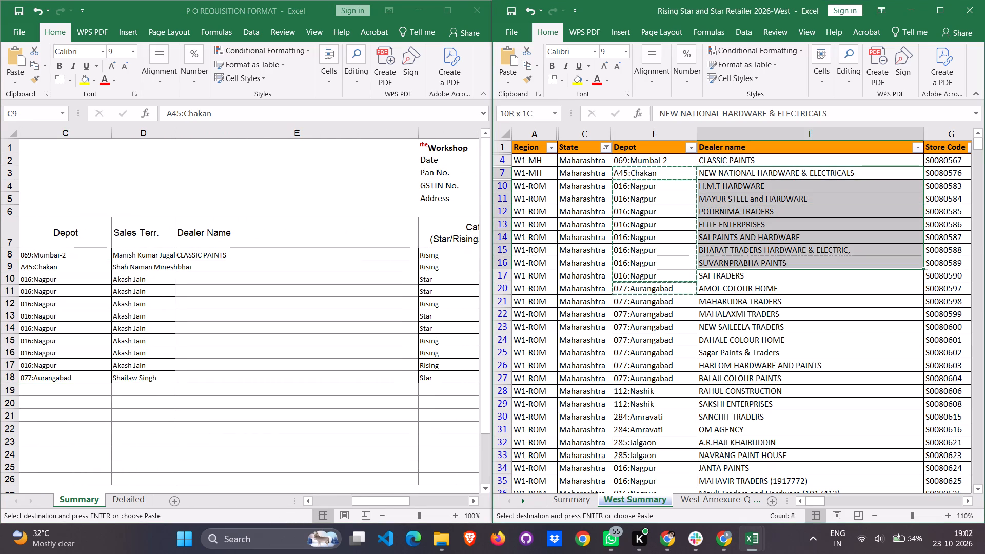
key(shift+Down)
key(shift+Down)
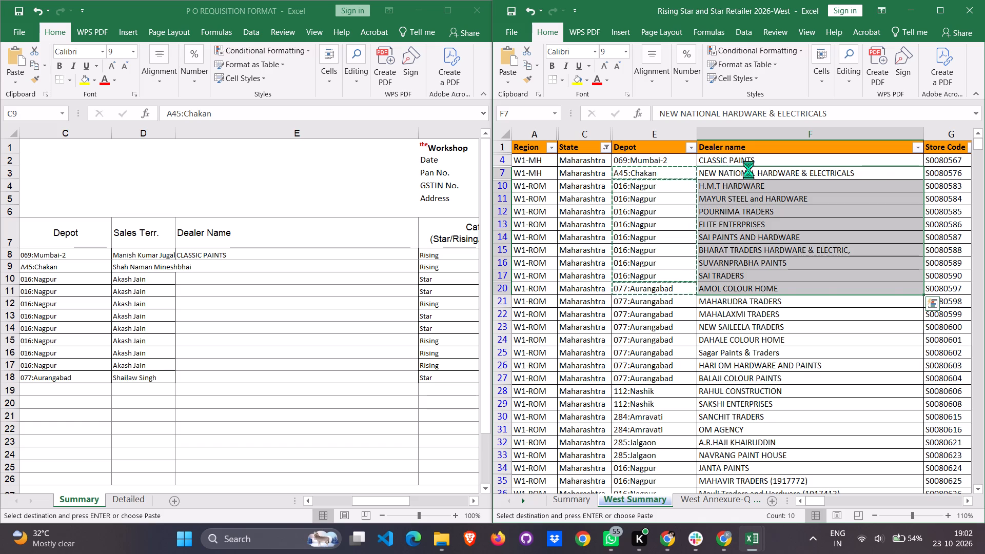
key(ctrl+c)
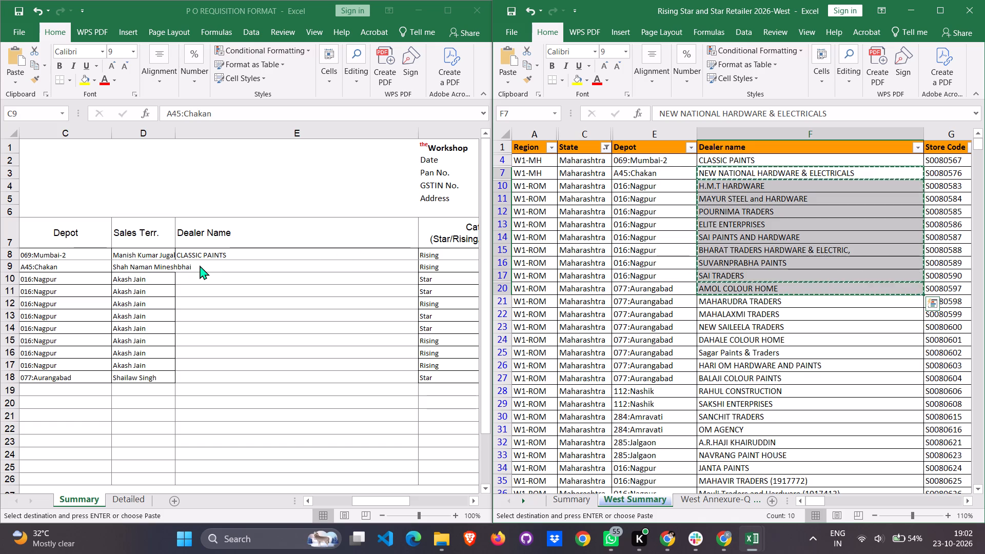
click(200, 265)
click(200, 265)
key(ctrl+v)
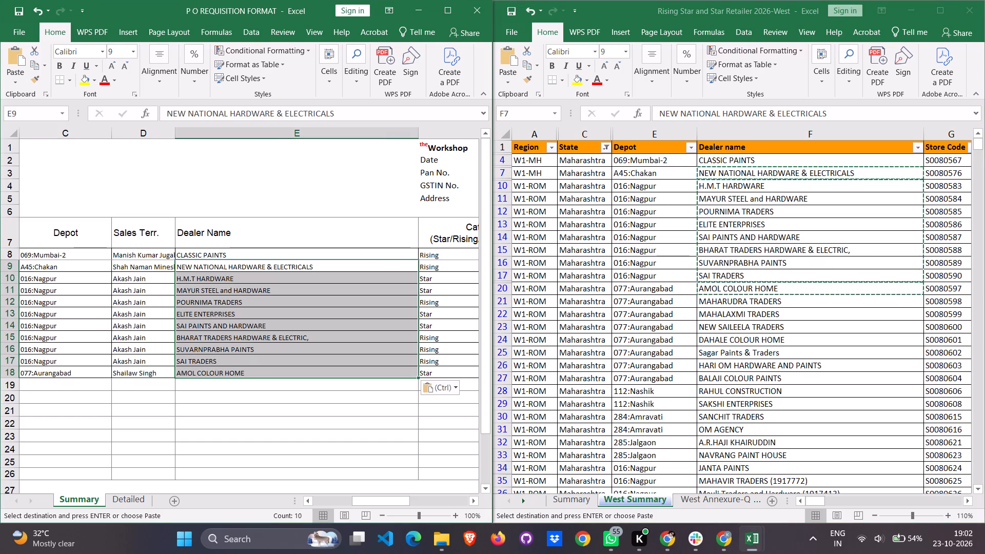
Review the filled requisition rows 8 to 18 across all columns and go through the store codes down to S0080597.
scroll(288, 316, left, 4)
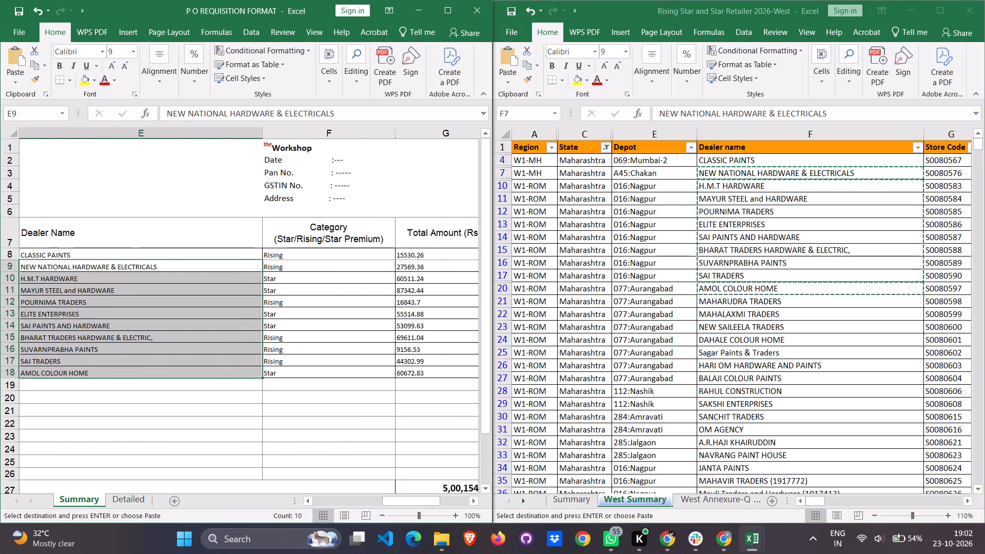
scroll(288, 316, left, 3)
scroll(288, 316, right, 9)
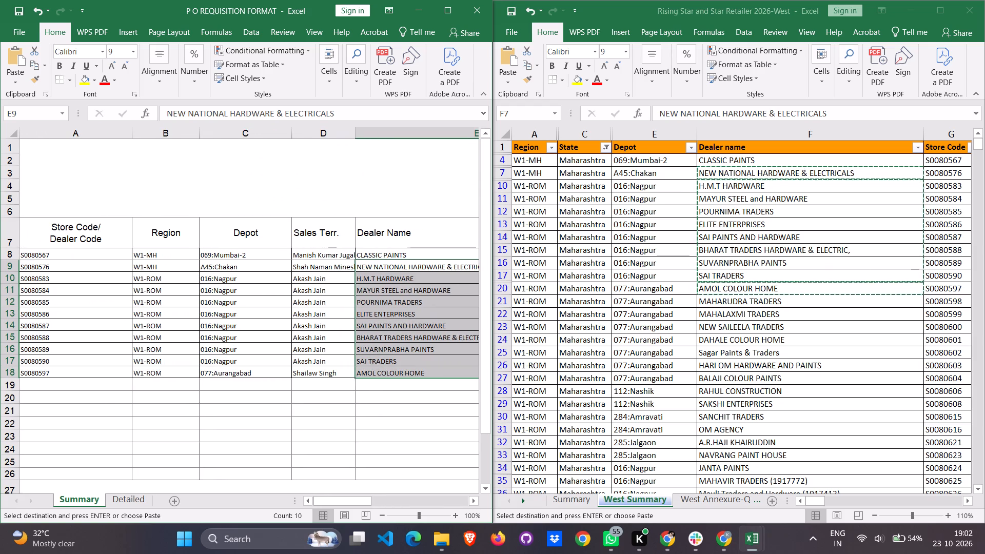
scroll(288, 316, right, 1)
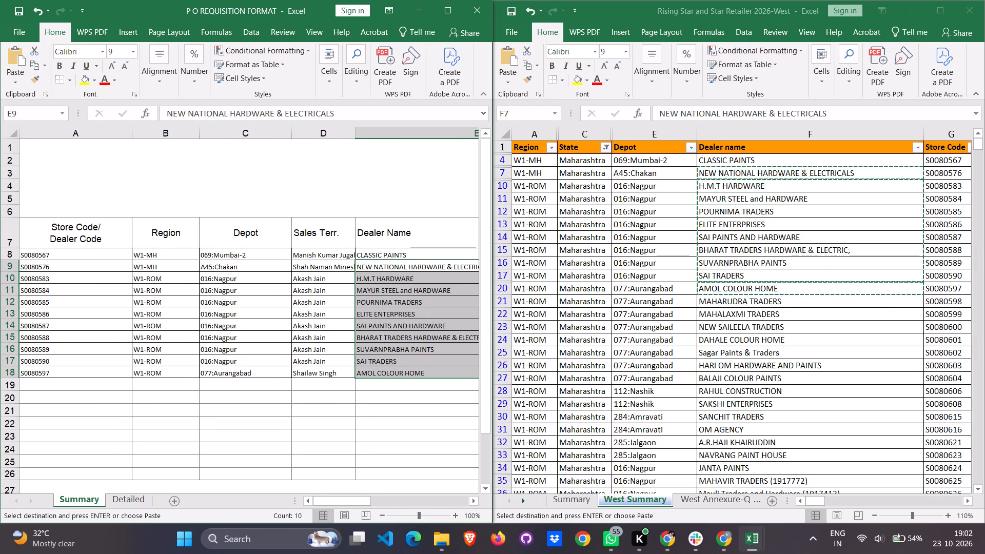
click(75, 251)
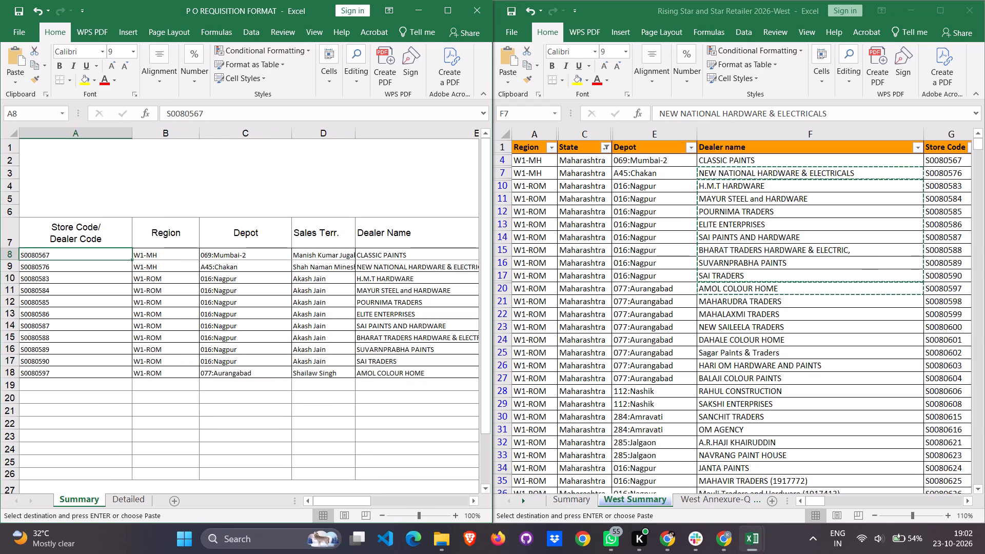
key(Down)
key(Down)
key(Down)
key(Down)
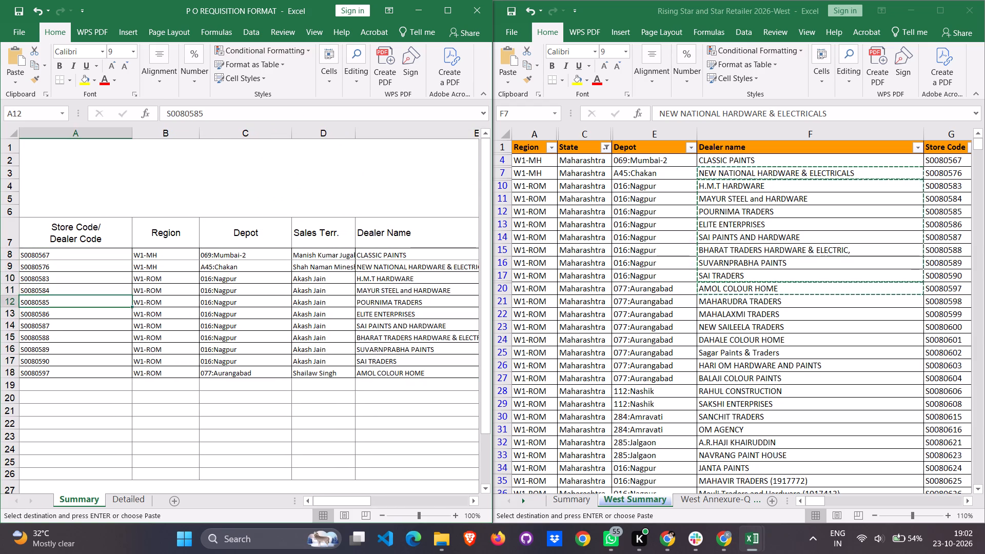
key(Down)
key(Down)
key(Down)
key(Down)
key(Down)
key(Down)
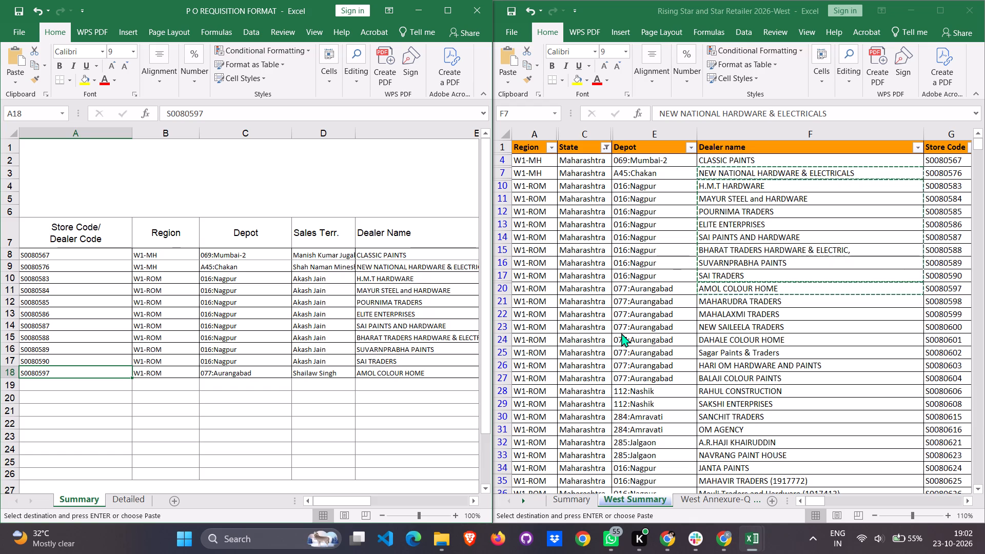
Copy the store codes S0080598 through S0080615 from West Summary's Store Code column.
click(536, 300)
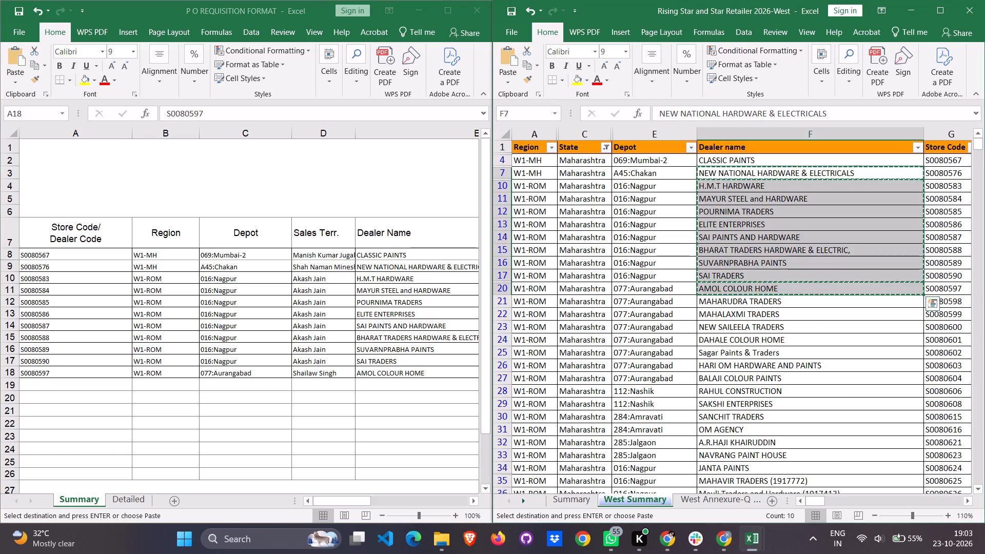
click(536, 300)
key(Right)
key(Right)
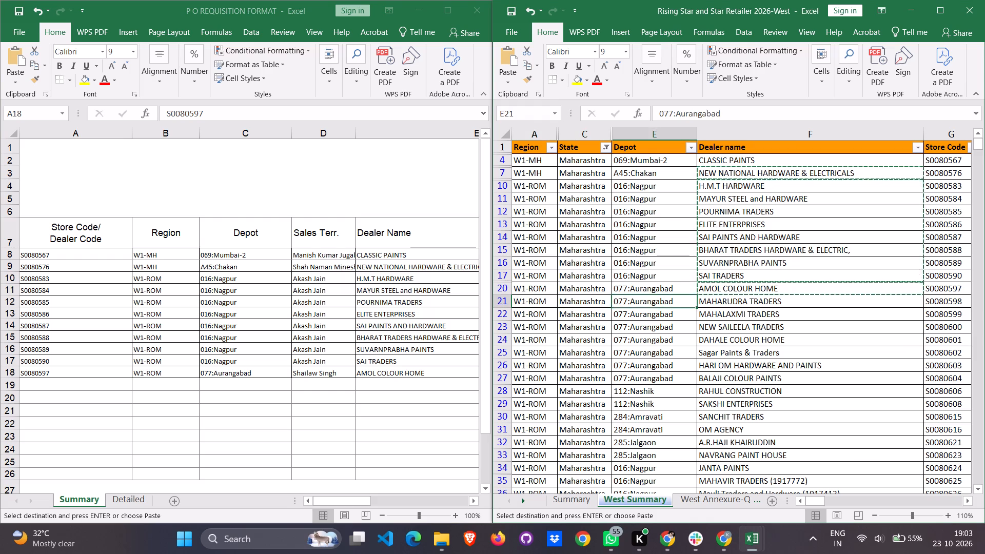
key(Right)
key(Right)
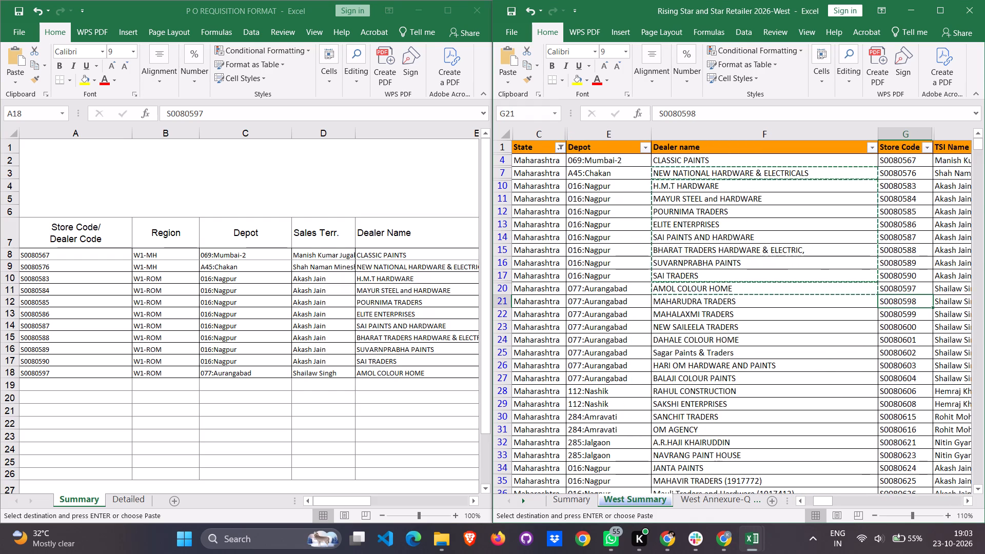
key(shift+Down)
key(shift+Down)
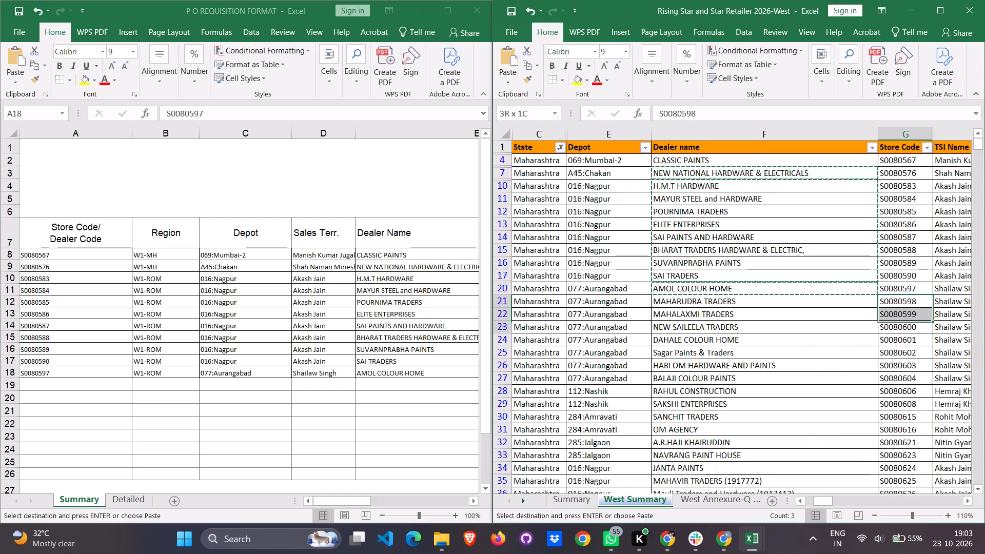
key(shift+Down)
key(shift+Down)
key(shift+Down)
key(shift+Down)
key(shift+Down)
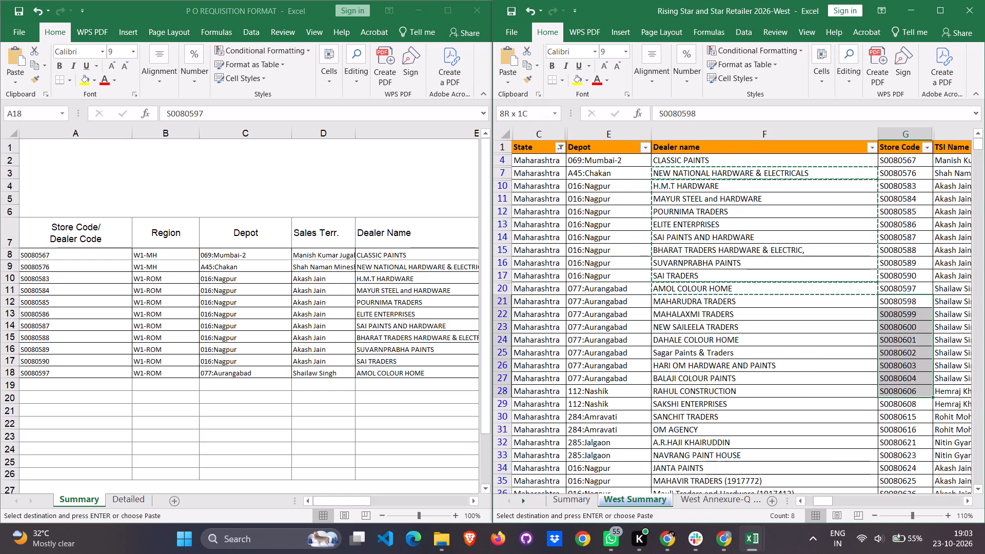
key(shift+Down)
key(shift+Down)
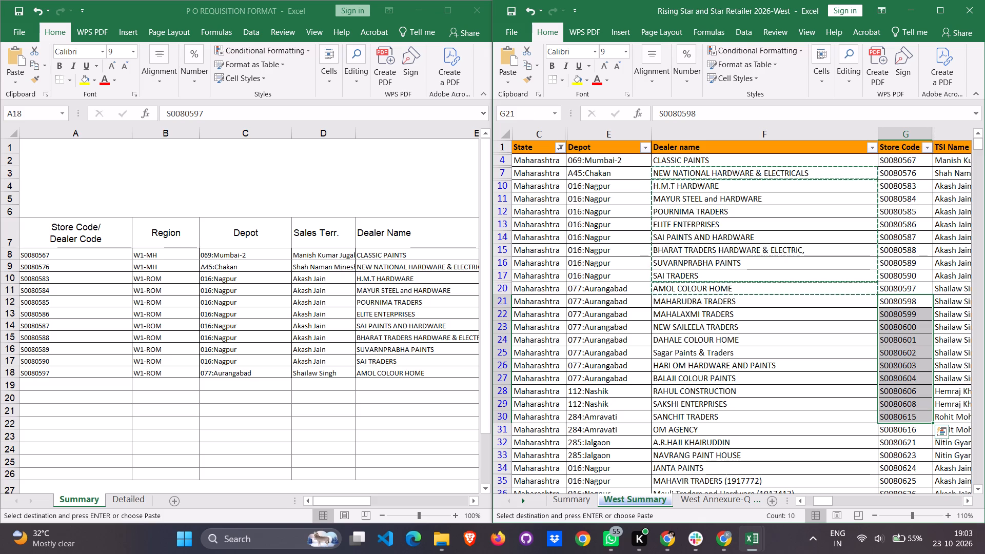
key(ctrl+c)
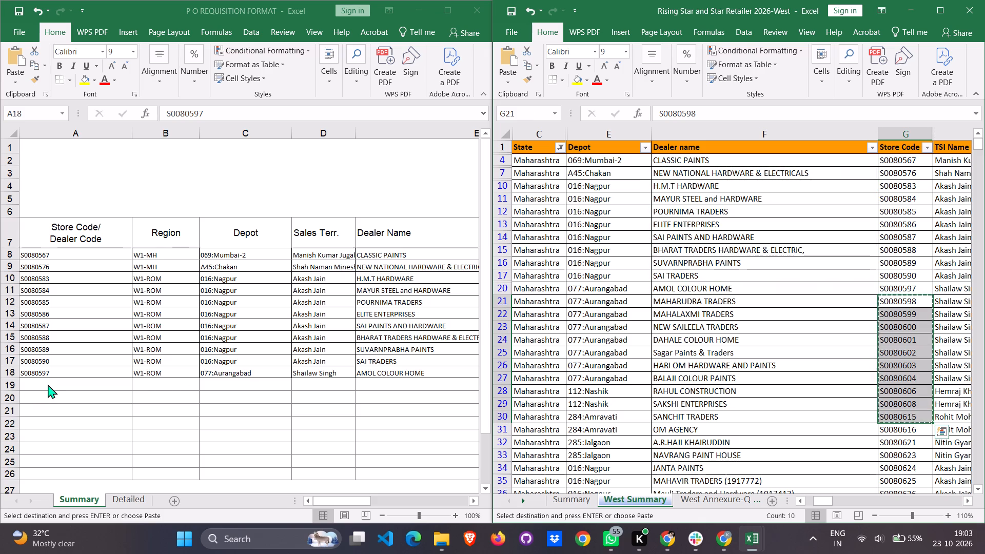
Copy the store codes S0080598 through S0080608 from West Summary's Store Code column.
click(537, 301)
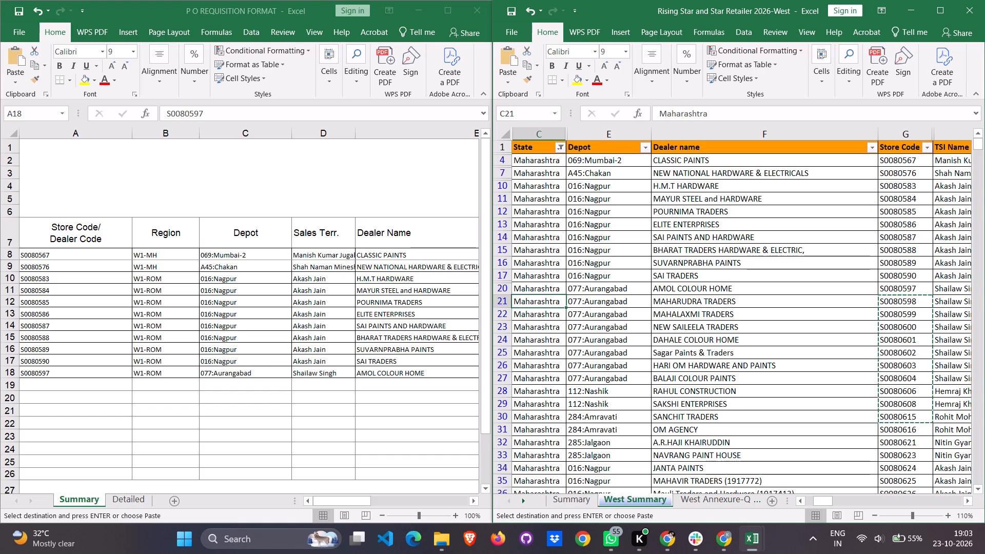
key(Right)
key(Right)
key(Right)
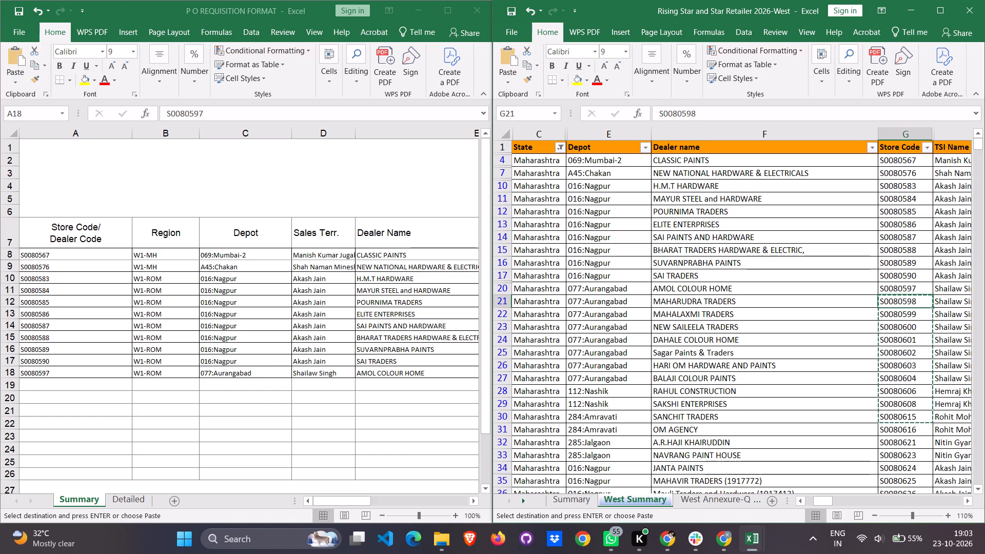
key(shift+Down)
key(shift+Down)
key(shift+Down)
key(shift+Down)
key(shift+Down)
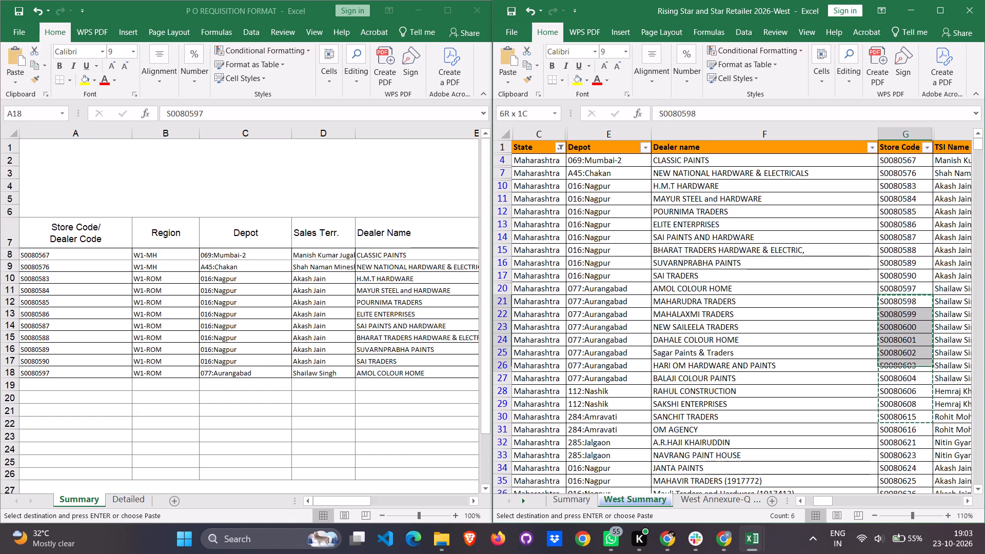
key(shift+Down)
key(shift+Down)
key(shift+Down)
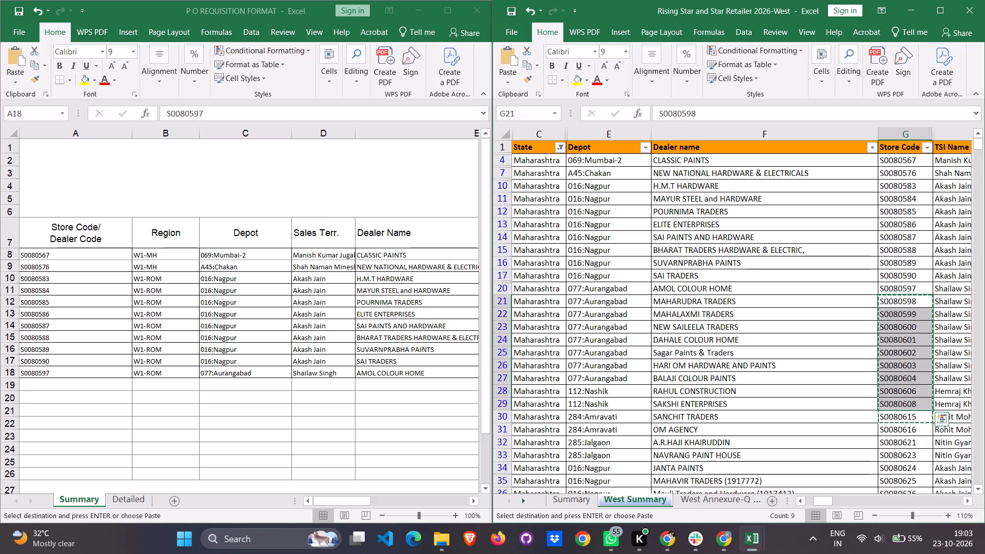
key(ctrl+c)
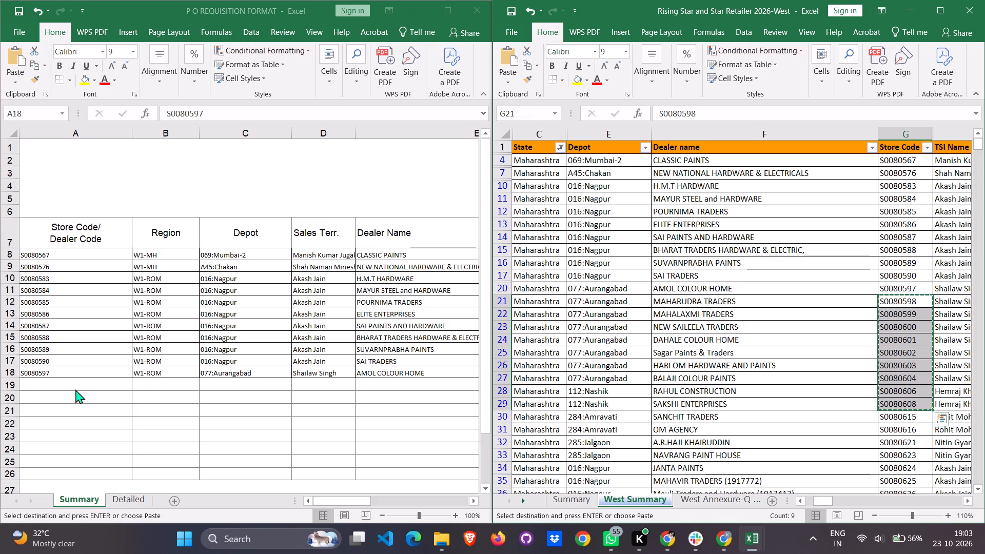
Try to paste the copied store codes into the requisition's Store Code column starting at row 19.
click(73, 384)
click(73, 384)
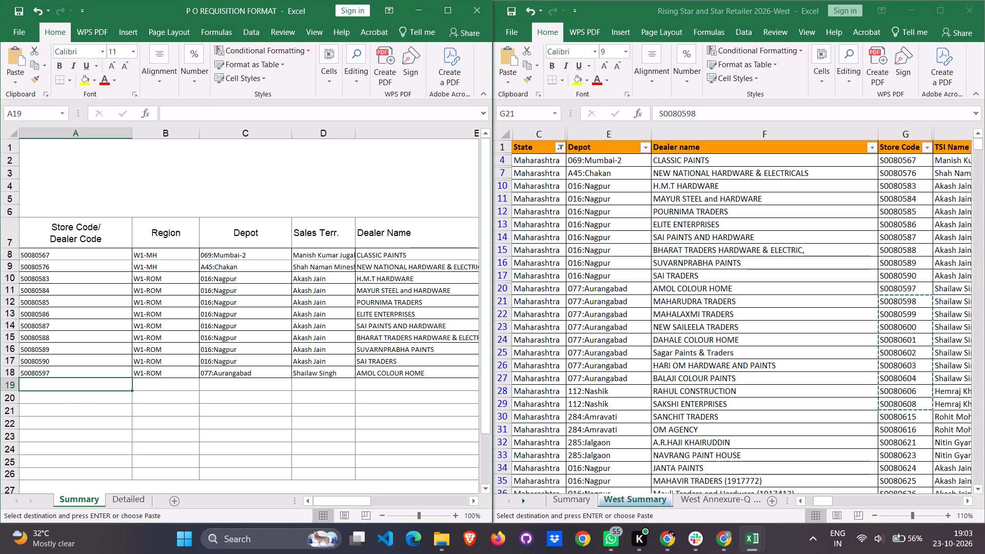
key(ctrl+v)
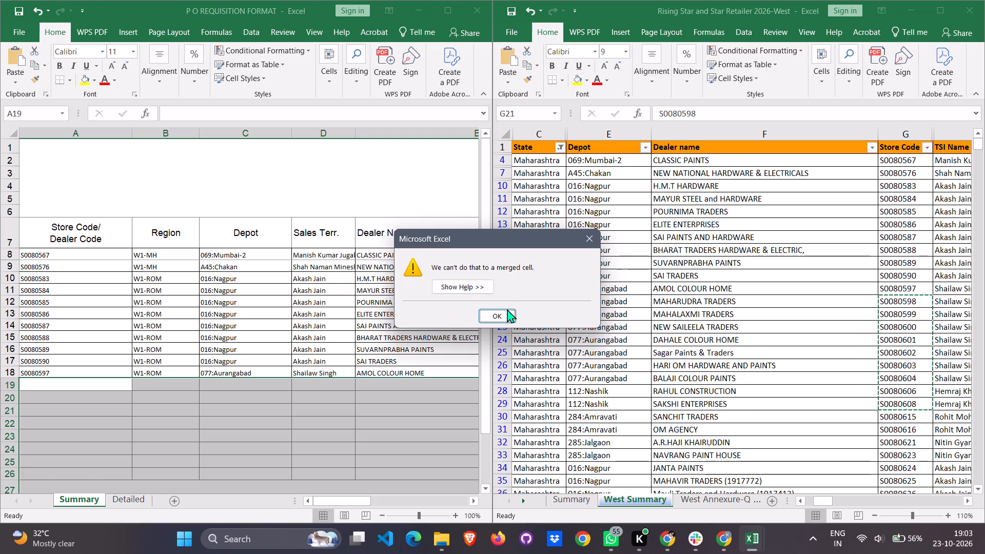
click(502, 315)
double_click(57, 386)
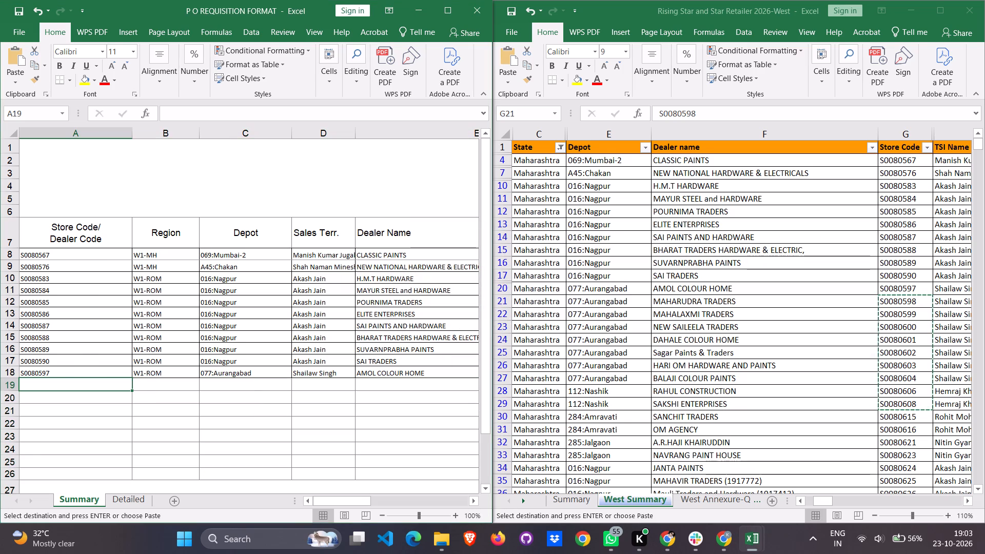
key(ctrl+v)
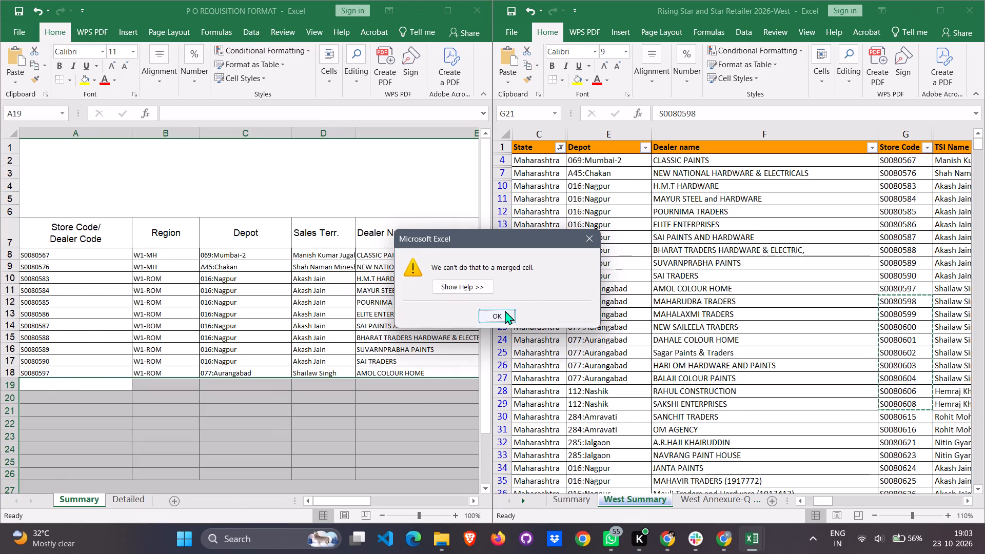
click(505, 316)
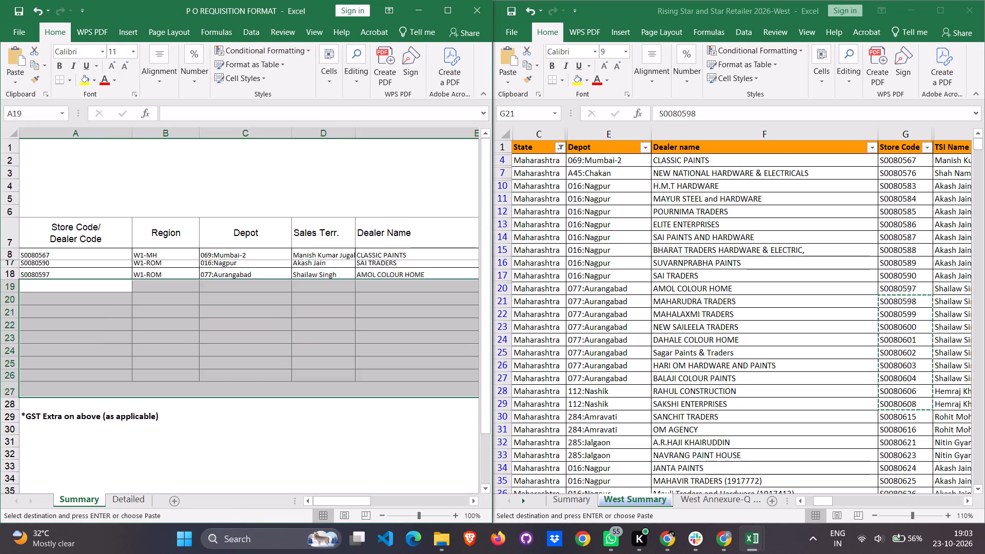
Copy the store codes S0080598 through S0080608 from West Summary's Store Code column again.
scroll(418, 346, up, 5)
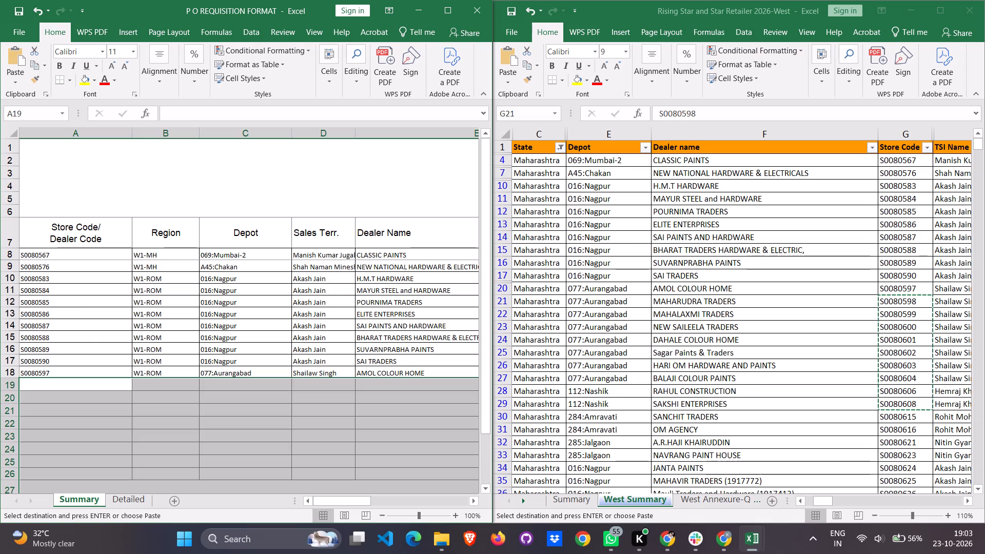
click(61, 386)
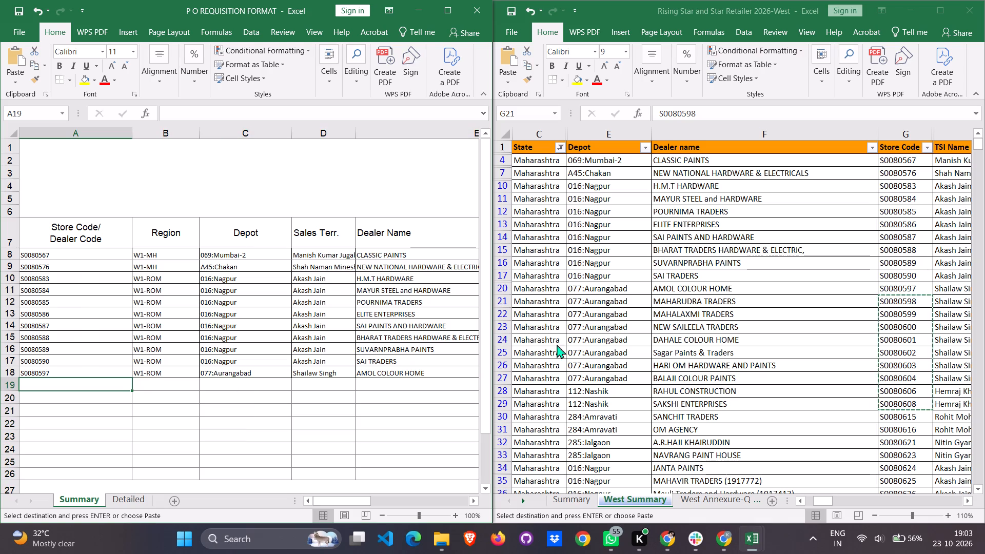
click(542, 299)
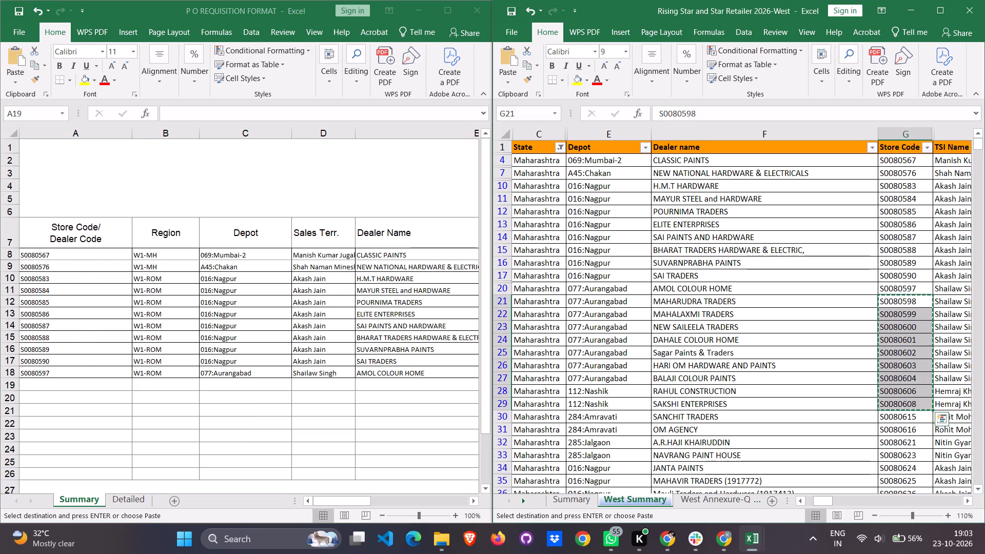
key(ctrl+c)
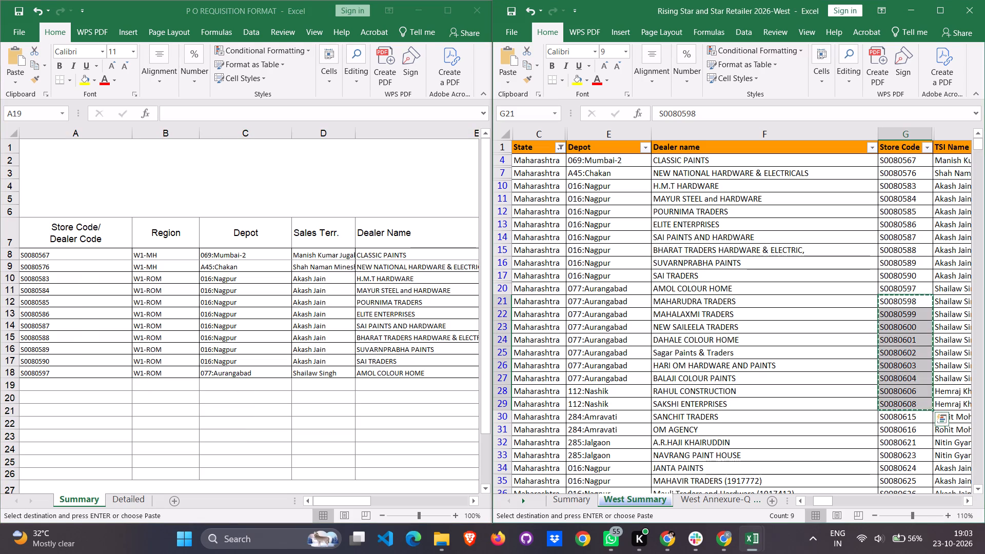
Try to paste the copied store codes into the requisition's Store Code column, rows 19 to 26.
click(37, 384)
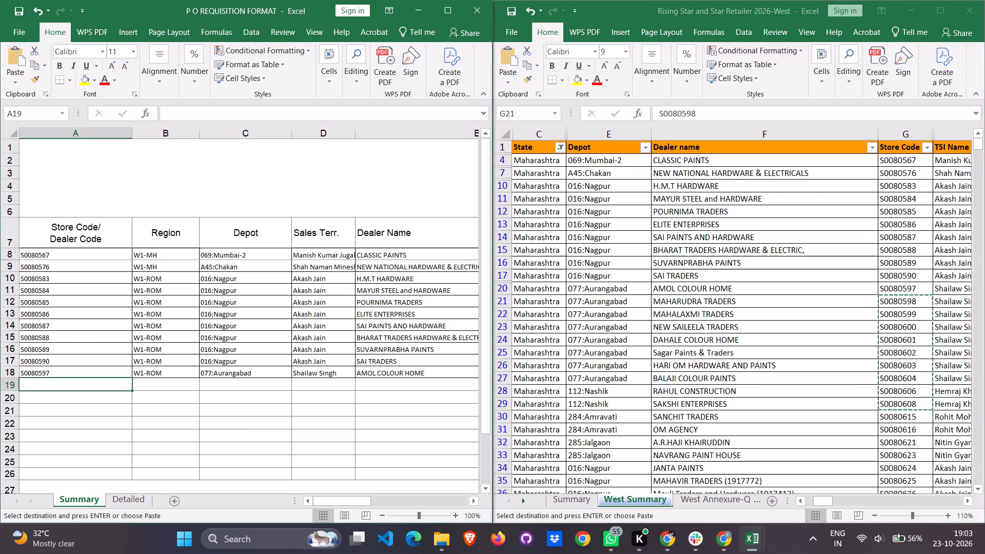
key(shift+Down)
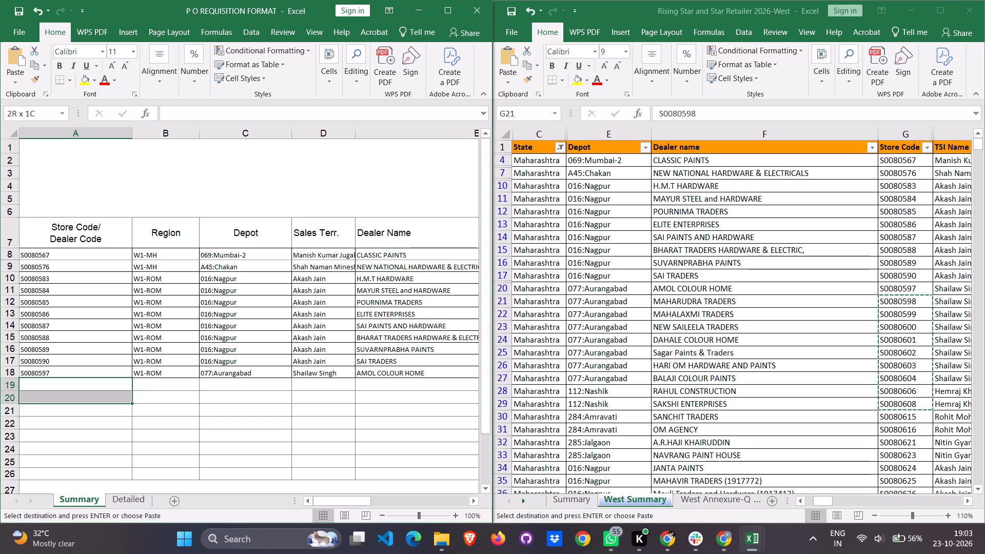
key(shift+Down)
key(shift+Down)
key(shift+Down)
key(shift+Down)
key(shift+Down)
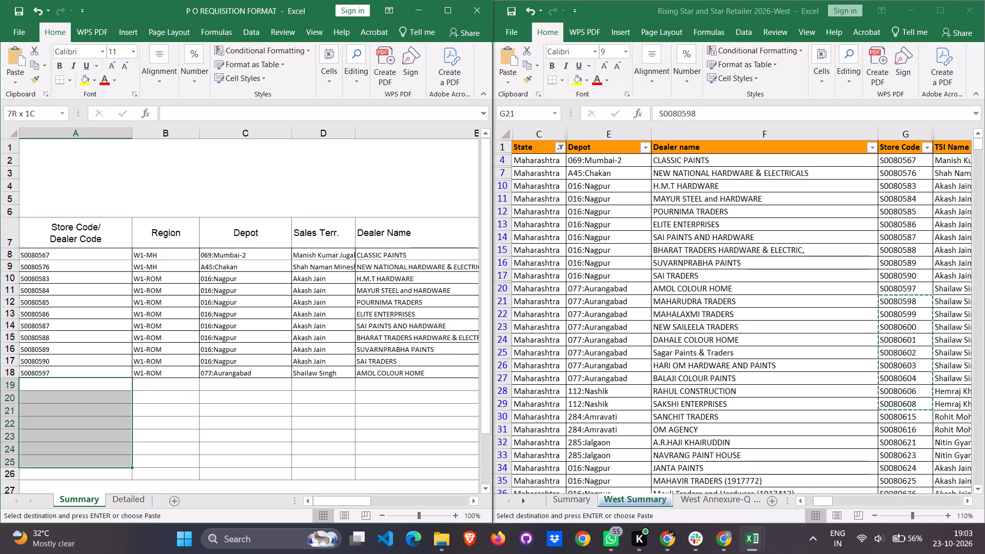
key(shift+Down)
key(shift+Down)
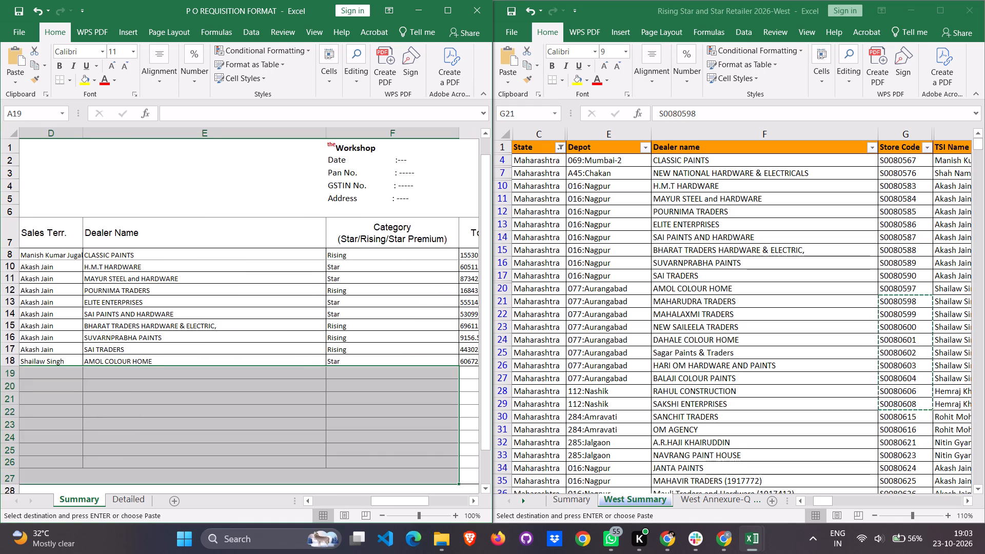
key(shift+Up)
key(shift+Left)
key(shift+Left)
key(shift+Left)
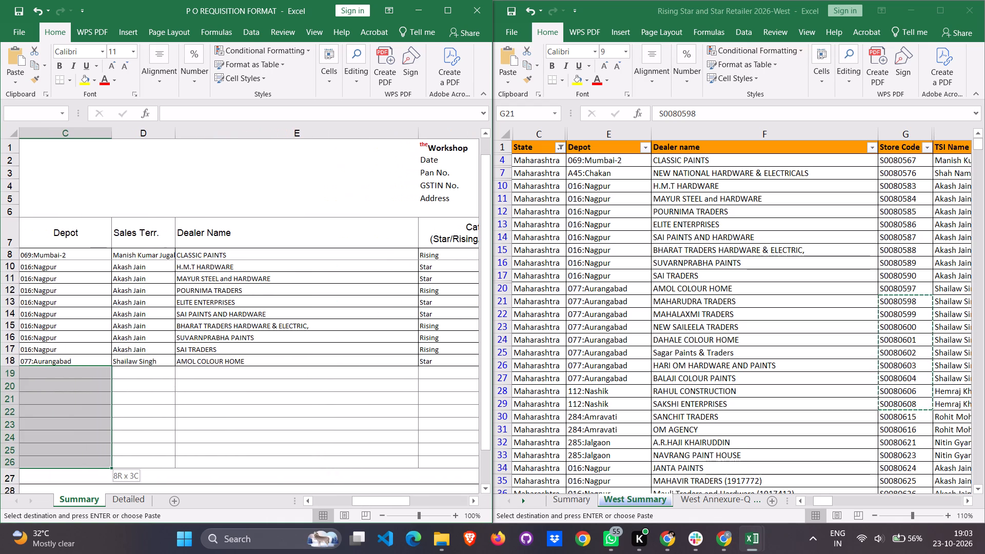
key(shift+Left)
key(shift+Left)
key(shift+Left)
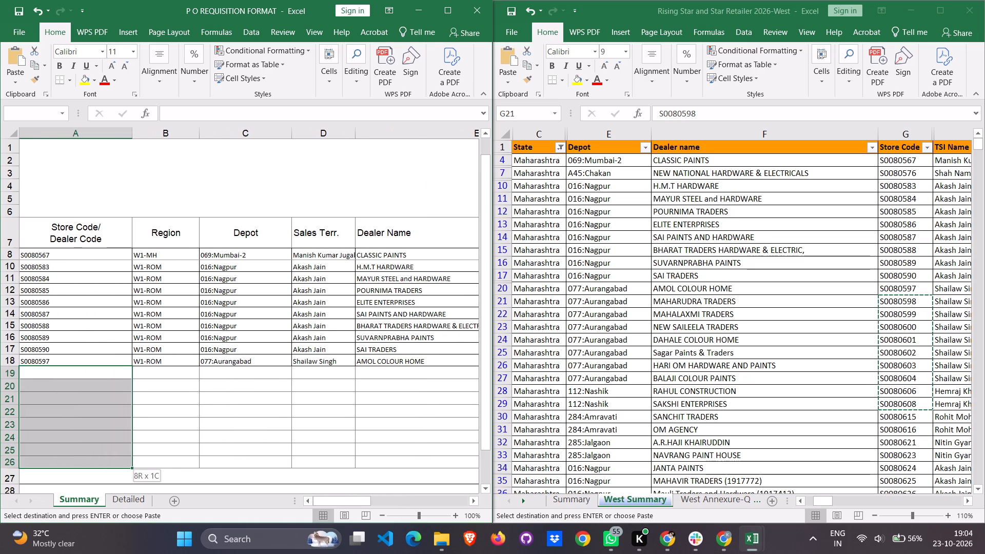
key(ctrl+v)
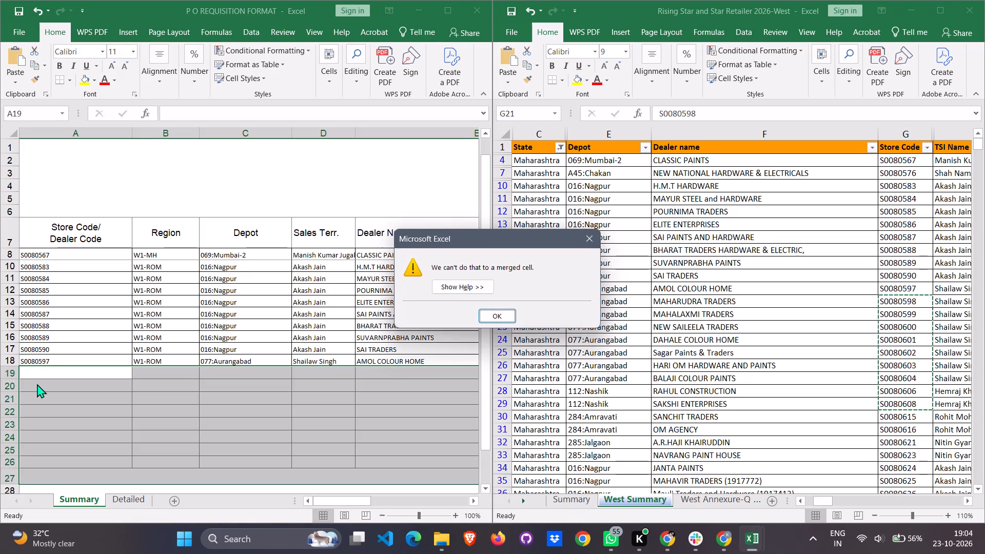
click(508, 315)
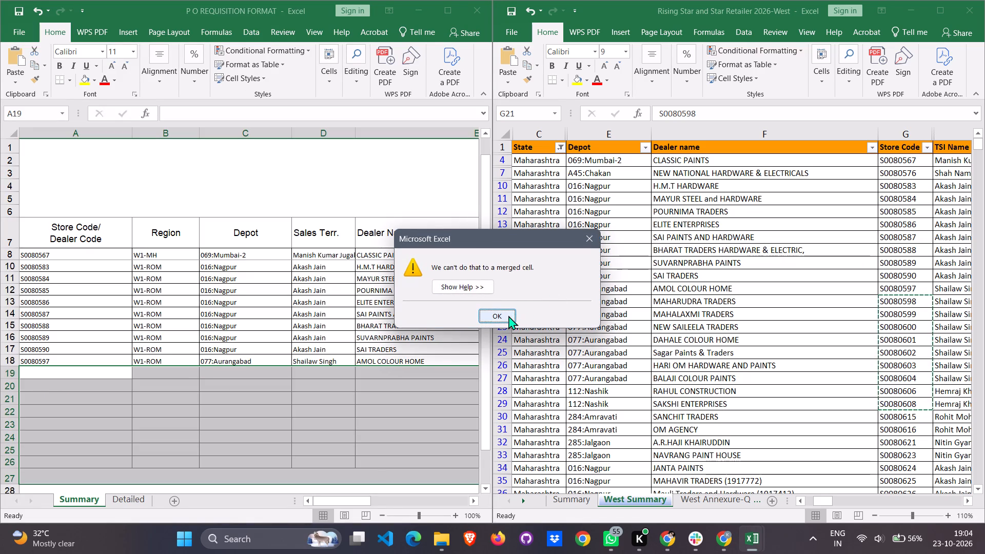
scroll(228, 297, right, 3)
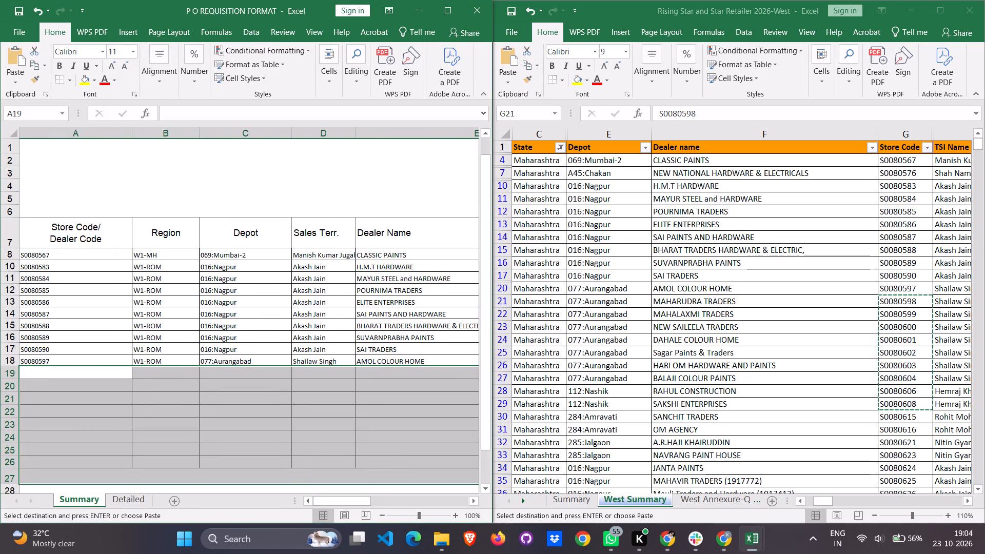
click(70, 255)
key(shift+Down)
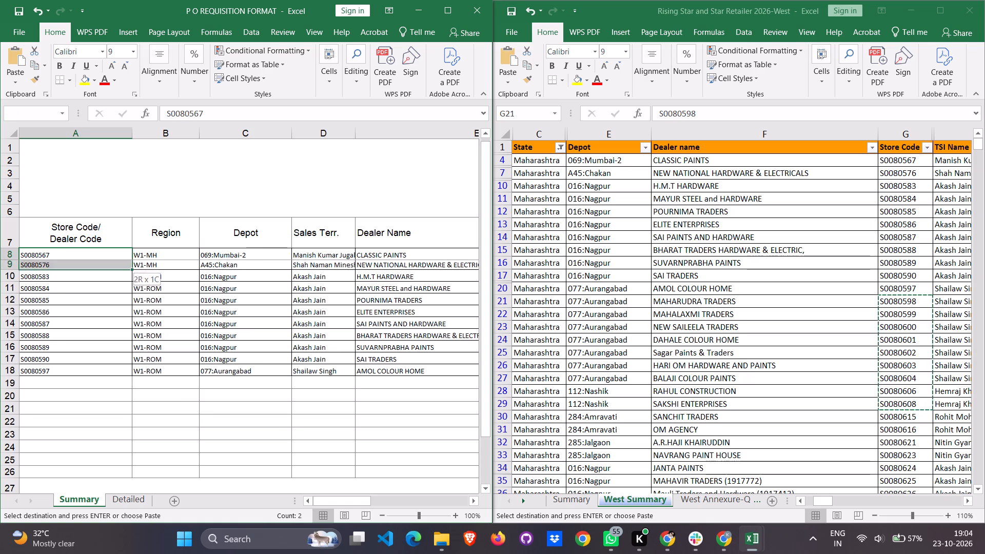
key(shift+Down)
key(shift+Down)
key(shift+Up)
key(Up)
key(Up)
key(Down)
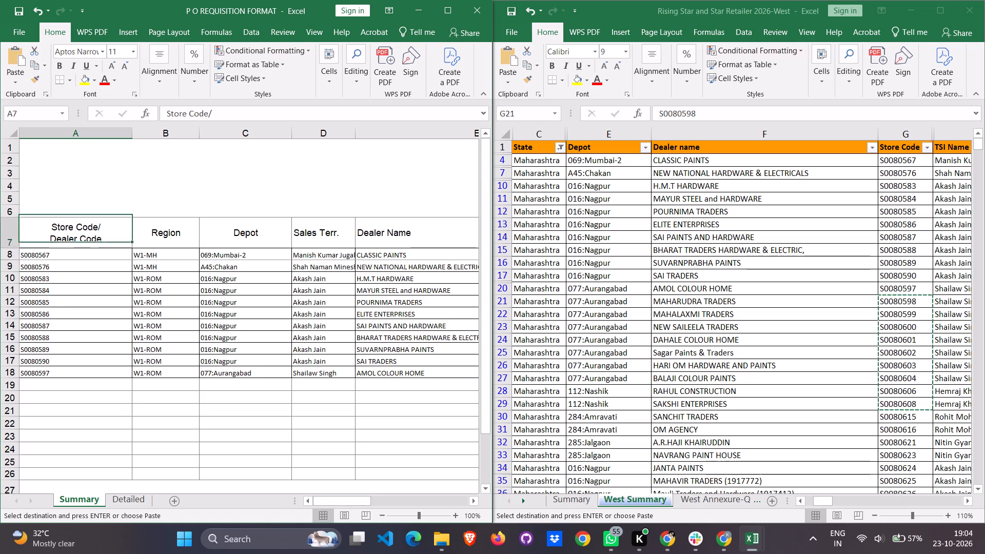
Set the font size of the filled requisition rows 8 to 18, from Store Code through Total Amount, to 11.
key(Down)
key(shift+Down)
key(shift+Down)
key(shift+Down)
key(shift+Down)
key(shift+Down)
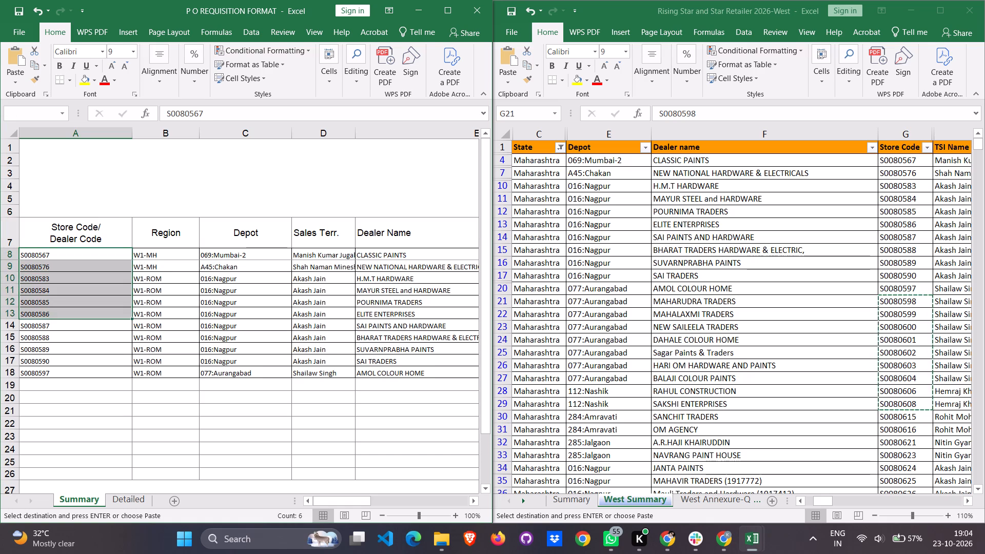
key(shift+Down)
key(shift+Down)
key(shift+Down)
key(shift+Down)
key(shift+Down)
key(shift+Right)
key(shift+Right)
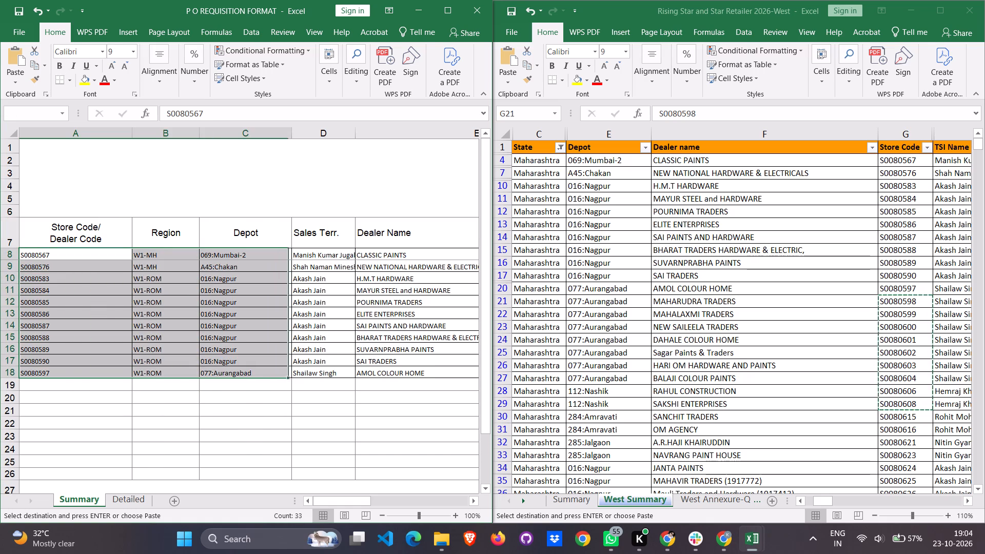
key(shift+Right)
key(shift+Right)
key(shift+Right)
key(shift+Right)
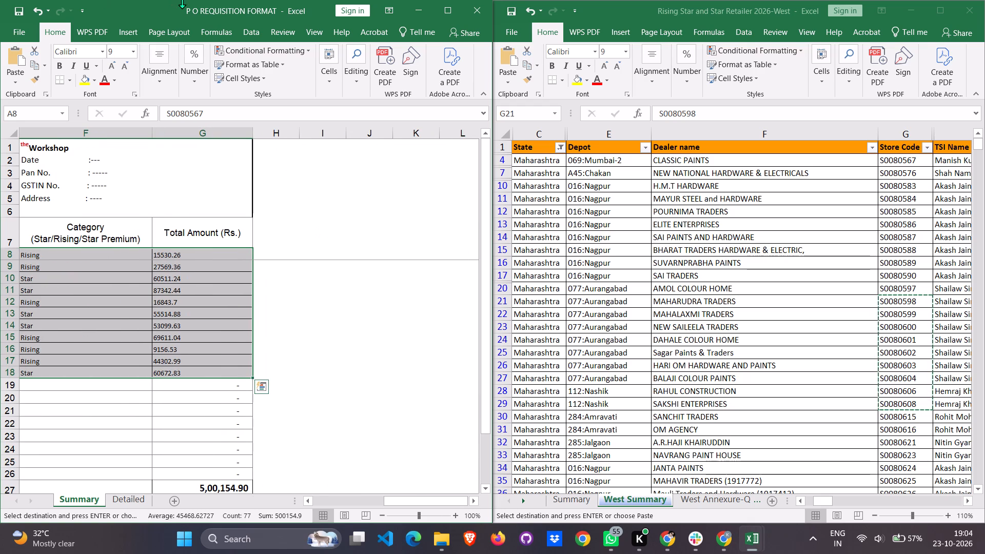
click(133, 51)
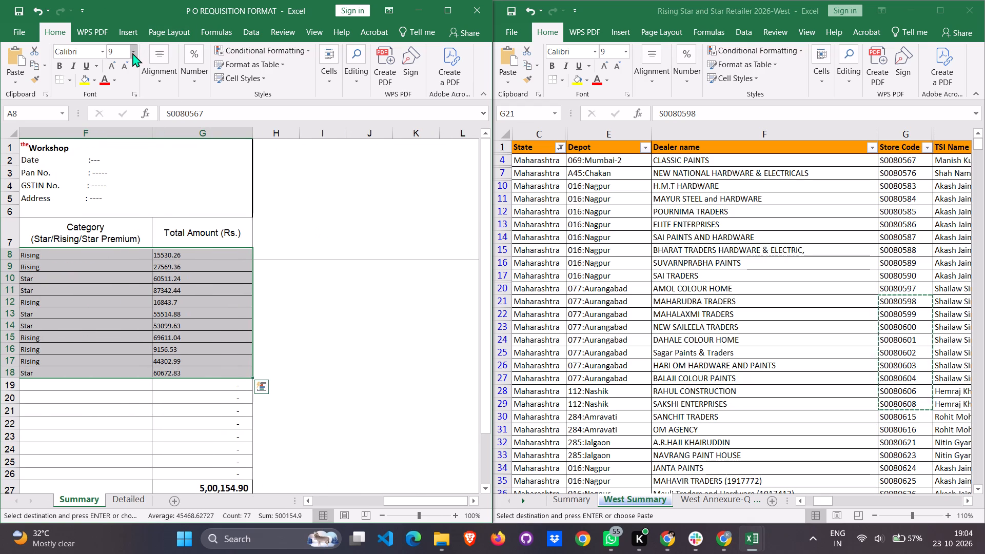
click(132, 53)
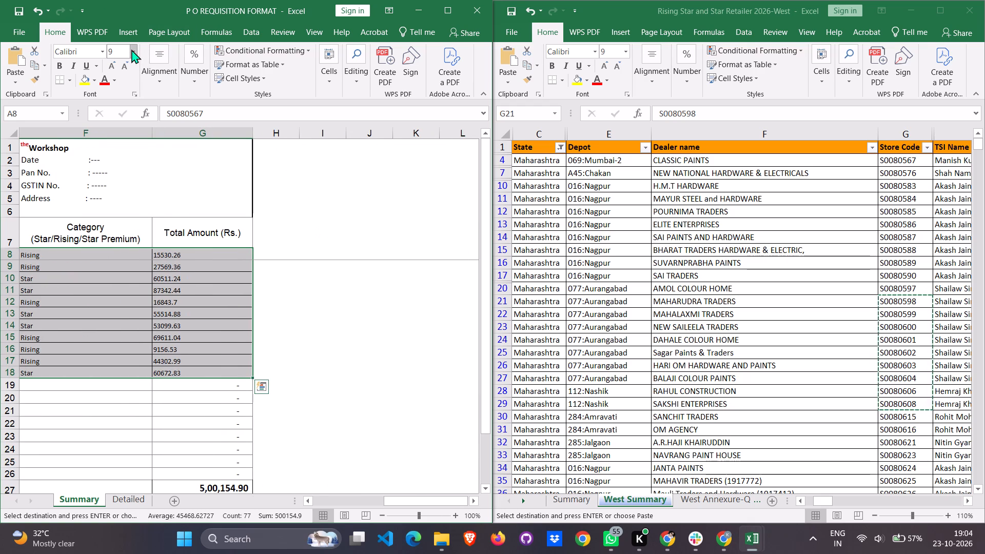
click(132, 50)
click(132, 50)
click(132, 53)
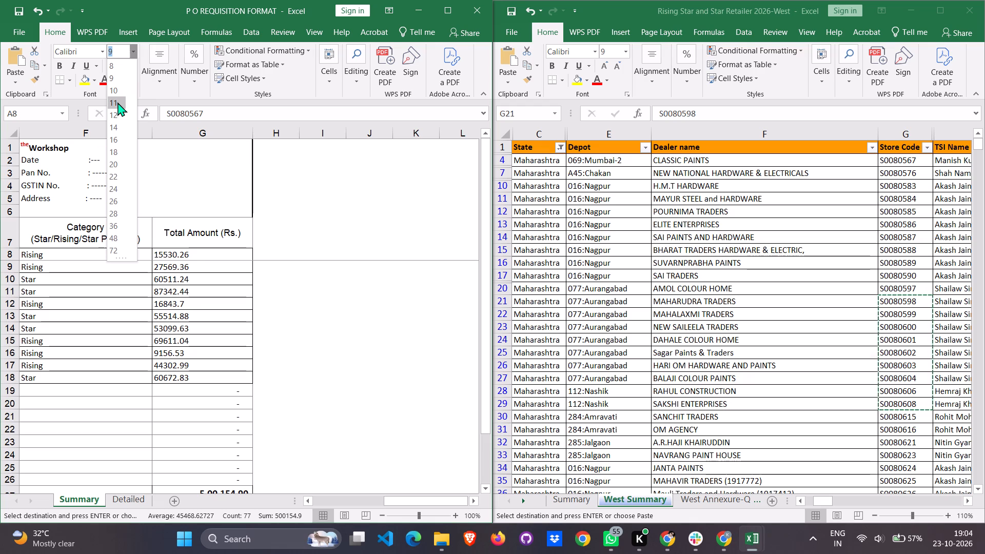
click(117, 102)
Change the font of the filled requisition rows 8 to 18 to Aptos Narrow.
click(101, 51)
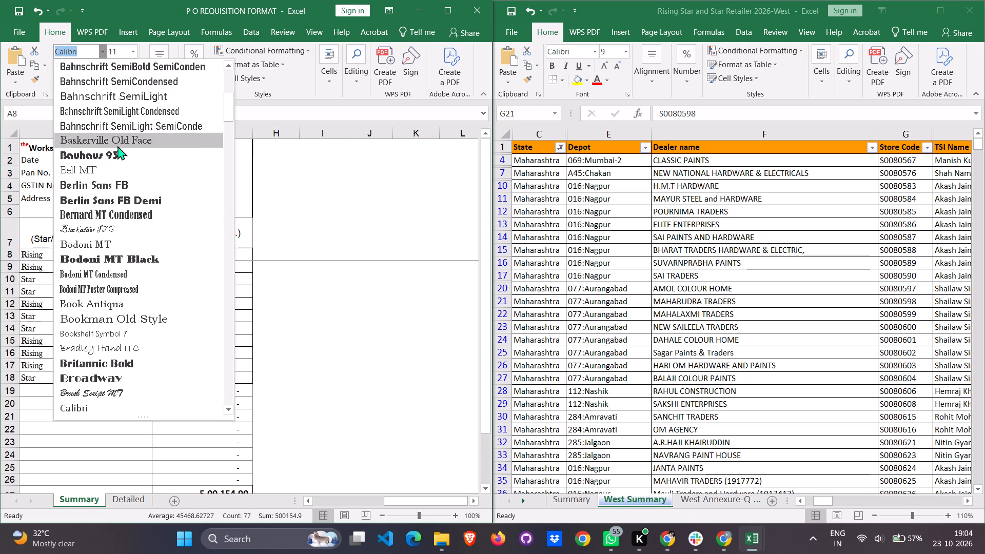
scroll(117, 146, up, 12)
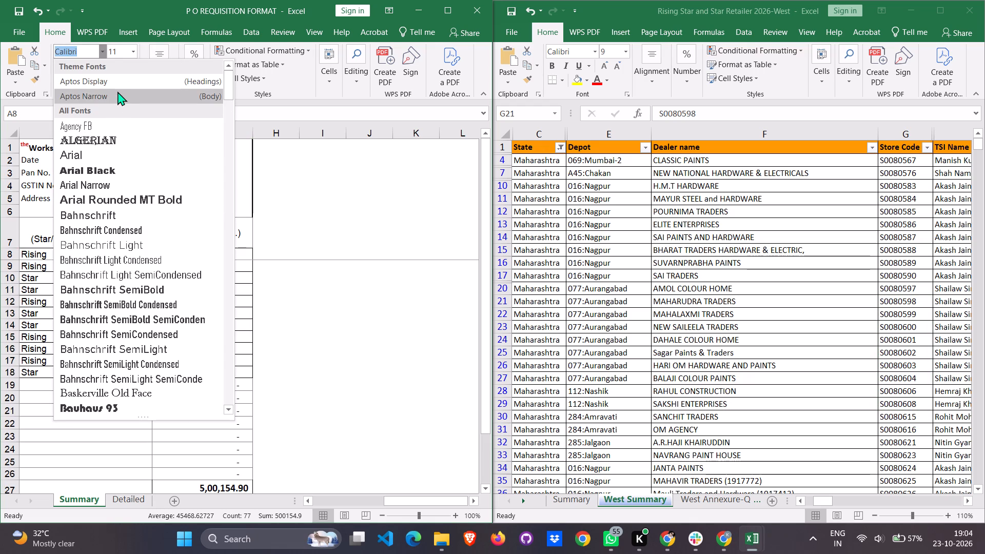
click(117, 91)
scroll(182, 352, right, 16)
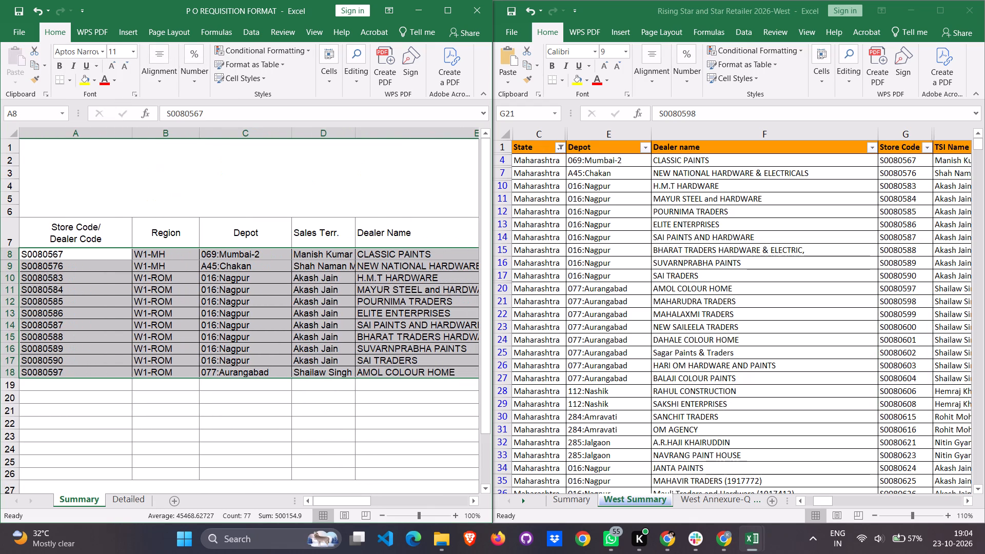
Compare the requisition's store codes in rows 8 to 18 with West Summary's Store Code column, from S0080567 through S0080597.
click(73, 259)
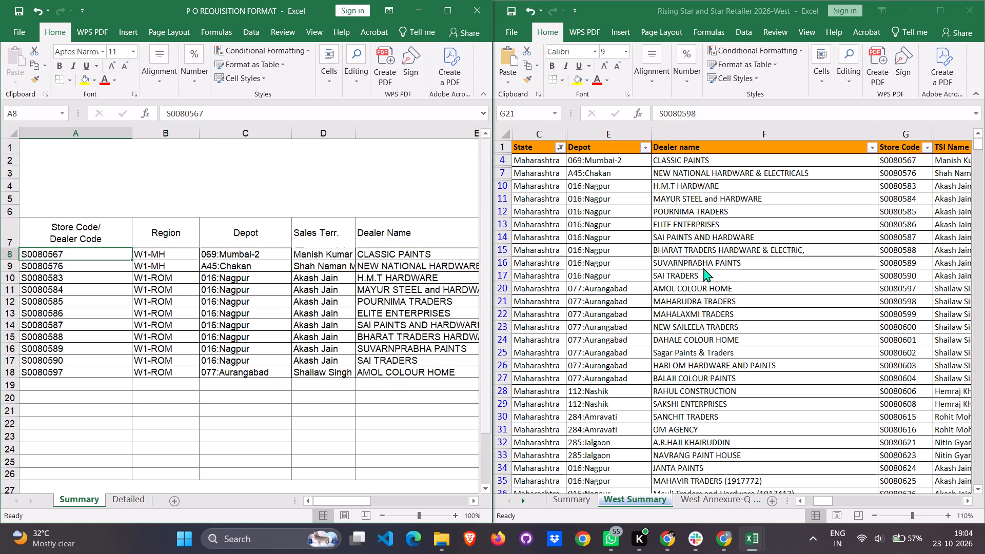
scroll(705, 267, right, 15)
click(669, 256)
scroll(669, 256, right, 6)
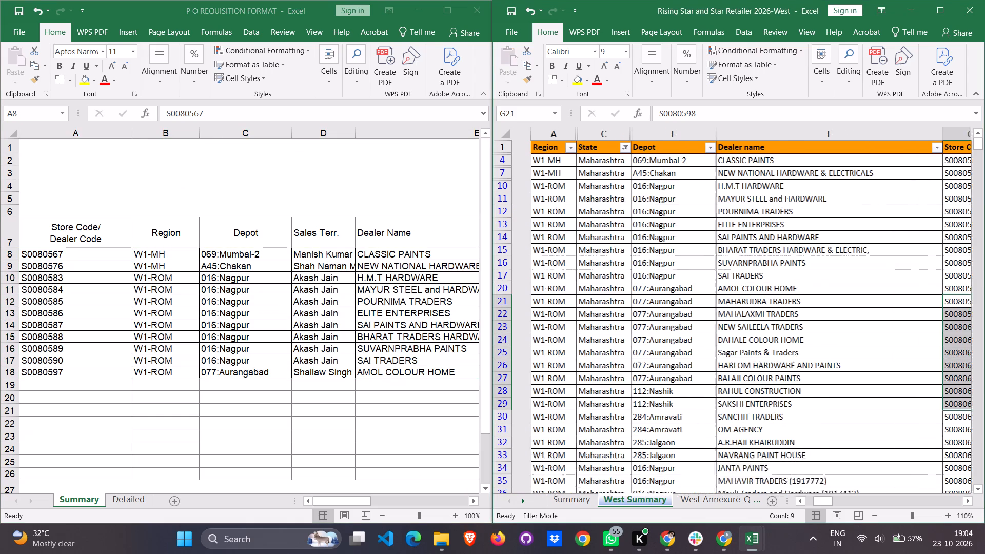
scroll(669, 256, right, 4)
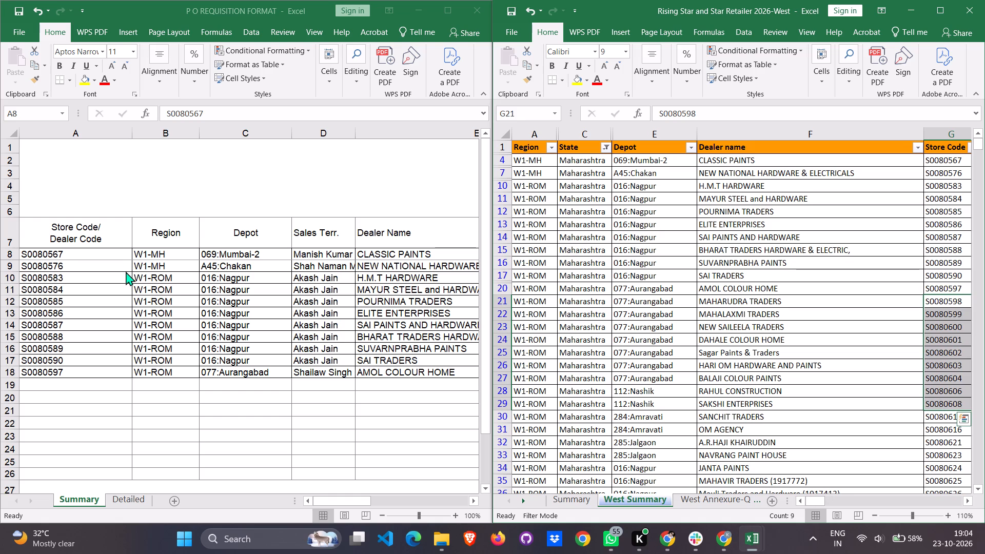
click(80, 252)
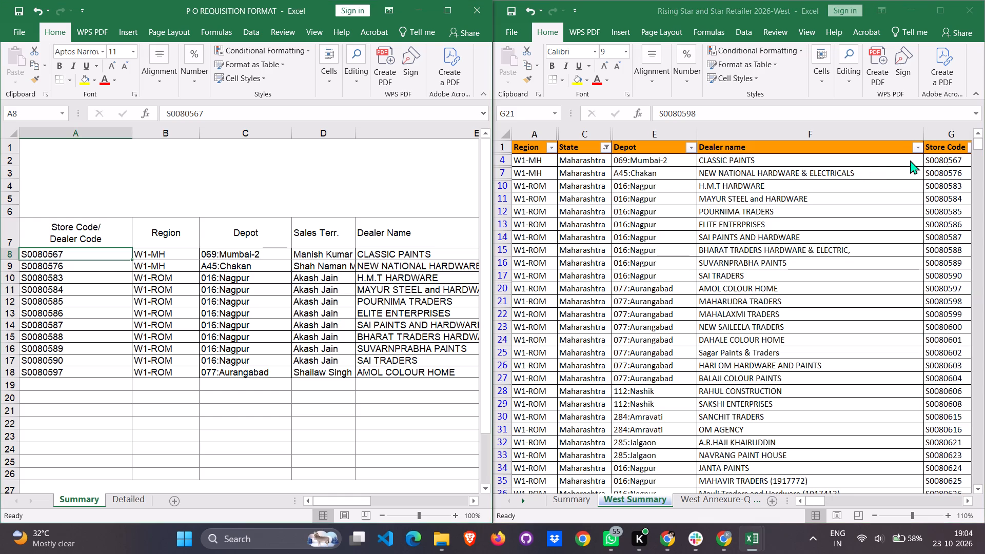
click(947, 156)
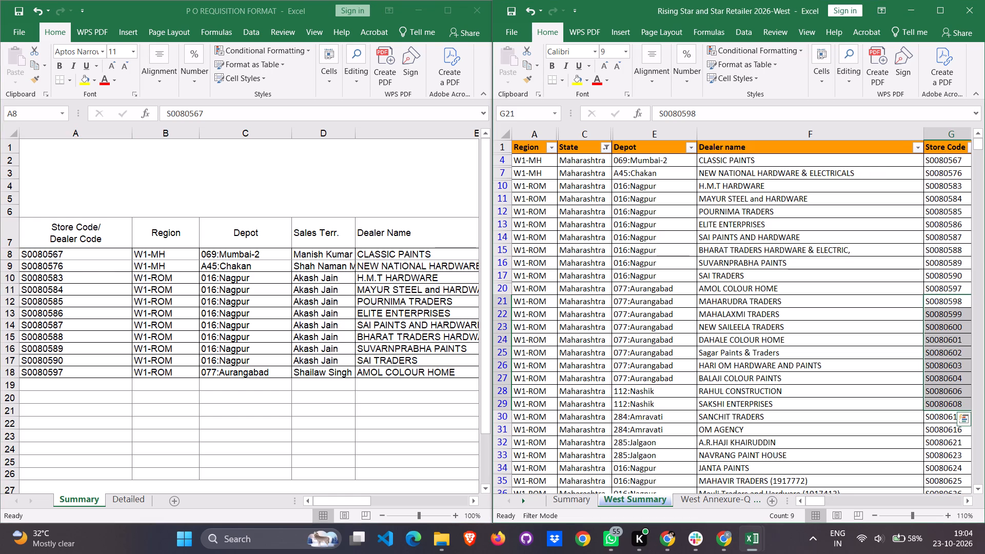
click(938, 164)
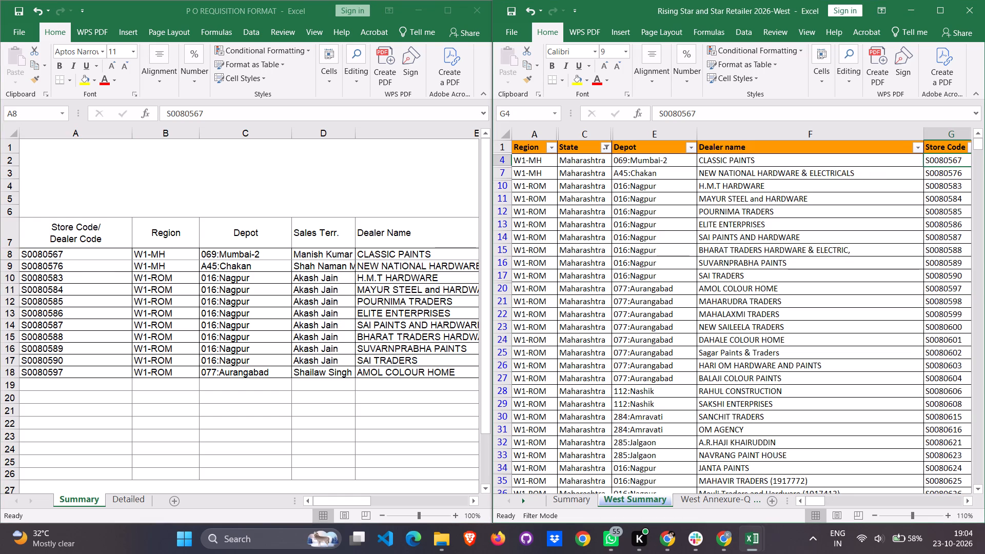
key(Down)
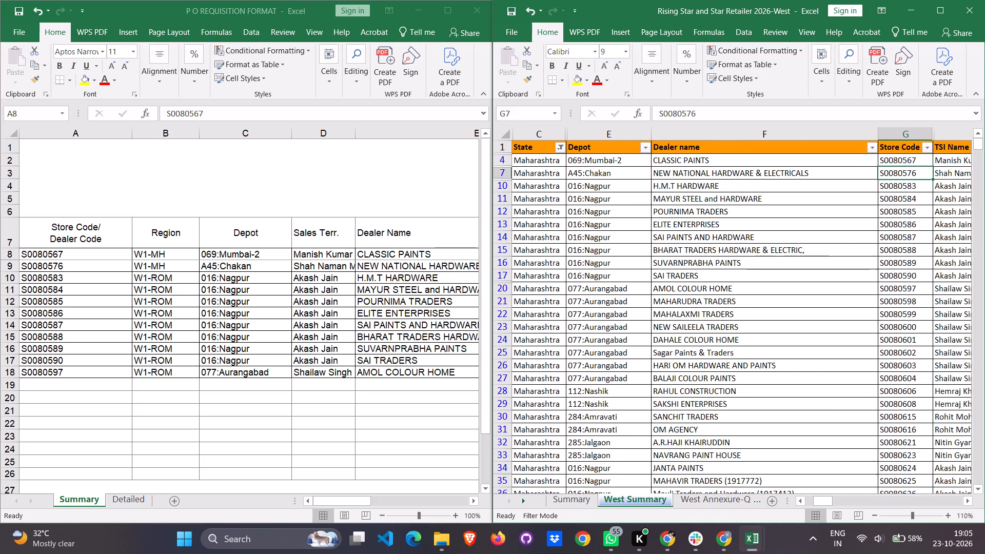
key(Down)
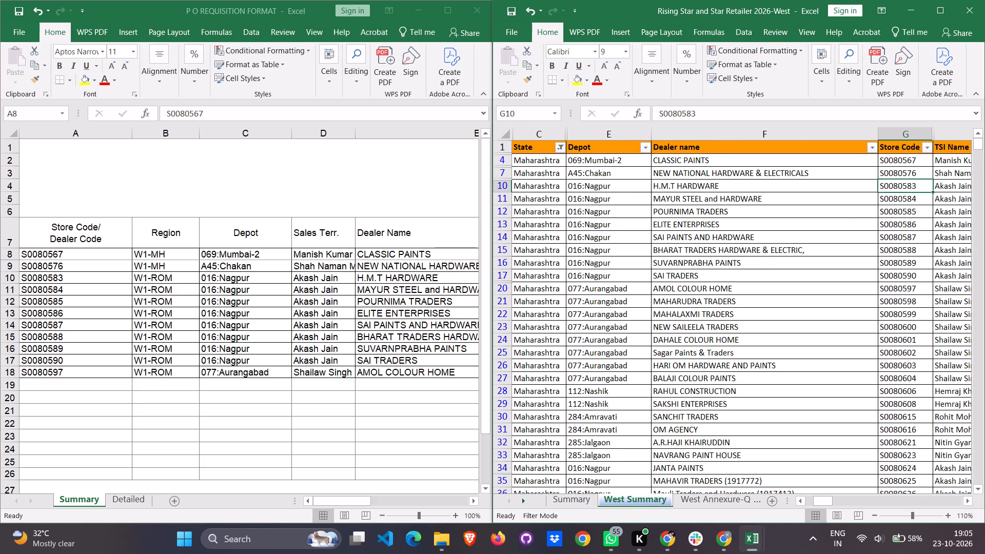
key(Down)
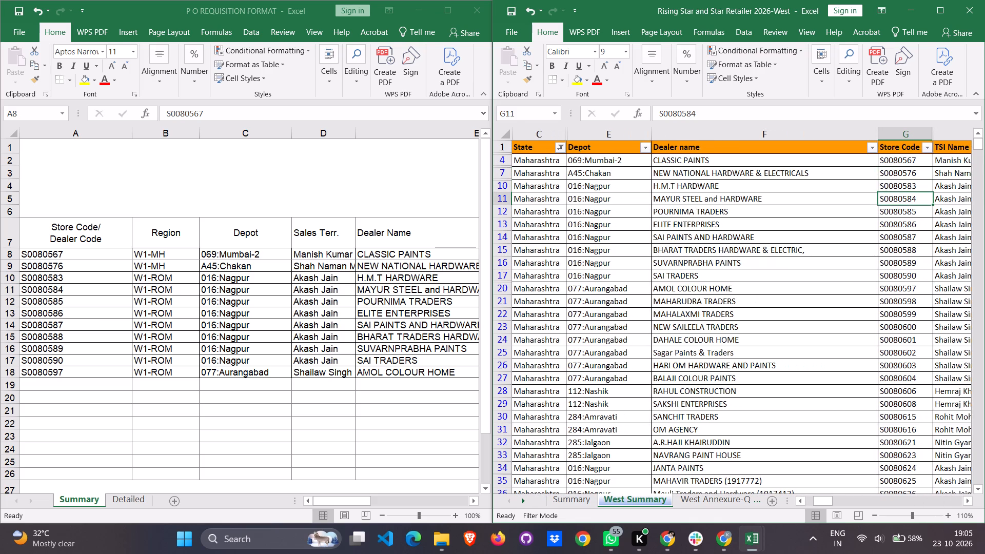
key(Down)
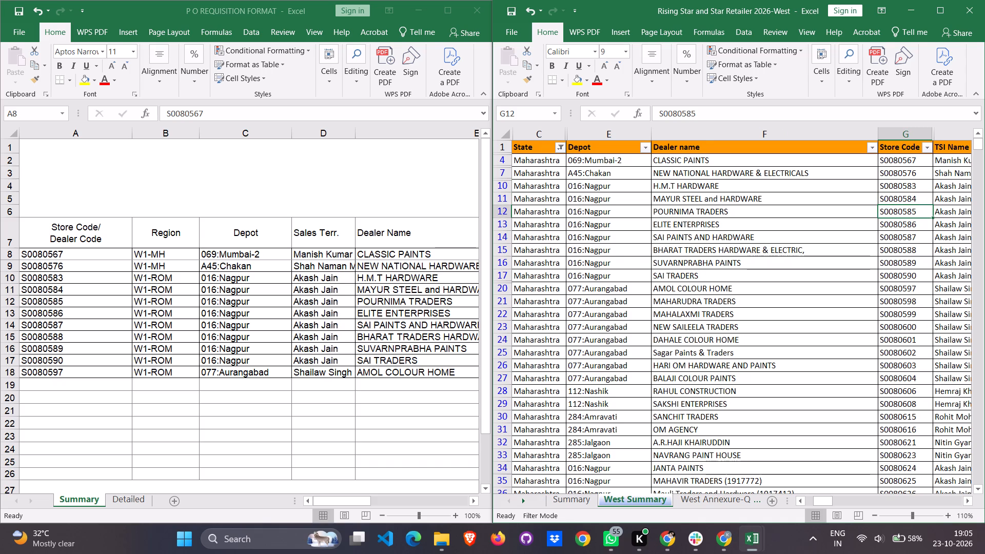
key(Down)
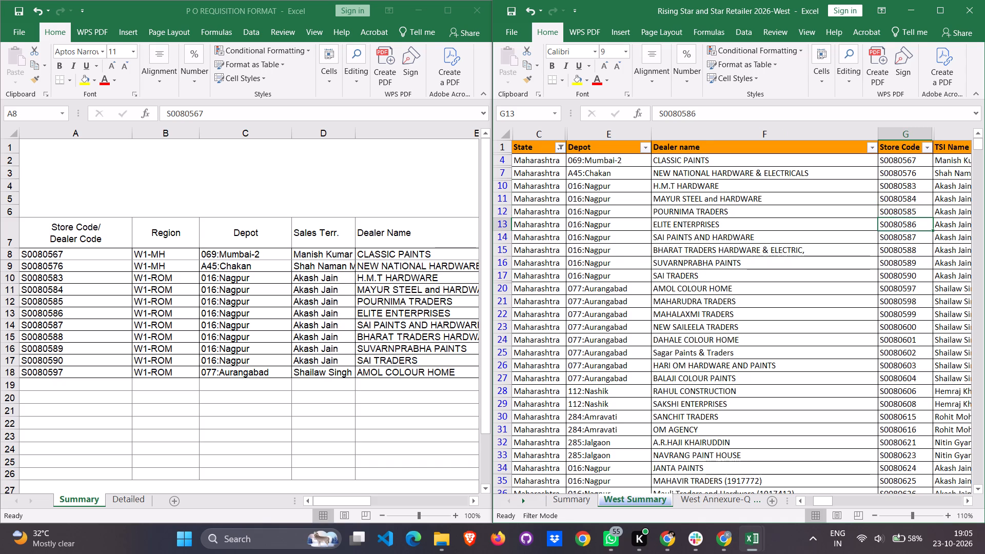
key(Down)
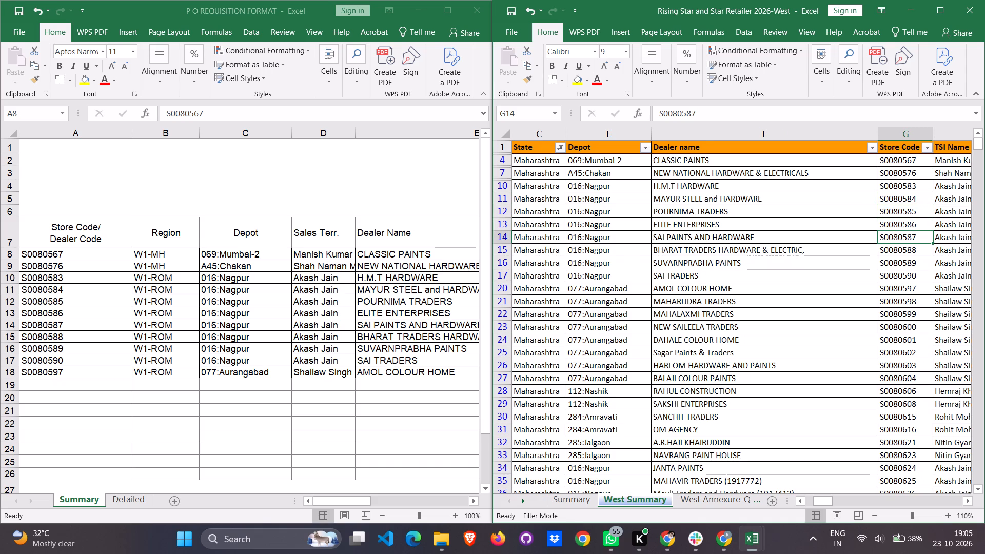
key(Down)
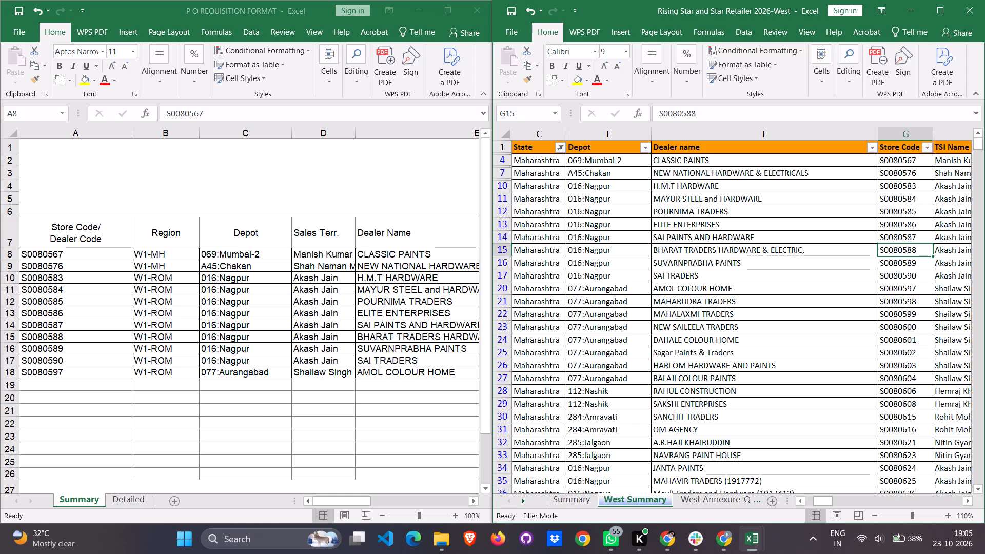
key(Down)
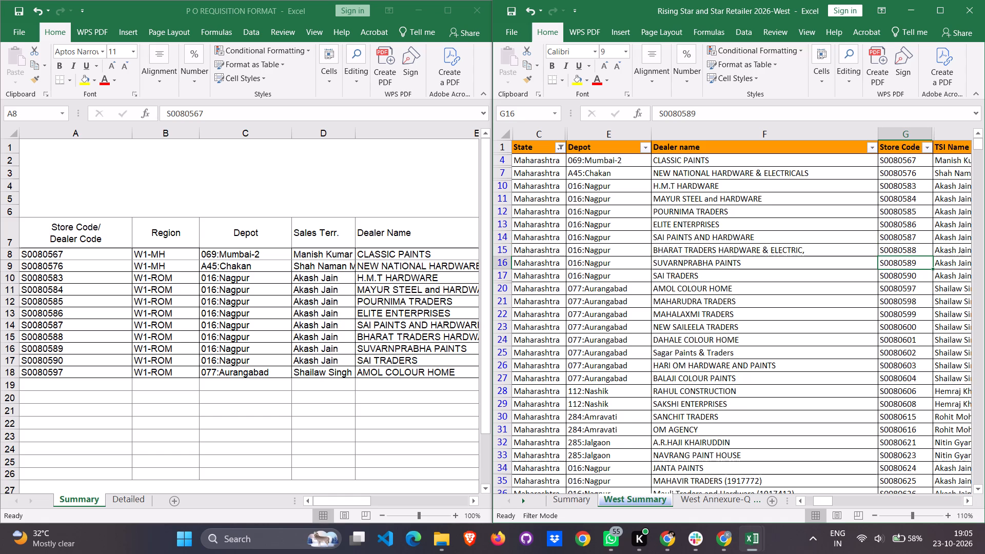
key(Down)
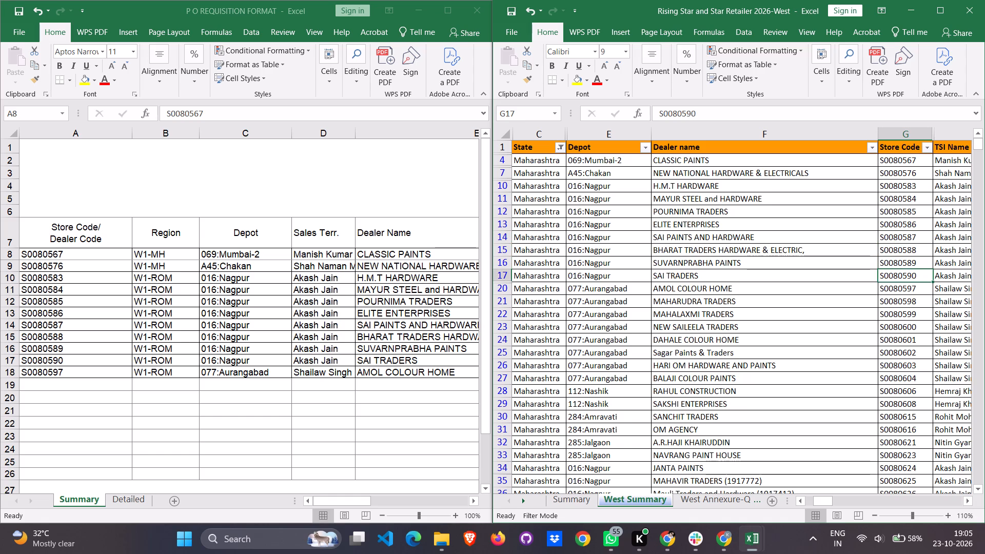
key(Down)
key(Down)
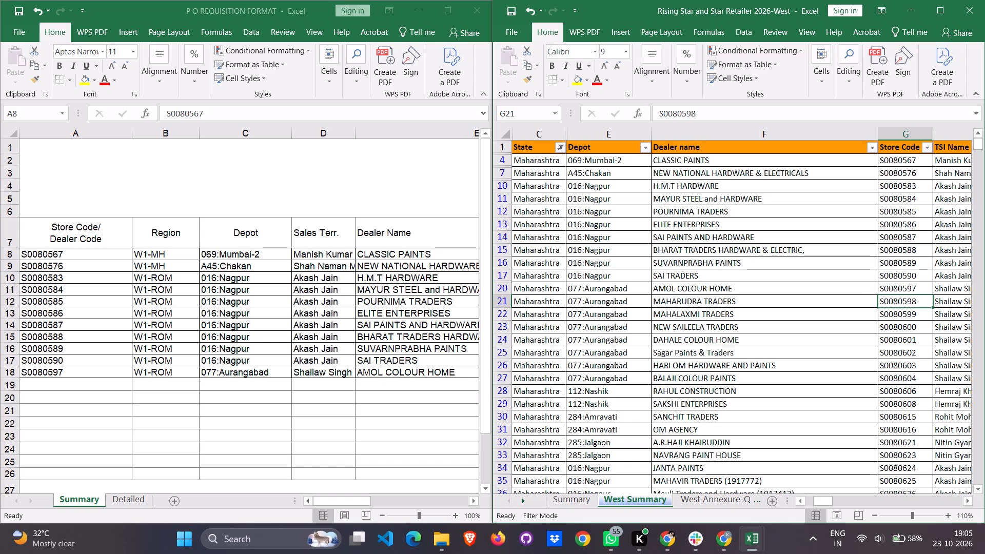
key(Up)
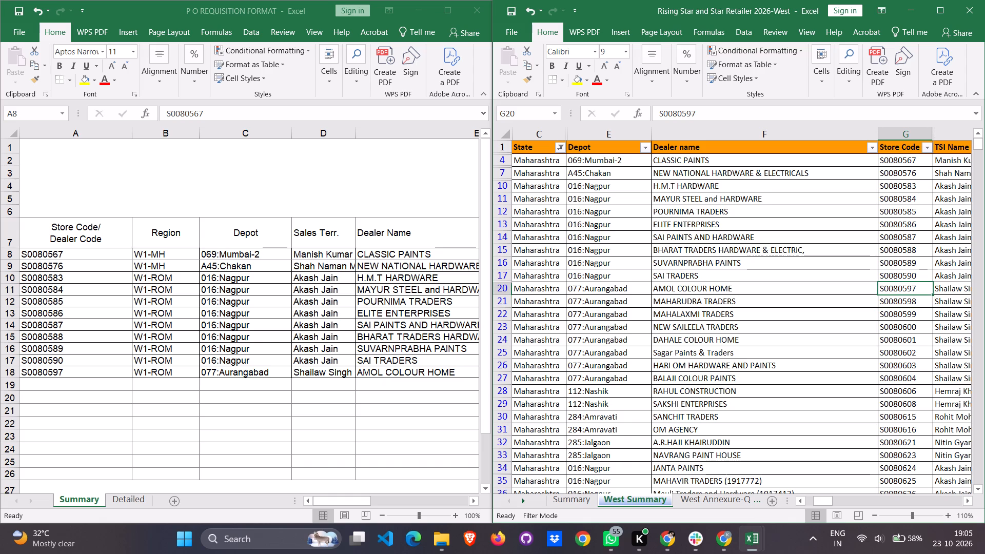
Compare the requisition's dealer names with West Summary's Dealer name column, from AMOL COLOUR HOME back up to CLASSIC PAINTS.
key(Left)
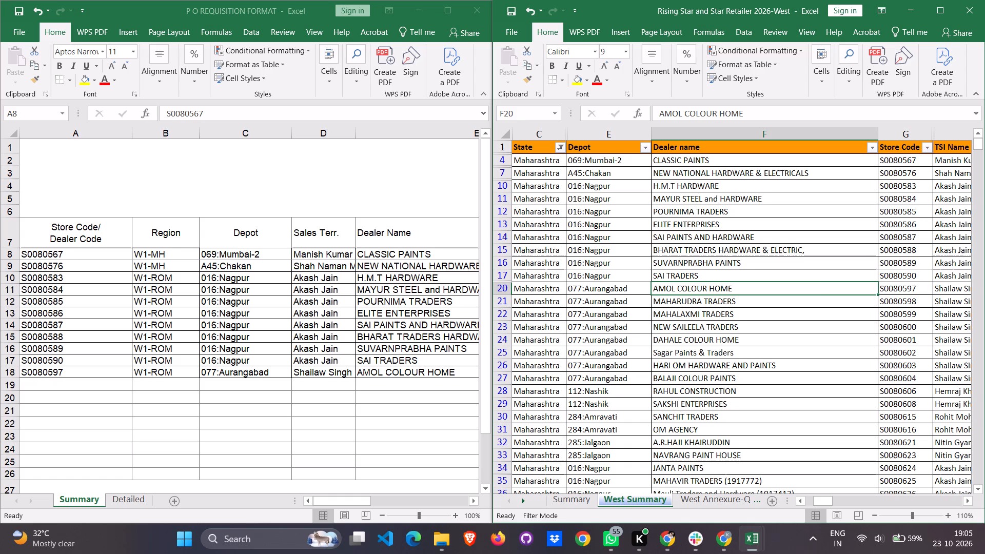
key(Up)
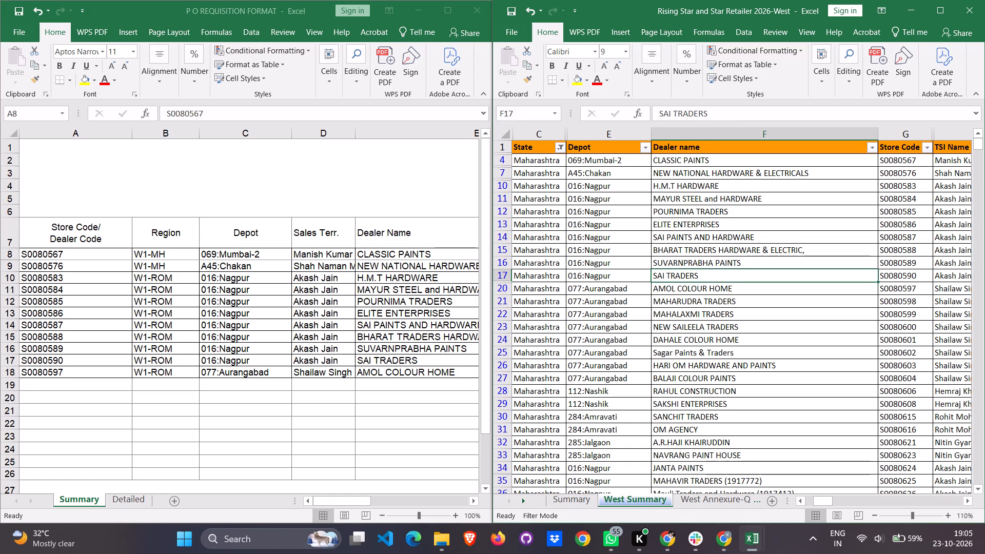
key(Up)
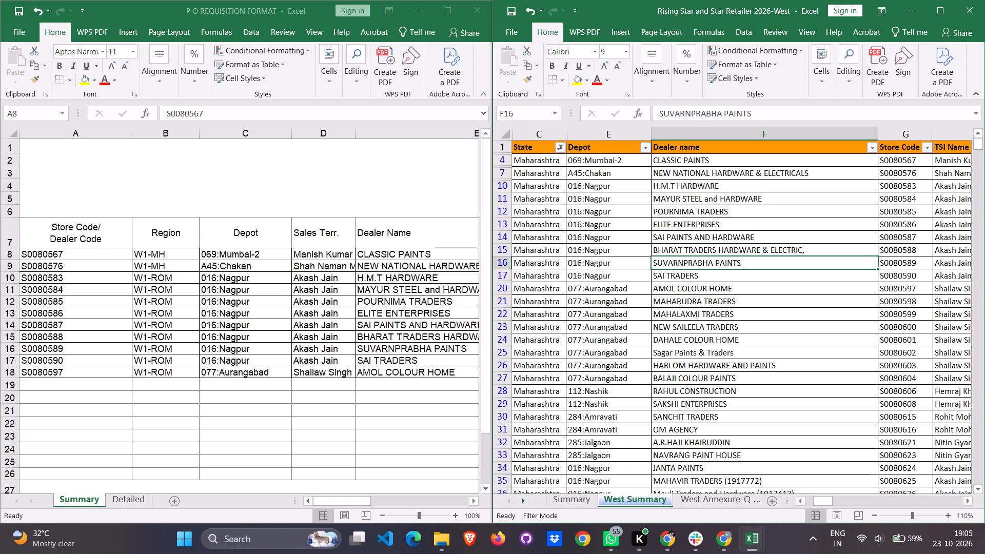
key(Up)
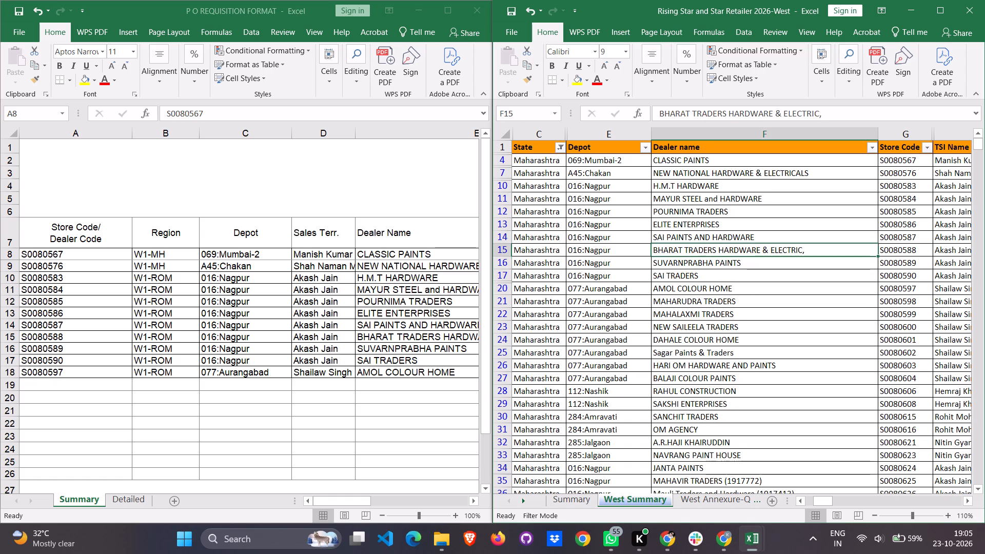
key(Up)
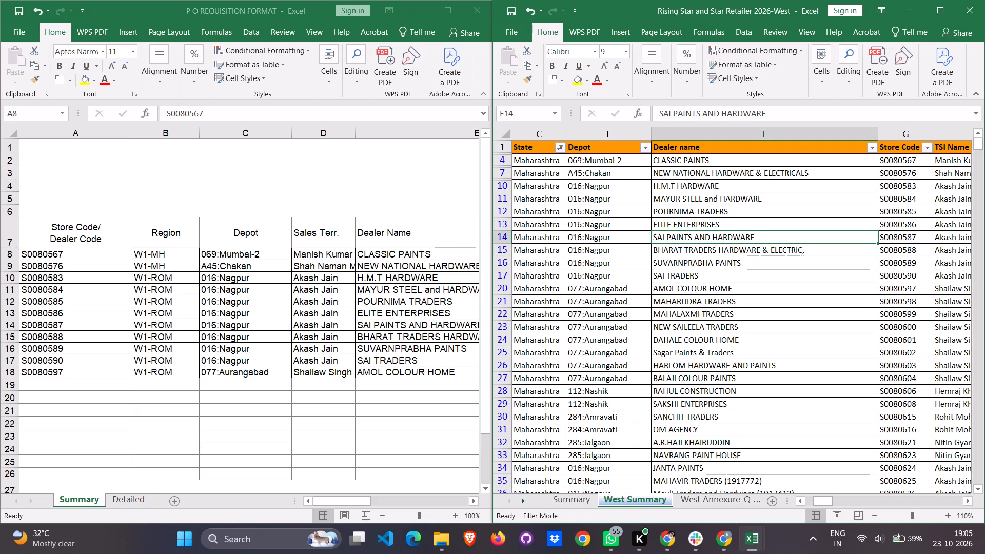
key(Up)
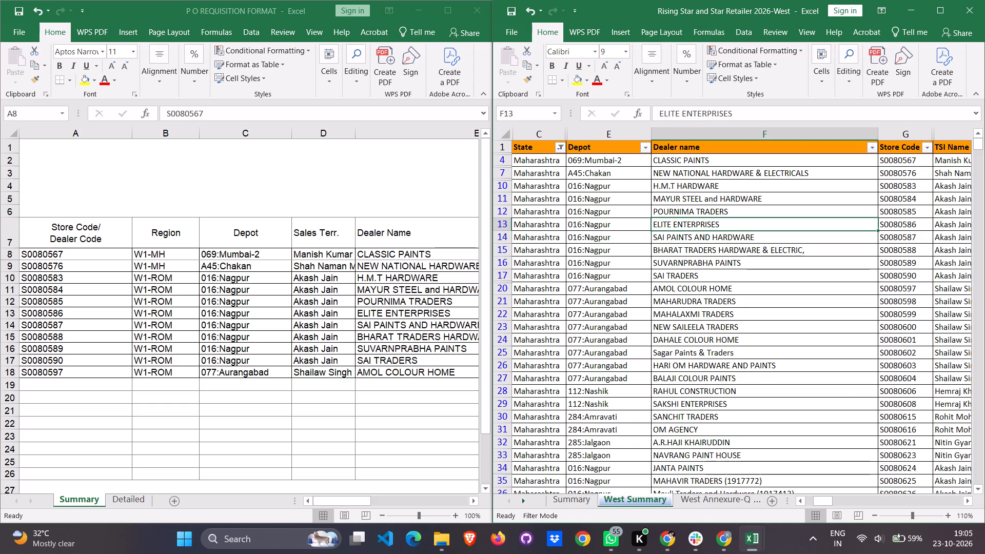
key(Up)
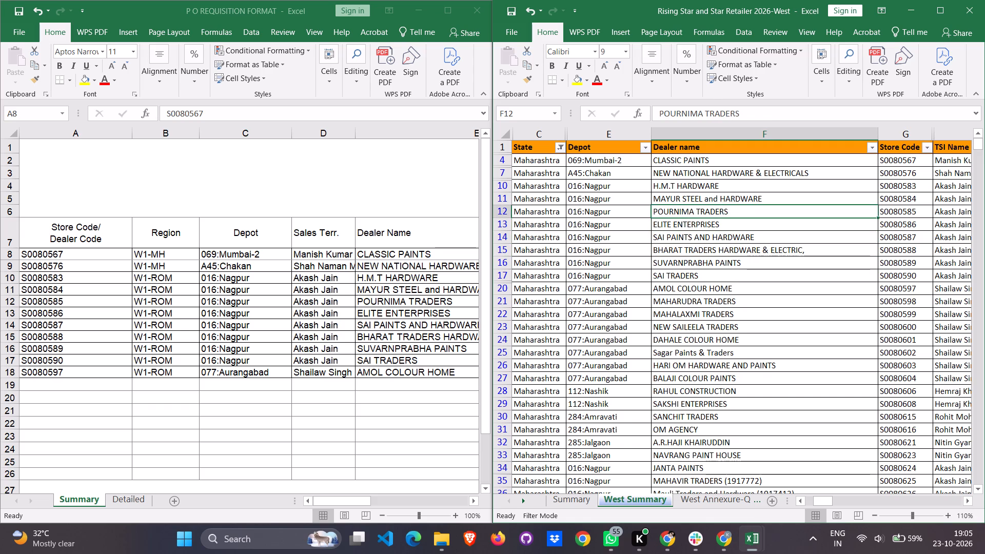
key(Up)
key(Up)
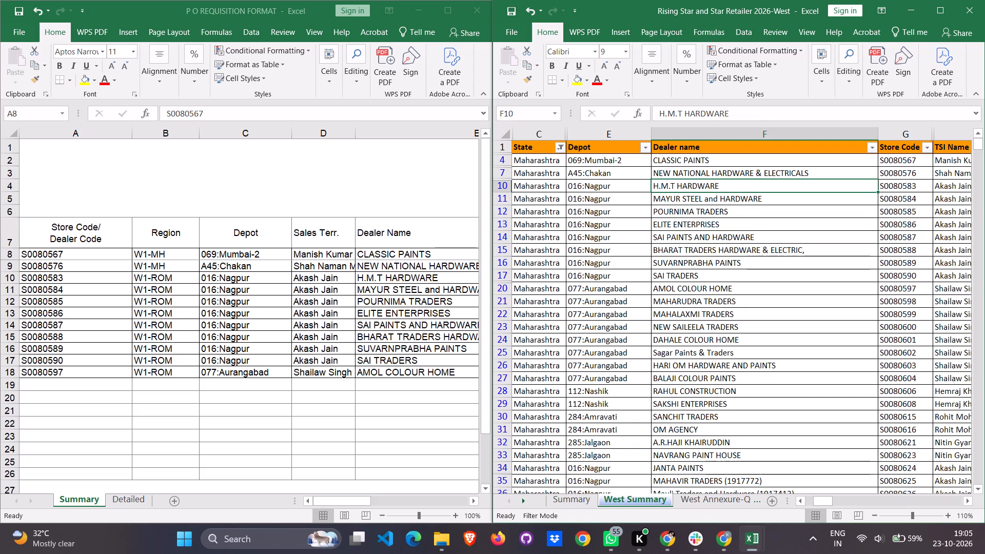
key(Up)
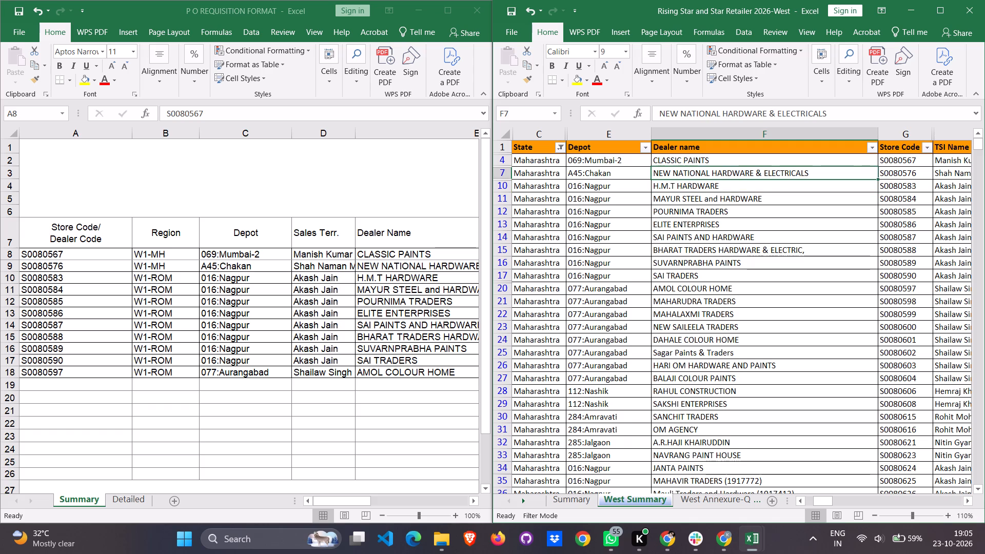
key(Up)
Check the requisition's depots and regions for the first stores against West Summary's Depot and Region columns.
key(Left)
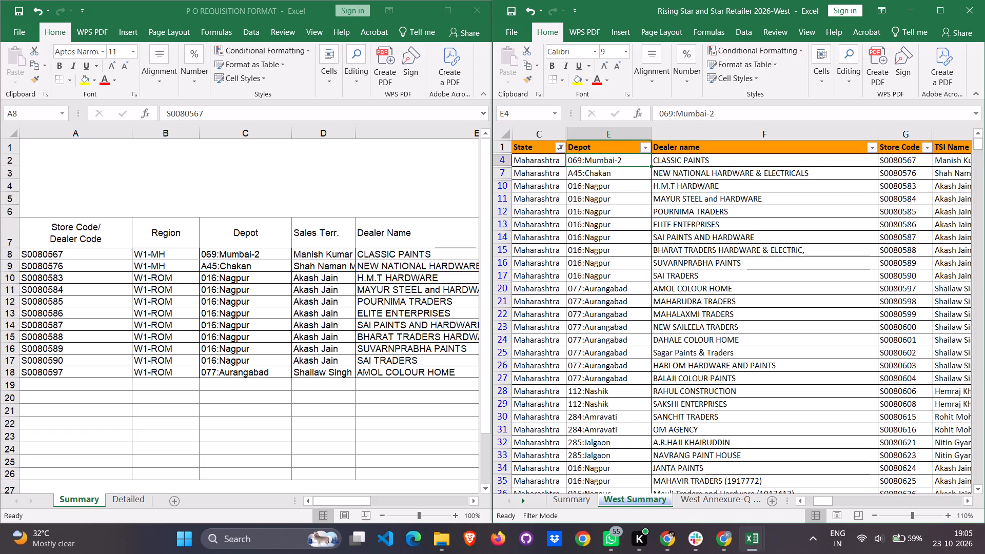
key(Down)
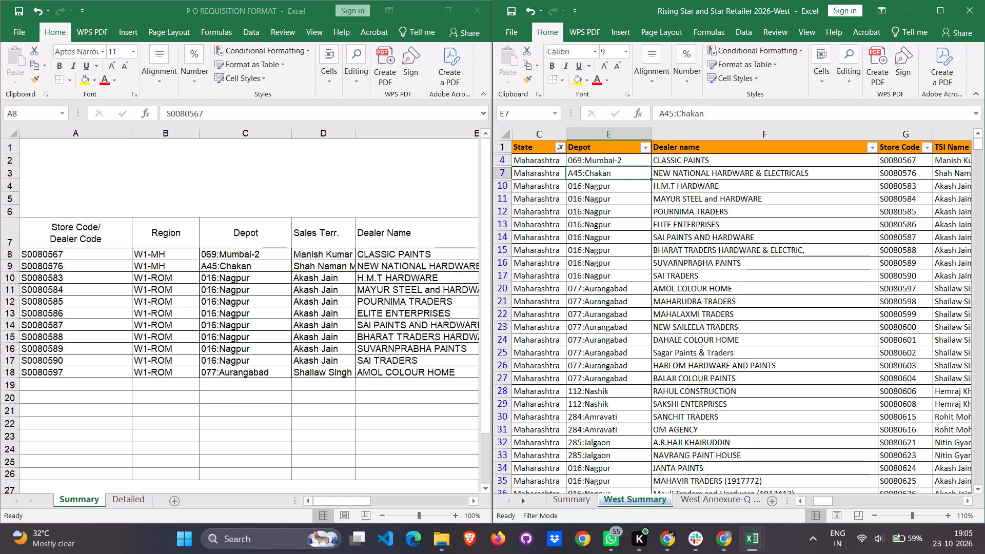
key(Down)
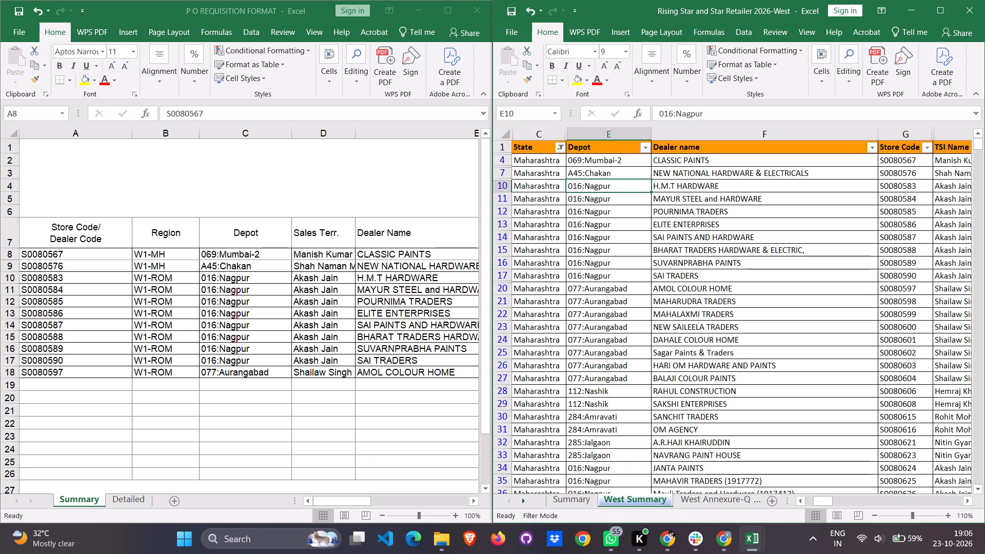
key(Down)
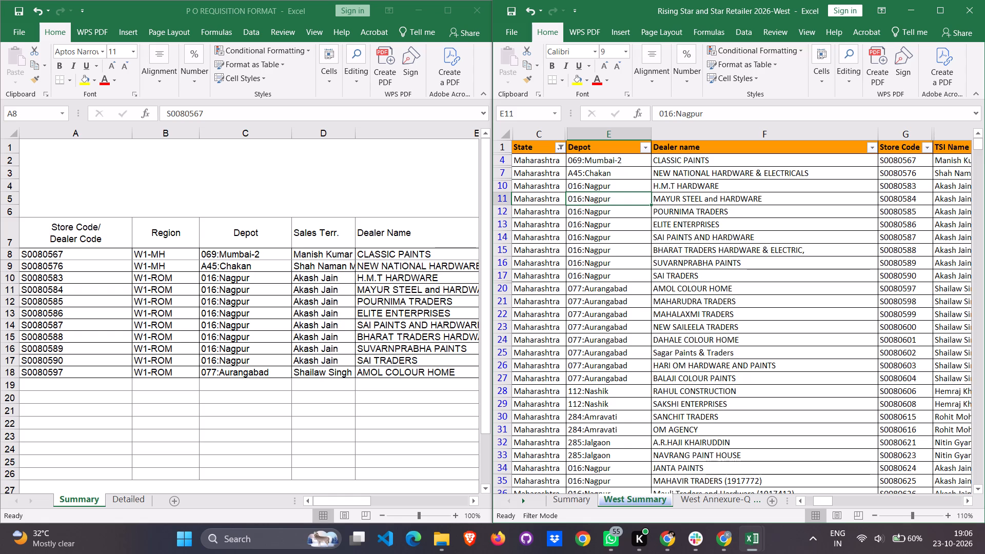
key(Left)
key(Left)
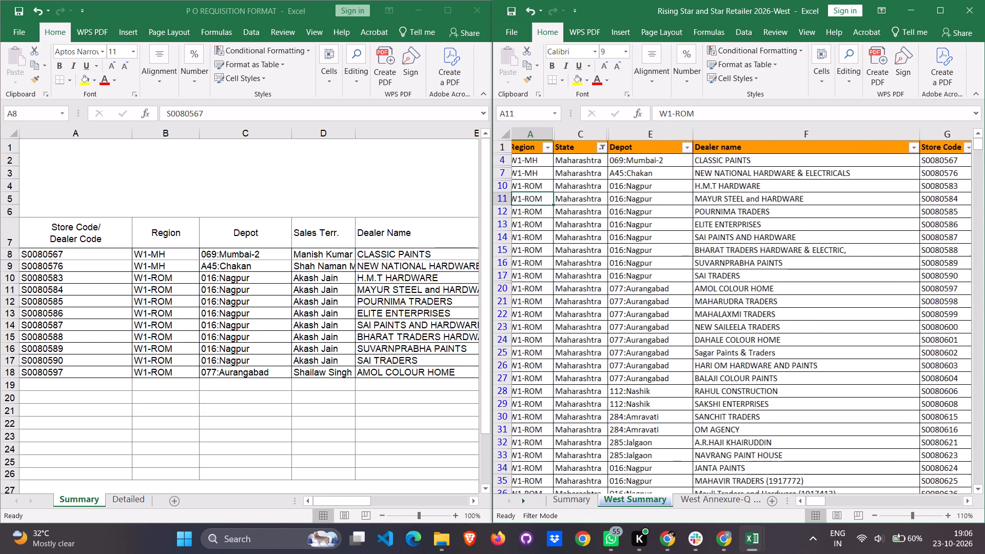
key(Left)
key(Up)
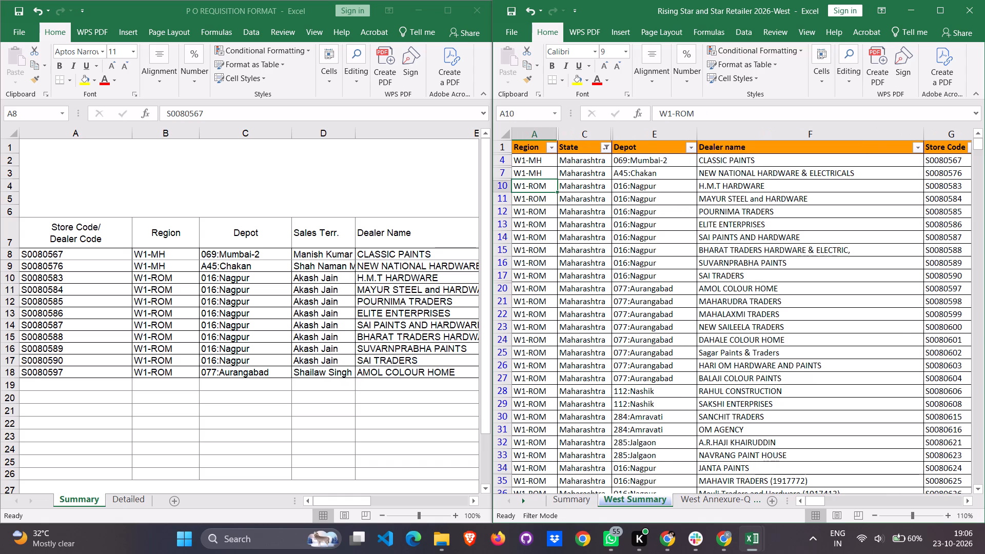
key(Up)
key(Up)
key(Down)
key(Down)
Compare the requisition's Sales Terr. names with West Summary's TSI Name column, down to the AMOL COLOUR HOME row.
key(Right)
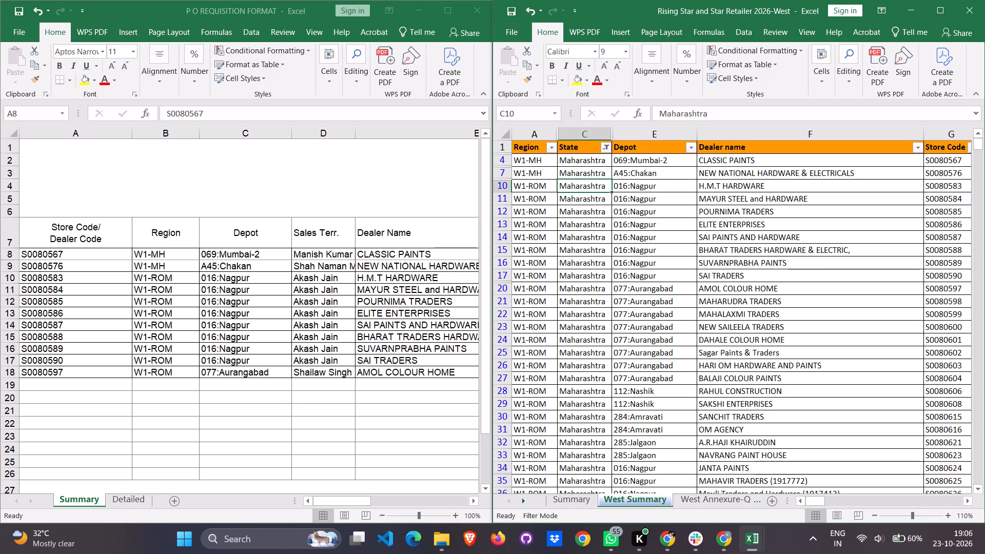
key(Right)
key(Right)
key(Right)
key(Right)
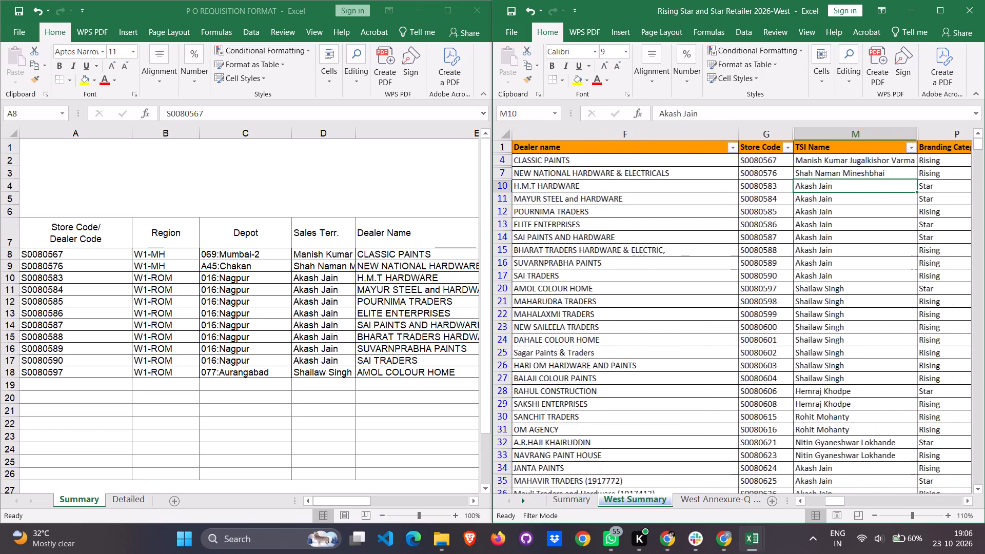
key(Up)
key(Up)
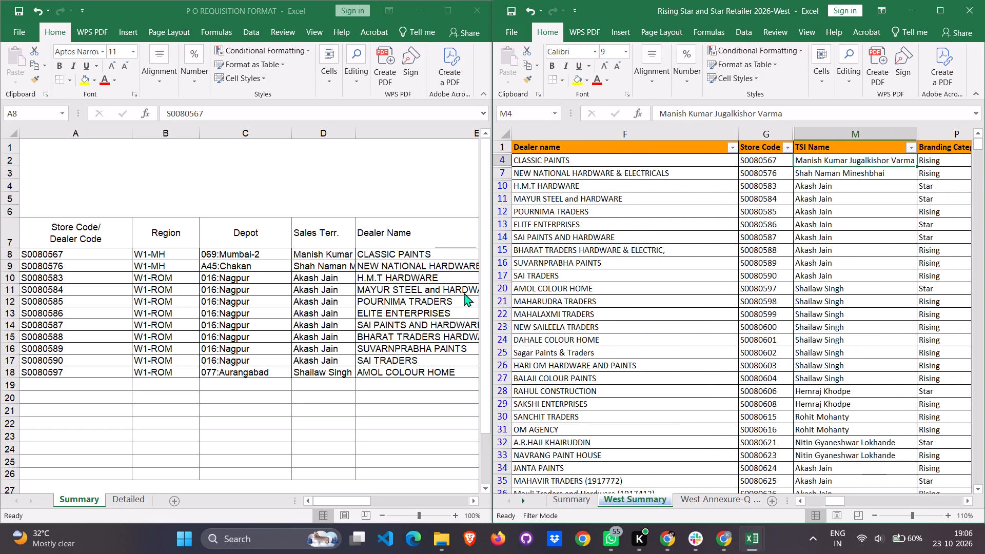
click(503, 288)
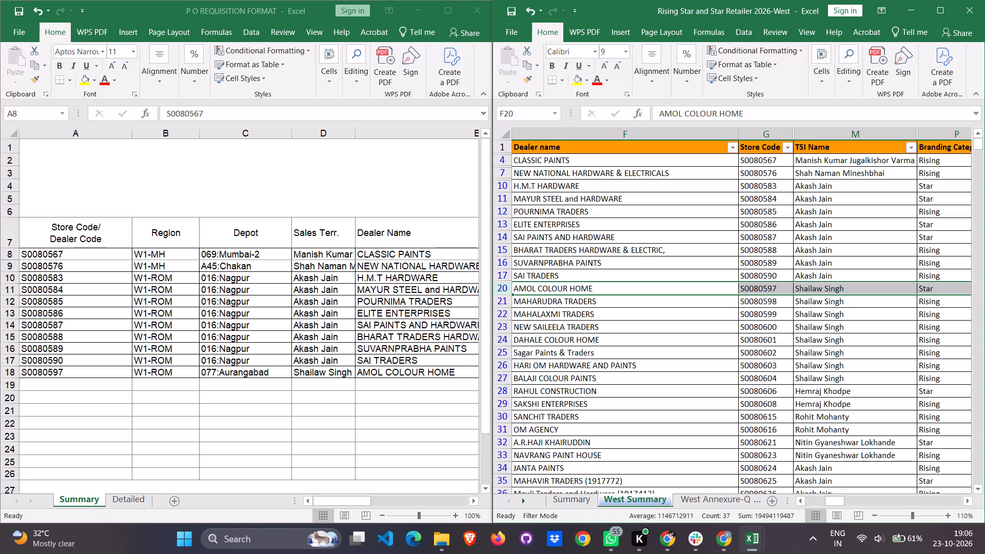
Compare the requisition's dealer names and Star/Rising categories with West Summary's Dealer name and Branding Category columns, down to store S0080597.
click(377, 283)
scroll(377, 283, left, 1)
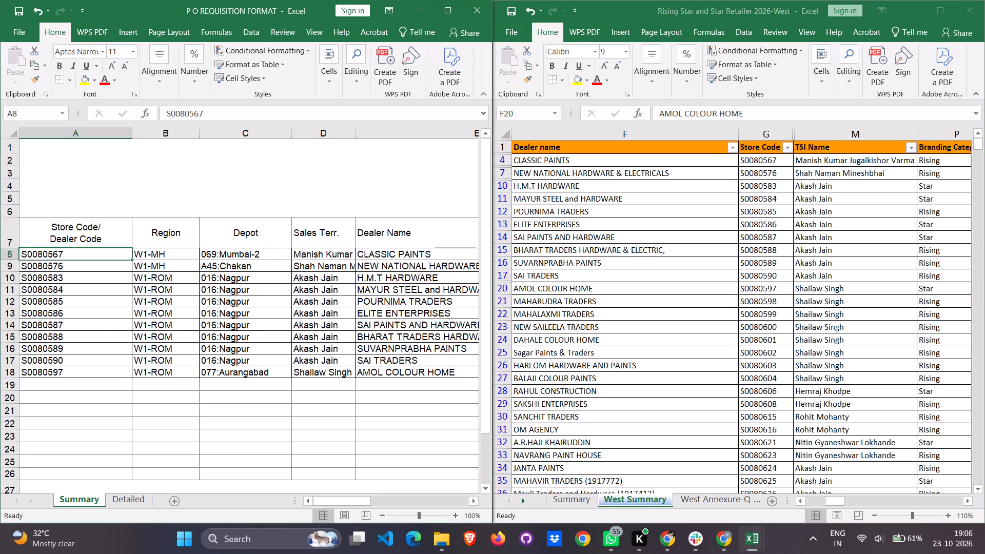
scroll(377, 283, left, 5)
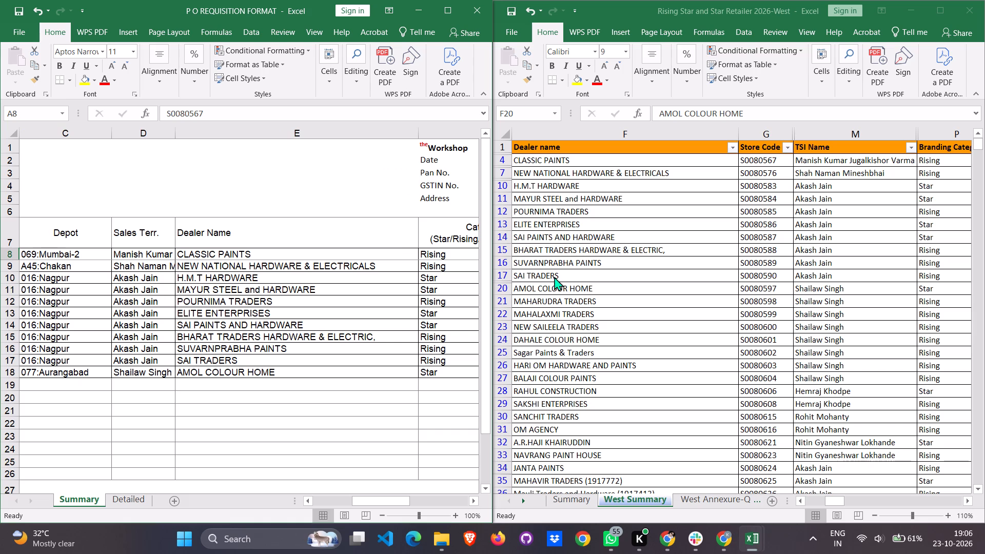
click(500, 288)
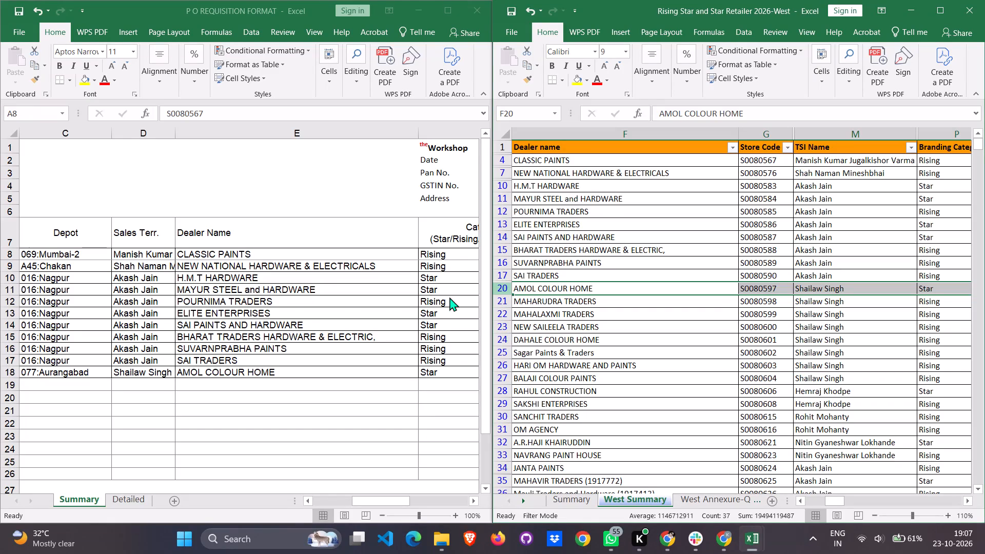
scroll(263, 304, left, 6)
scroll(758, 296, left, 2)
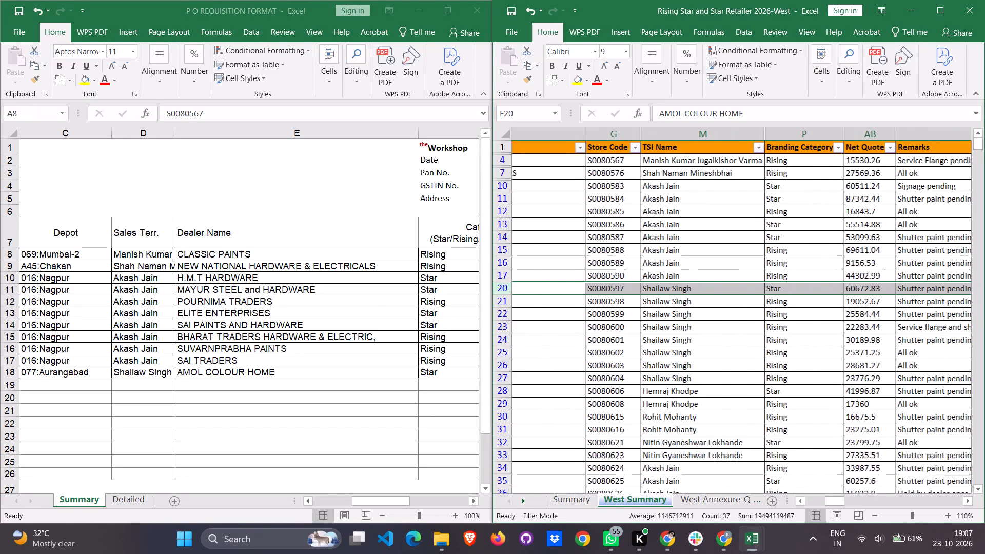
scroll(758, 296, left, 2)
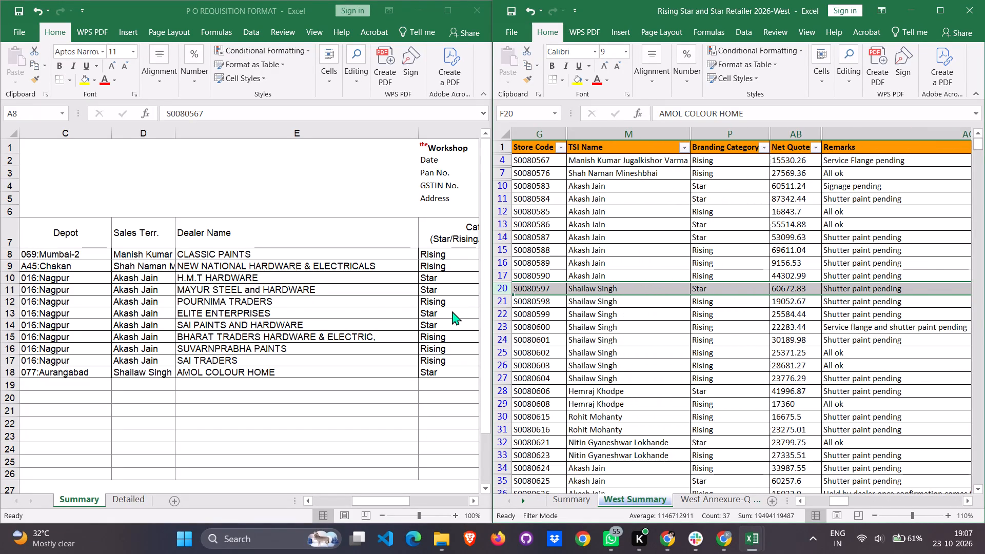
Check the requisition's Total Amount column against West Summary's Net Quote values by selecting those for stores S0080567 through S0080597 for their sum.
click(452, 311)
scroll(452, 311, left, 5)
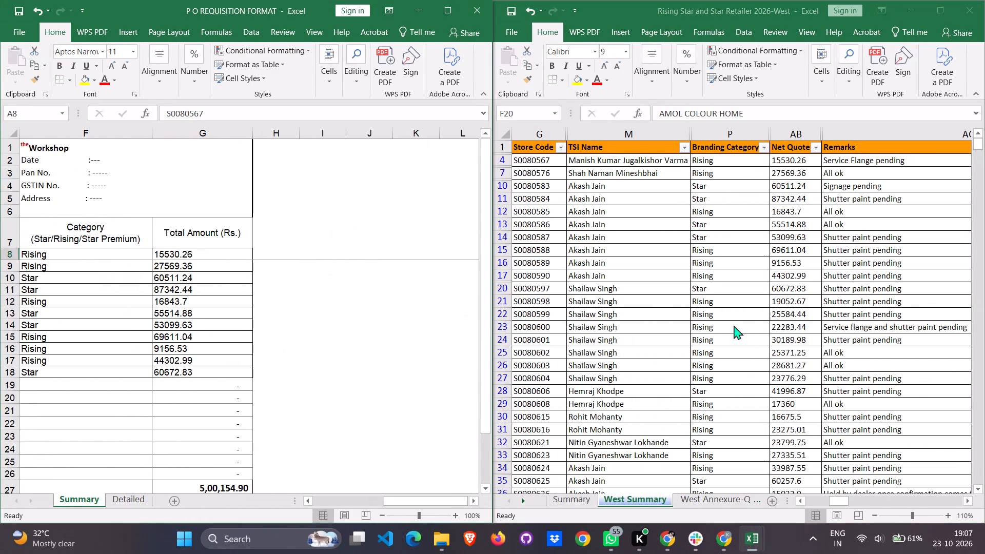
click(789, 161)
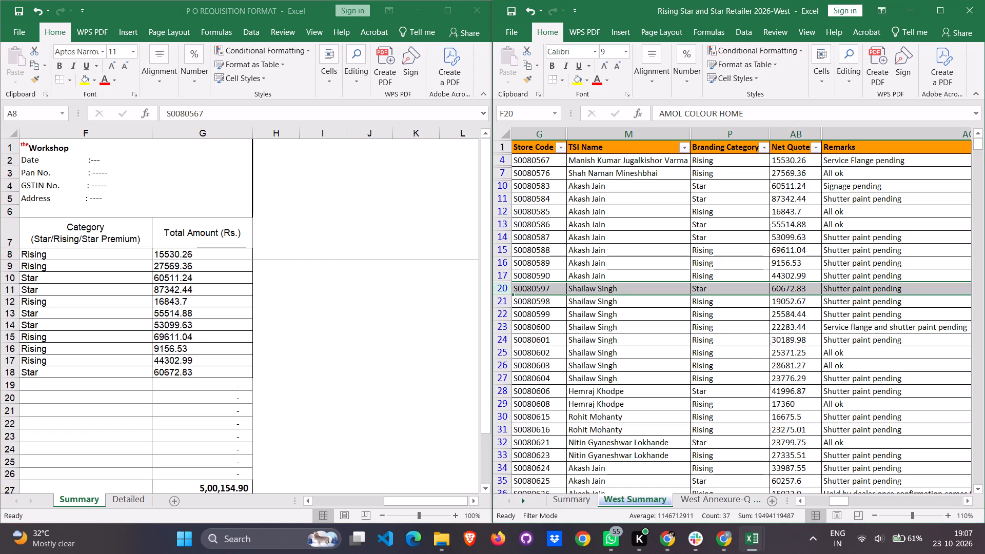
click(789, 161)
key(shift+Down)
key(shift+Down)
key(shift+Down)
key(shift+Down)
key(shift+Down)
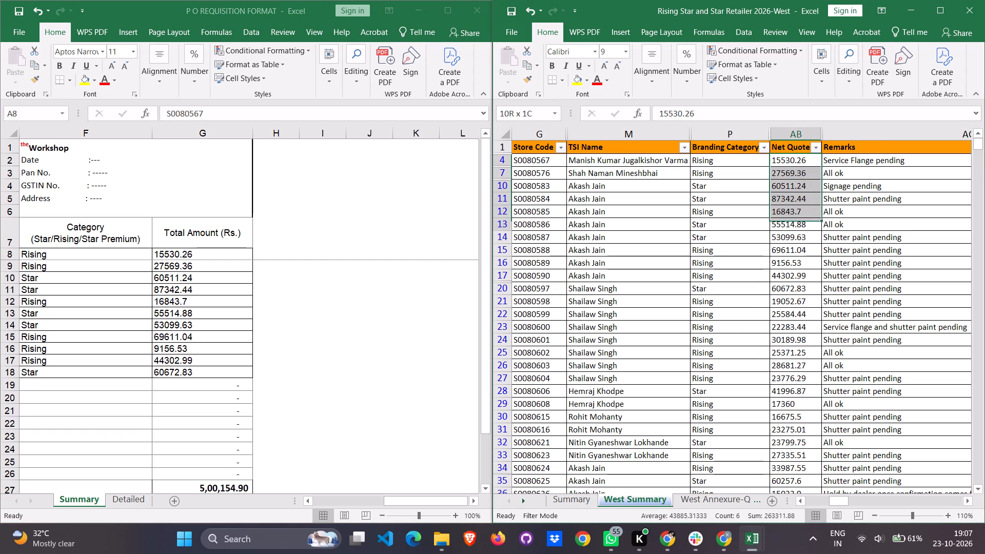
key(shift+Down)
key(shift+Down)
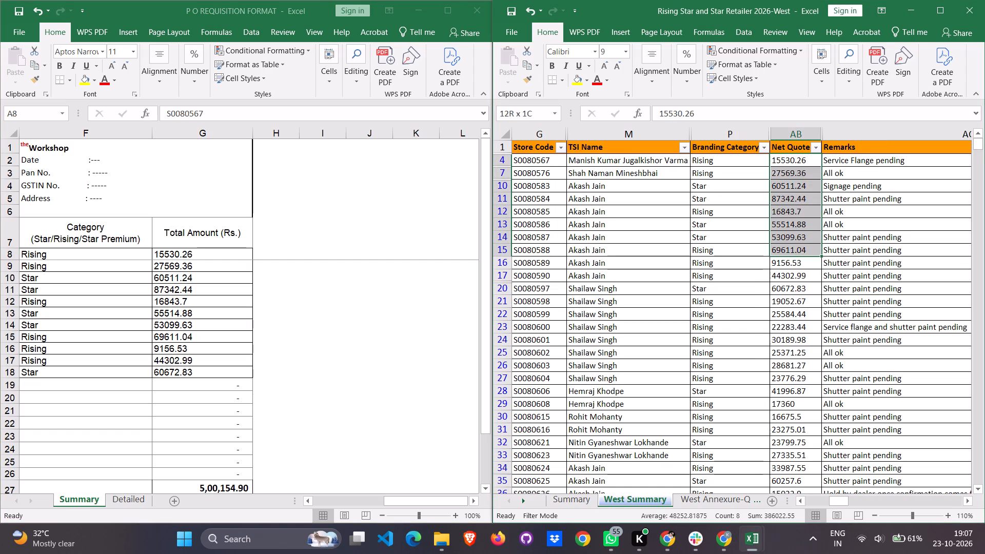
key(shift+Down)
key(shift+Down)
key(shift+Down)
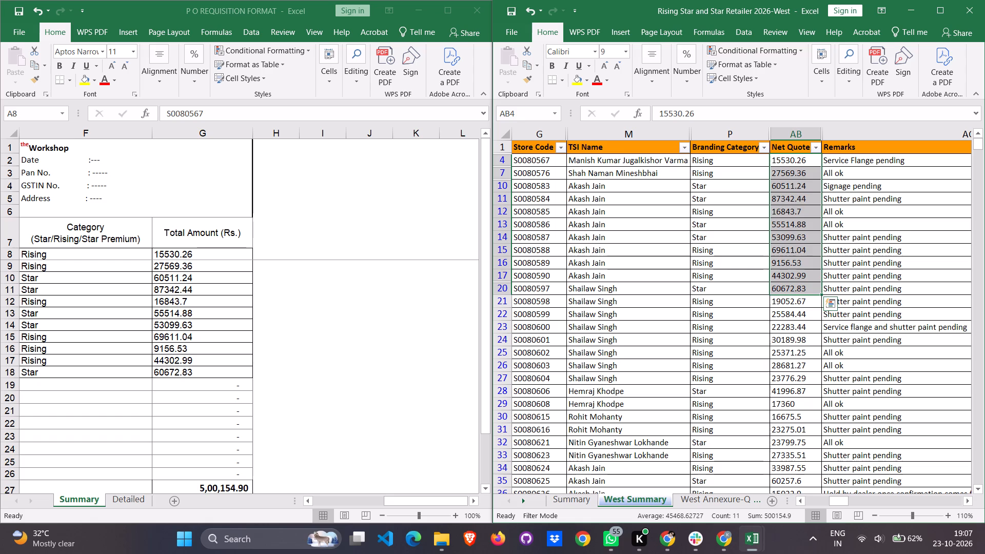
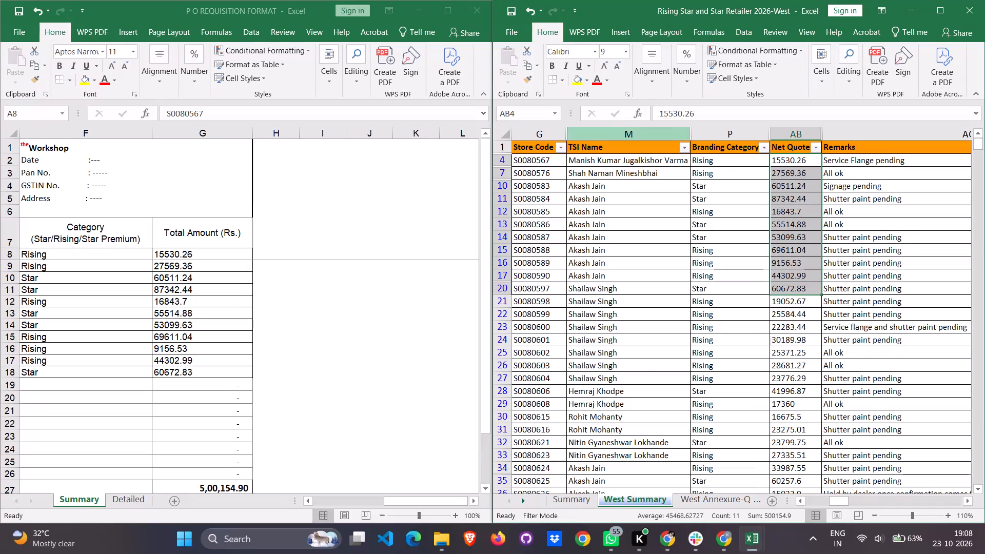
Locate the requisition's last entered store, AMOL COLOUR HOME, in West Summary and the store row that follows it.
scroll(261, 284, right, 8)
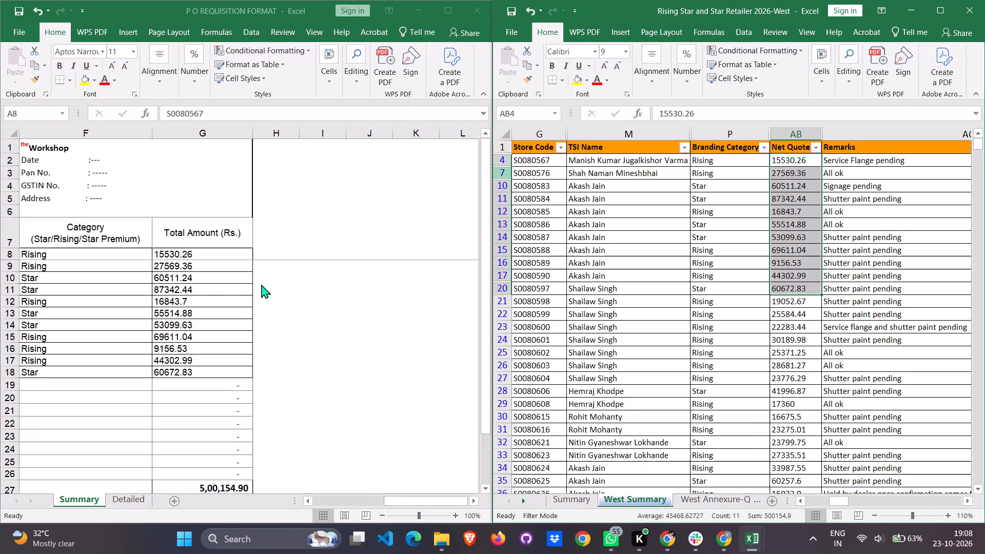
click(194, 291)
scroll(194, 291, right, 5)
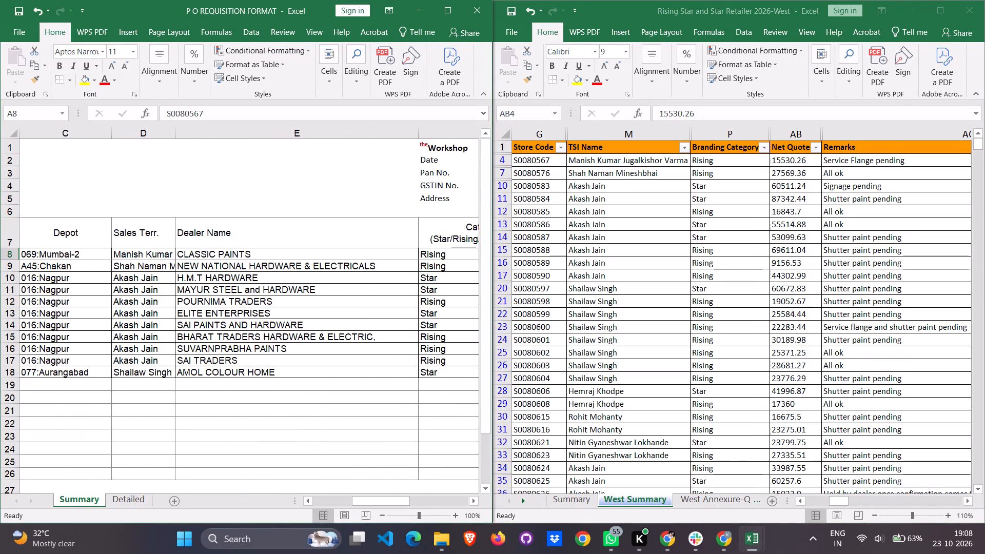
scroll(194, 291, right, 4)
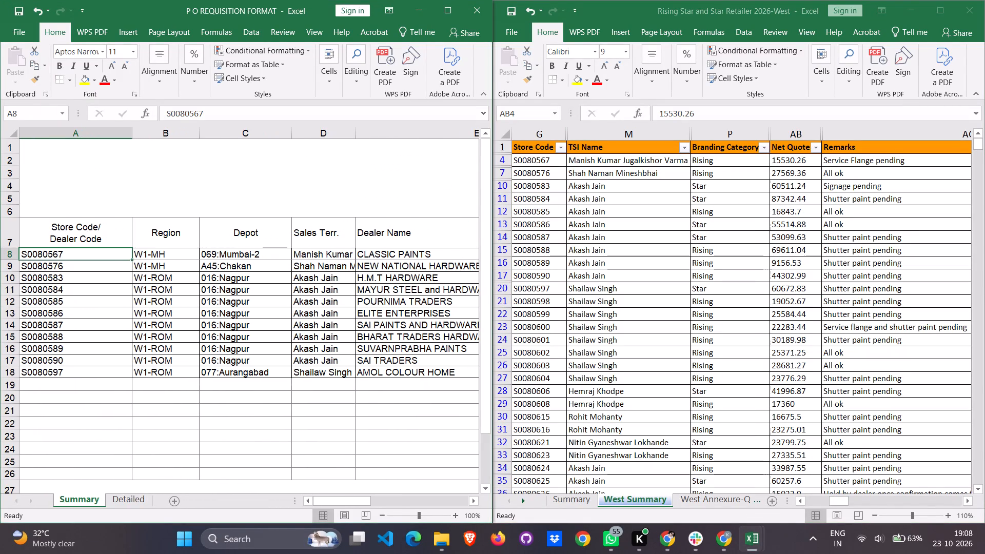
scroll(609, 291, right, 20)
scroll(609, 291, right, 8)
click(609, 291)
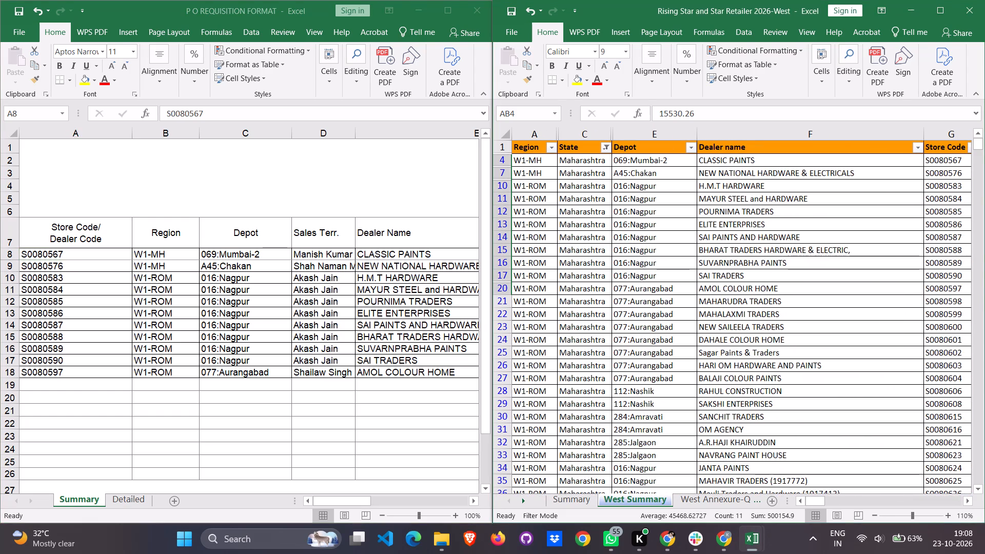
click(742, 292)
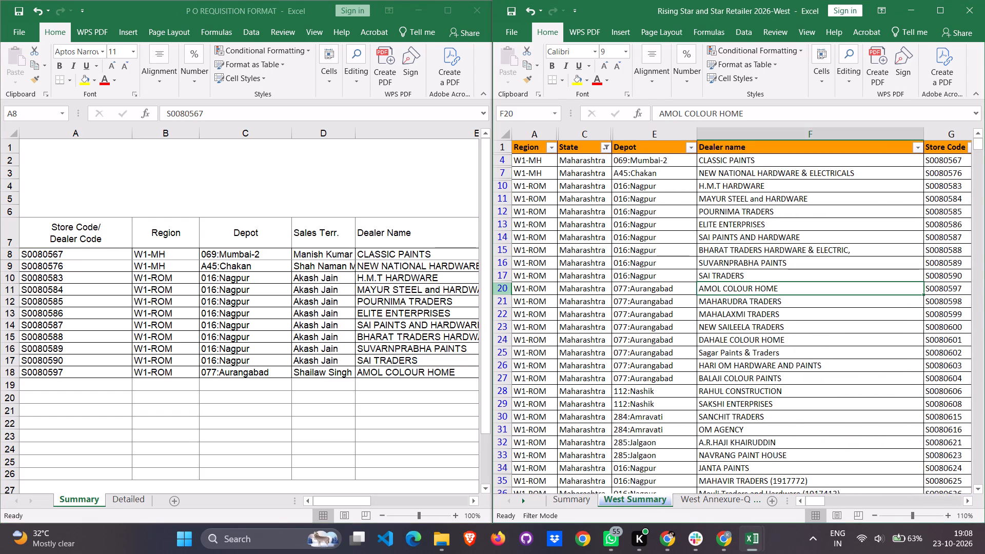
click(504, 290)
scroll(663, 350, down, 9)
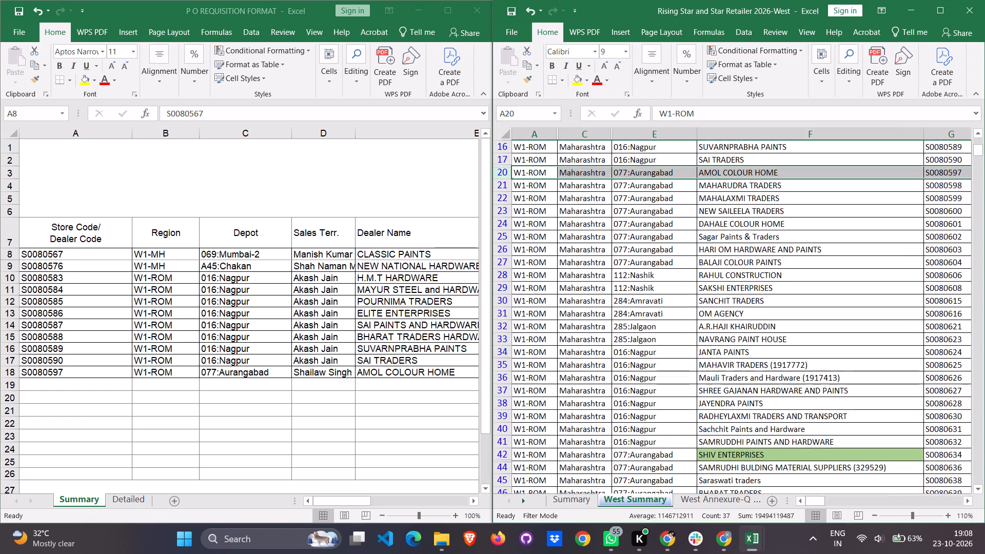
scroll(663, 350, down, 2)
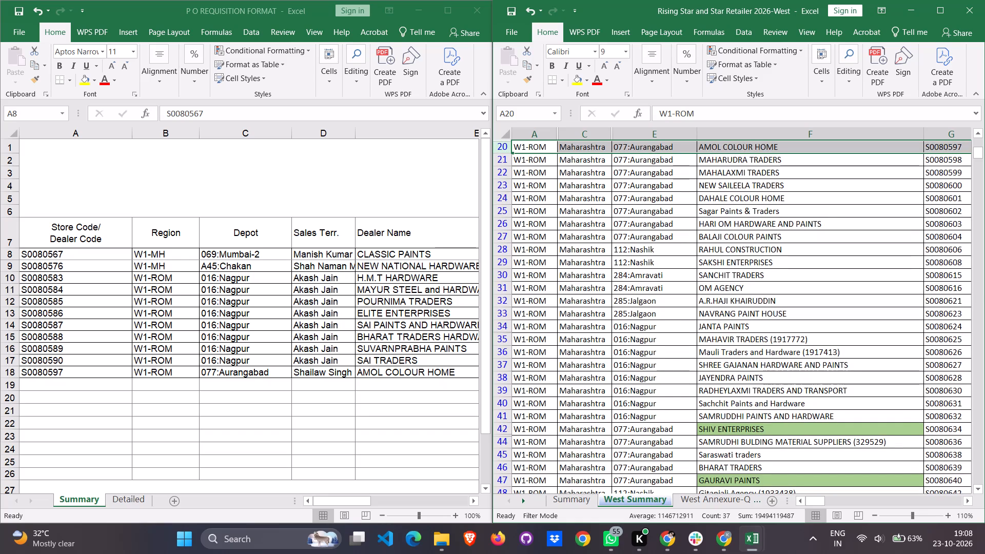
click(536, 160)
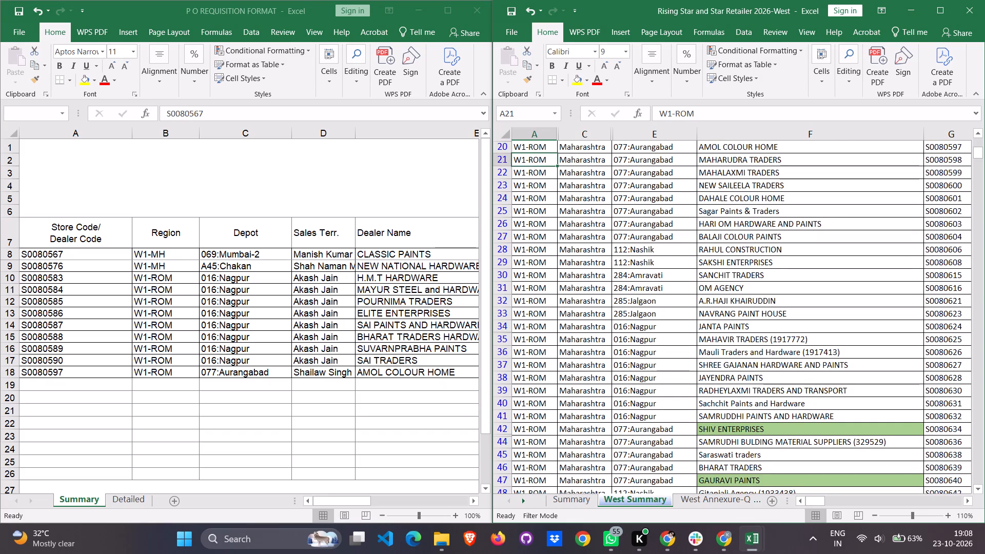
click(503, 160)
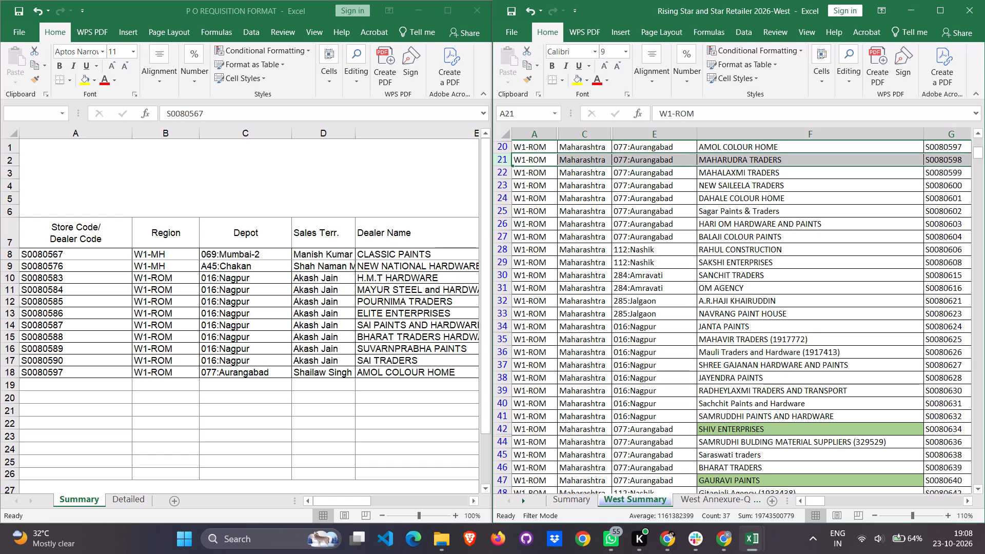
Copy store code S0080598 from West Summary into the requisition's Store Code column in row 19.
click(949, 161)
triple_click(949, 162)
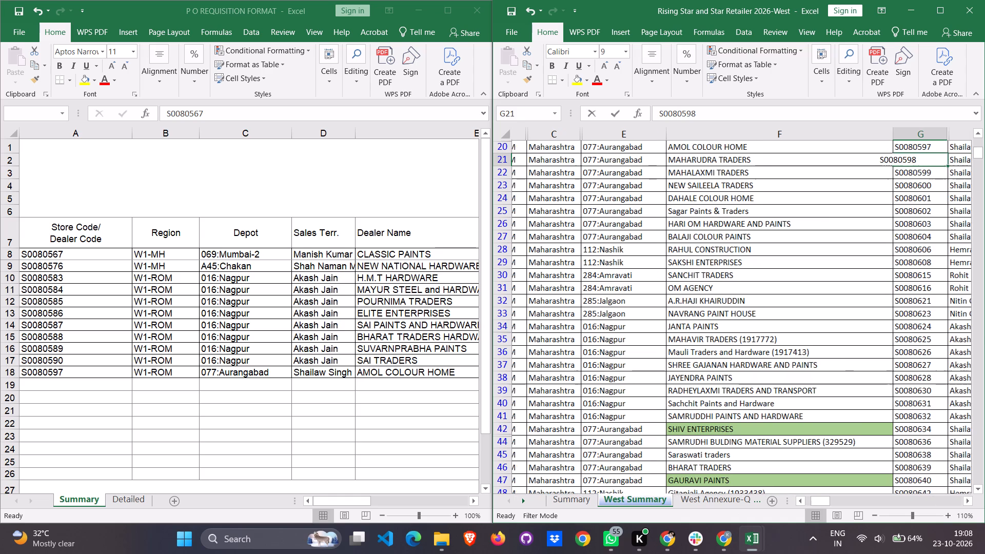
scroll(909, 217, up, 3)
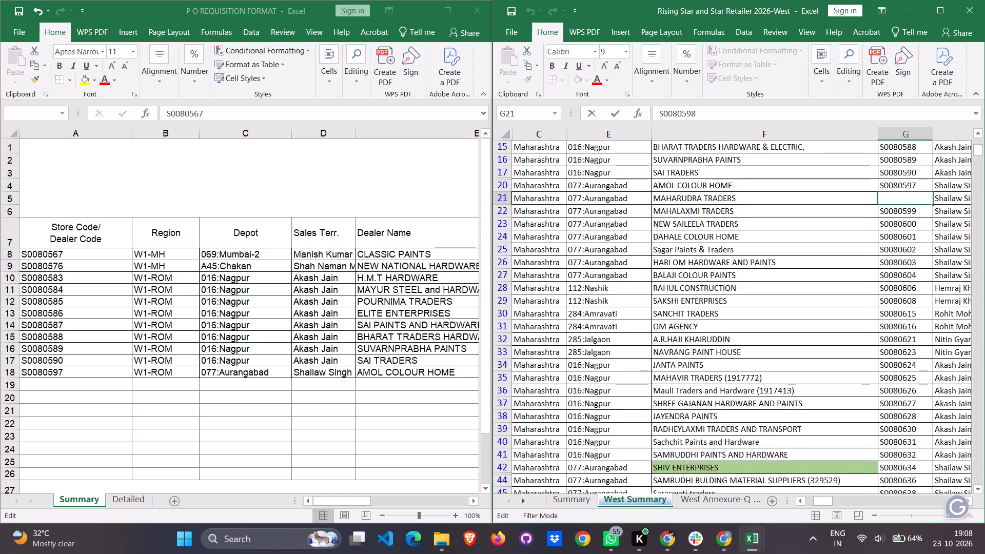
scroll(904, 204, down, 2)
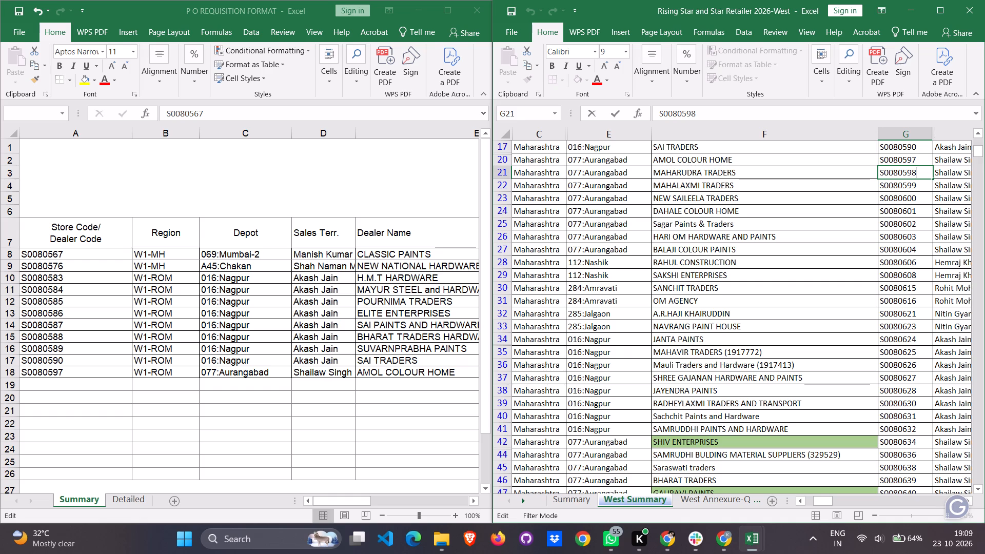
key(ctrl+c)
click(923, 170)
click(862, 174)
click(905, 170)
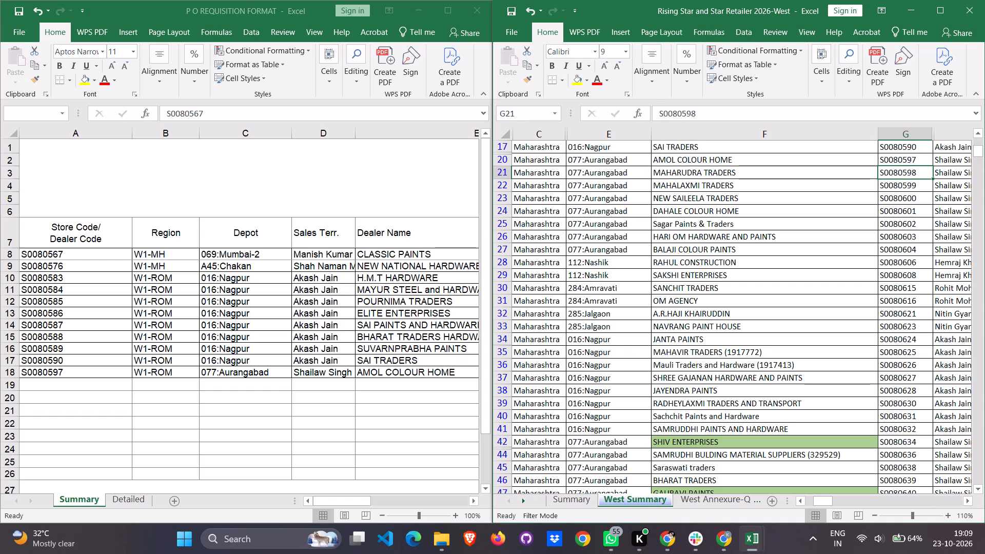
key(ctrl+c)
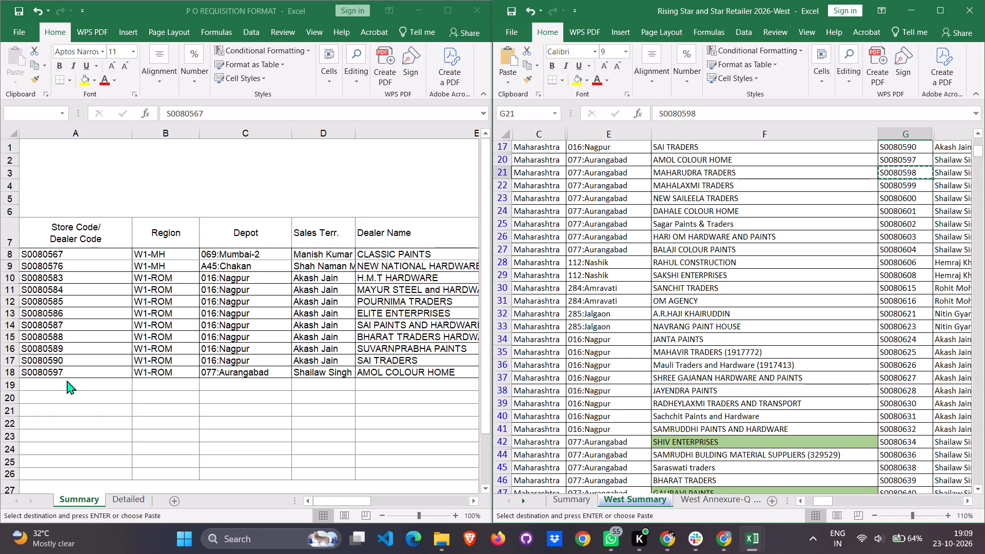
click(58, 384)
click(58, 384)
key(ctrl+v)
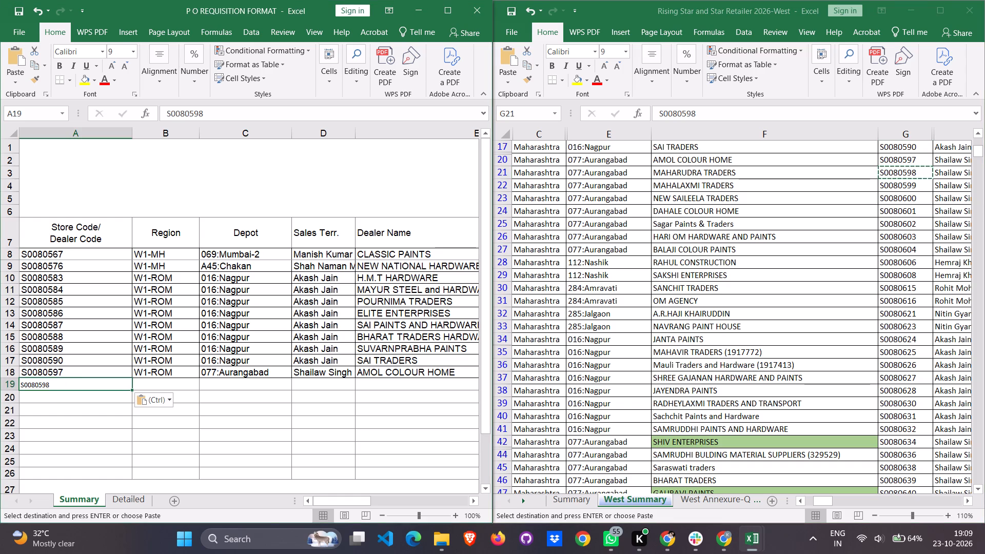
Copy store S0080598's dealer name MAHARUDRA TRADERS and depot 077:Aurangabad from West Summary into the matching columns of requisition row 19.
click(164, 384)
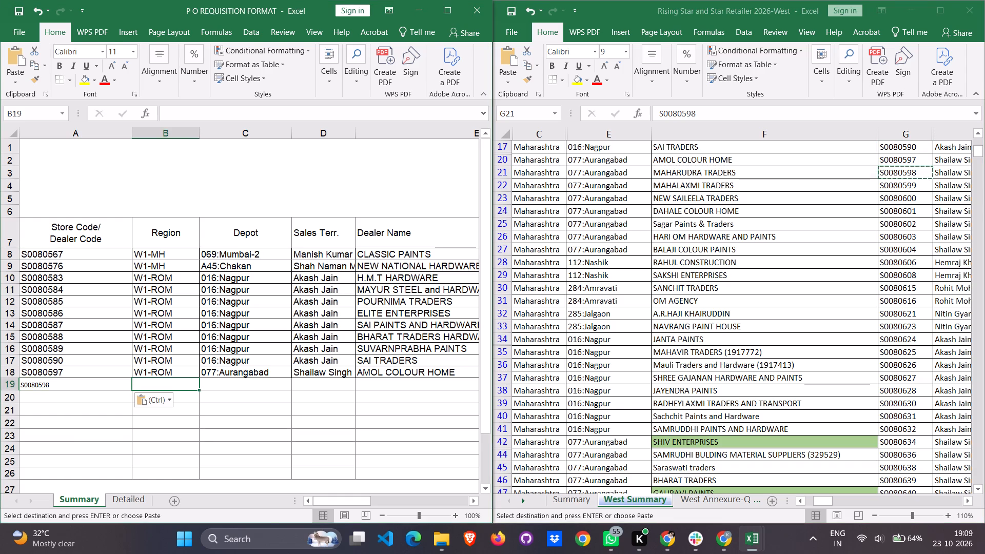
double_click(740, 170)
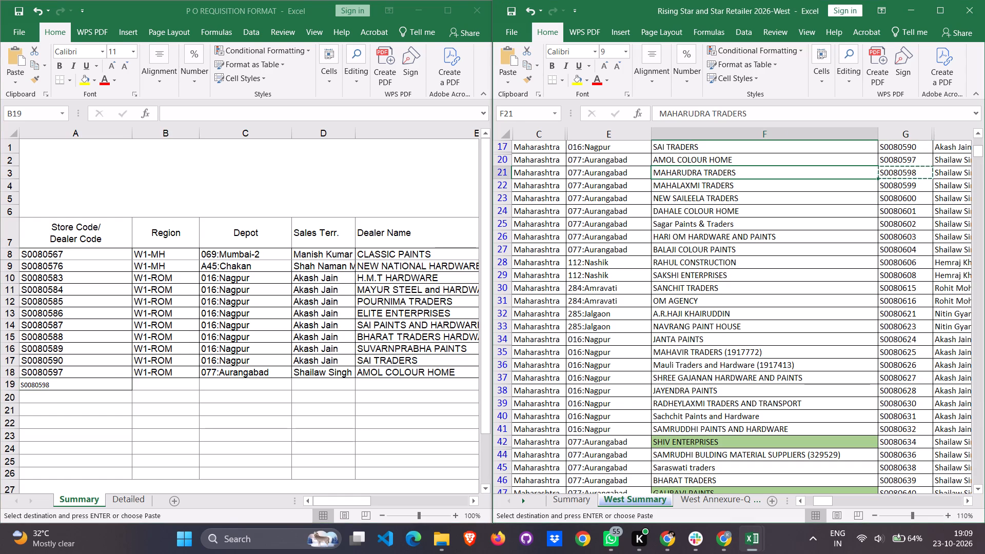
key(ctrl+c)
click(419, 380)
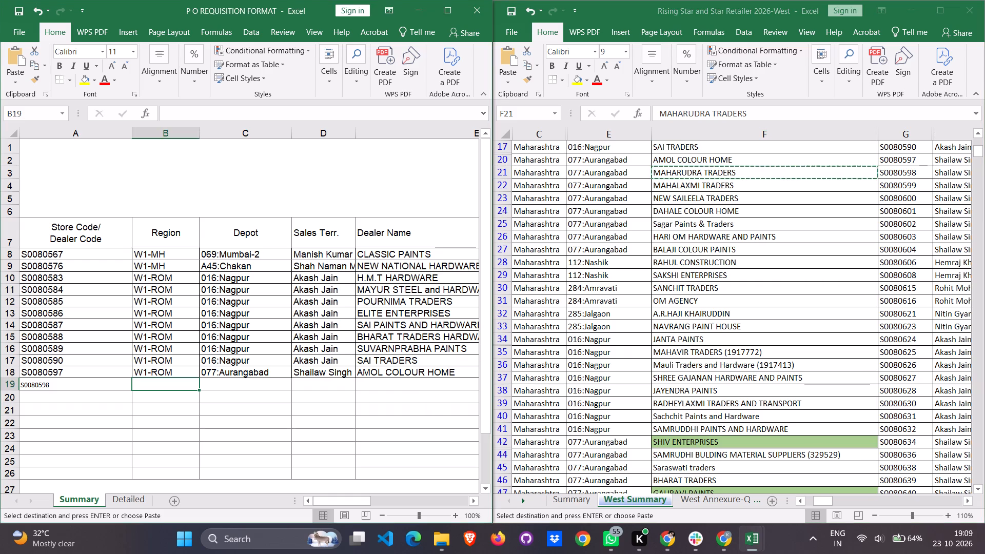
click(415, 384)
key(ctrl+v)
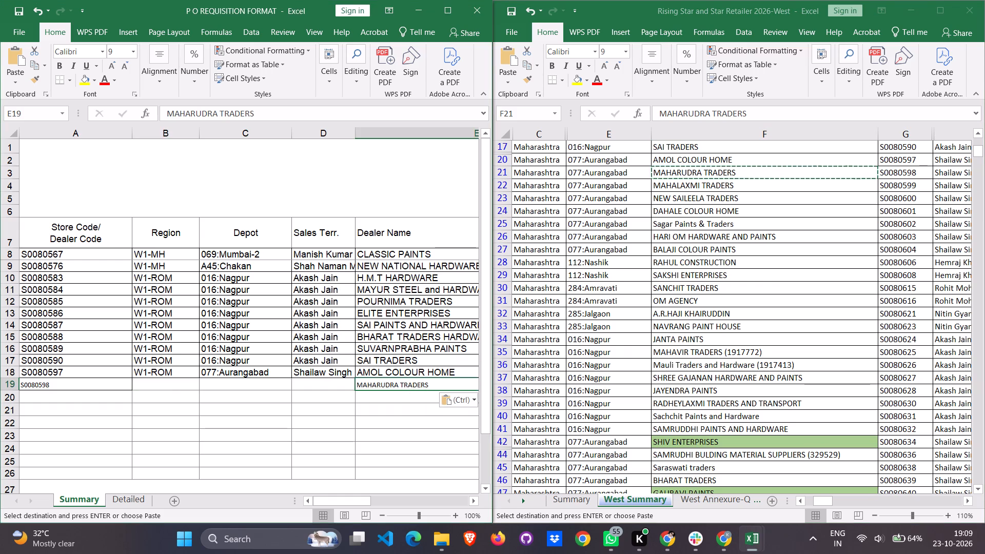
double_click(608, 172)
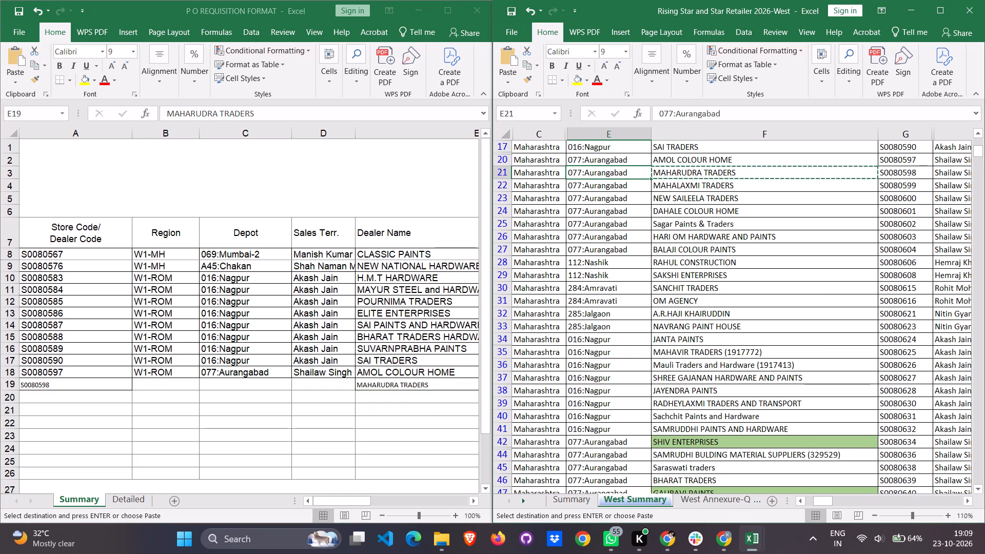
key(ctrl+c)
double_click(246, 384)
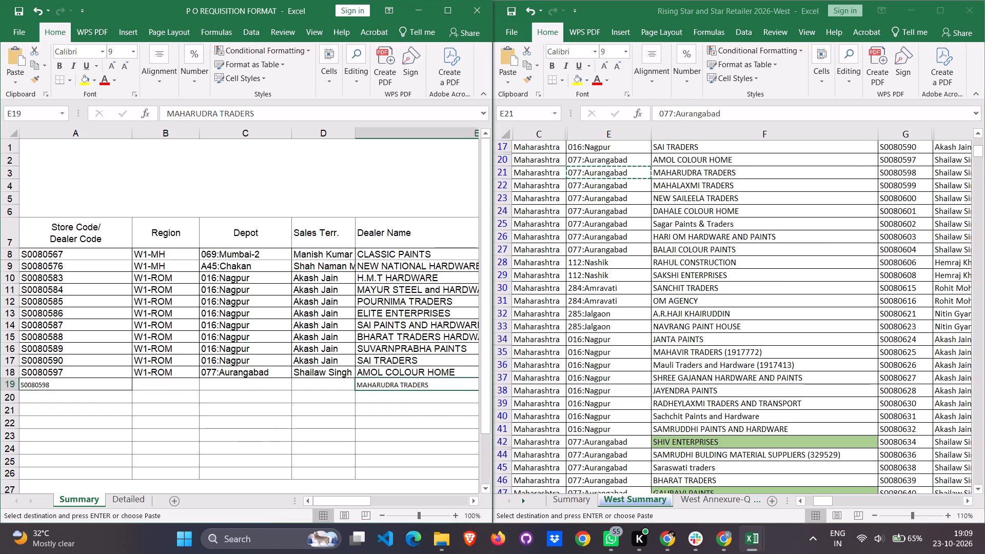
key(ctrl+v)
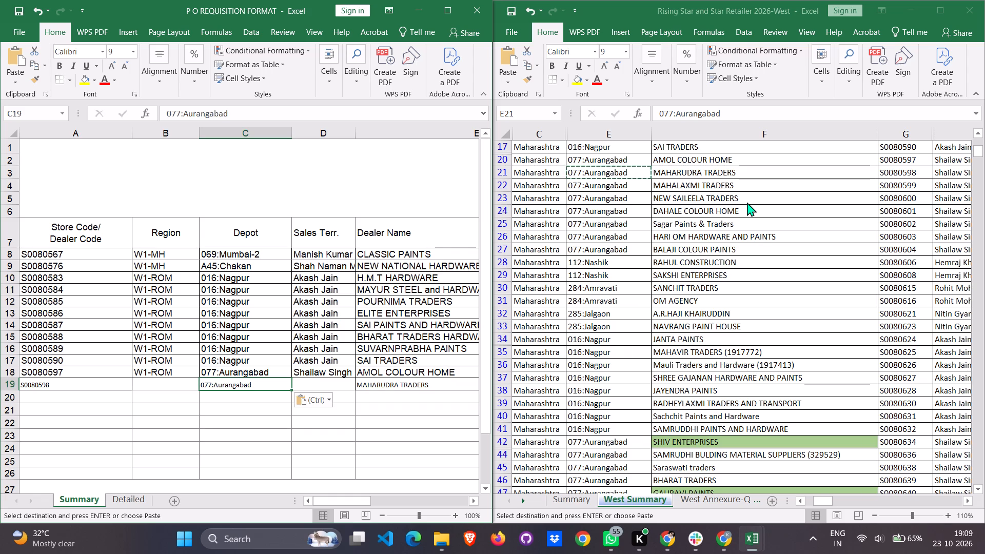
Copy the TSI name for MAHARUDRA TRADERS from West Summary into the Sales Terr. column of requisition row 19.
click(691, 173)
click(691, 173)
key(Right)
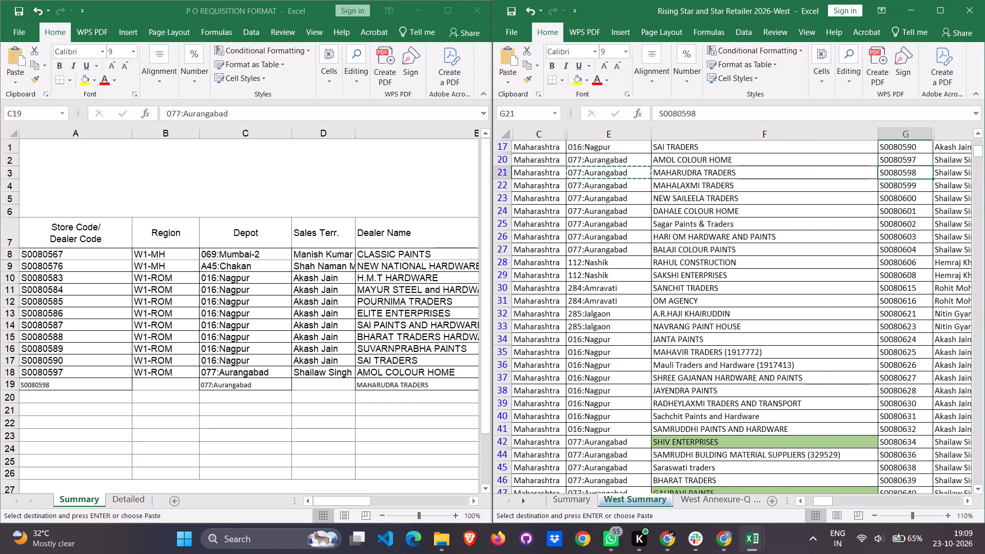
key(Right)
key(ctrl+c)
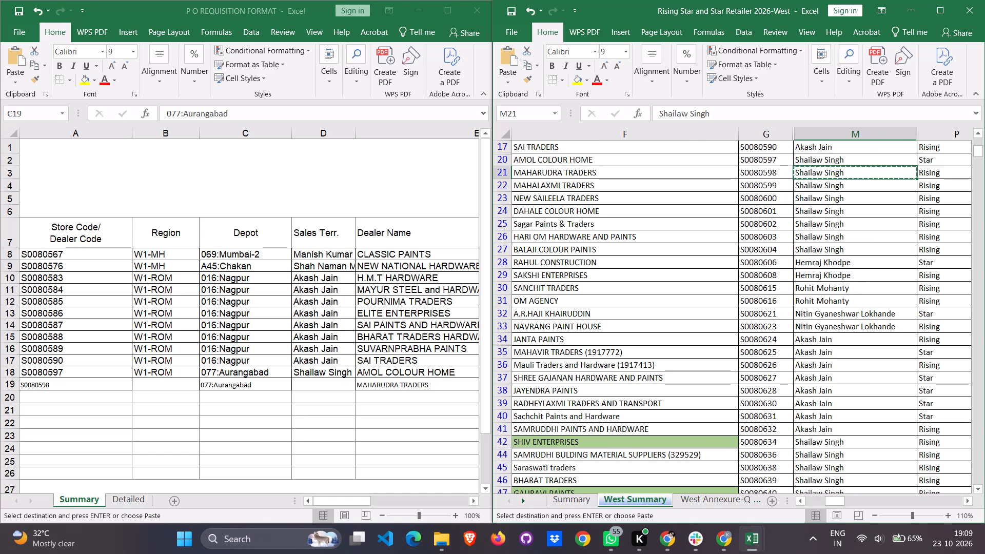
click(312, 388)
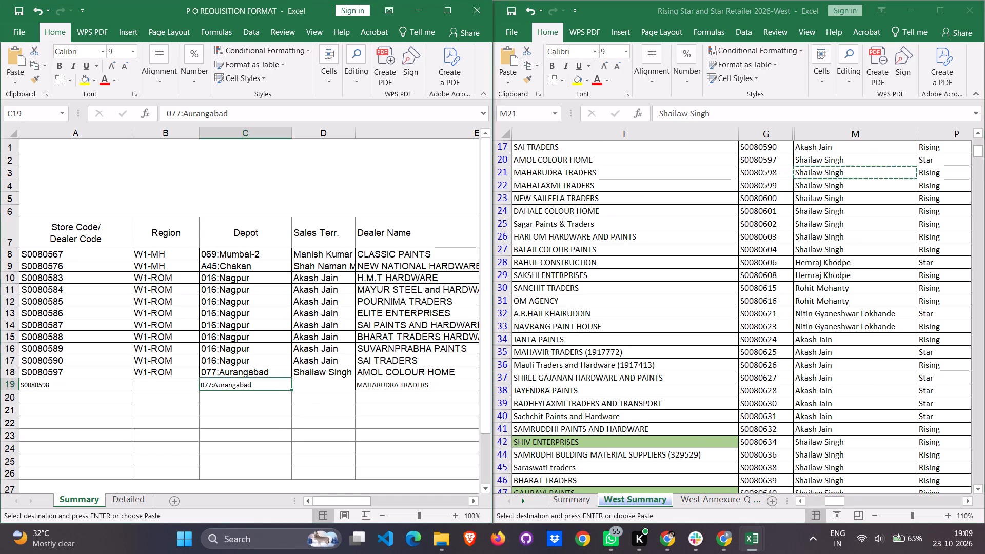
click(312, 388)
key(ctrl+v)
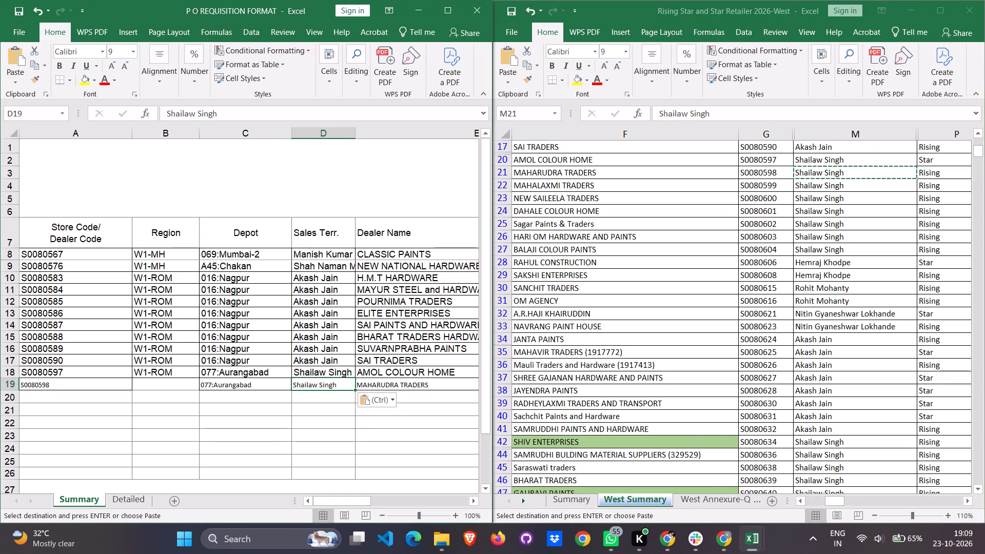
Copy the branding category Rising for MAHARUDRA TRADERS from West Summary into the Category column of requisition row 19.
double_click(941, 173)
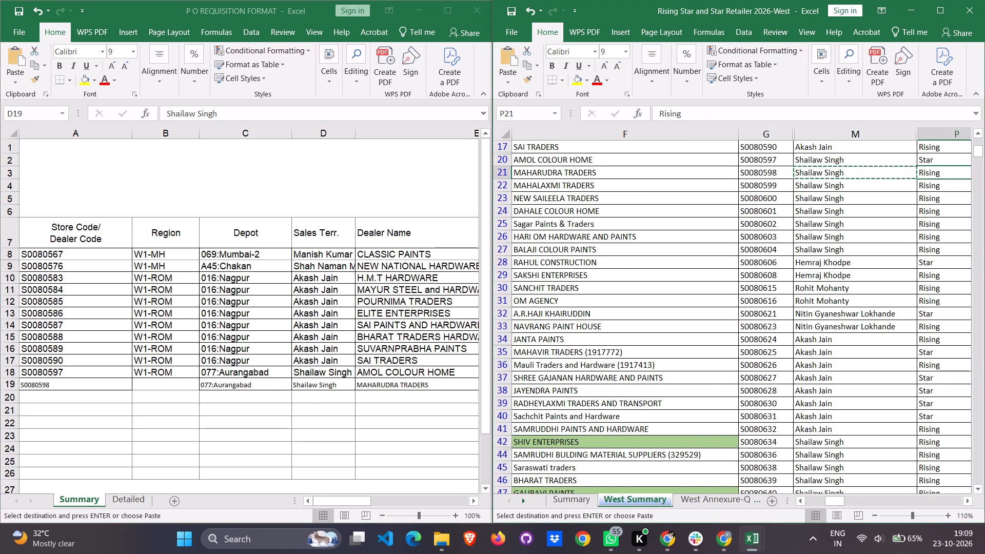
key(ctrl+c)
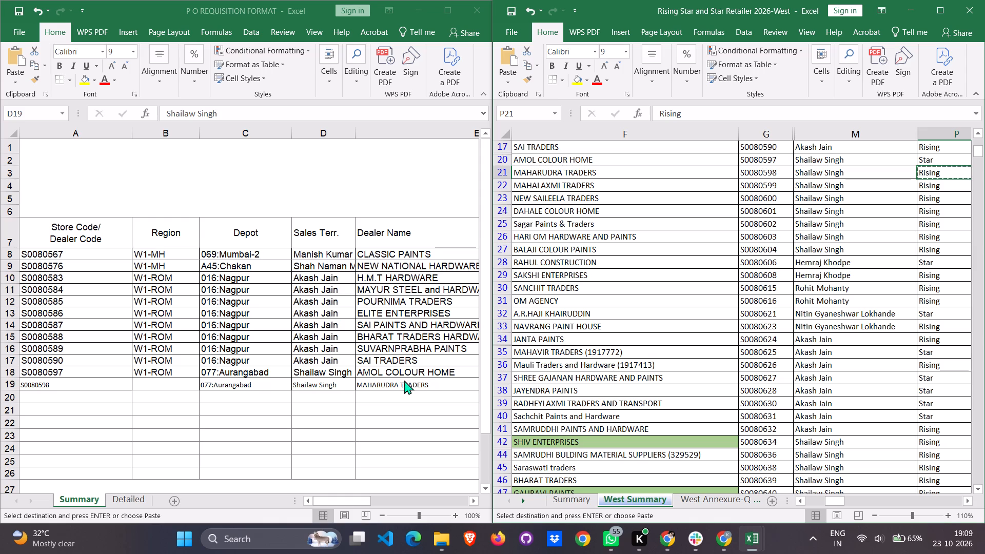
click(435, 385)
scroll(435, 385, left, 9)
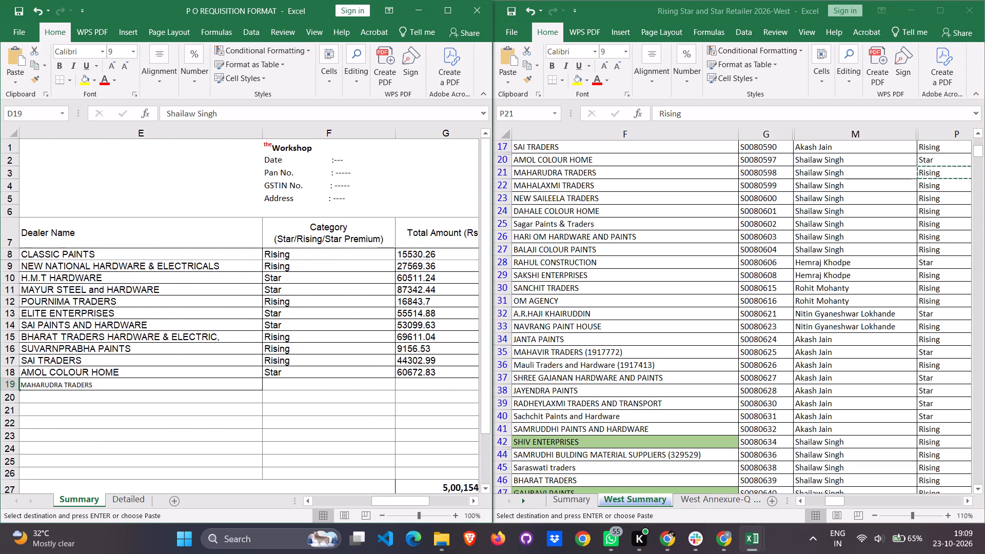
click(297, 385)
key(ctrl+v)
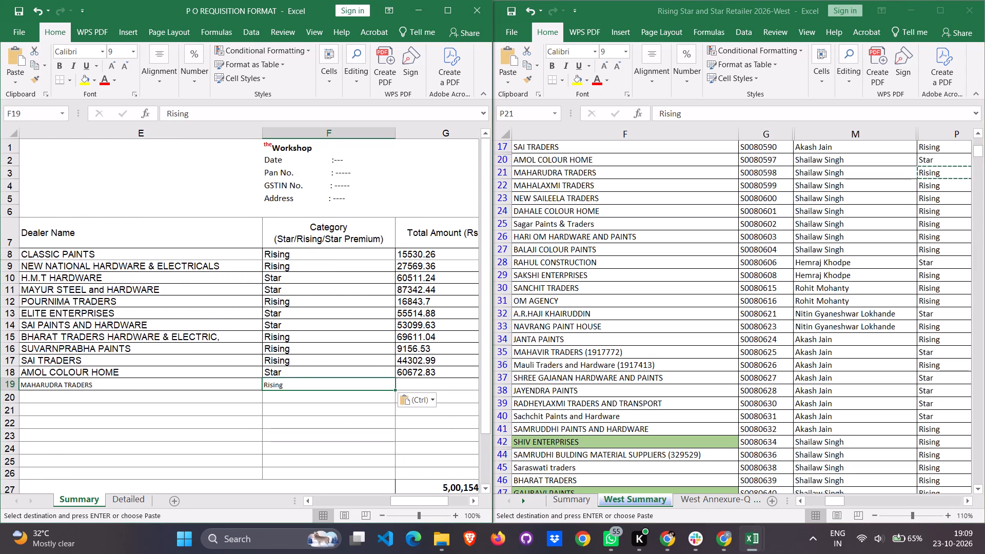
Copy MAHARUDRA TRADERS' amount 19052.67 from West Summary into the Total Amount column of requisition row 19.
scroll(767, 299, left, 4)
click(944, 169)
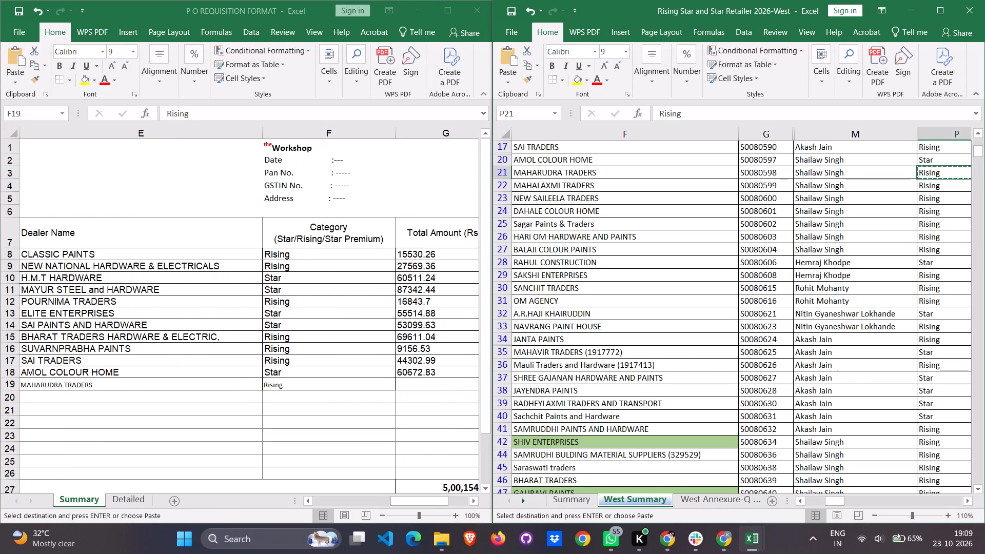
scroll(944, 169, left, 3)
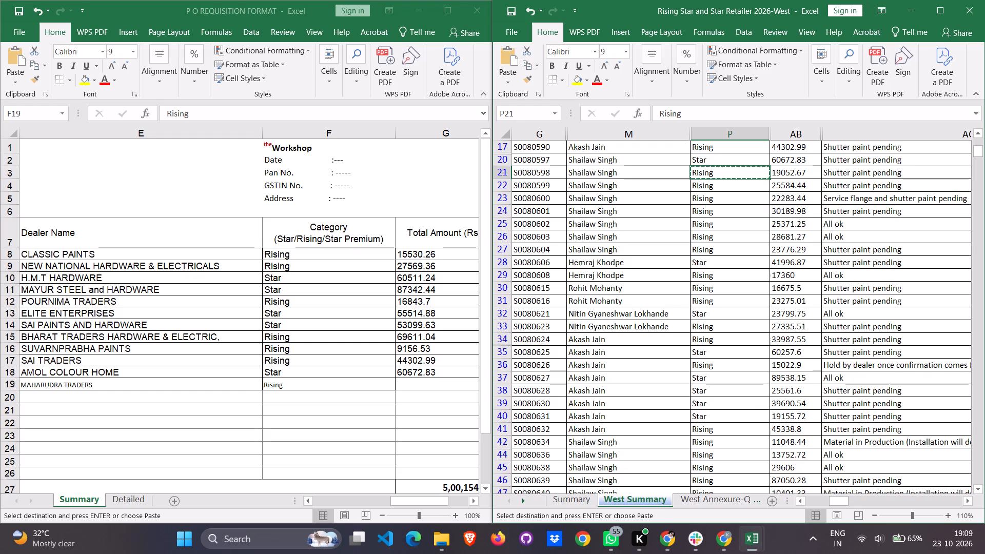
click(799, 174)
key(ctrl+c)
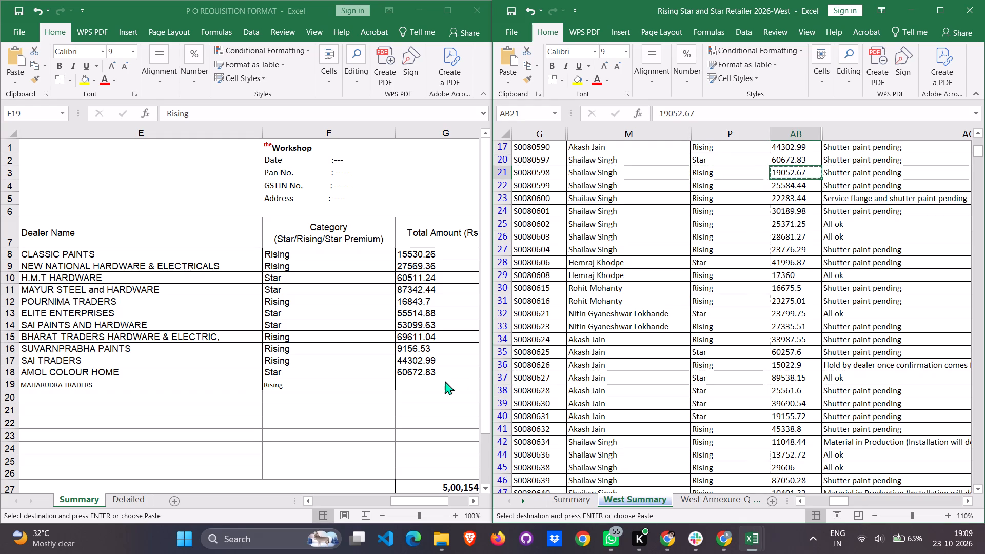
click(434, 378)
click(433, 382)
key(ctrl+v)
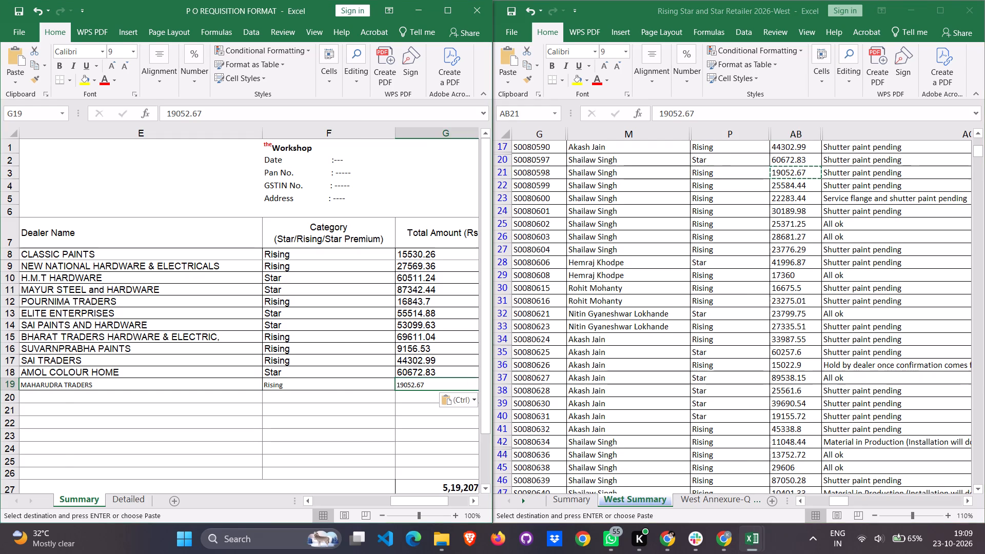
Copy the region W1-ROM for MAHARUDRA TRADERS from West Summary into the Region column of requisition row 19.
scroll(432, 385, right, 9)
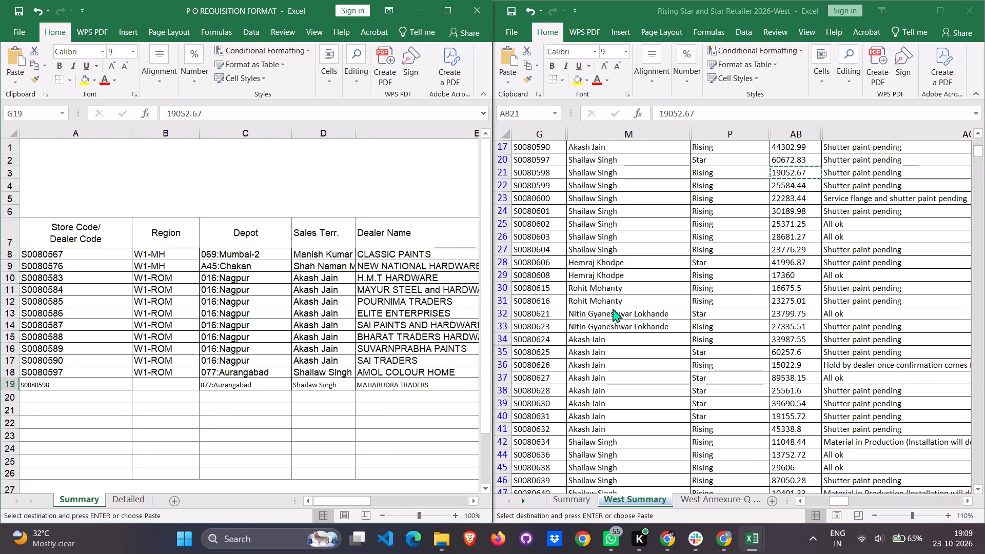
click(793, 169)
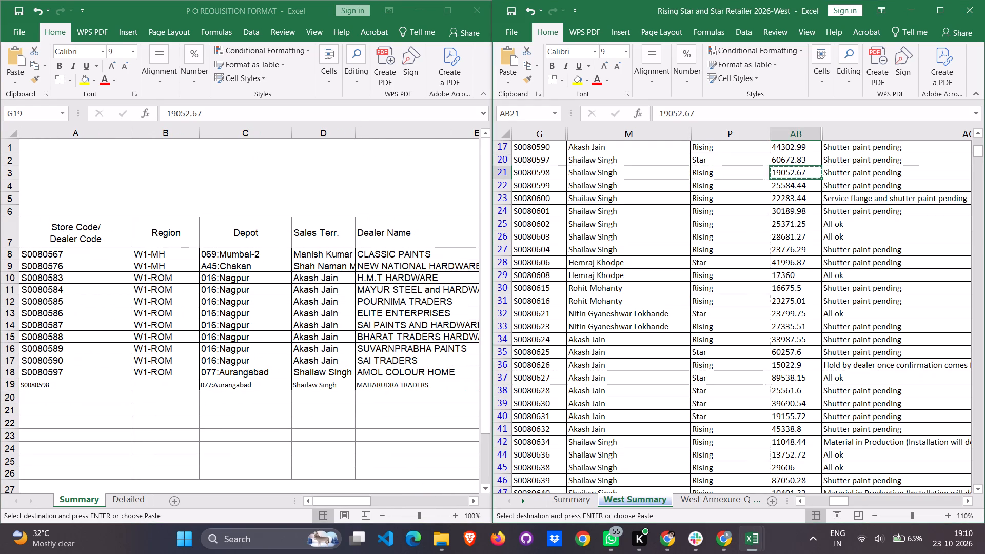
click(505, 175)
scroll(605, 215, right, 12)
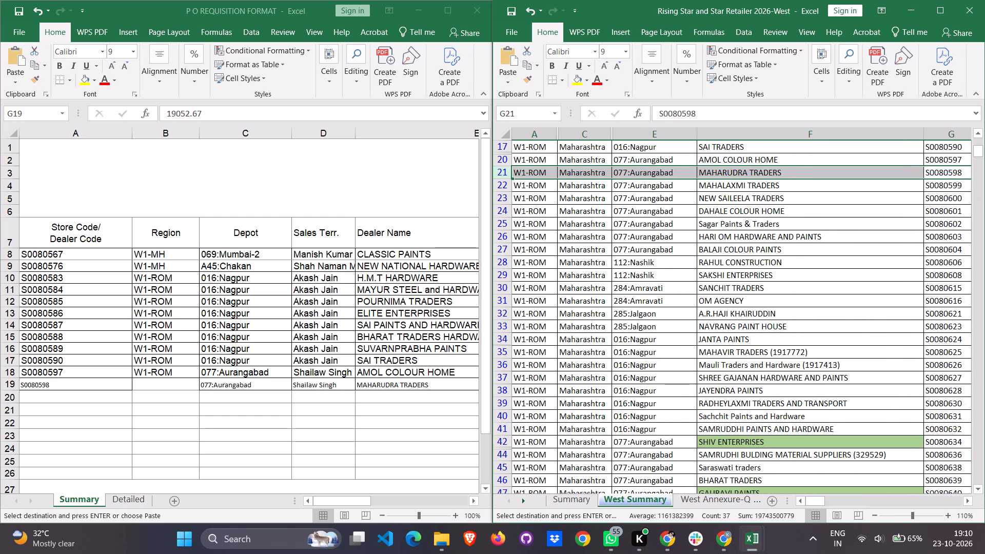
click(547, 171)
key(ctrl+c)
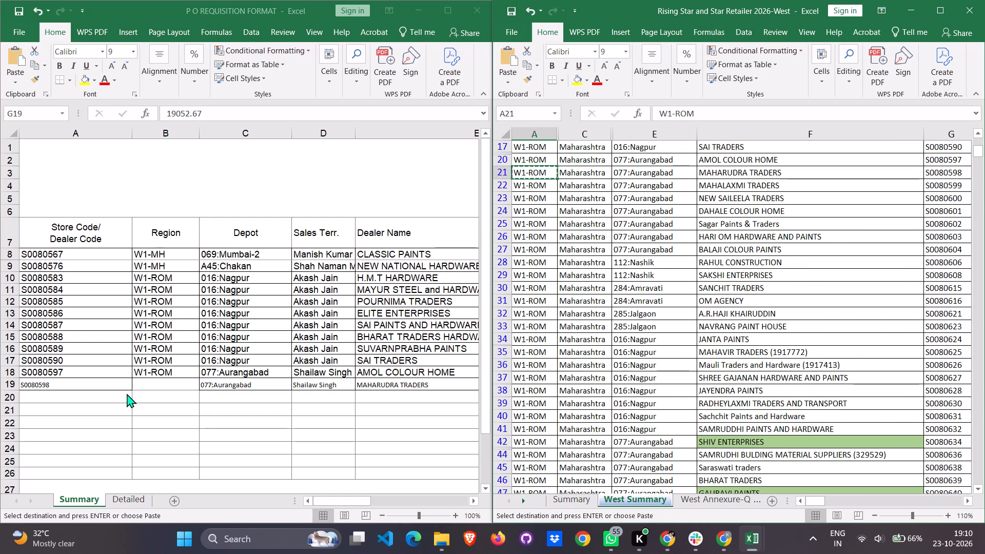
double_click(157, 380)
key(ctrl+v)
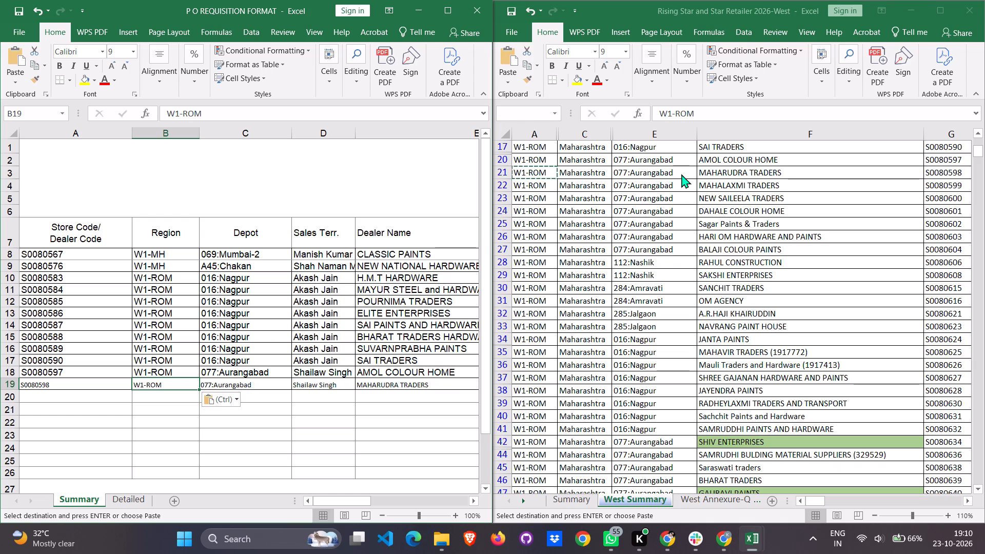
Hide the state column C in West Summary so the region and depot columns sit side by side.
click(504, 173)
click(504, 173)
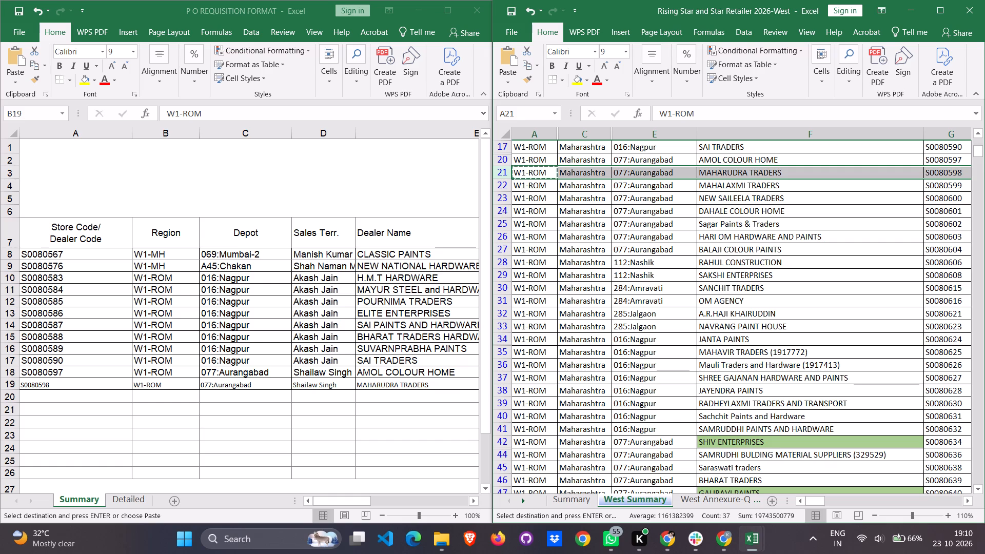
scroll(644, 253, down, 3)
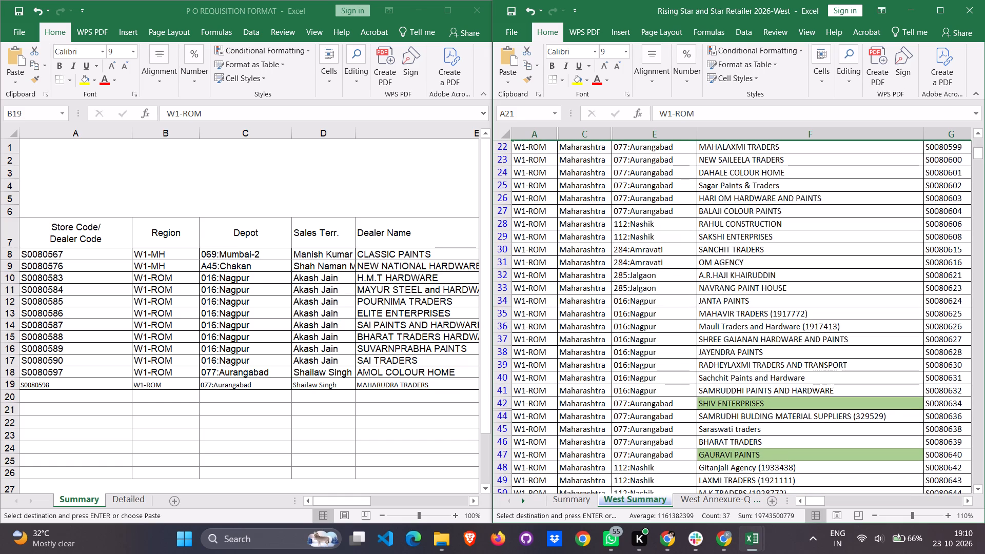
click(537, 148)
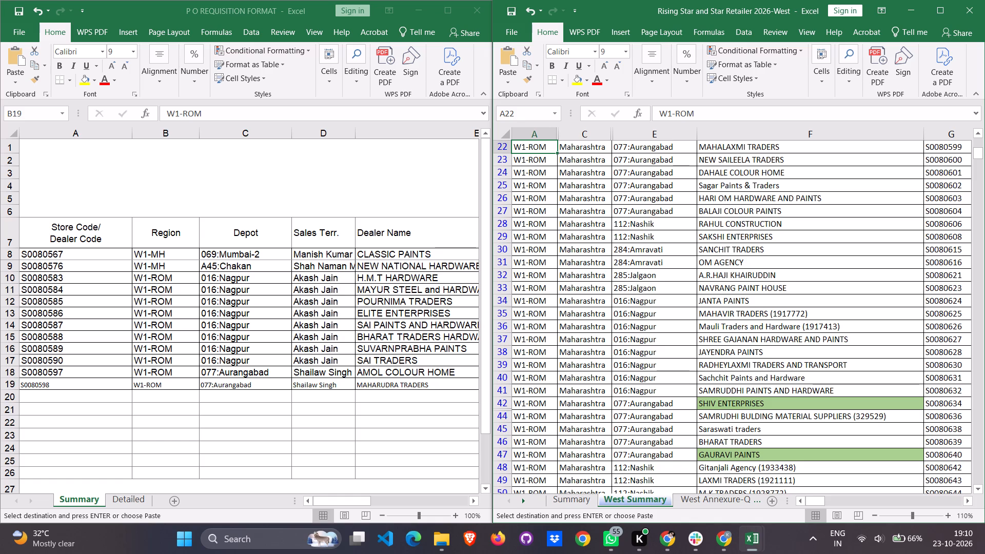
shift+click(537, 148)
shift+click(629, 149)
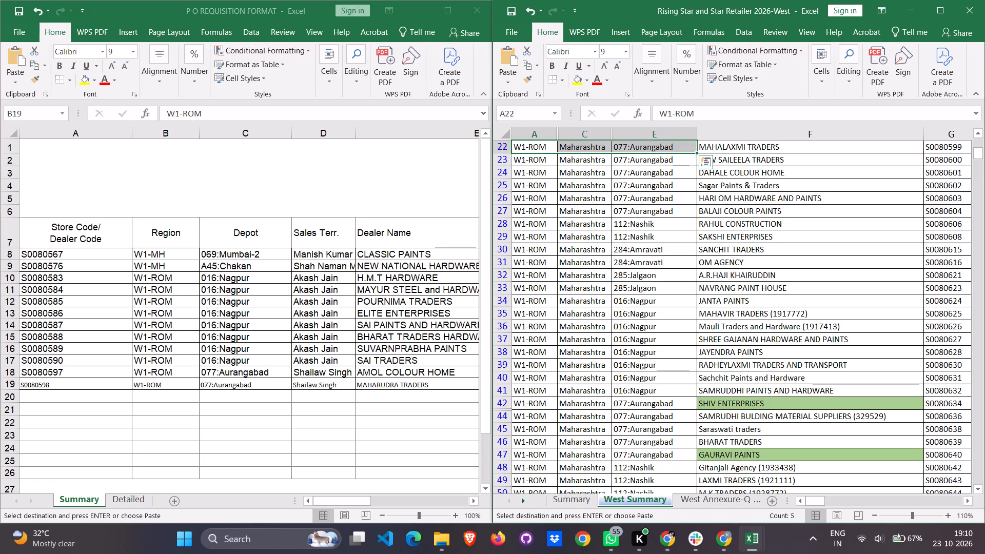
click(600, 151)
click(595, 148)
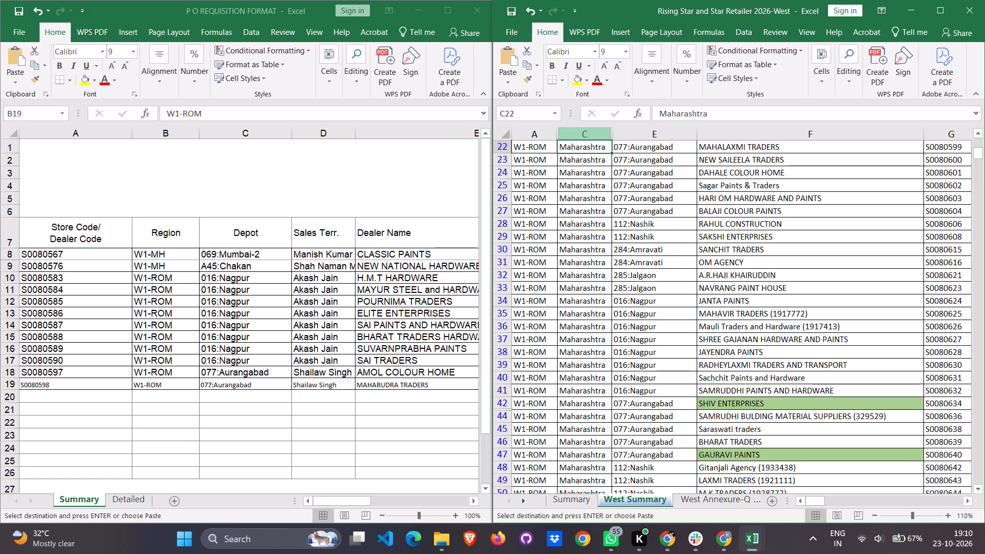
right_click(597, 137)
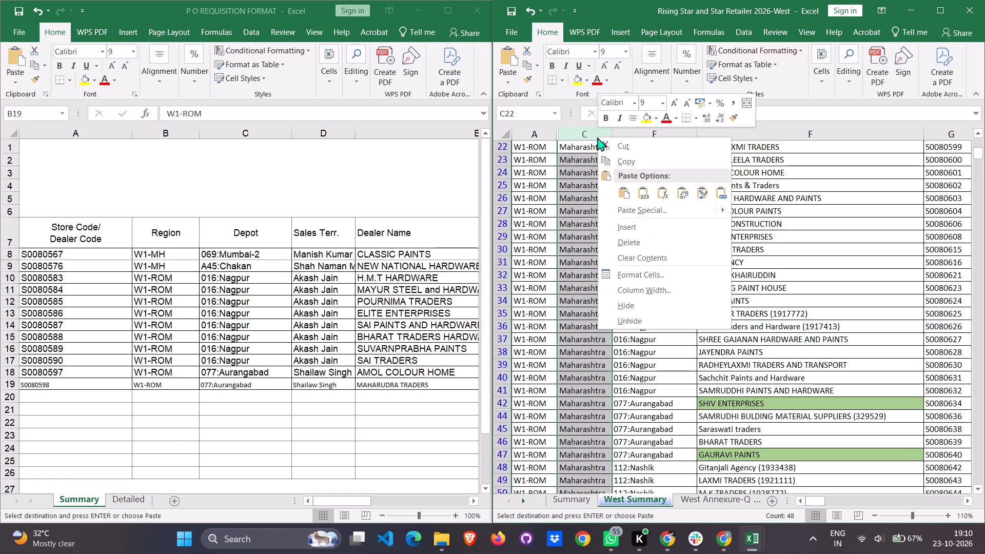
click(637, 299)
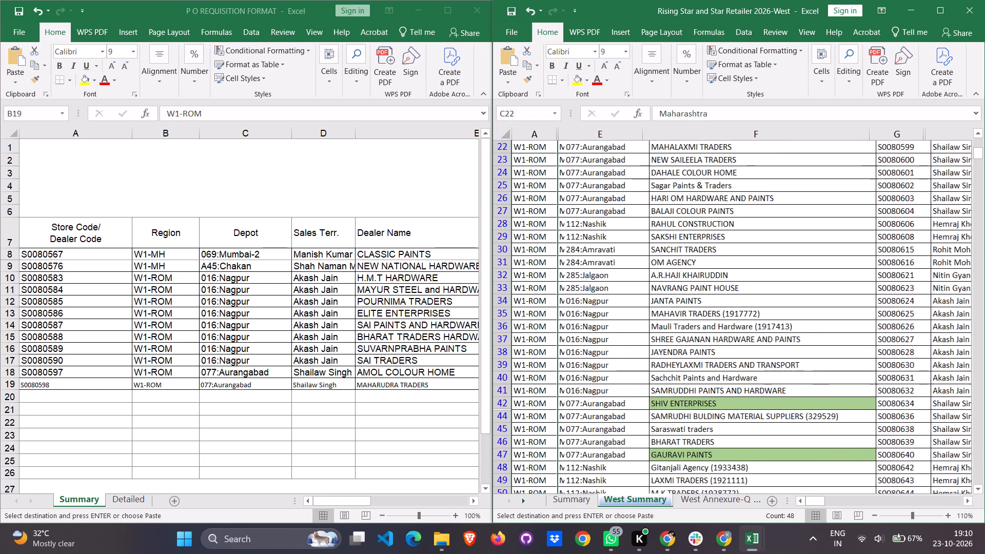
Copy MAHALAXMI TRADERS' region W1-ROM and depot 077:Aurangabad together from West Summary into the Region and Depot columns of requisition row 20.
click(541, 147)
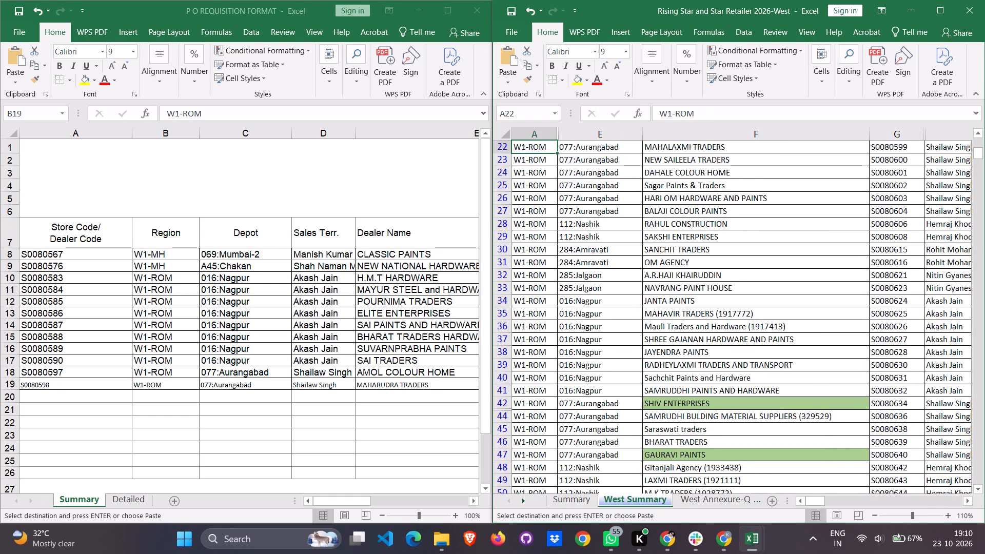
key(shift+Right)
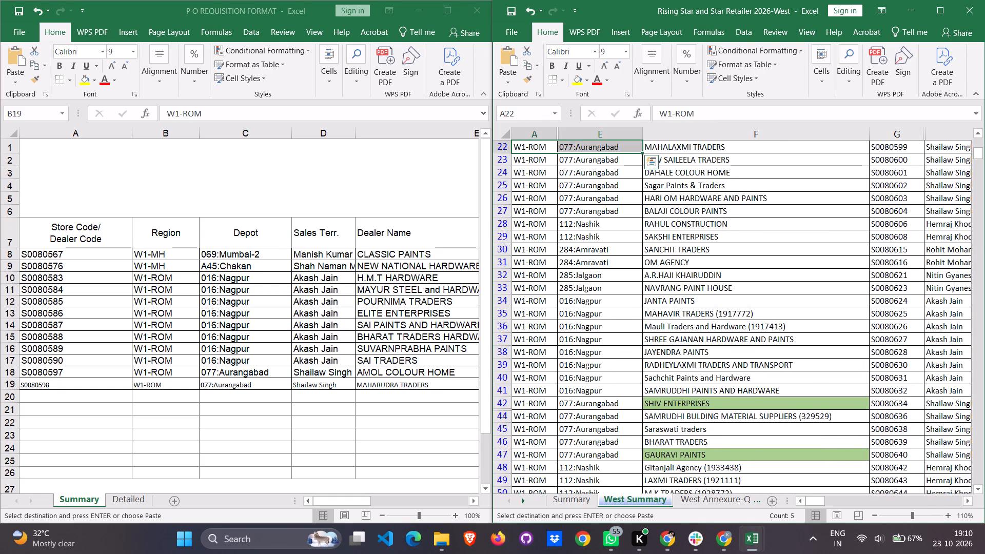
key(ctrl+c)
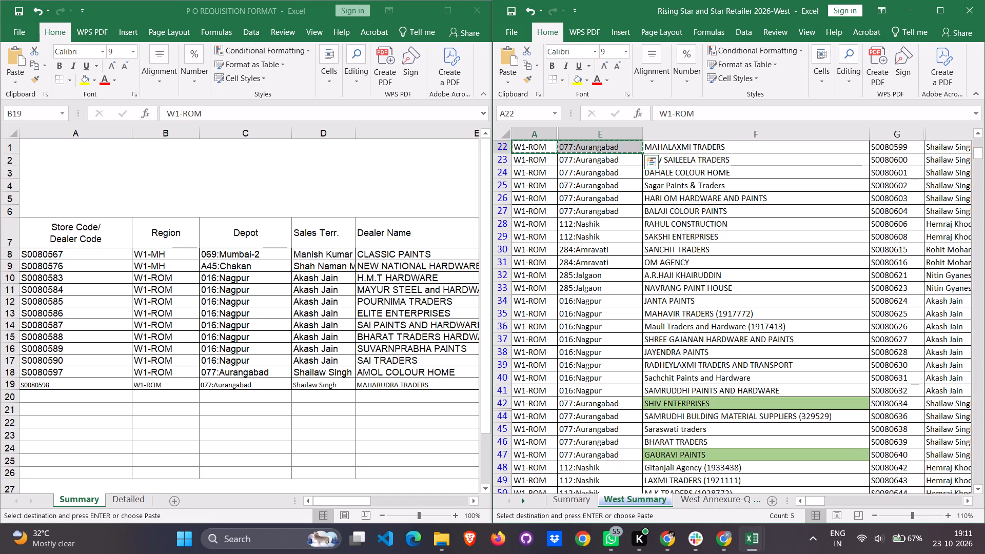
click(164, 393)
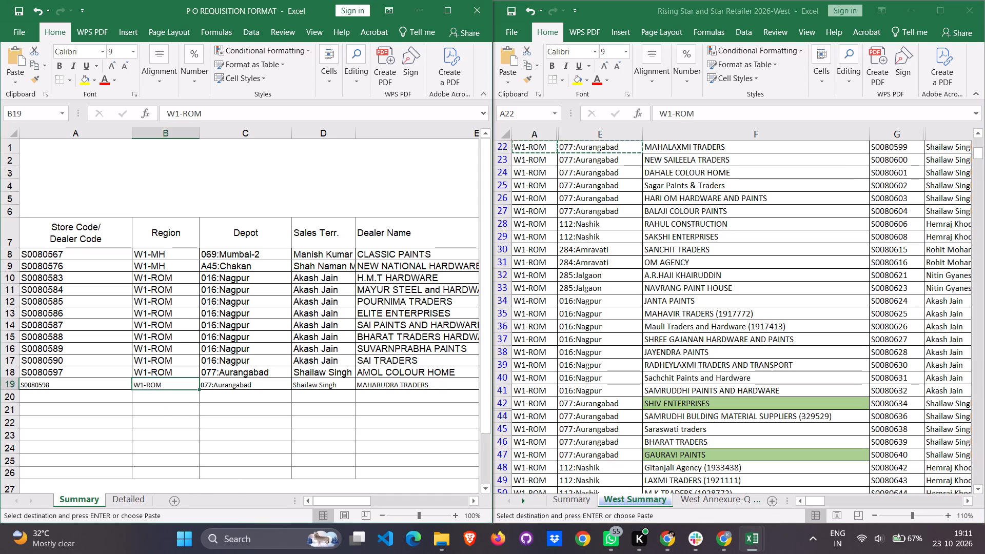
click(165, 397)
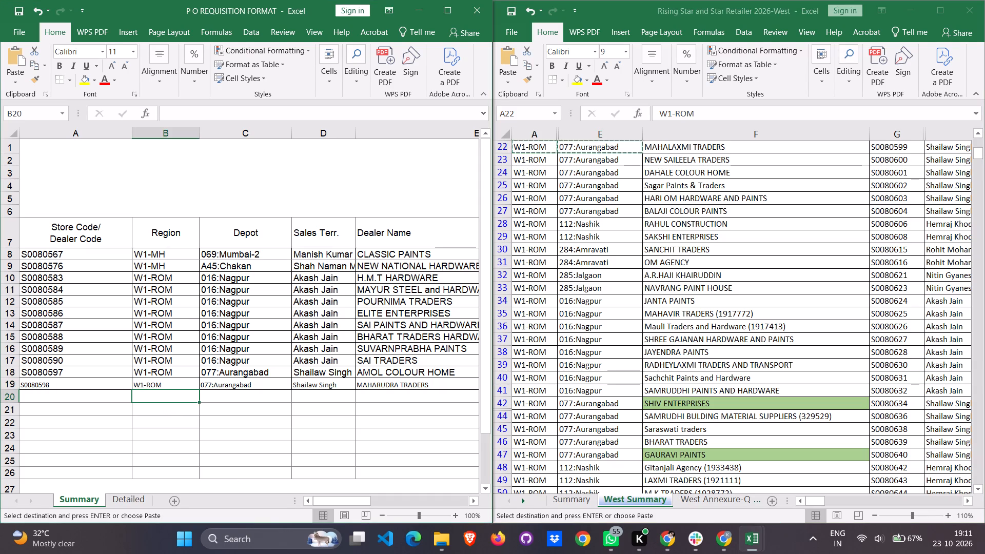
key(shift+Right)
key(ctrl+v)
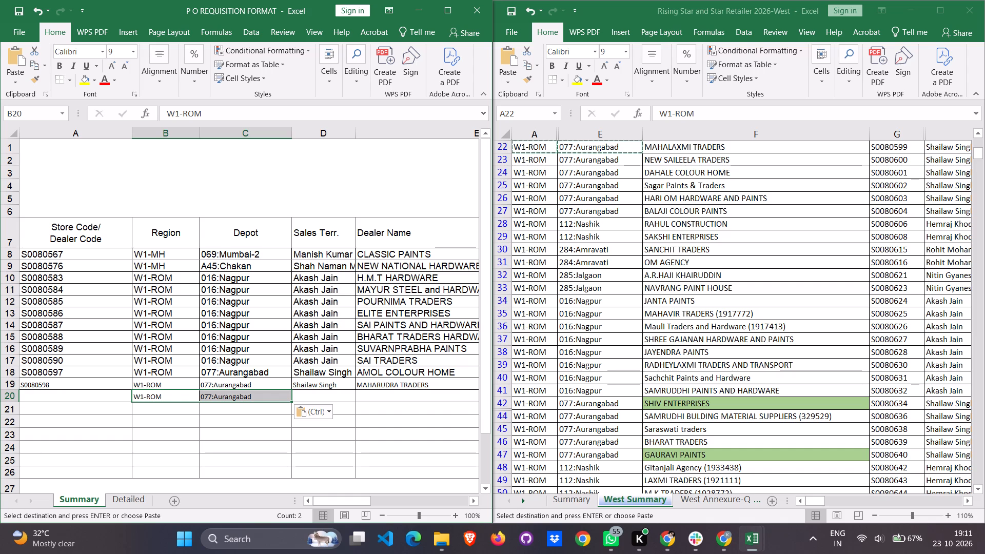
Copy the dealer name MAHALAXMI TRADERS from West Summary into the Dealer Name column of requisition row 20.
click(738, 144)
click(738, 145)
key(ctrl+c)
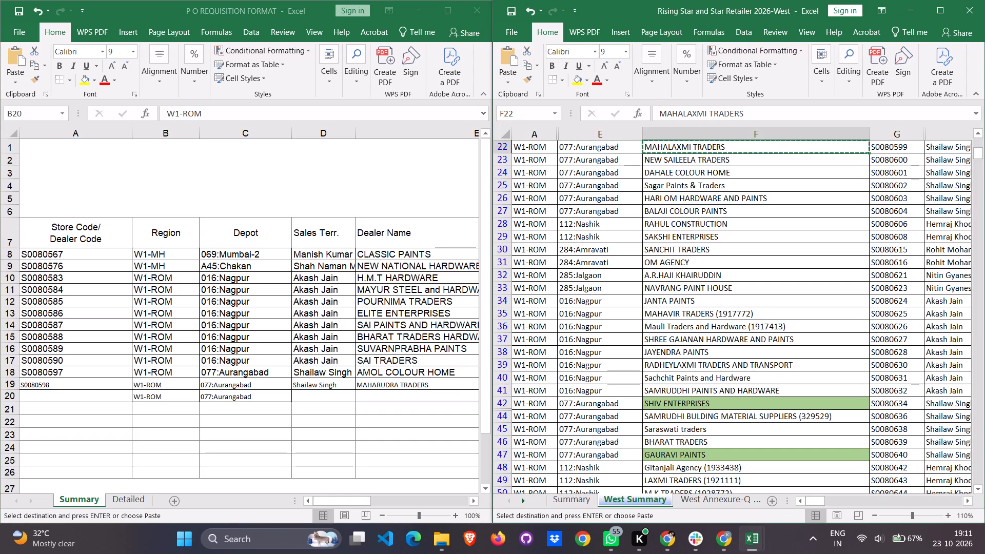
click(387, 394)
click(388, 394)
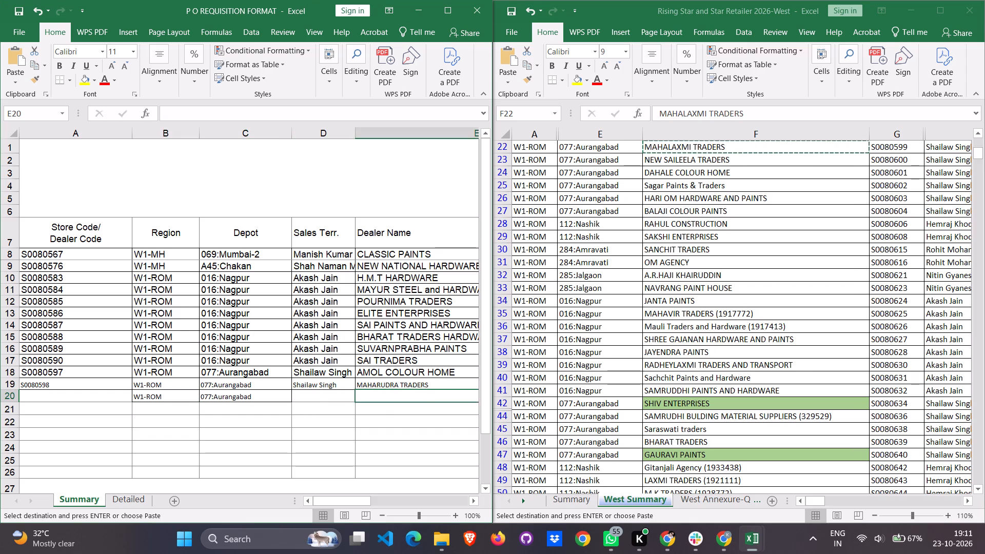
key(ctrl+v)
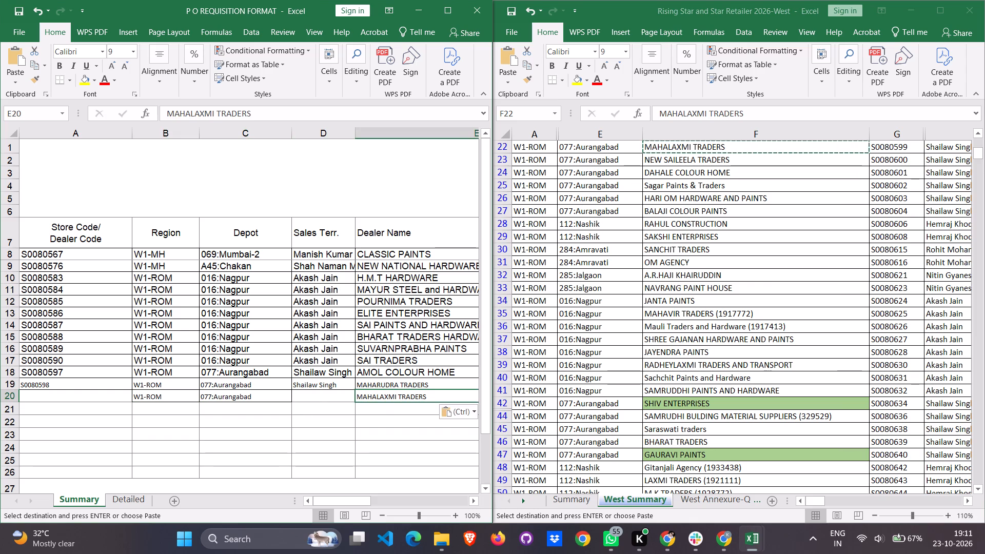
Copy the TSI name for MAHALAXMI TRADERS from West Summary into the Sales Terr. column of requisition row 20.
click(314, 399)
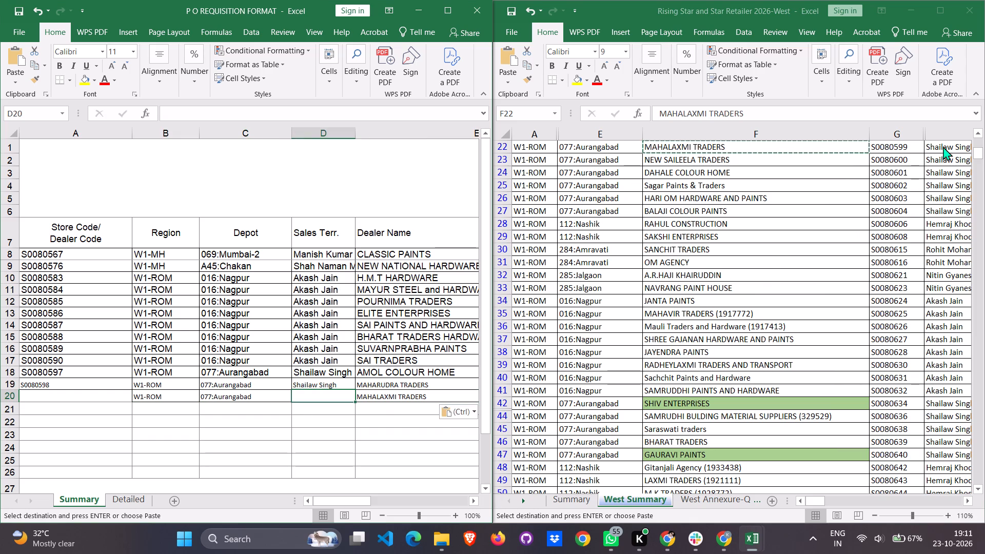
click(943, 146)
click(943, 146)
key(ctrl+c)
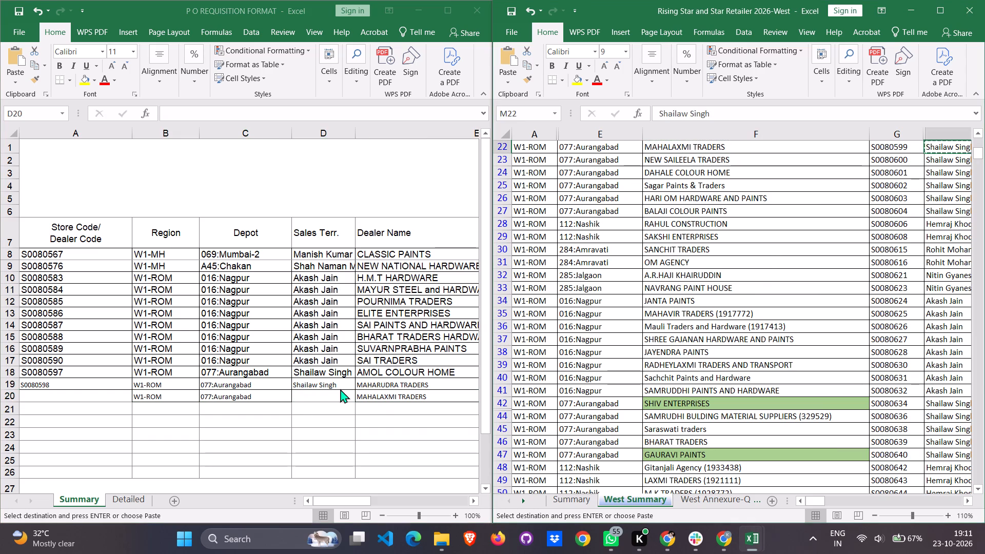
double_click(329, 392)
key(ctrl+v)
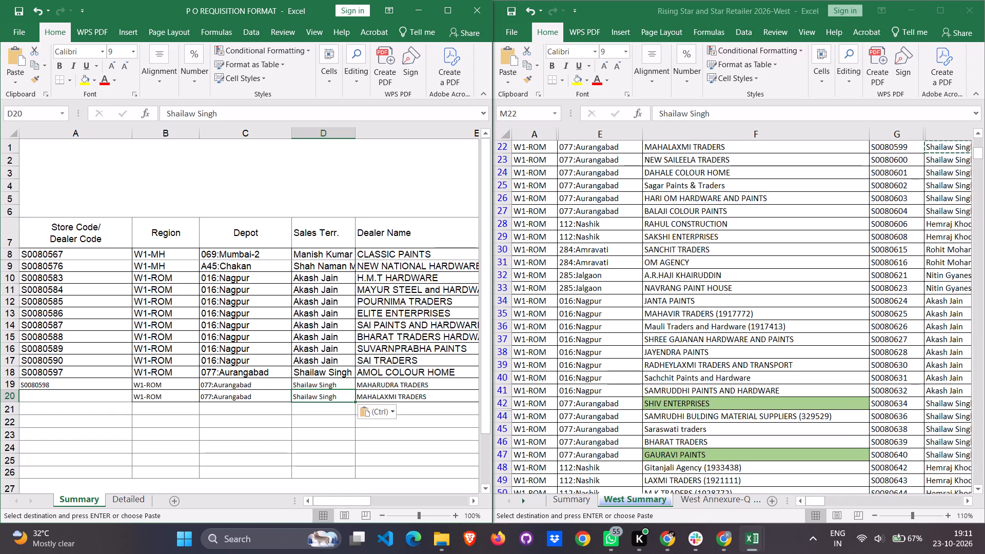
Copy MAHALAXMI TRADERS' store code S0080599 from West Summary into the Store Code column of requisition row 20.
click(882, 145)
click(882, 145)
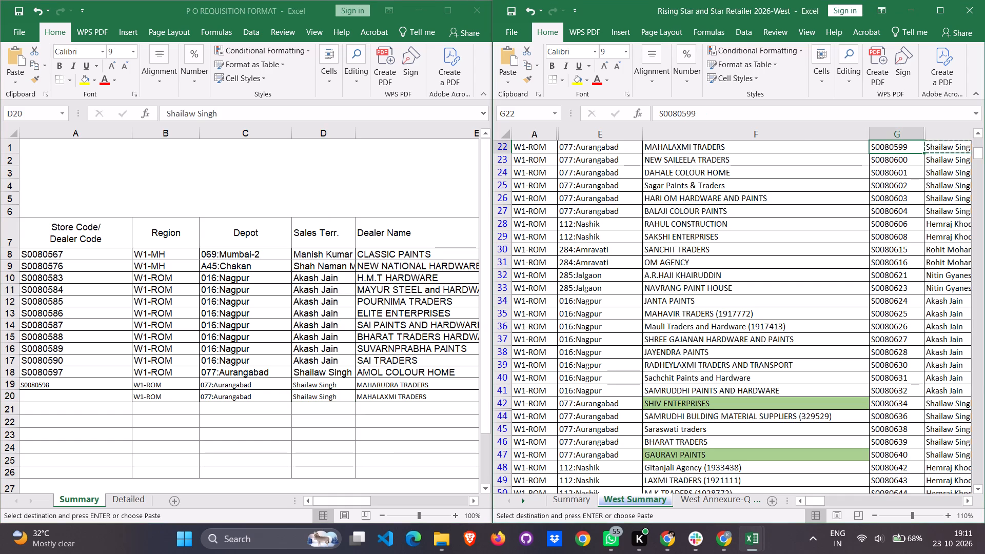
key(ctrl+c)
double_click(70, 395)
key(ctrl+v)
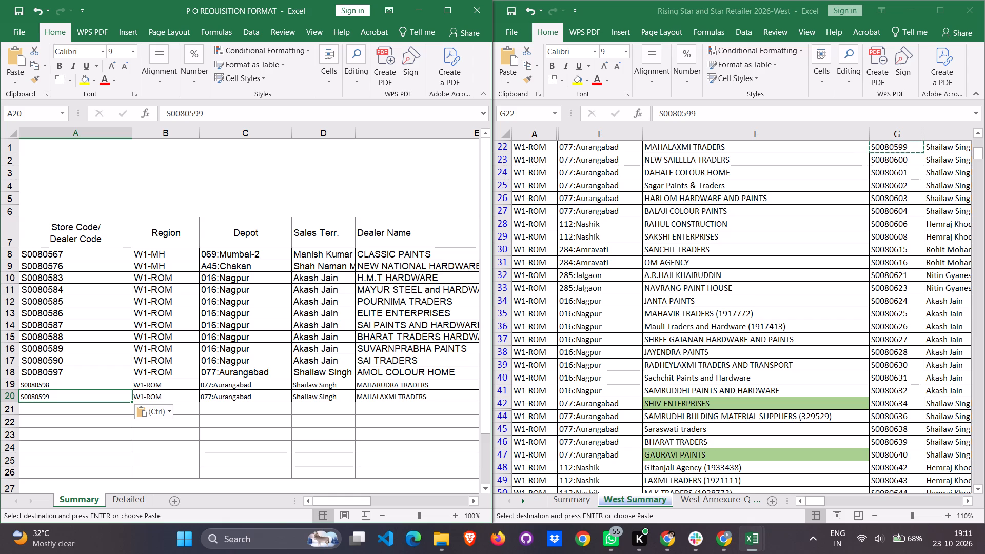
Copy MAHALAXMI TRADERS' category Rising from West Summary into the Category column of requisition row 20.
scroll(203, 400, left, 6)
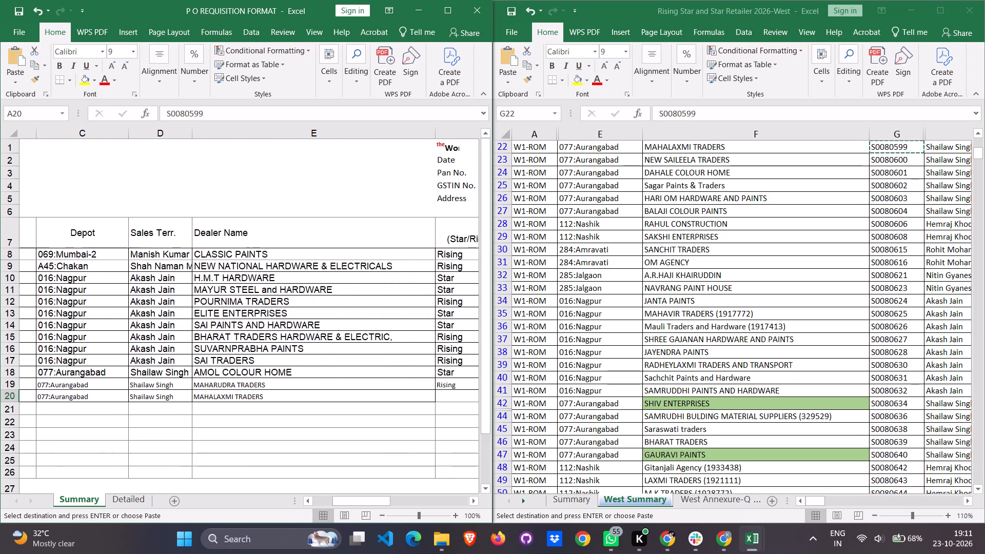
scroll(207, 401, left, 4)
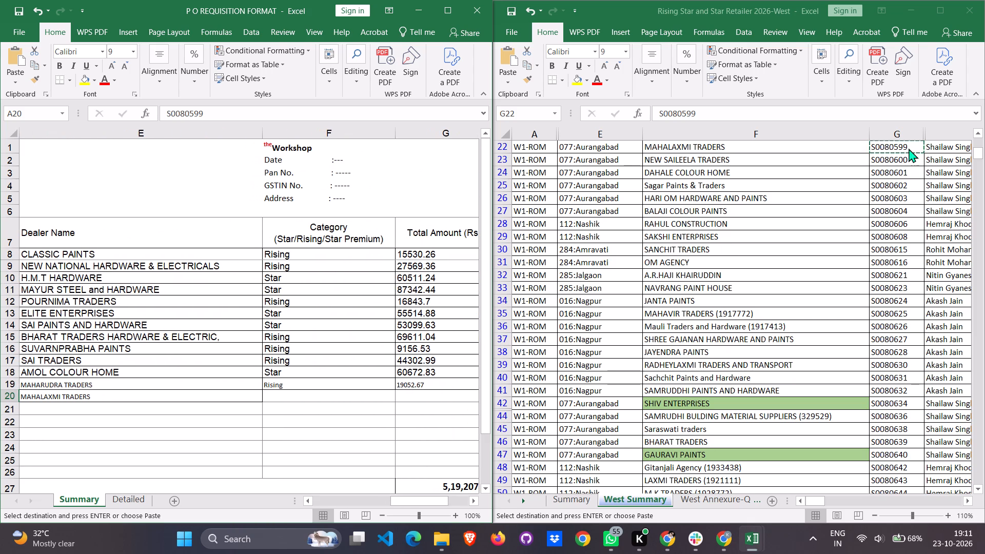
click(909, 148)
key(Right)
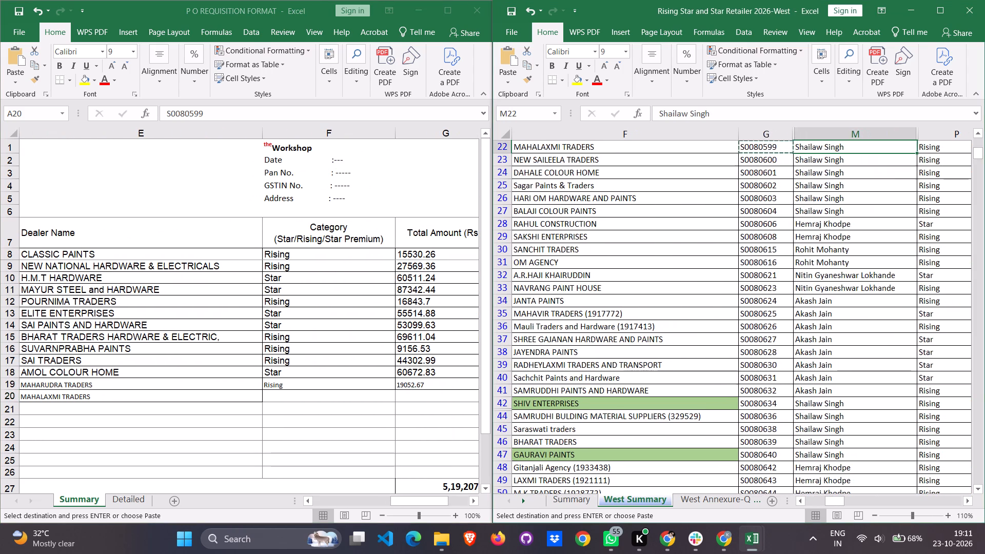
key(Right)
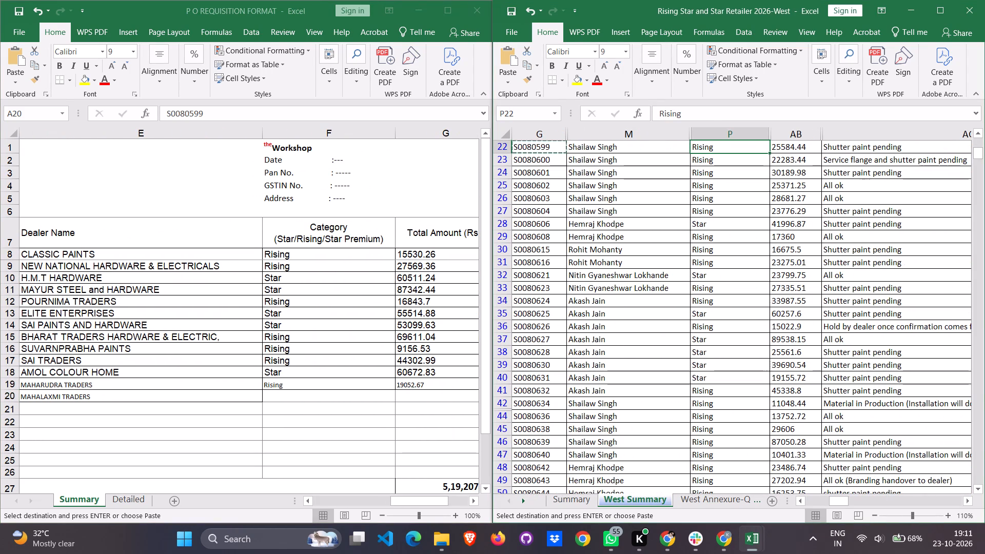
key(ctrl+c)
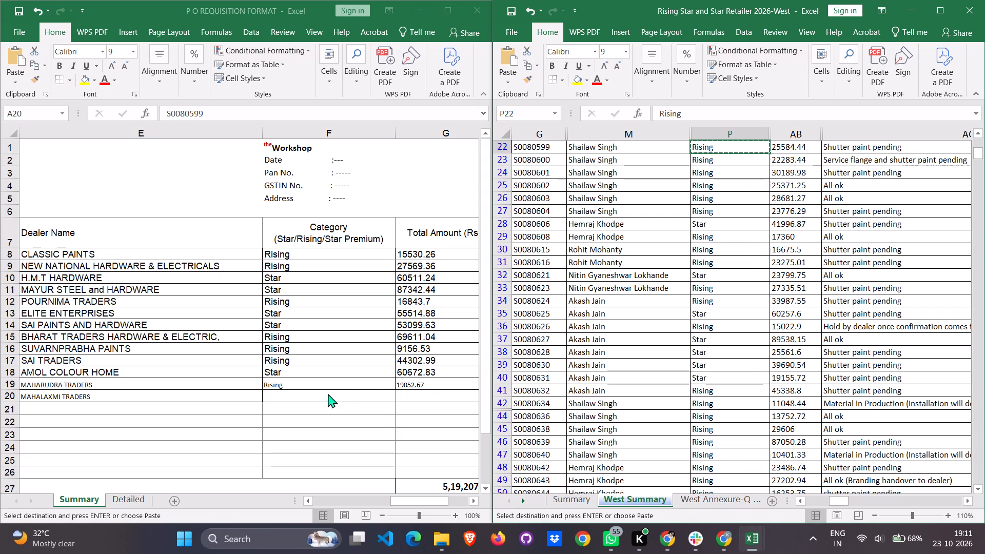
click(301, 392)
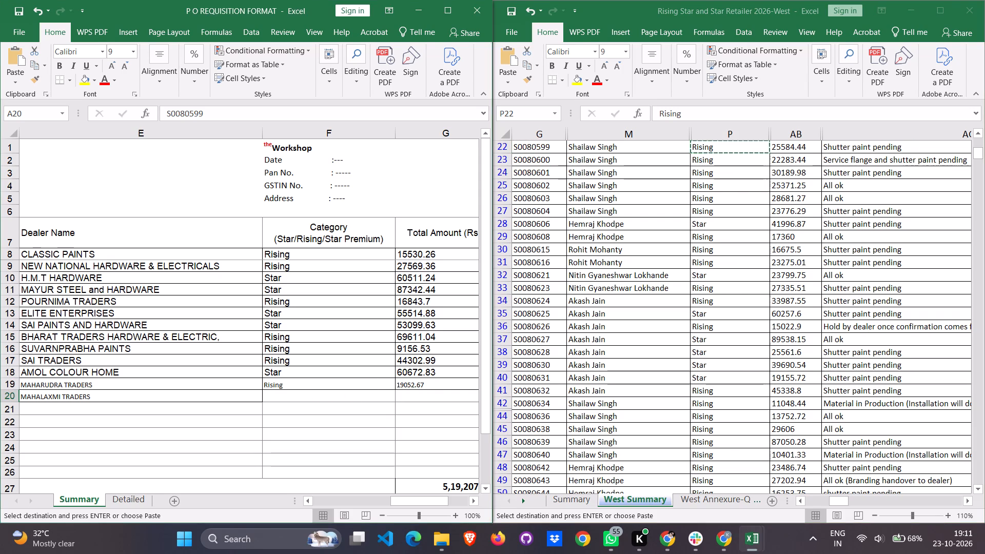
click(290, 397)
key(ctrl+v)
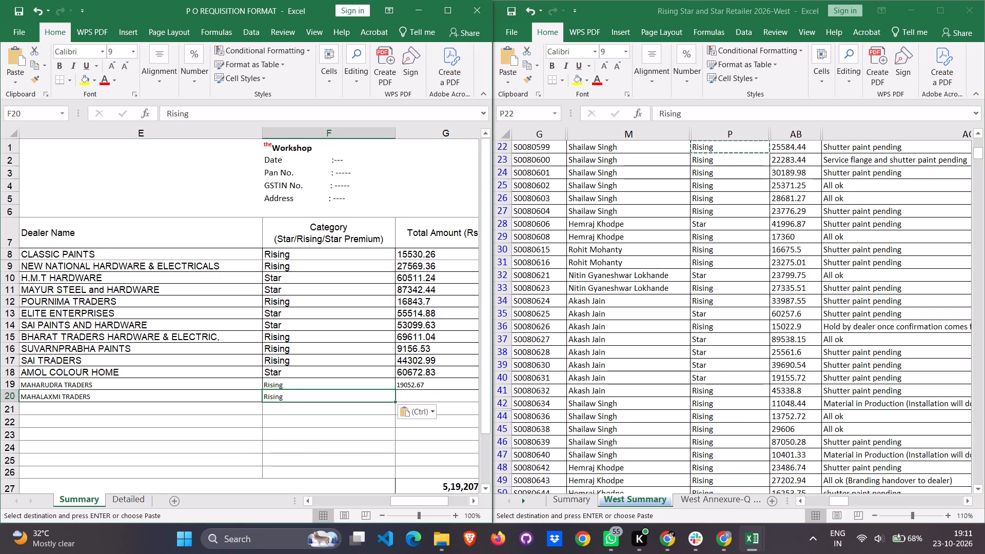
Copy MAHALAXMI TRADERS' amount 25584.44 from West Summary into the Total Amount column of requisition row 20.
key(Right)
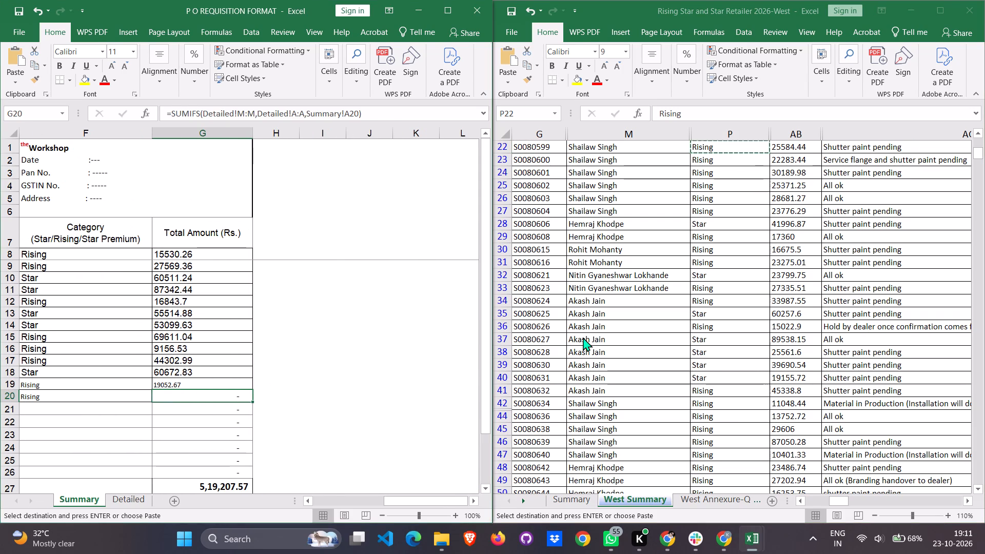
key(Left)
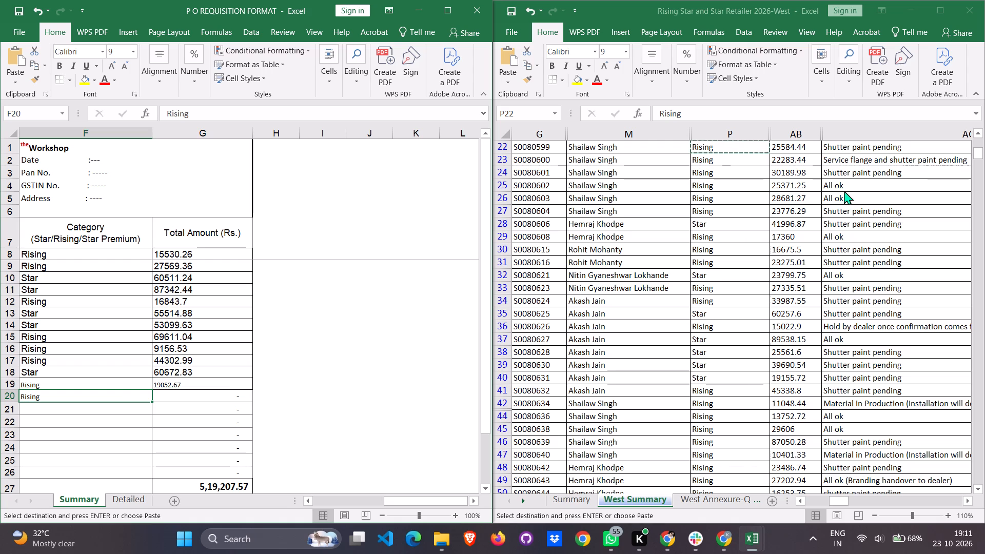
click(800, 150)
click(800, 150)
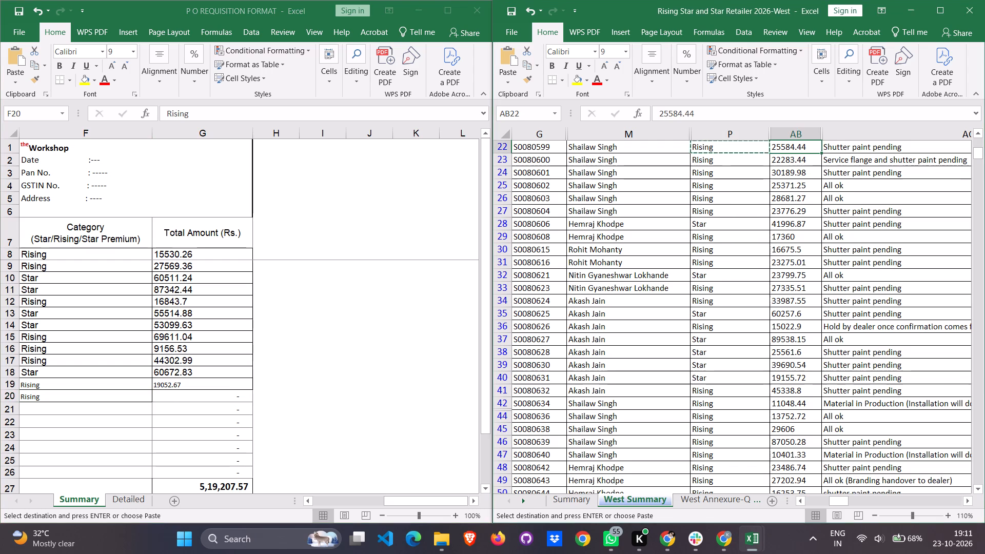
key(ctrl+c)
double_click(179, 393)
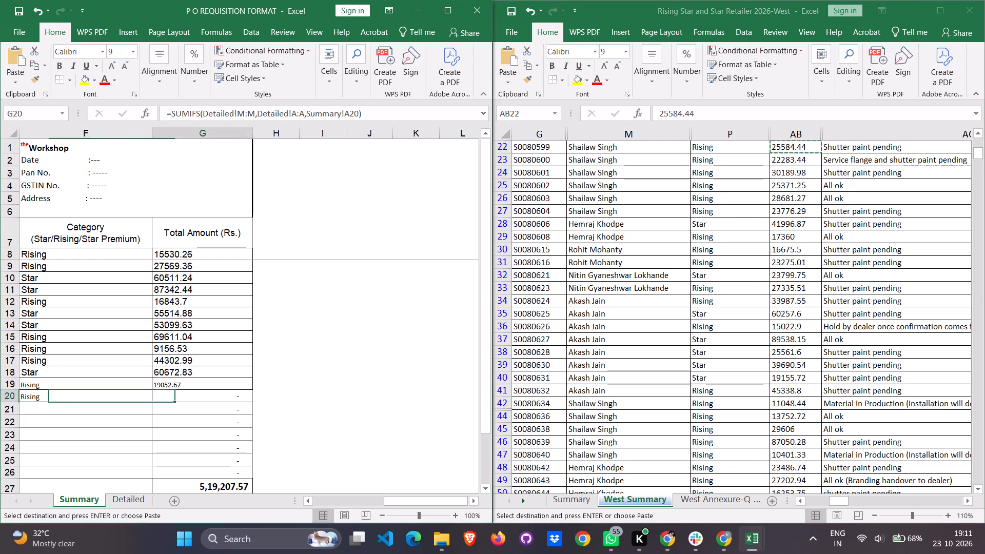
key(ctrl+v)
Copy NEW SAILEELA TRADERS' region W1-ROM and depot 077:Aurangabad together from West Summary into the Region and Depot columns of requisition row 21.
scroll(179, 393, right, 10)
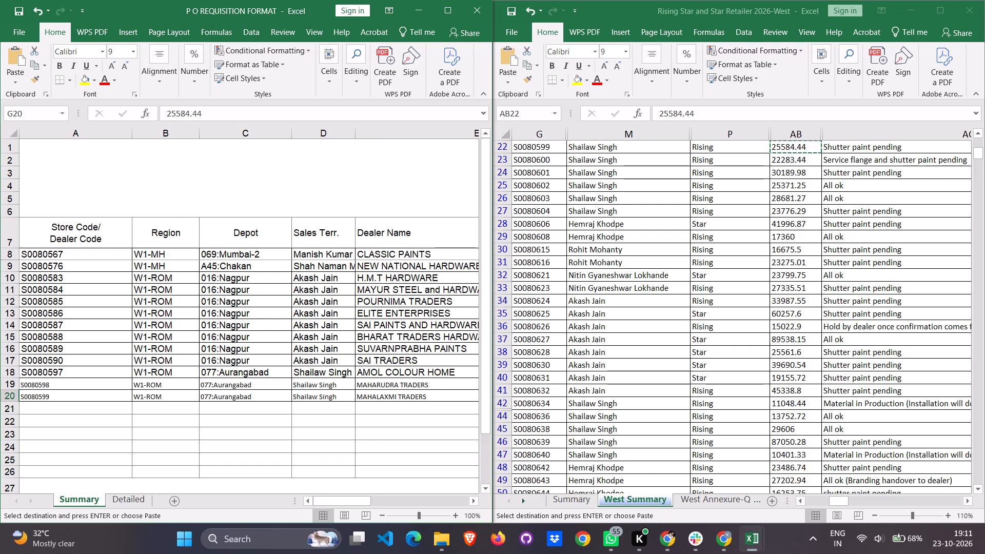
scroll(553, 278, right, 5)
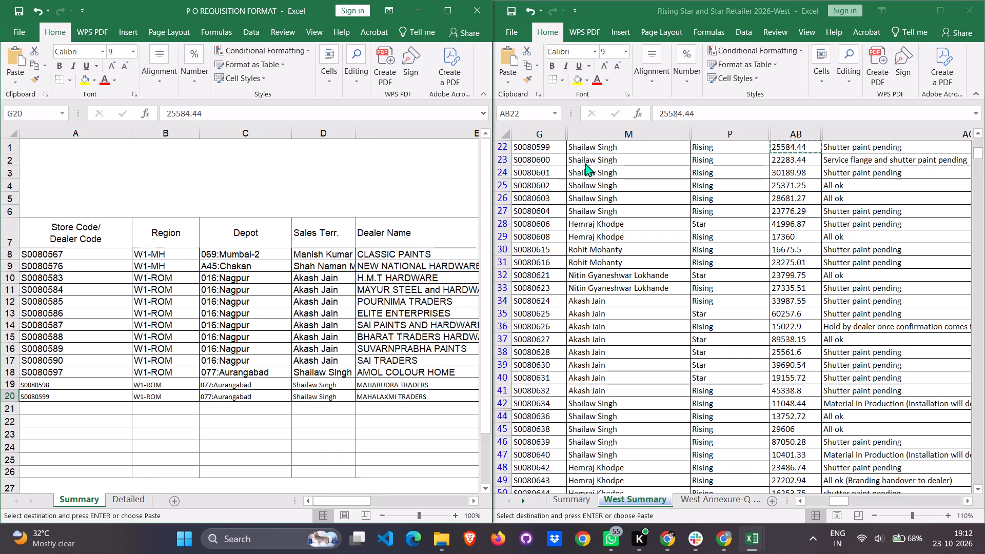
click(505, 147)
click(505, 147)
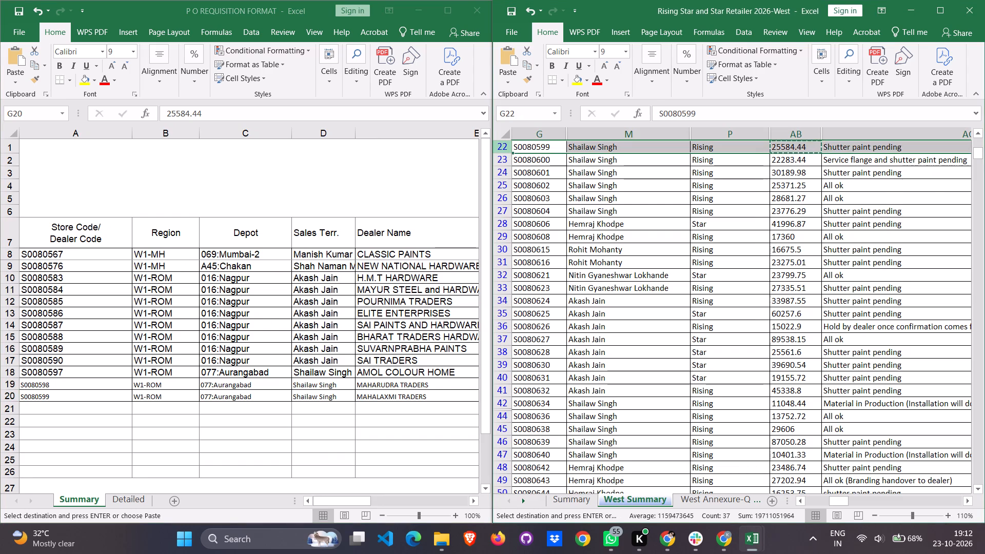
scroll(670, 244, right, 6)
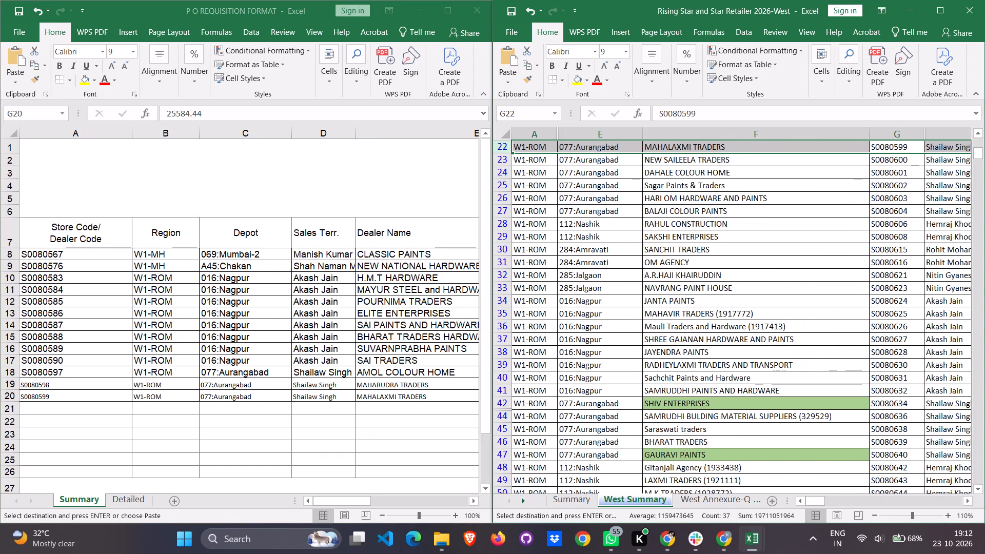
scroll(663, 300, down, 1)
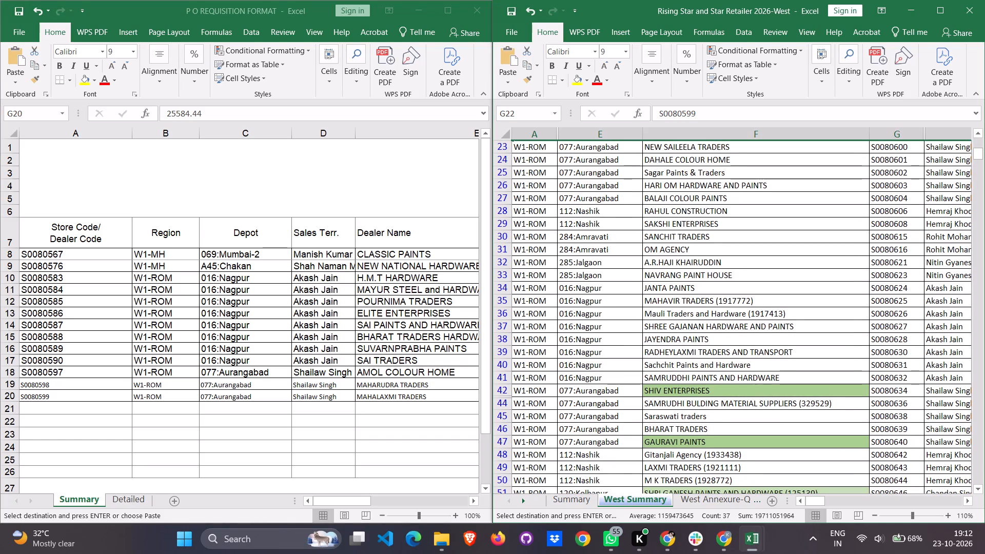
click(531, 149)
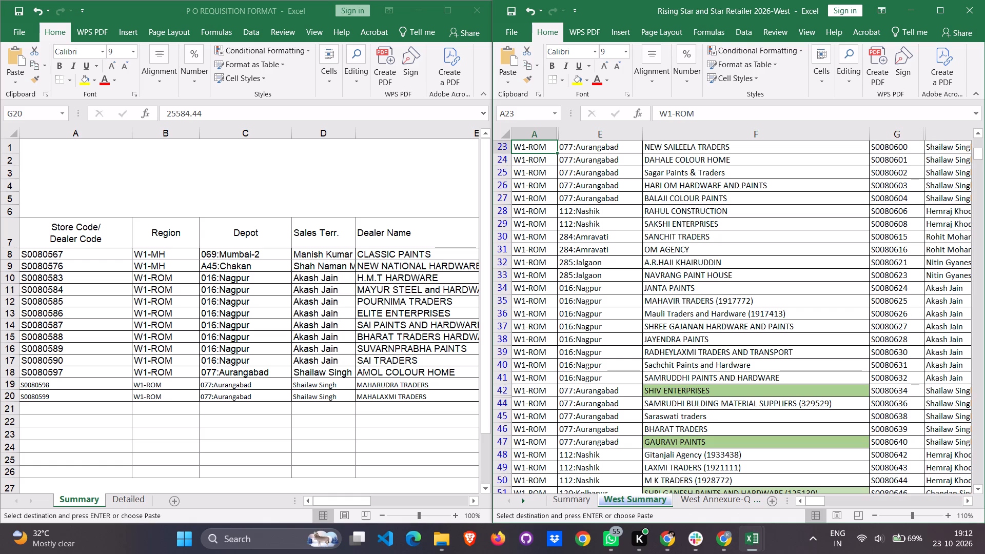
key(shift+Right)
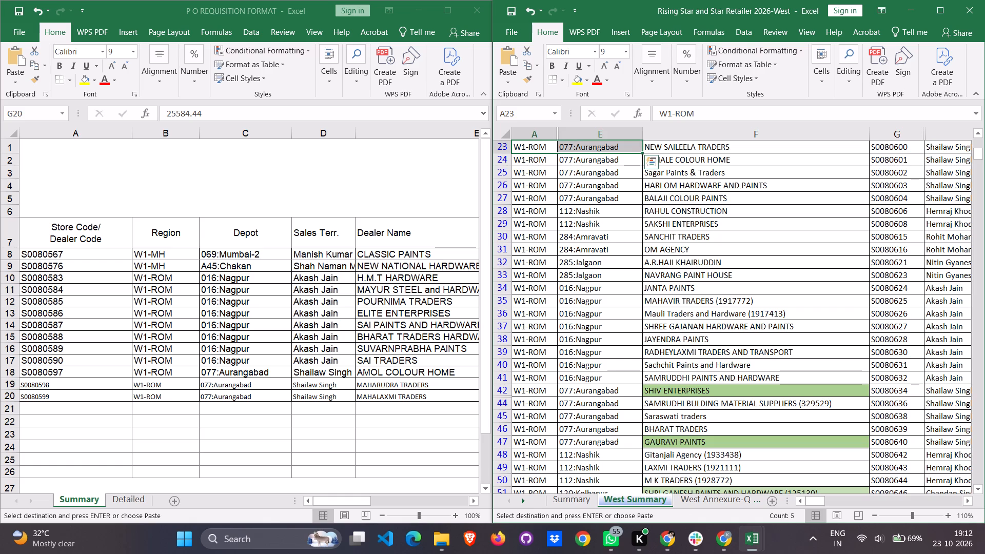
key(ctrl+c)
click(162, 410)
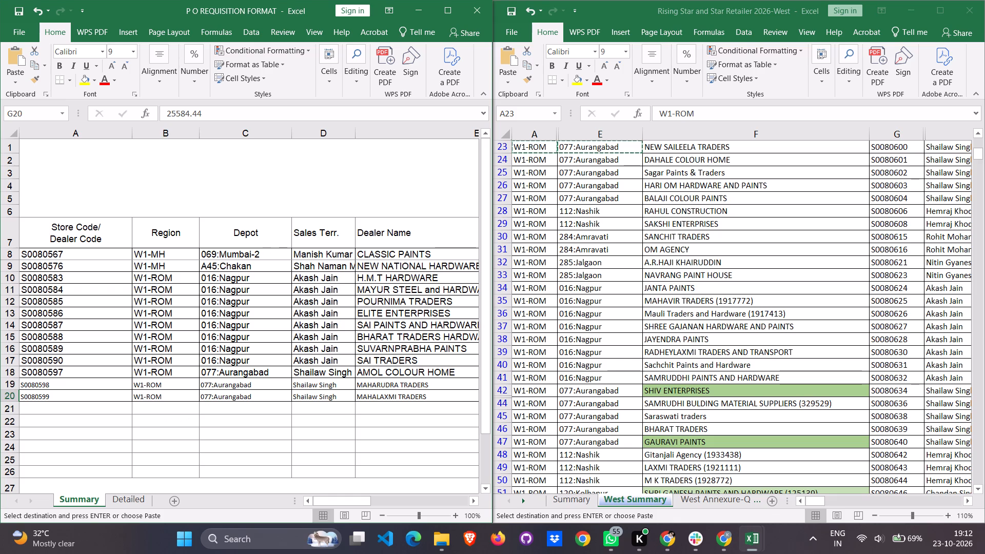
click(162, 410)
key(shift+Right)
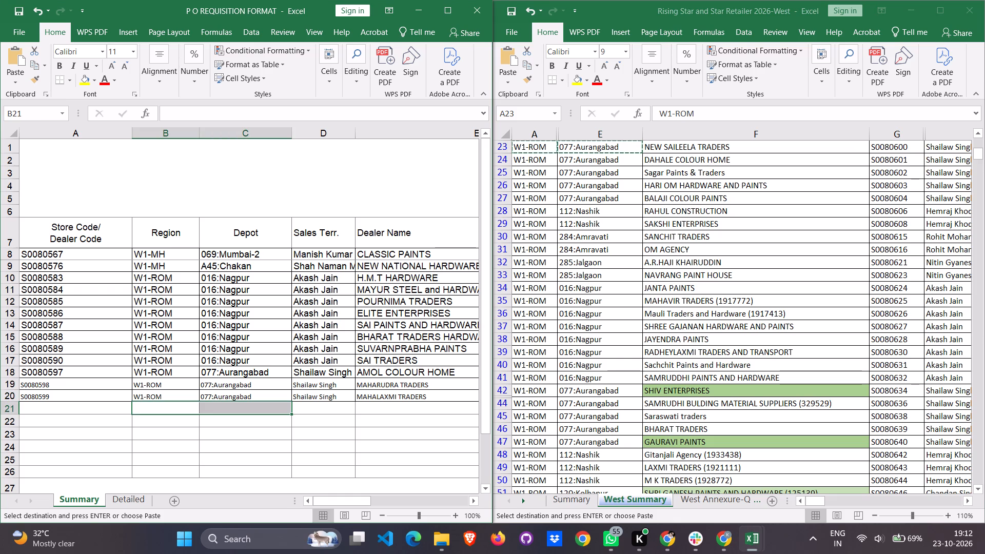
key(ctrl+v)
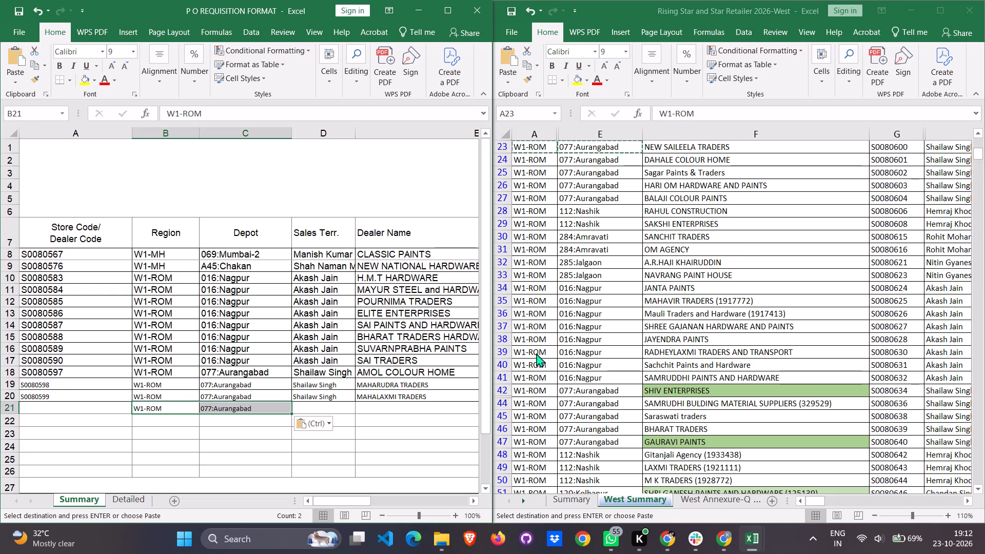
Copy the TSI name for NEW SAILEELA TRADERS from West Summary into the Sales Terr. column of requisition row 21.
click(946, 145)
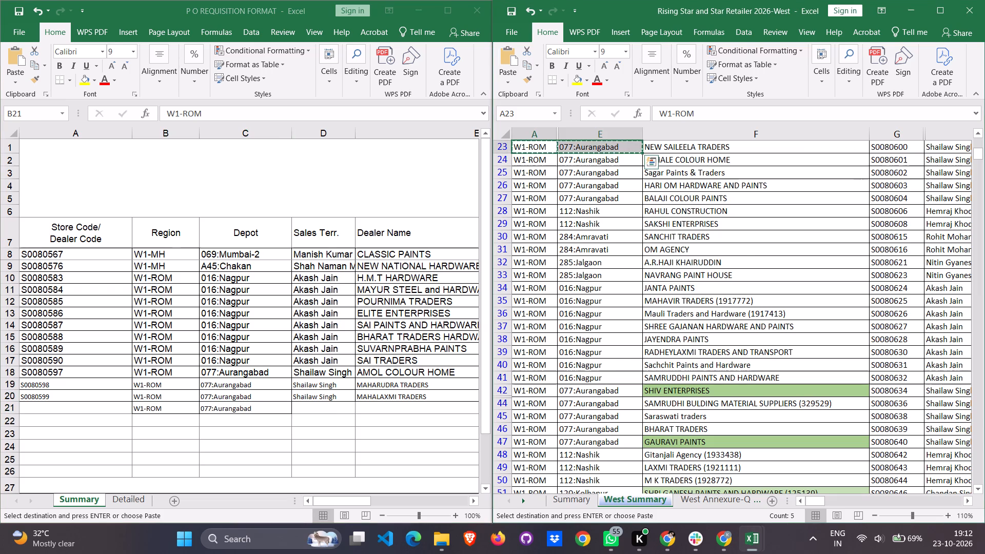
click(946, 145)
key(ctrl+c)
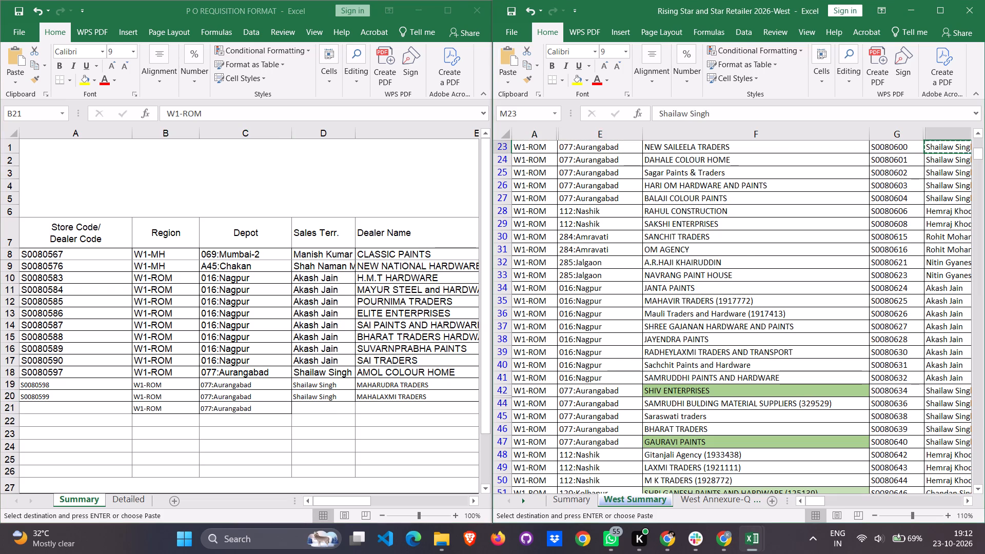
double_click(314, 410)
key(ctrl+v)
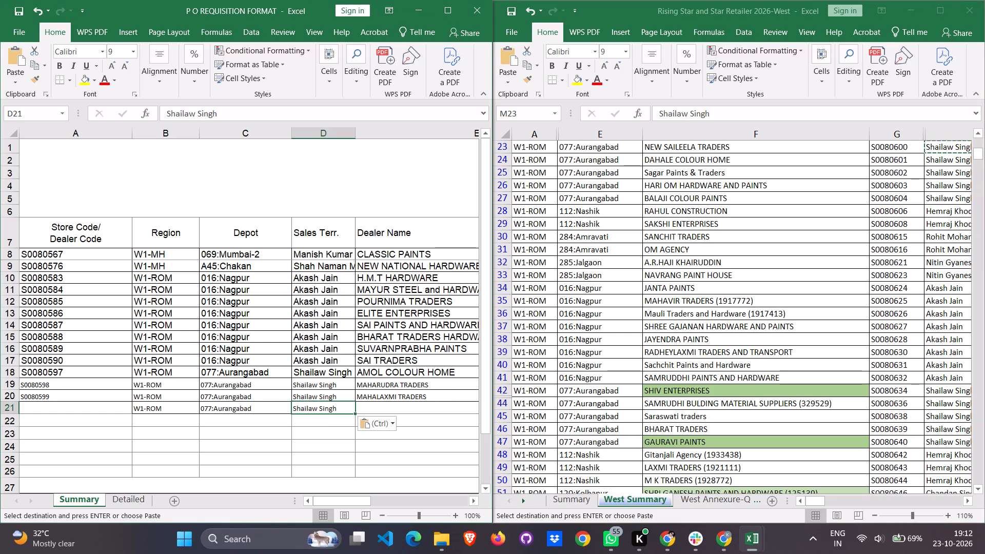
Copy the dealer name NEW SAILEELA TRADERS from West Summary into the Dealer Name column of requisition row 21.
click(388, 414)
click(391, 411)
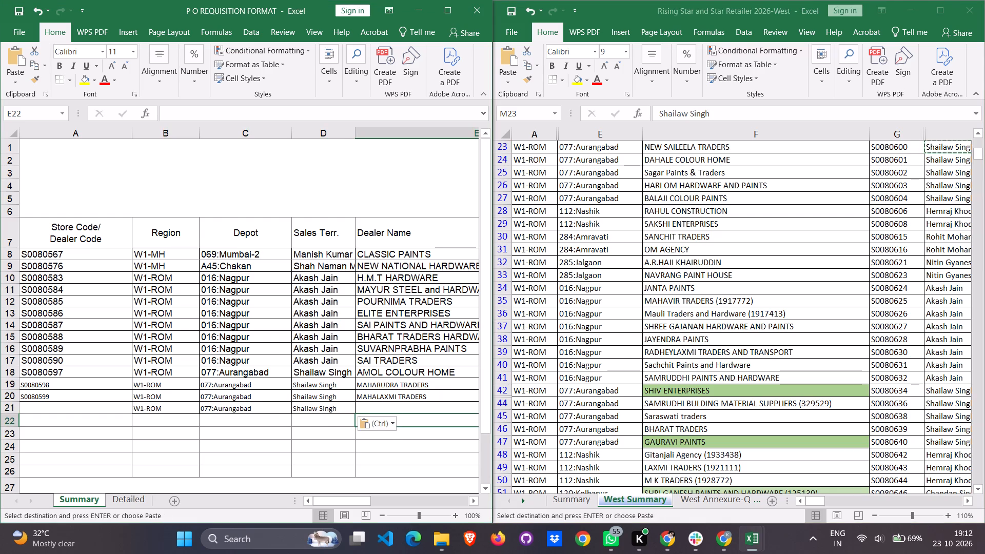
click(392, 410)
click(703, 142)
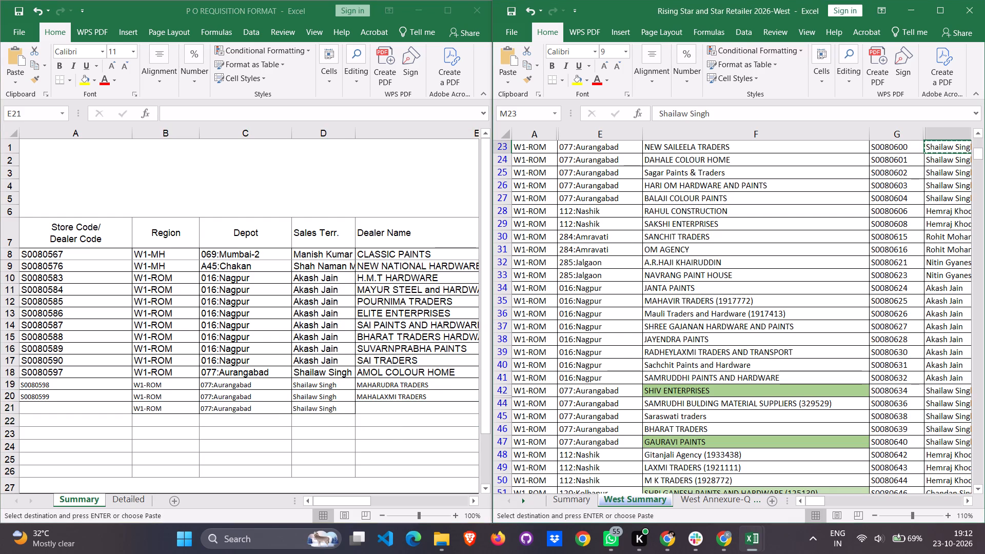
click(705, 151)
key(ctrl+c)
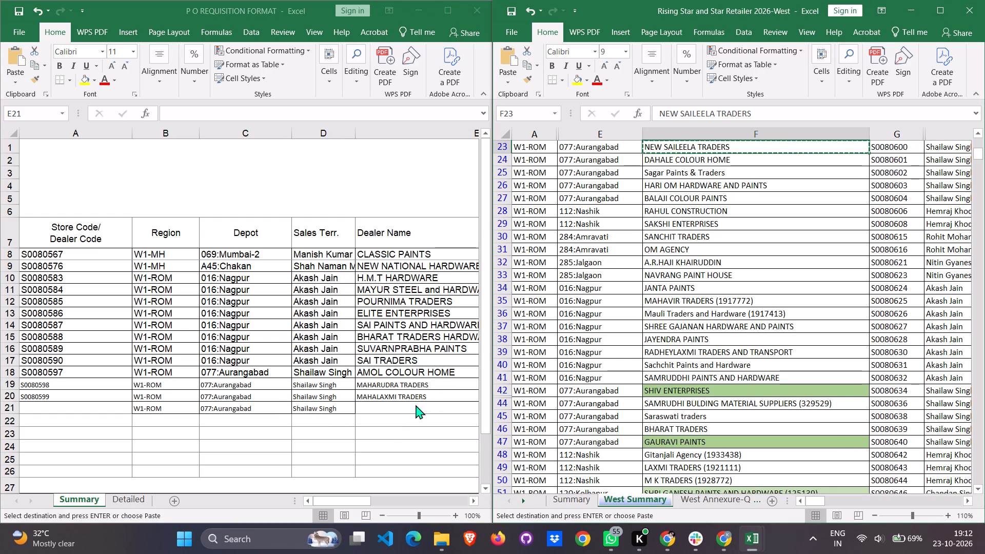
click(397, 406)
key(ctrl+v)
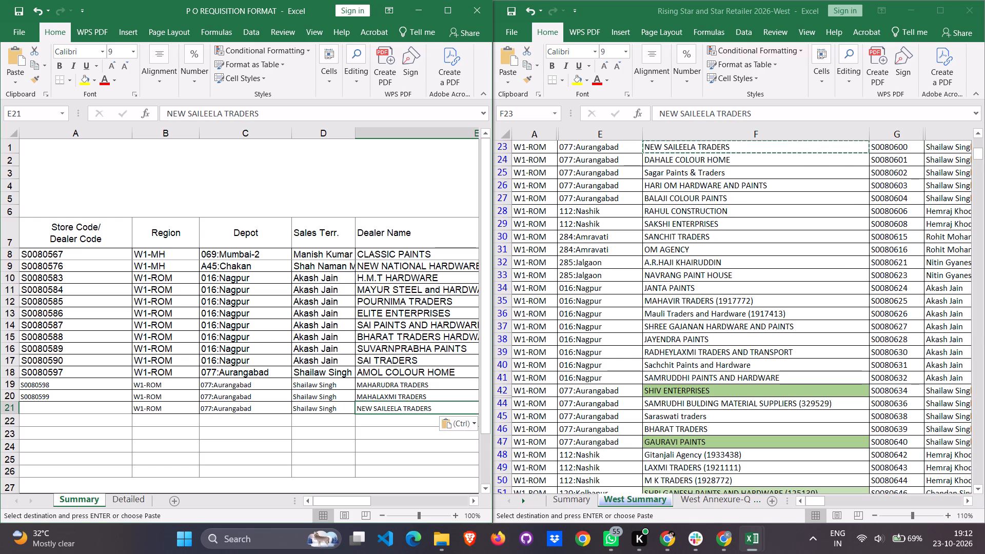
Copy NEW SAILEELA TRADERS' store code S0080600 from West Summary into the Store Code column of requisition row 21.
click(94, 412)
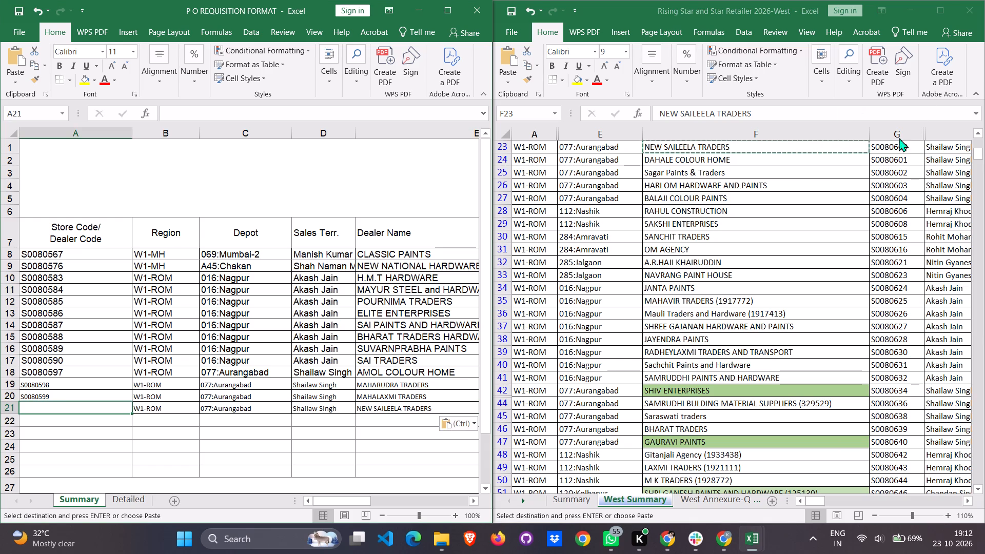
double_click(892, 143)
key(ctrl+c)
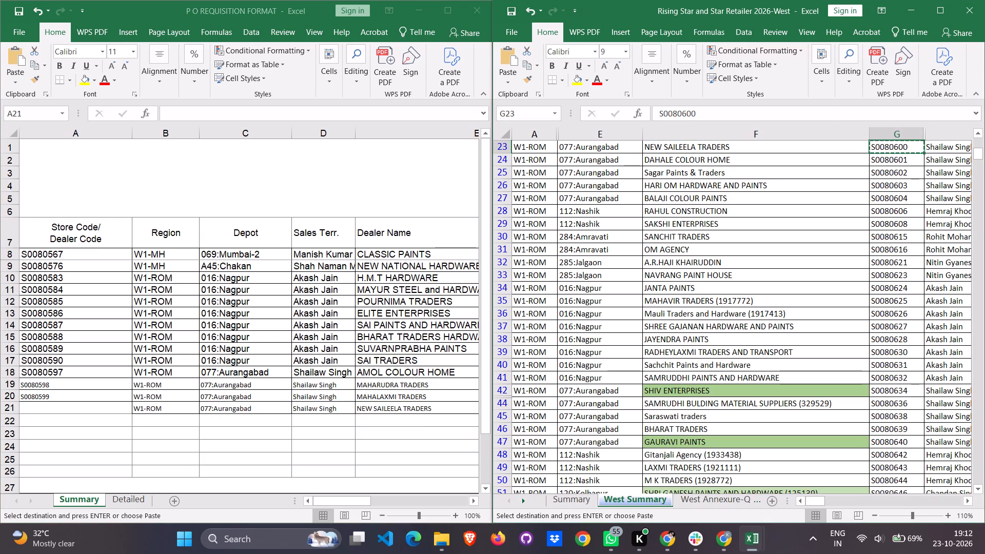
double_click(56, 404)
key(ctrl+v)
Copy NEW SAILEELA TRADERS' category Rising and amount 22283.44 together from West Summary into the Category and Total Amount columns of requisition row 21.
scroll(248, 450, left, 3)
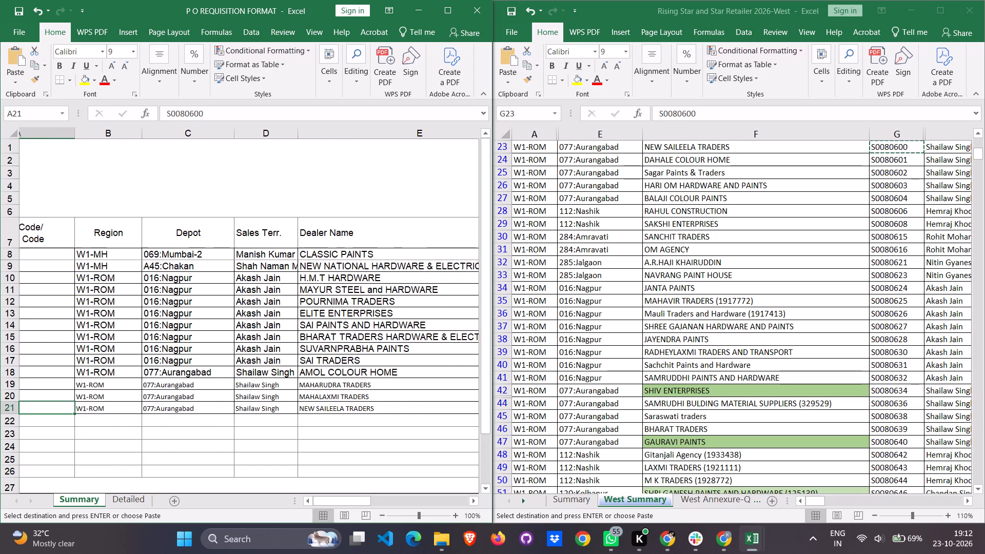
scroll(259, 447, left, 7)
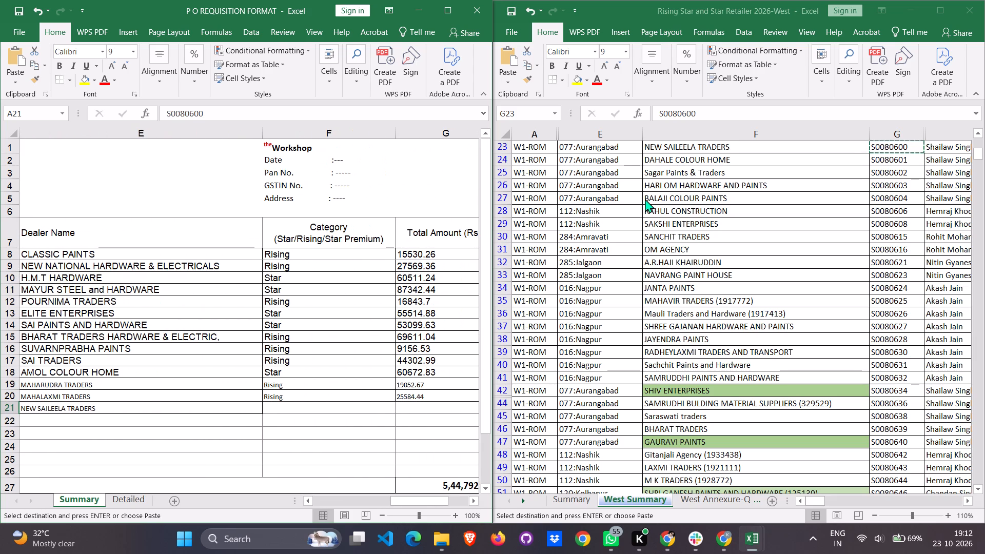
scroll(760, 195, left, 5)
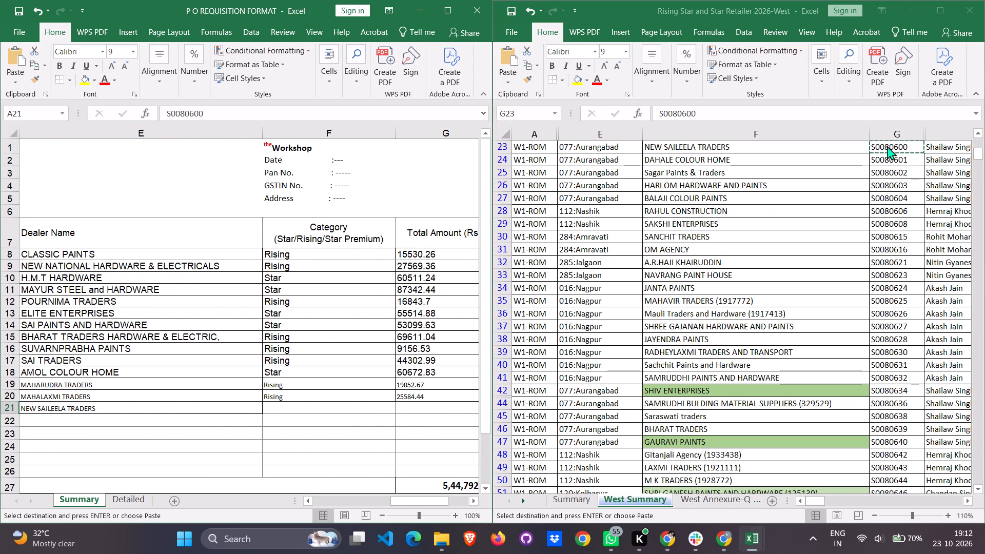
click(887, 146)
scroll(887, 146, left, 6)
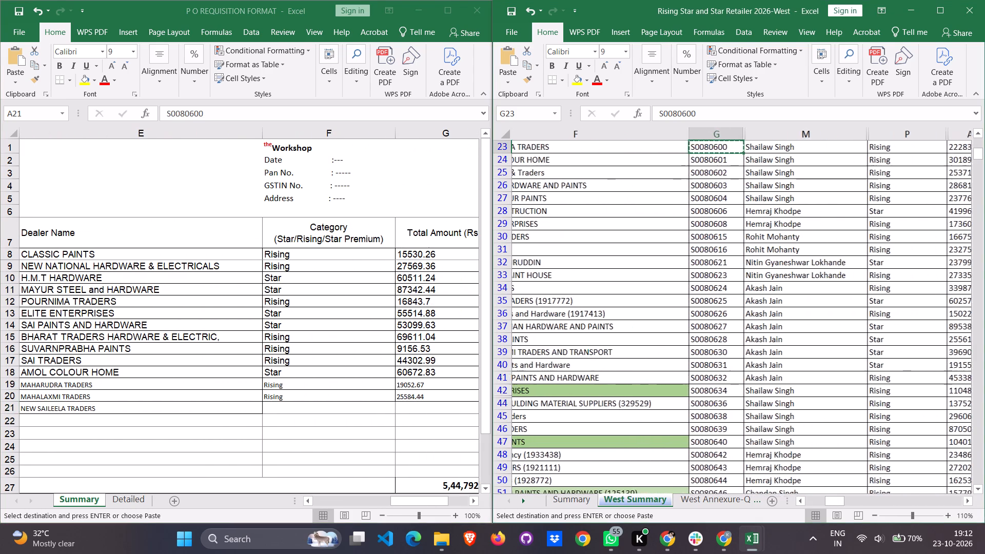
scroll(887, 146, left, 4)
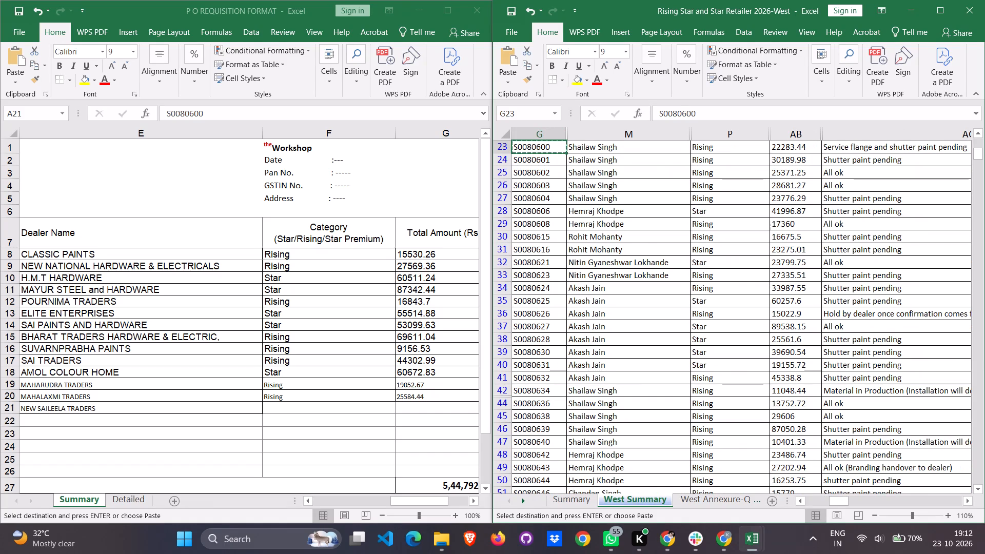
click(724, 149)
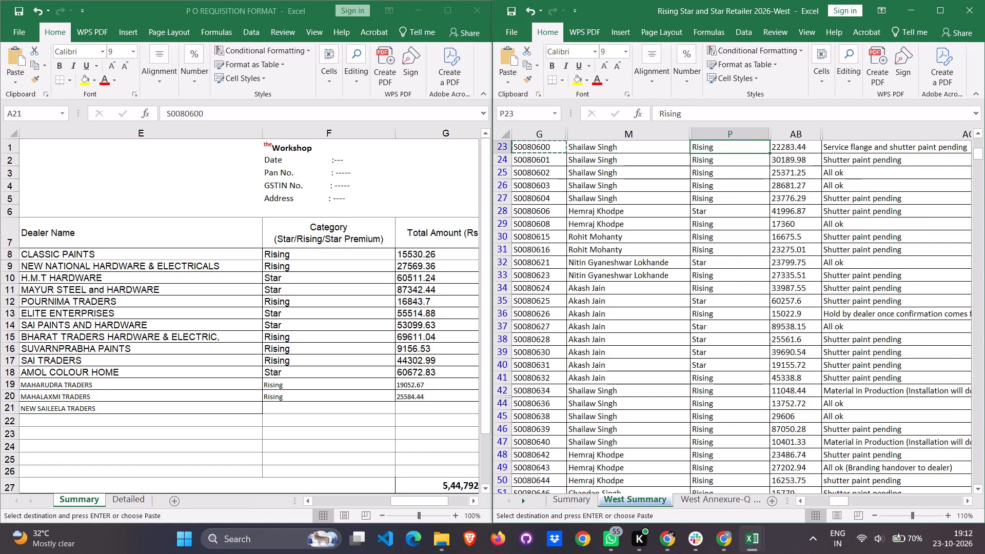
key(shift+Right)
key(ctrl+c)
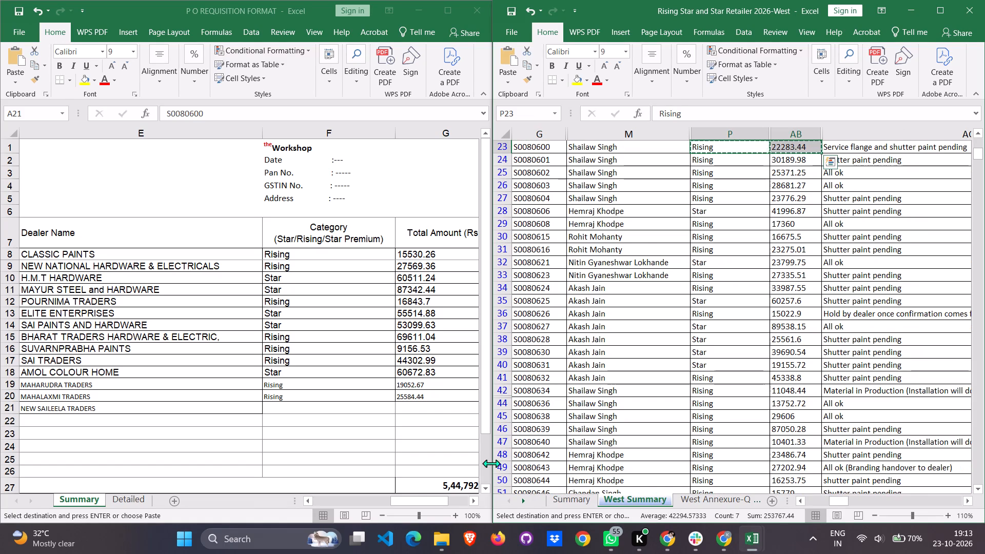
click(294, 405)
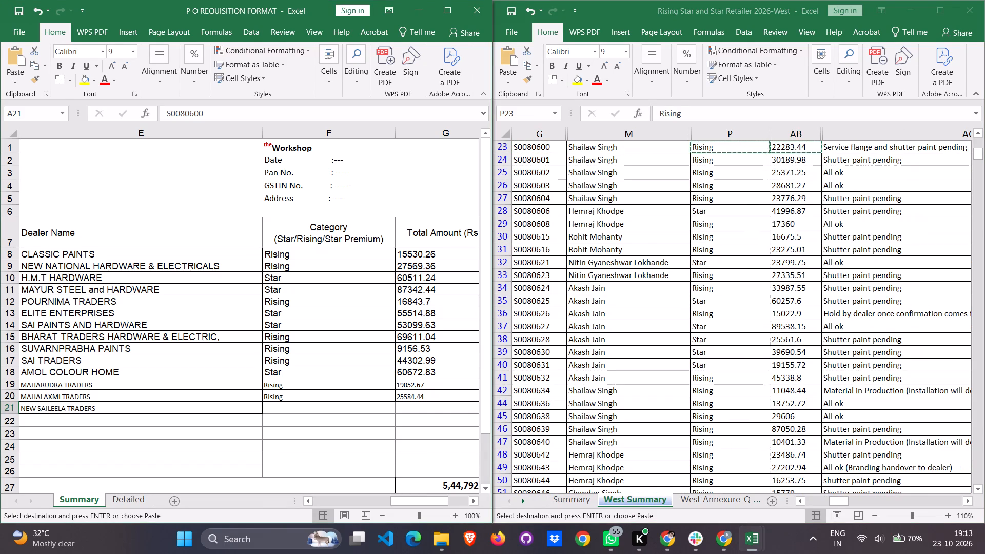
click(297, 410)
key(shift+Right)
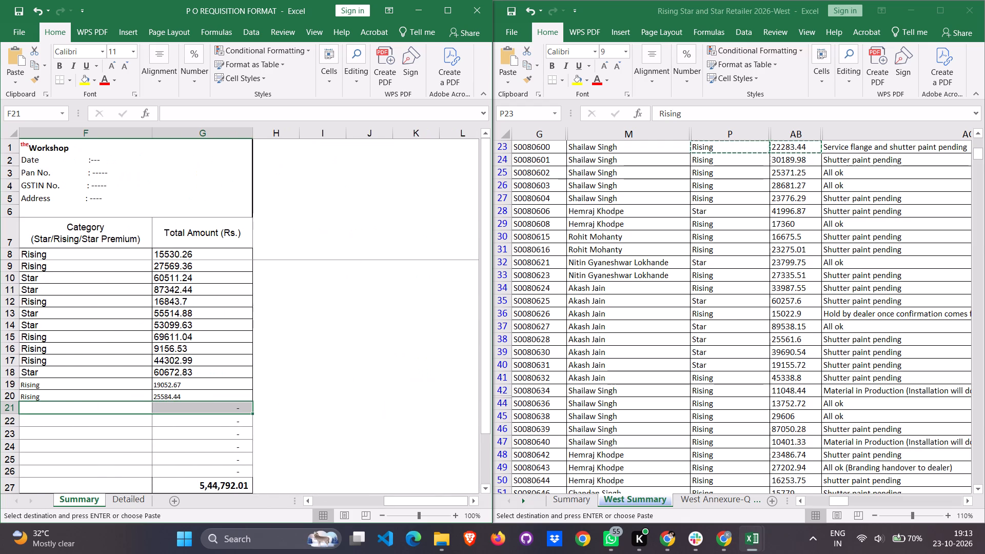
key(ctrl+v)
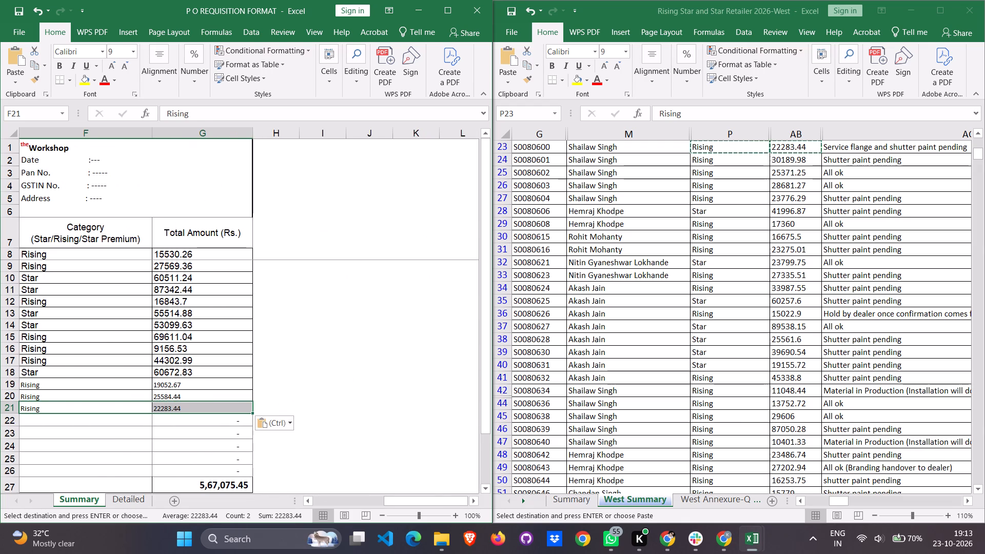
Select the entire NEW SAILEELA TRADERS row, row 23, in West Summary.
scroll(297, 410, right, 5)
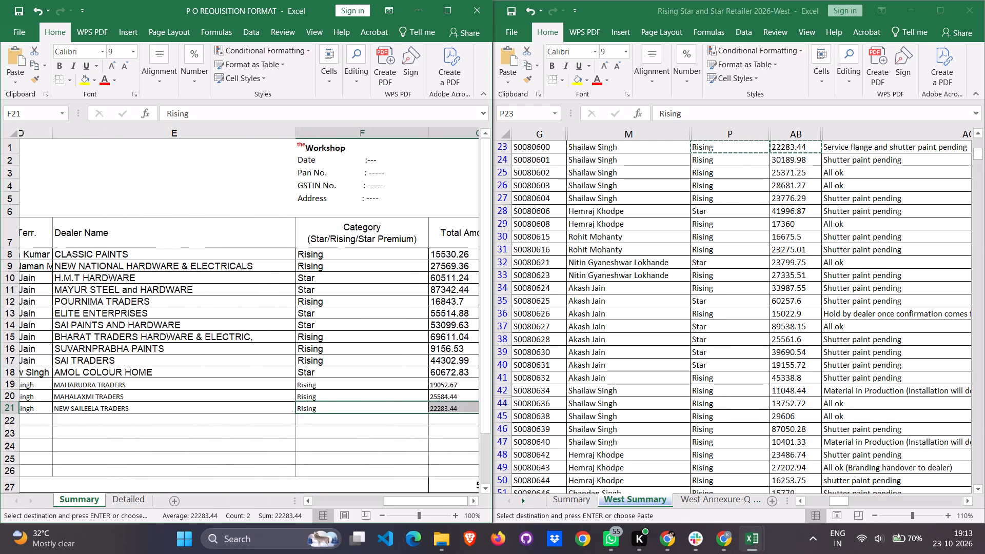
scroll(297, 410, right, 4)
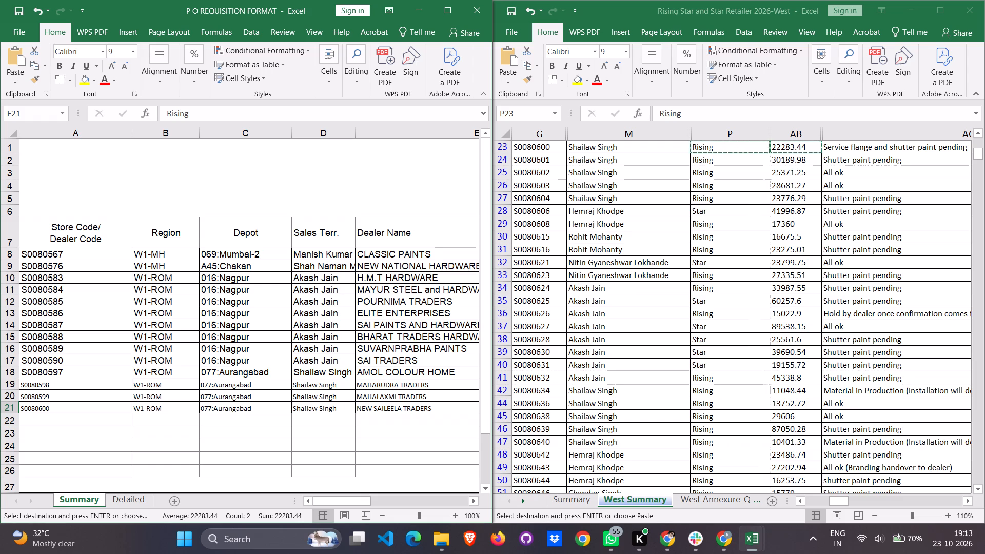
click(500, 145)
click(507, 150)
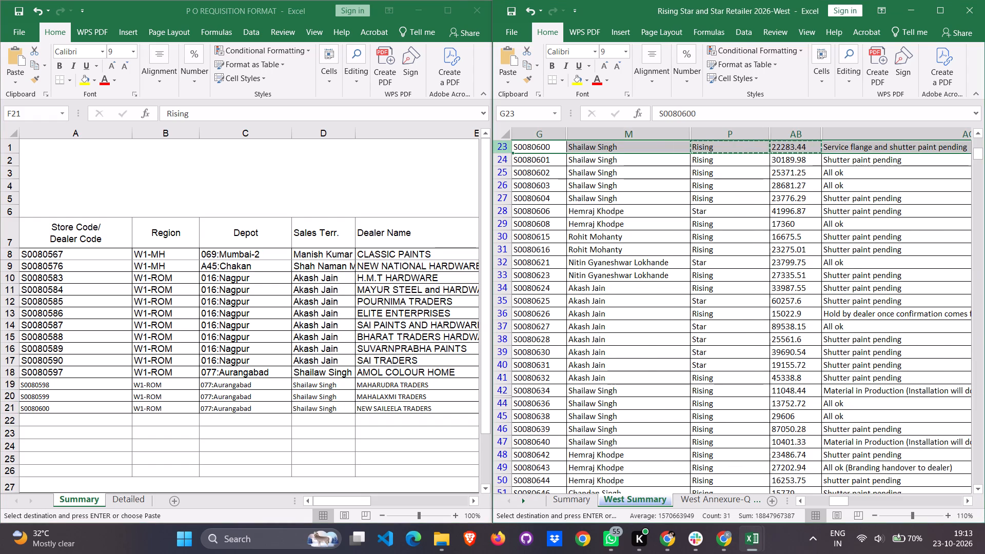
scroll(545, 171, right, 12)
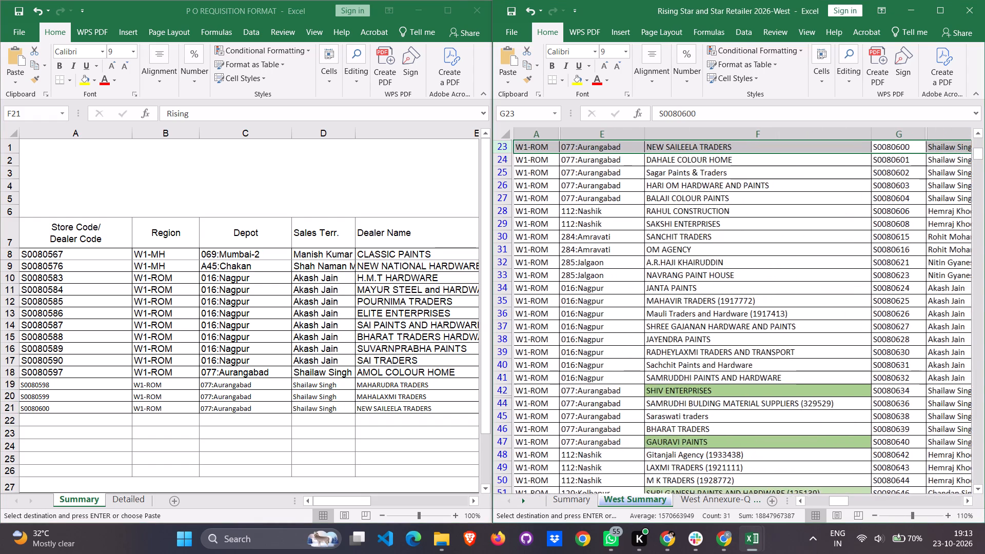
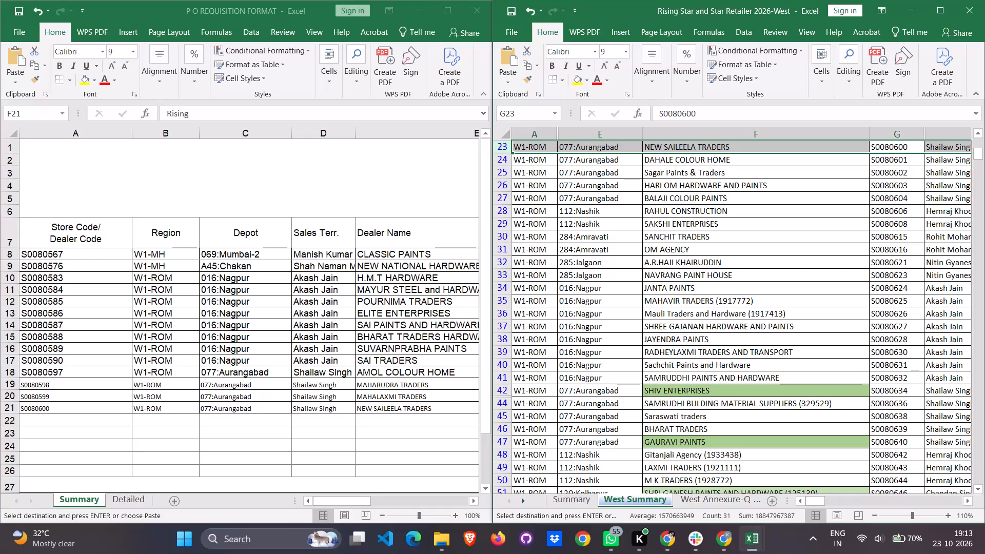
Arrange the two workbooks side by side, with West Summary on the left half and the P O requisition on the right.
click(944, 8)
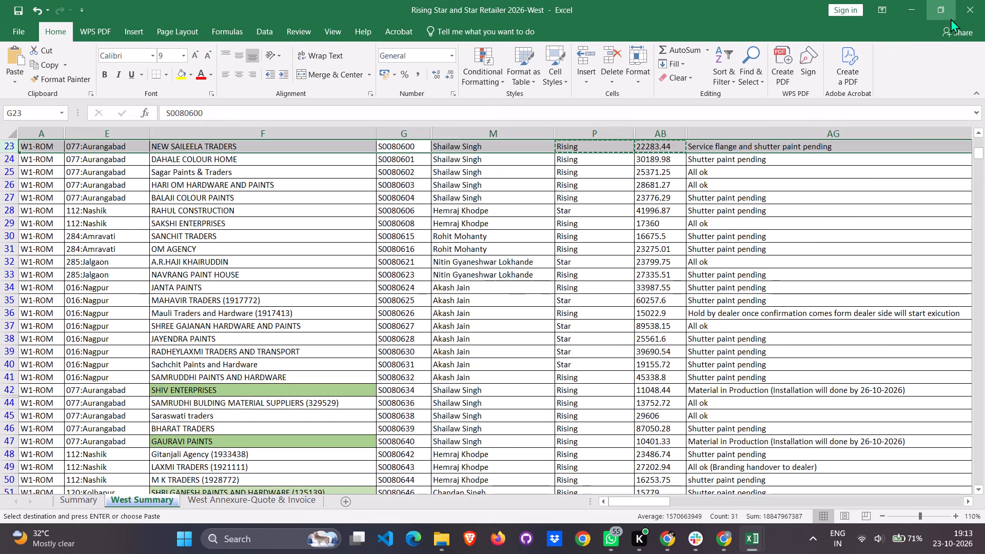
click(940, 16)
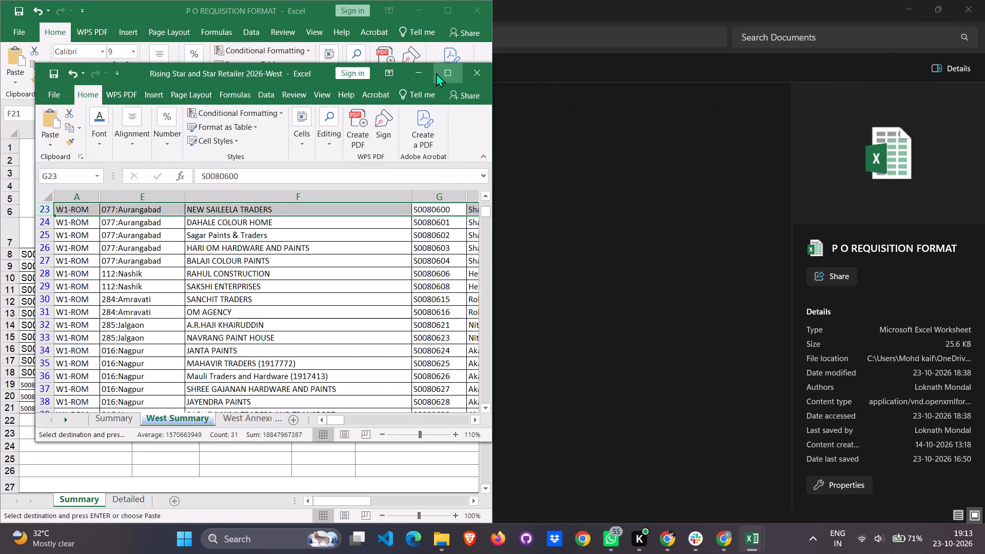
click(443, 72)
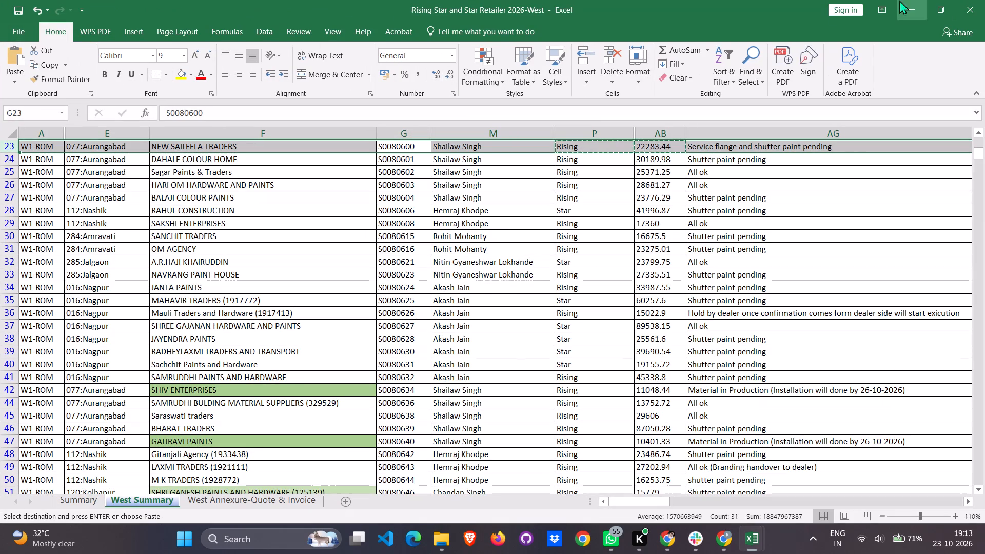
click(861, 45)
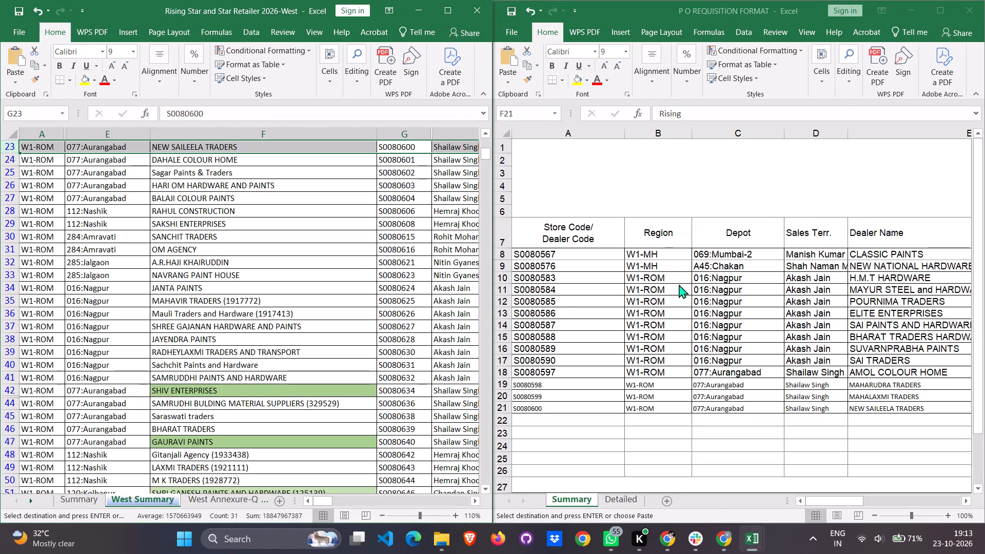
scroll(681, 272, down, 3)
scroll(681, 272, up, 2)
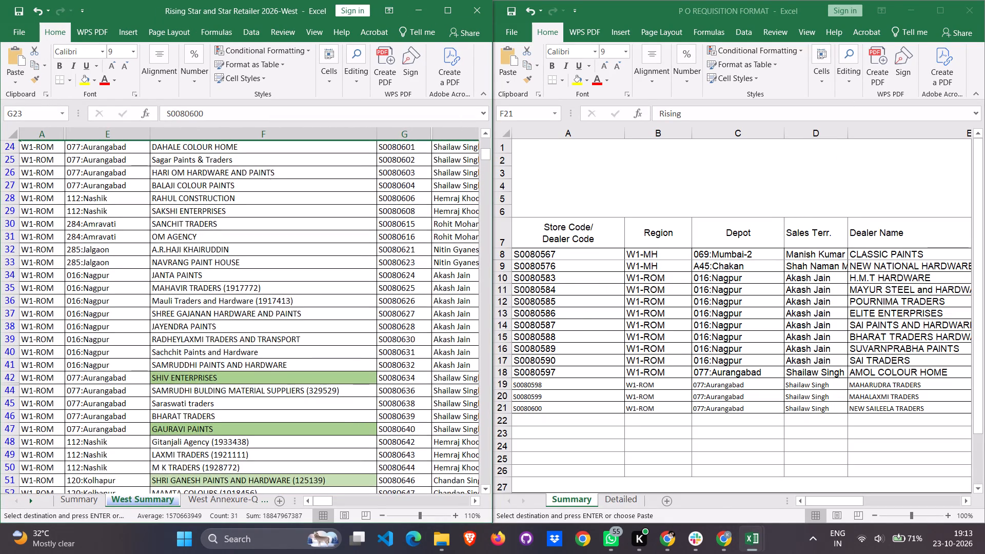
scroll(275, 318, up, 2)
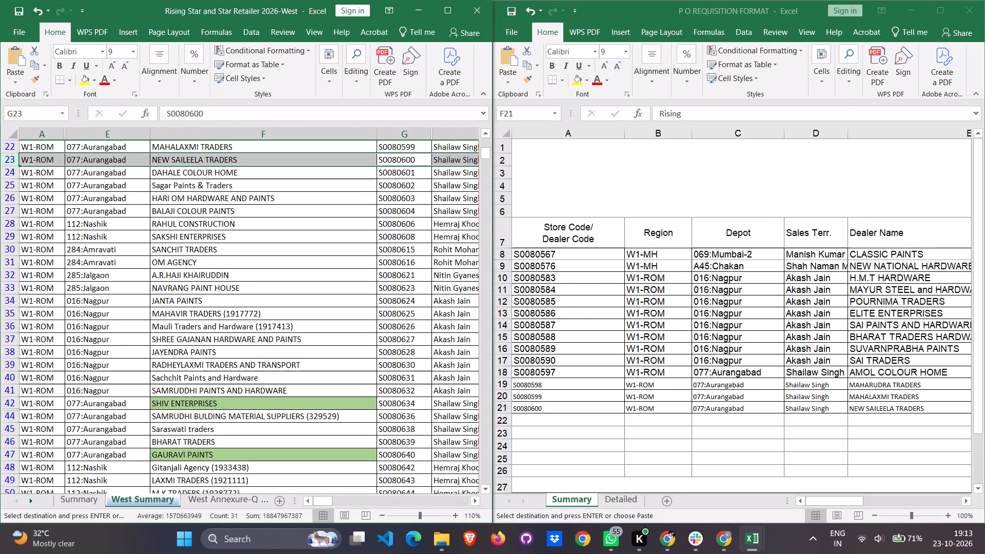
scroll(266, 231, down, 1)
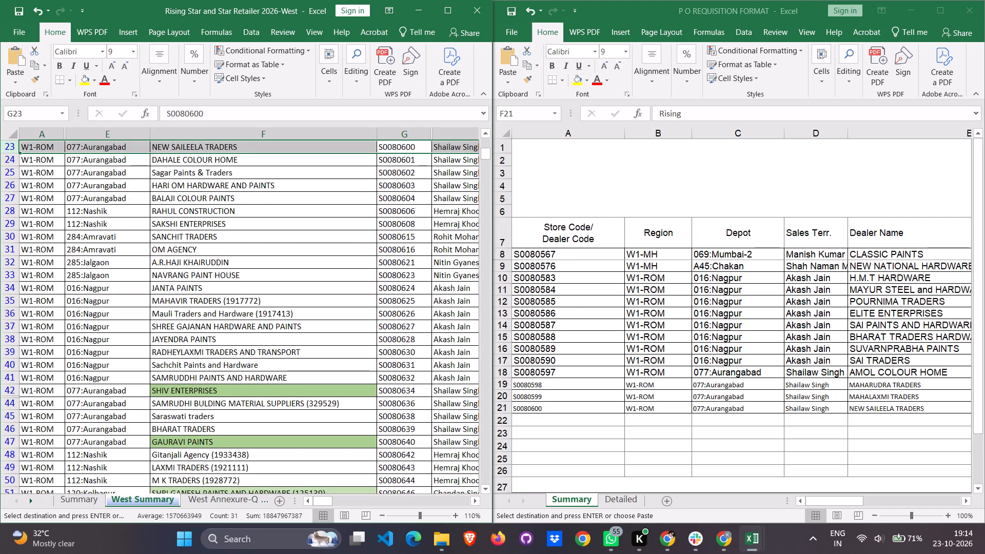
Maximize the Rising Star and Star Retailer 2026-West workbook to show West Summary across the full screen.
click(447, 17)
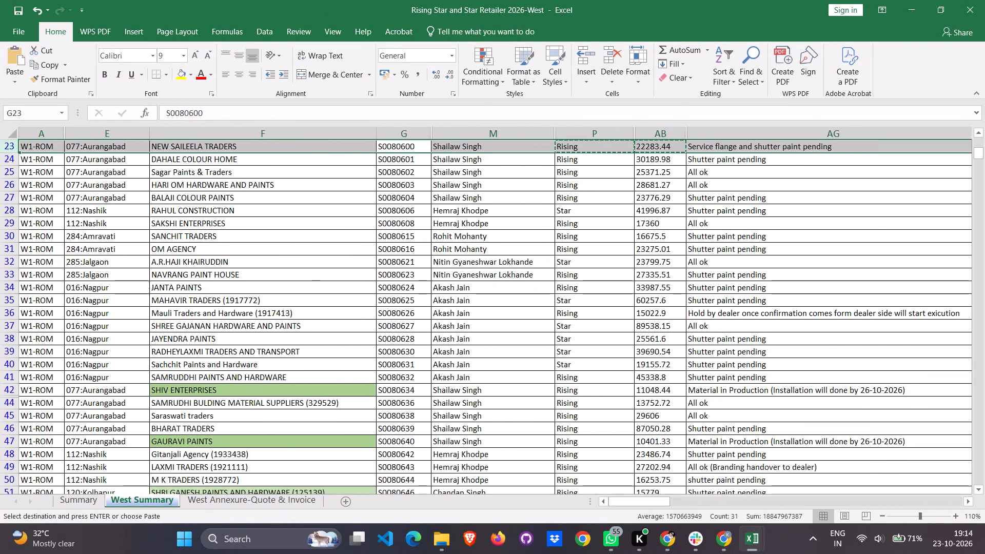
key(alt+Tab)
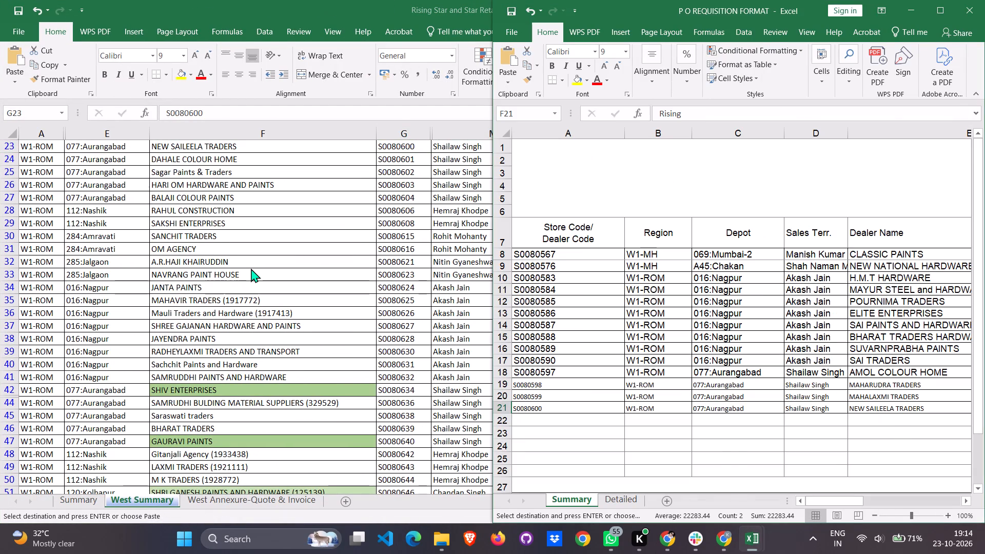
key(alt+Tab)
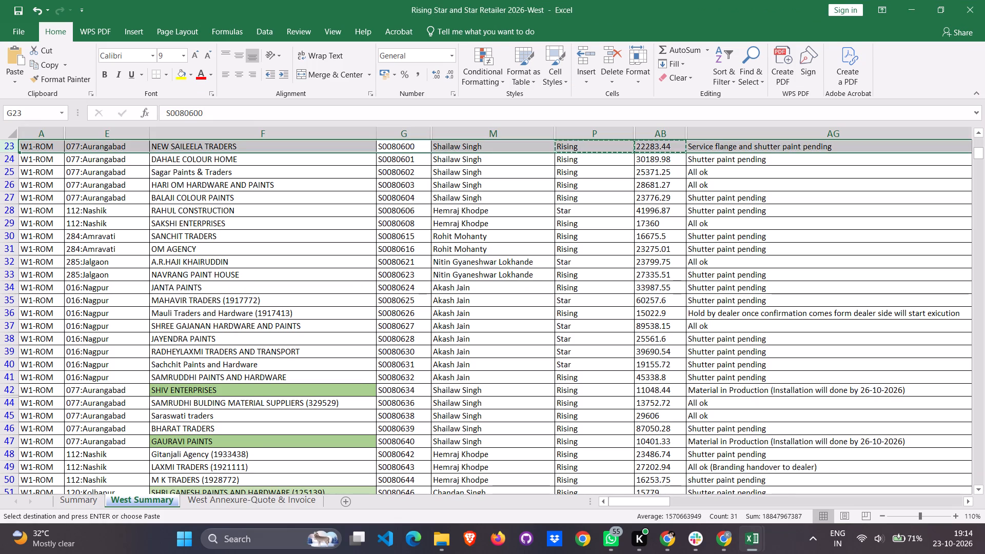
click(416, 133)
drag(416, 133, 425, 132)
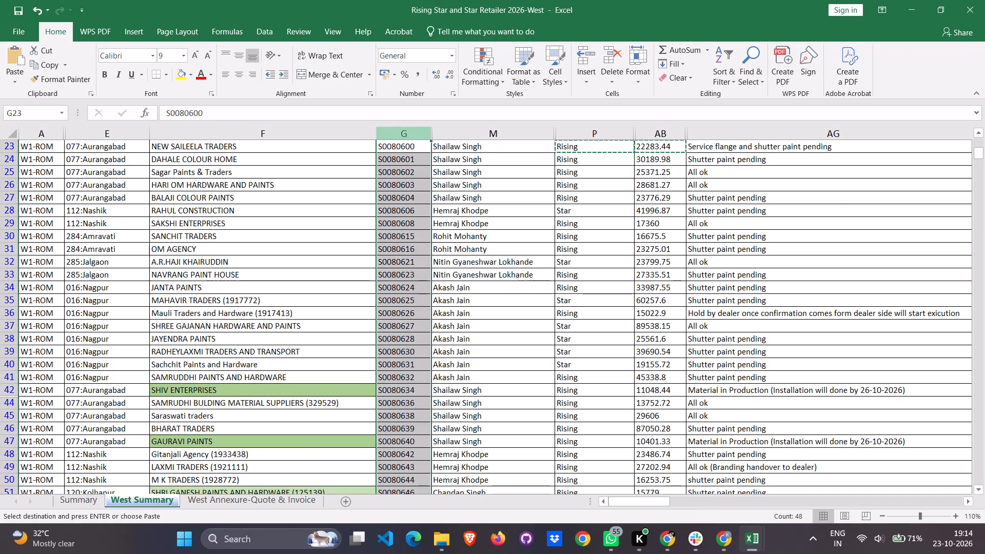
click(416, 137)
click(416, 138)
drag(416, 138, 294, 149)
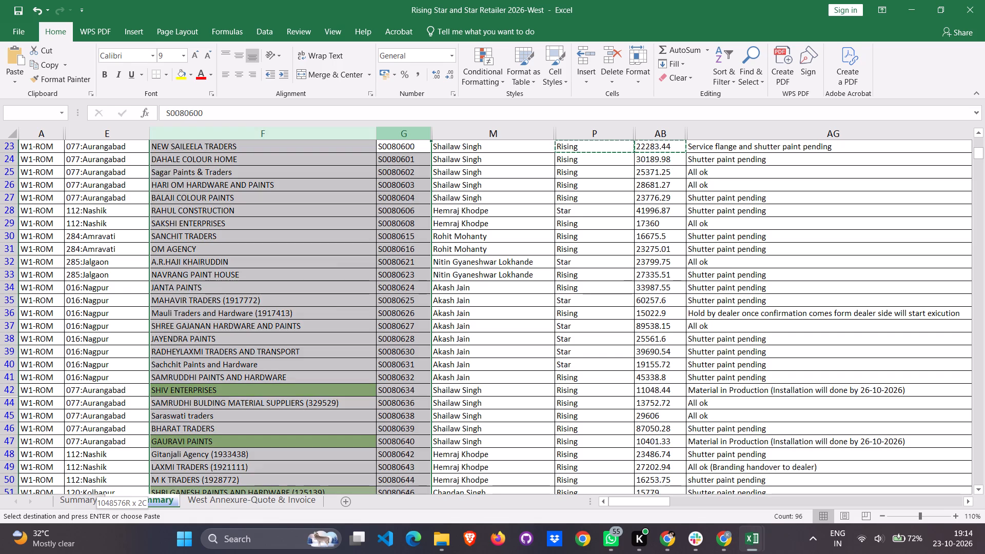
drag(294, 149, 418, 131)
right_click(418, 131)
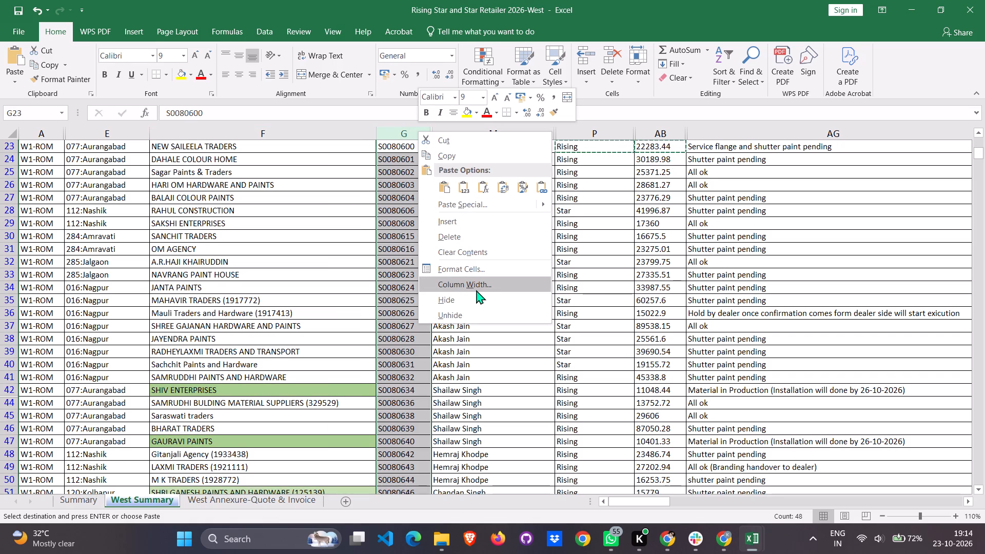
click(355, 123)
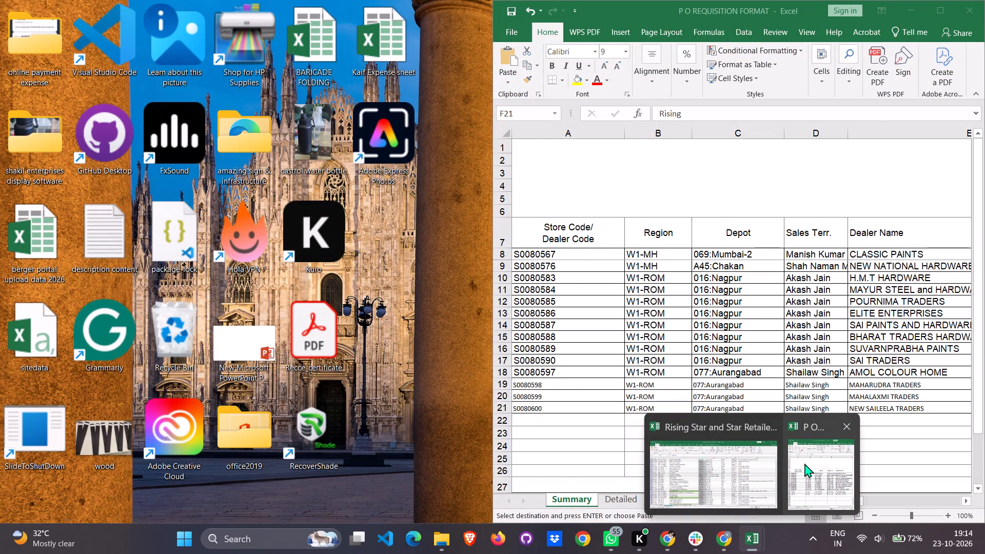
Switch to the P O requisition workbook and review its store rows across the Store Code to Category columns.
click(804, 463)
scroll(868, 305, left, 2)
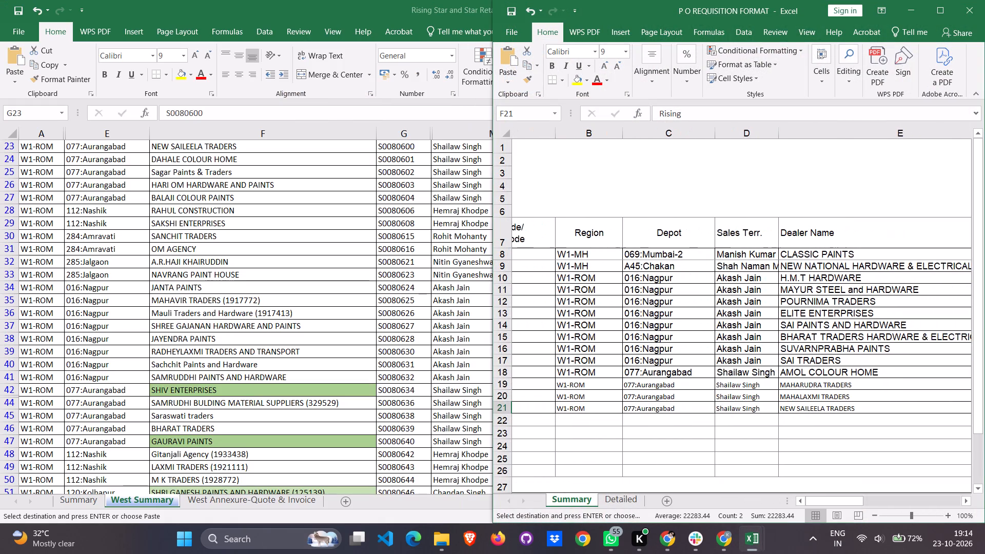
scroll(868, 305, left, 5)
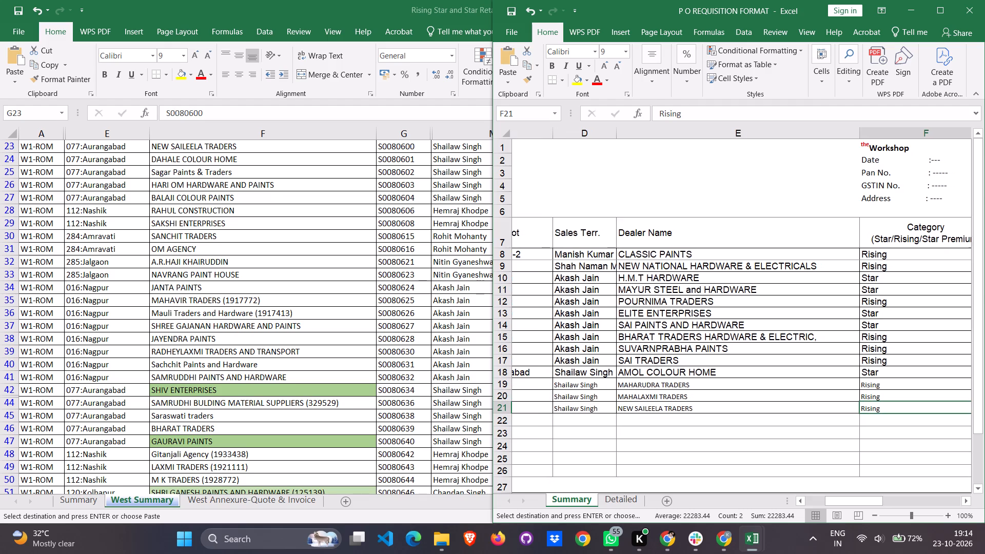
scroll(868, 305, left, 2)
scroll(868, 305, right, 11)
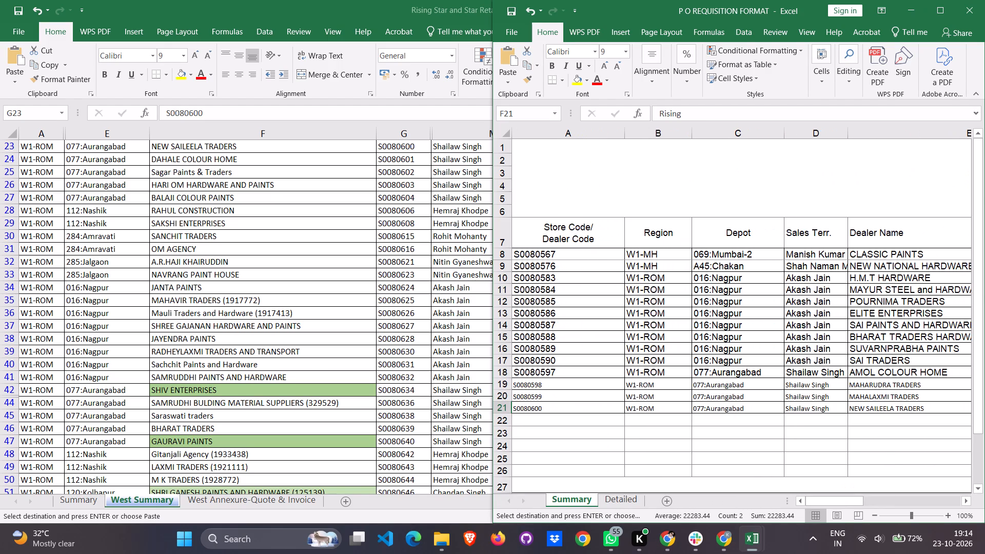
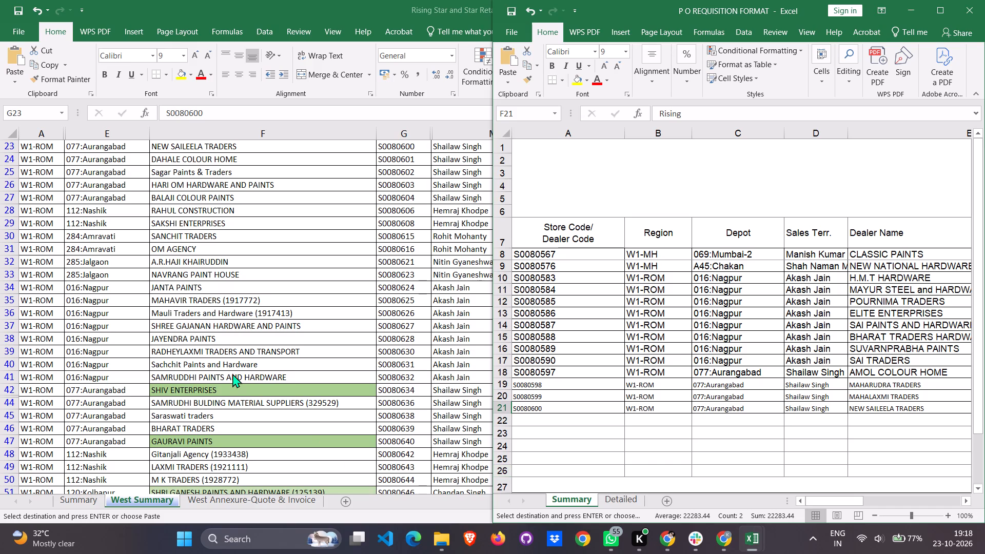
Compare the store rows in West Summary with the P O requisition's Store Code to Total Amount columns.
click(155, 244)
scroll(155, 244, right, 5)
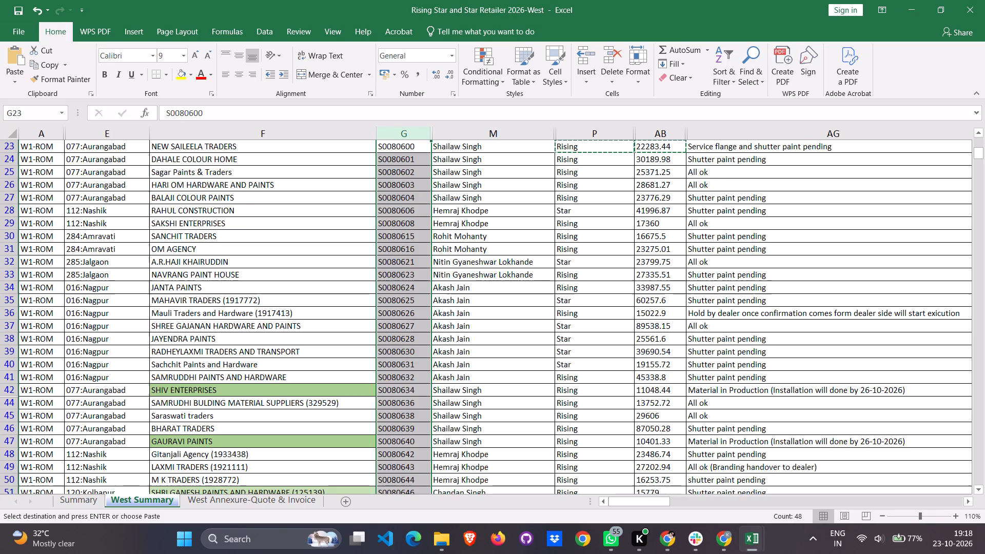
scroll(101, 229, up, 15)
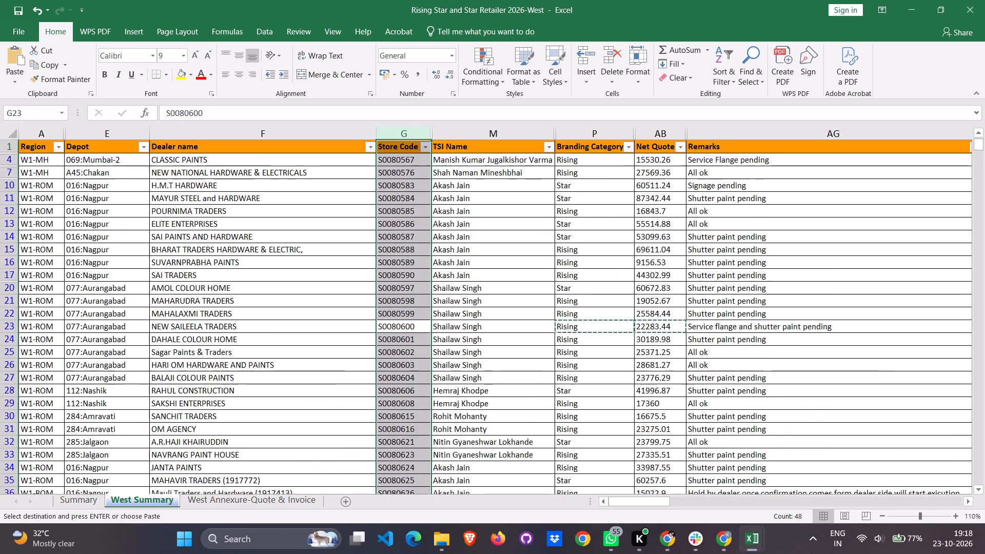
scroll(110, 238, up, 4)
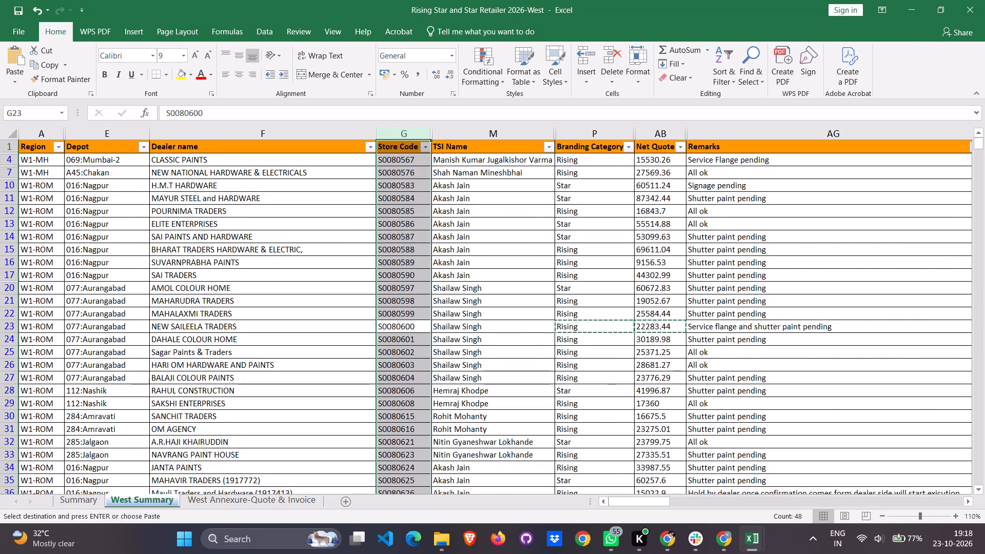
key(alt+Tab)
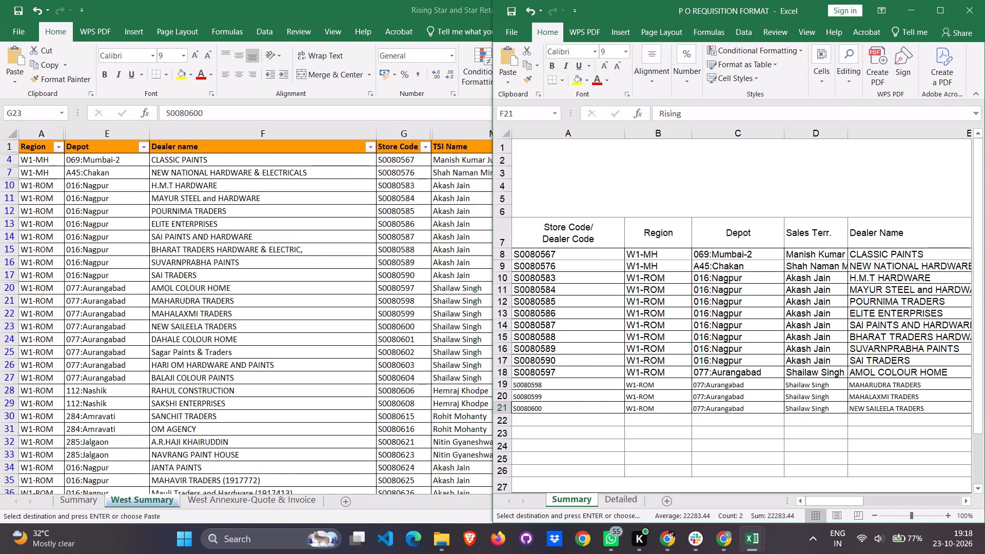
scroll(826, 305, left, 7)
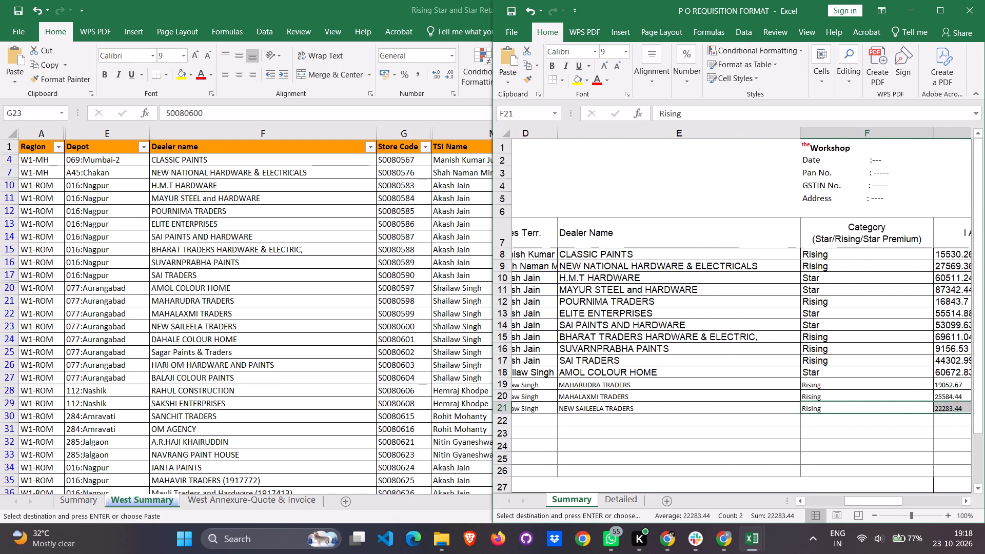
scroll(826, 305, left, 1)
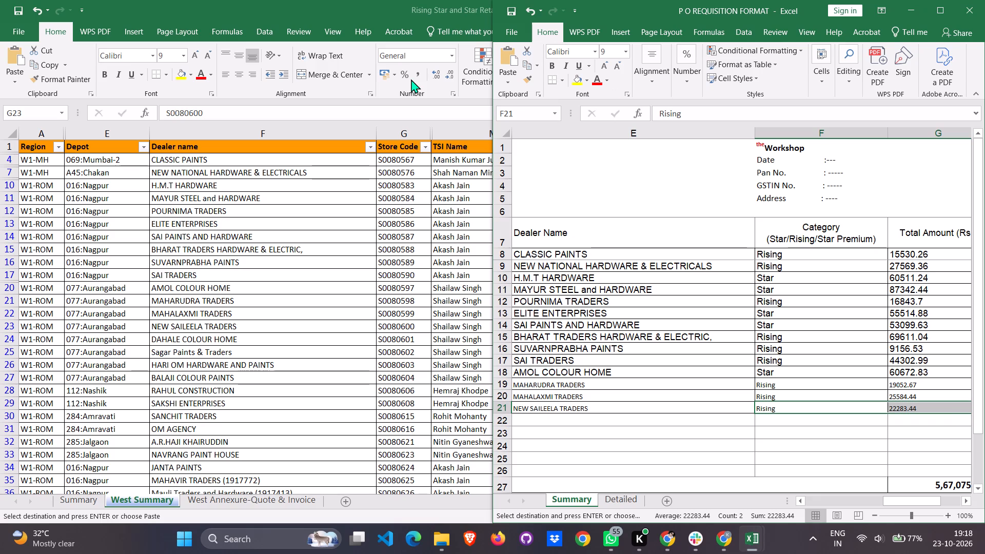
Clear the pending copy selection in West Summary and return to the P O requisition workbook.
click(415, 221)
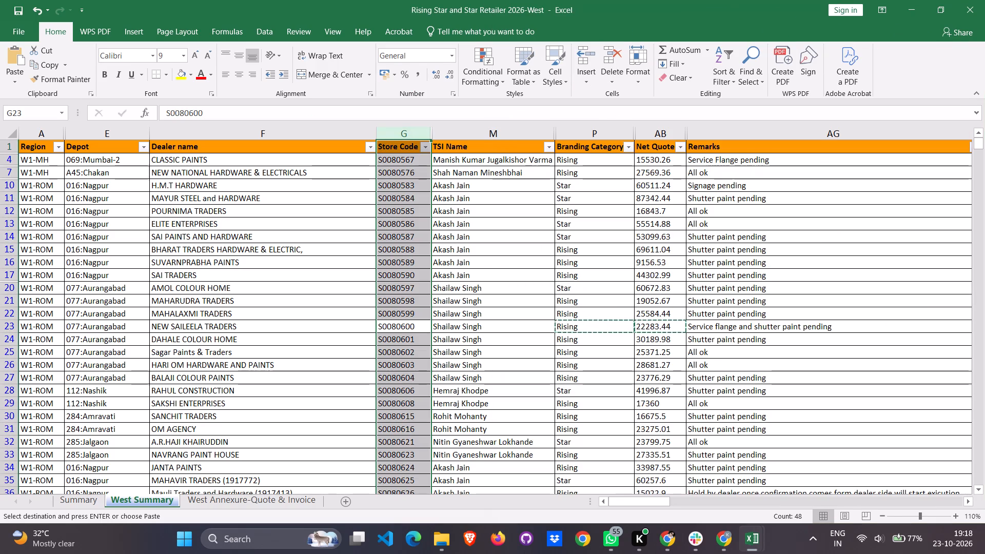
click(0, 212)
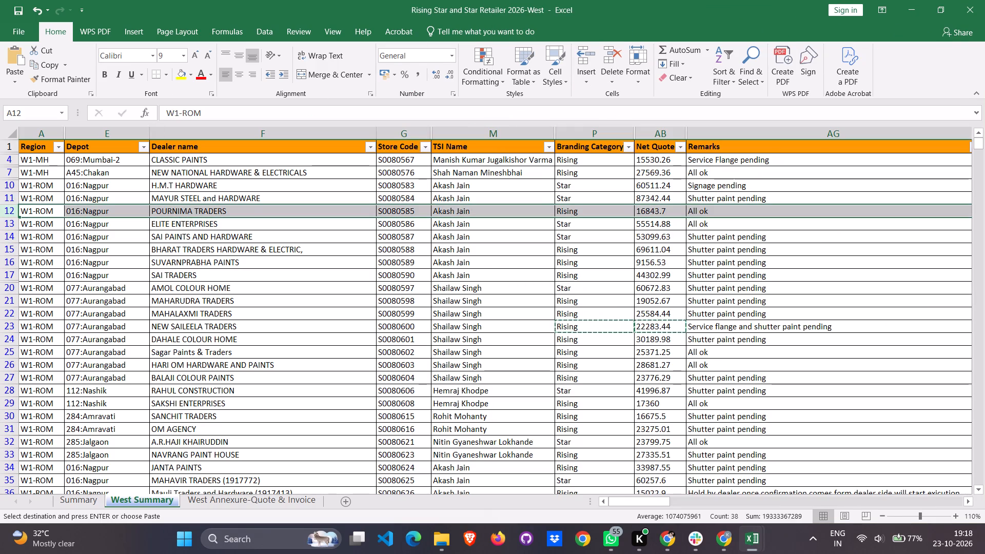
key(Escape)
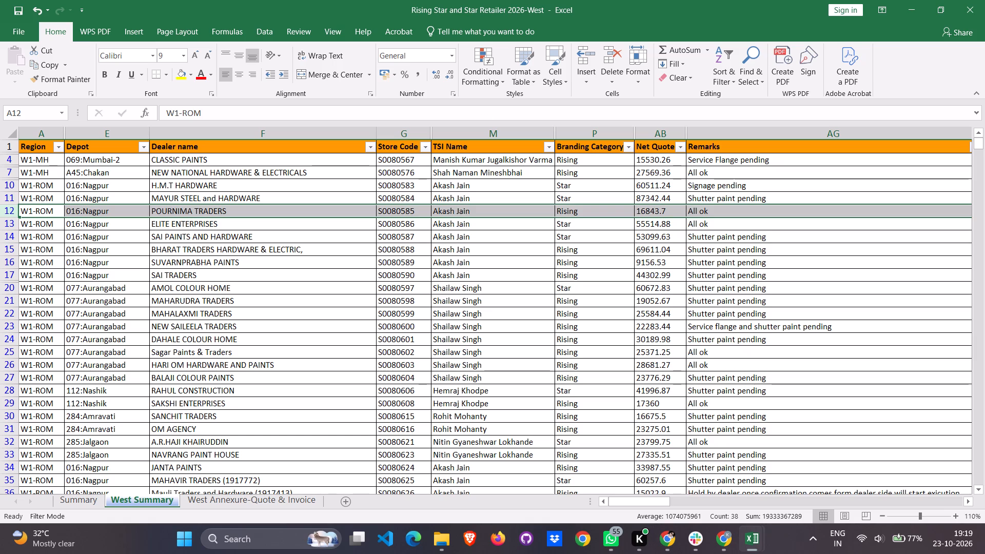
key(alt+Tab)
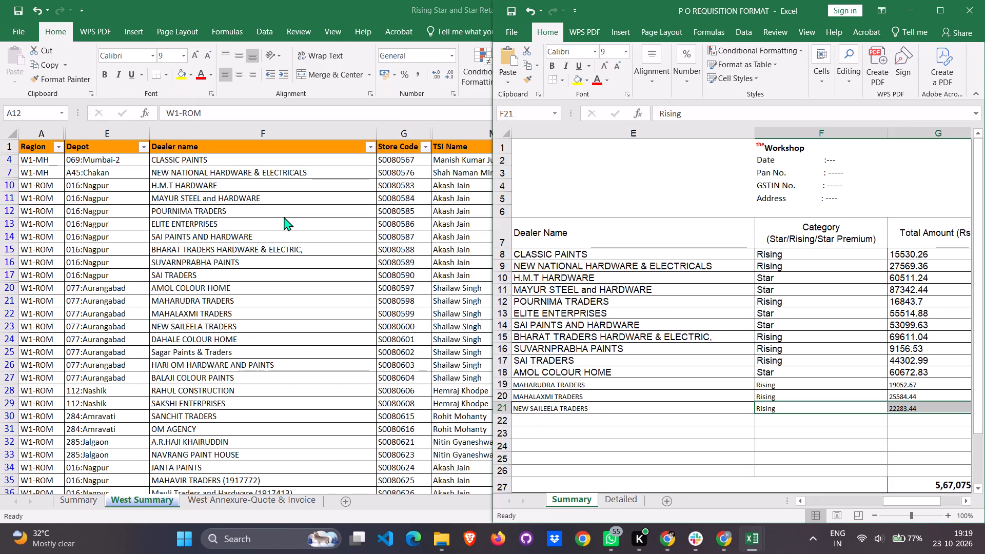
scroll(287, 217, right, 4)
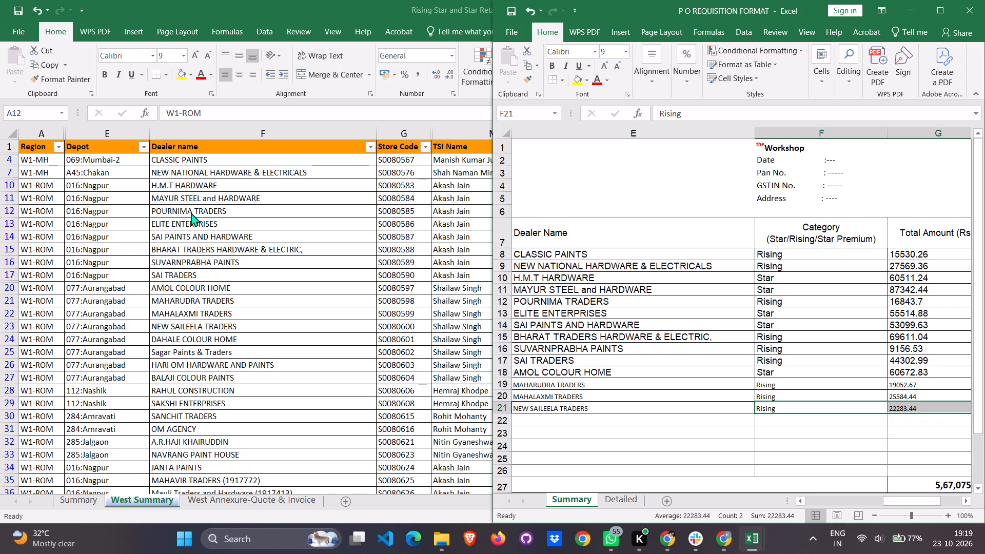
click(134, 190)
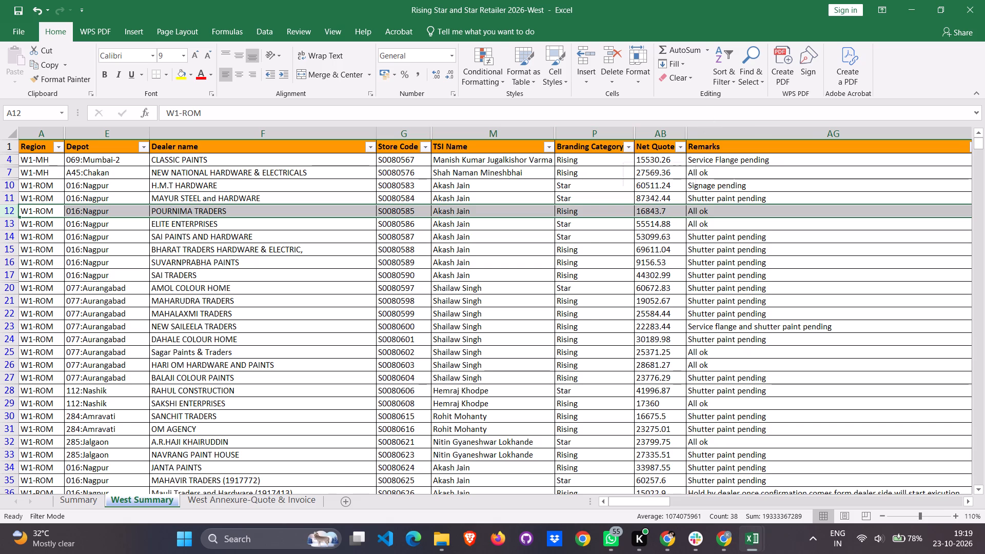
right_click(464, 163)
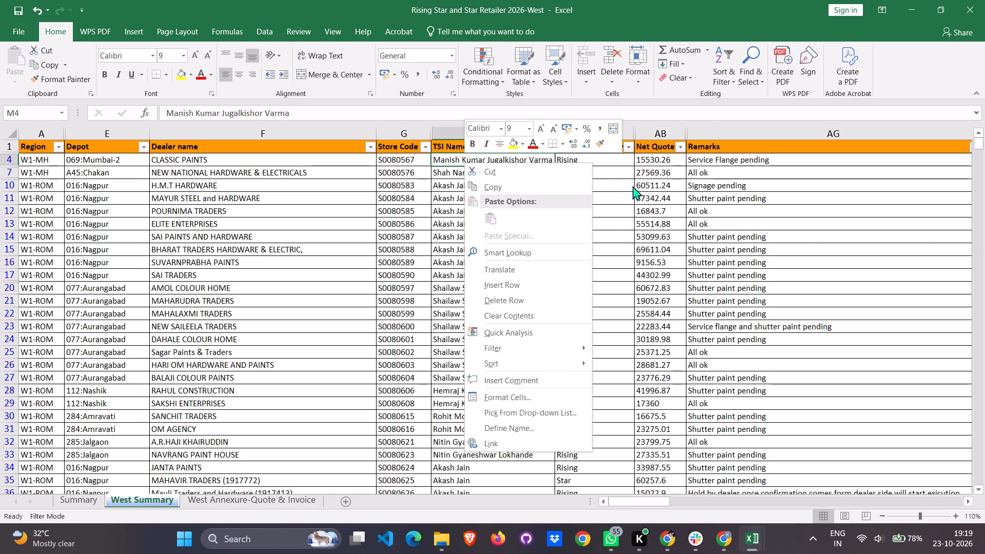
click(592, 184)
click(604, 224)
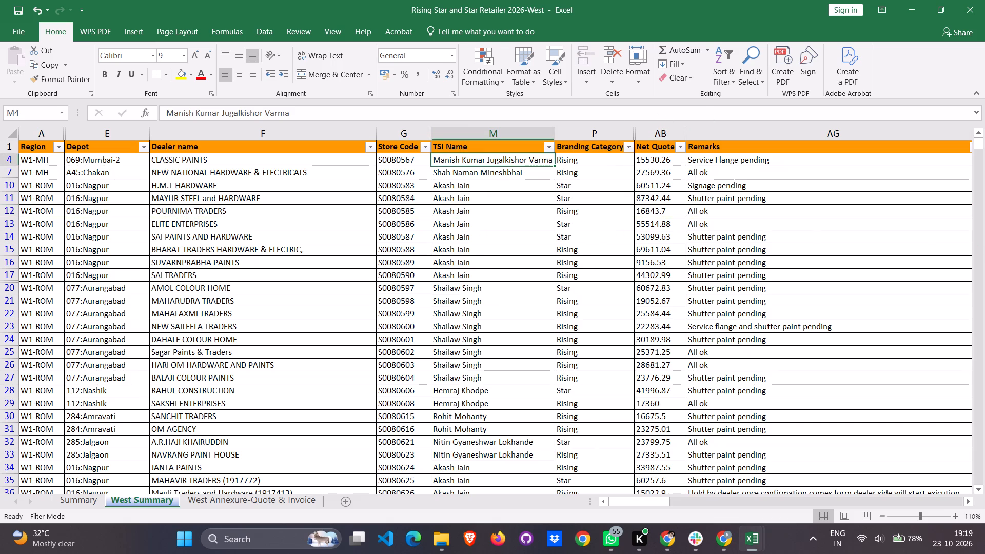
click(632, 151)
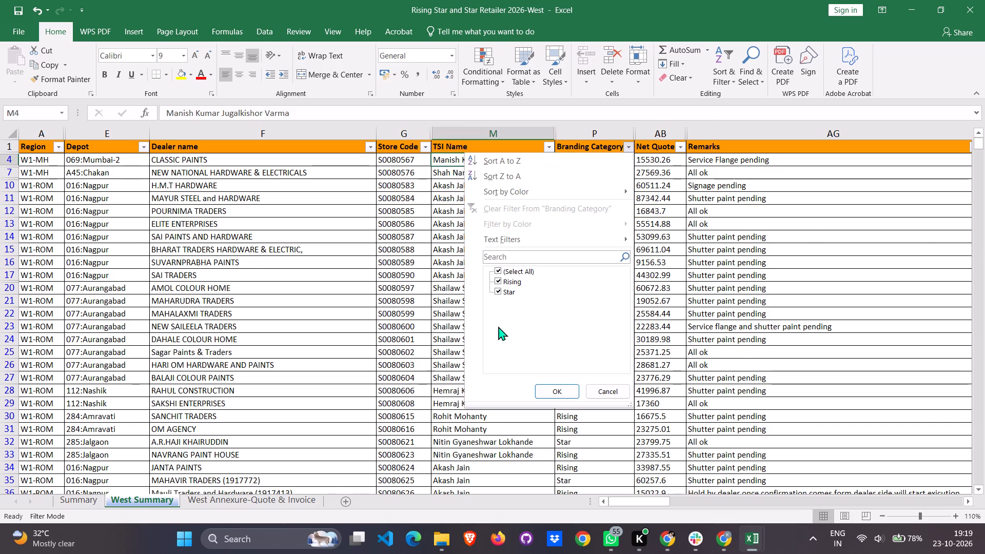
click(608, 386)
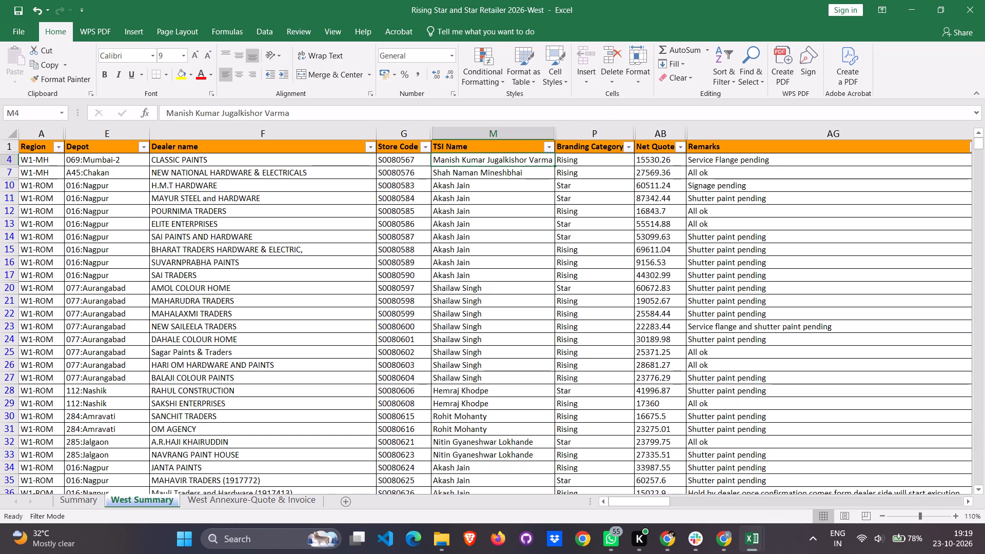
Maximize the P O requisition workbook and go to the Store Code cell of the NEW SAILEELA TRADERS row.
key(alt+Tab)
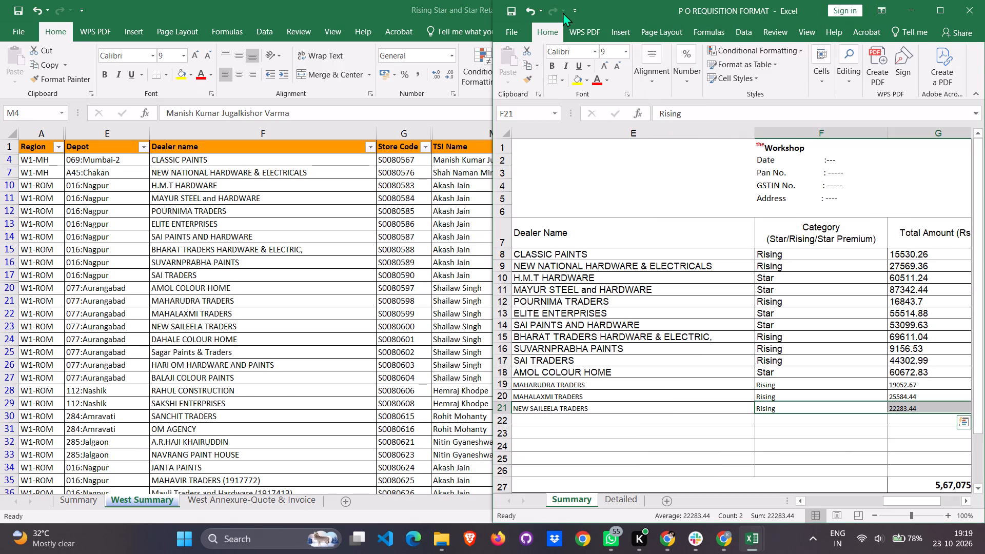
click(937, 15)
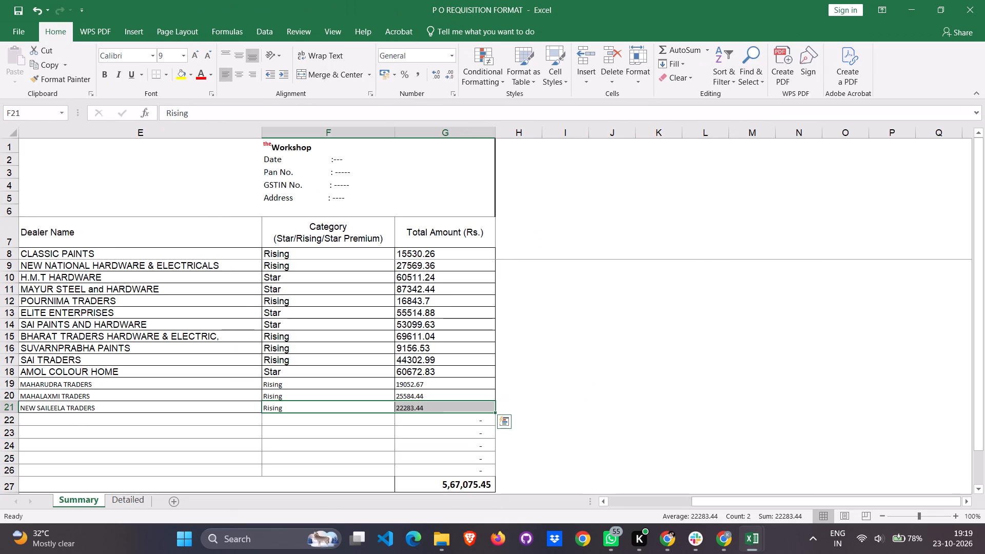
key(Left)
key(Left)
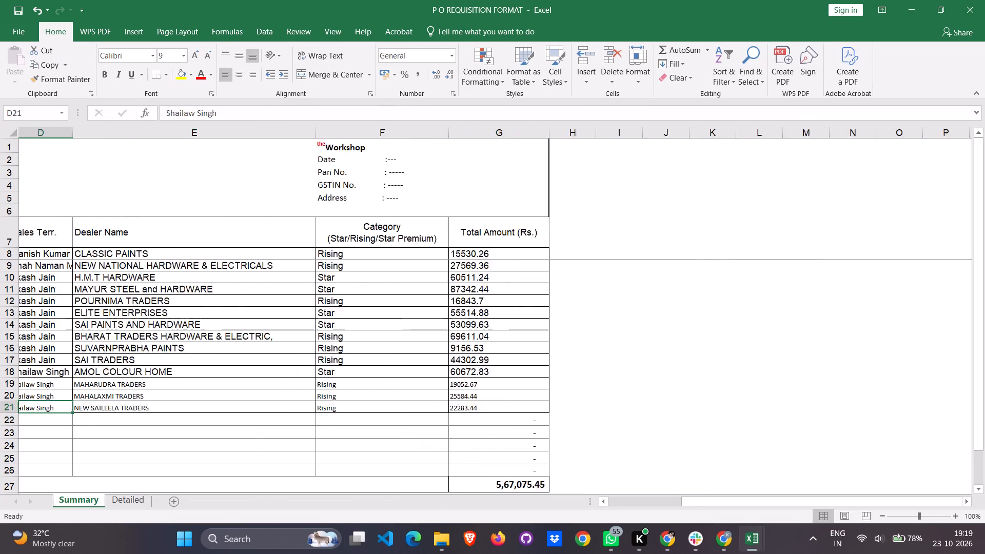
key(Left)
key(Left)
key(Left)
key(Left)
key(Left)
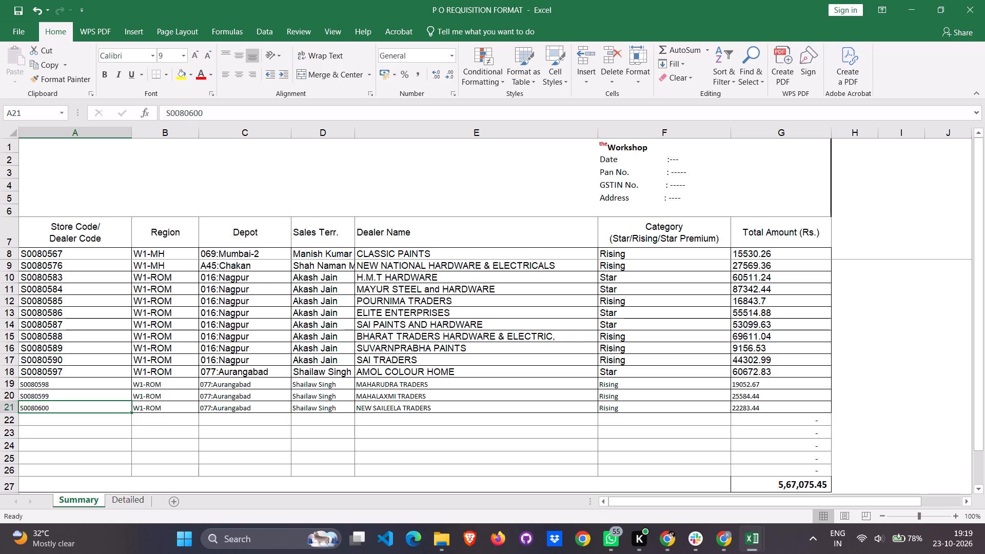
Cross-check the P O requisition's filled store rows against the Region, Depot, Dealer name and Store Code columns in West Summary.
click(72, 419)
key(alt+Tab)
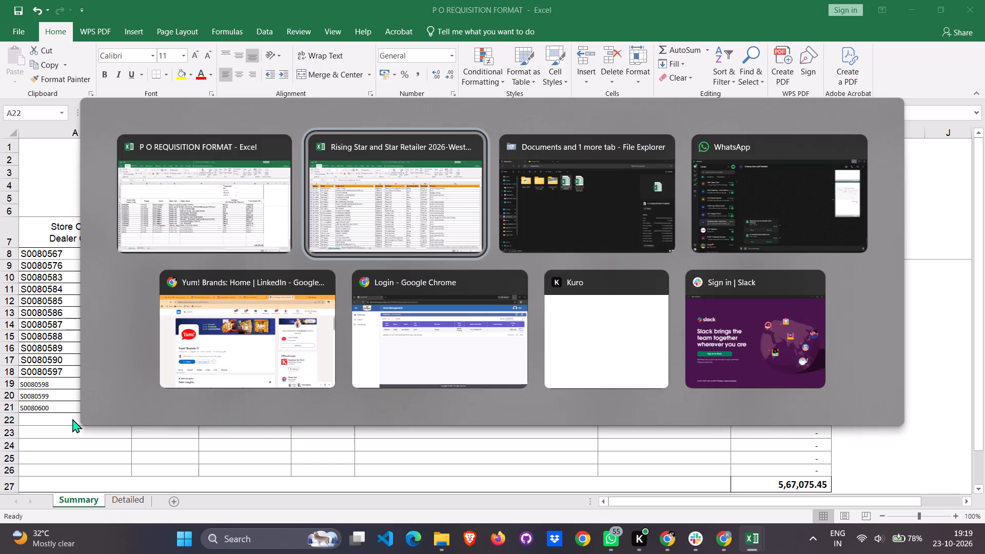
click(98, 266)
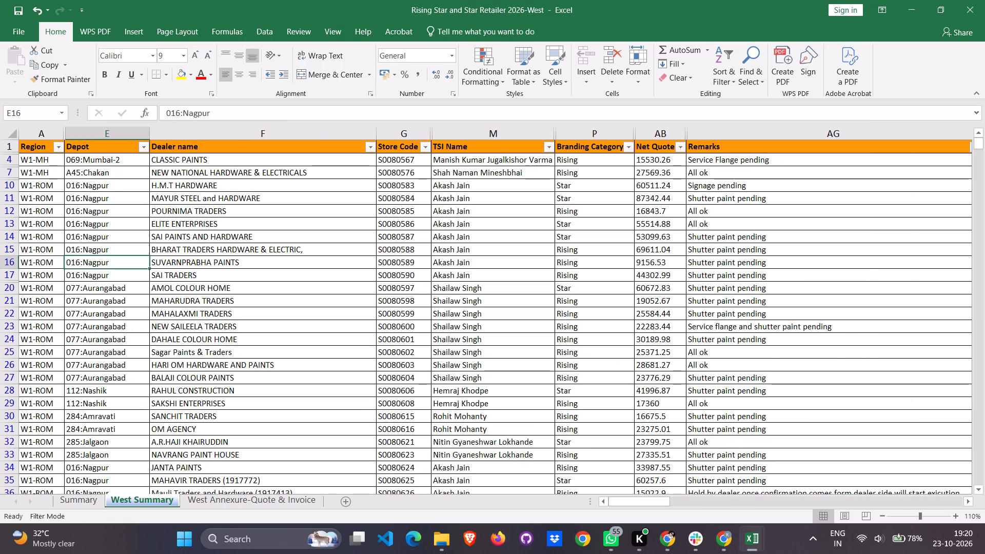
key(shift+Tab)
key(shift+Tab)
key(shift+Tab)
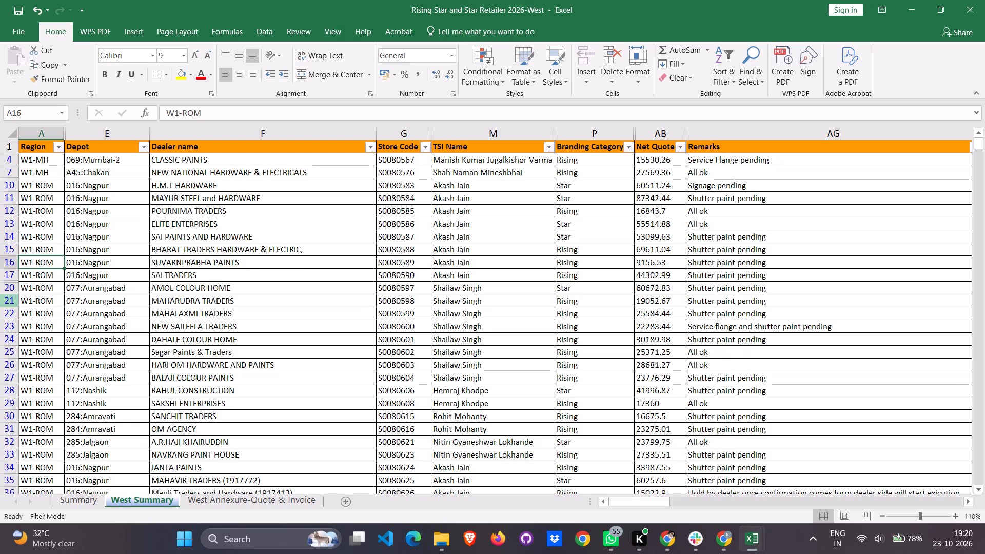
key(alt+Tab)
key(alt+Tab)
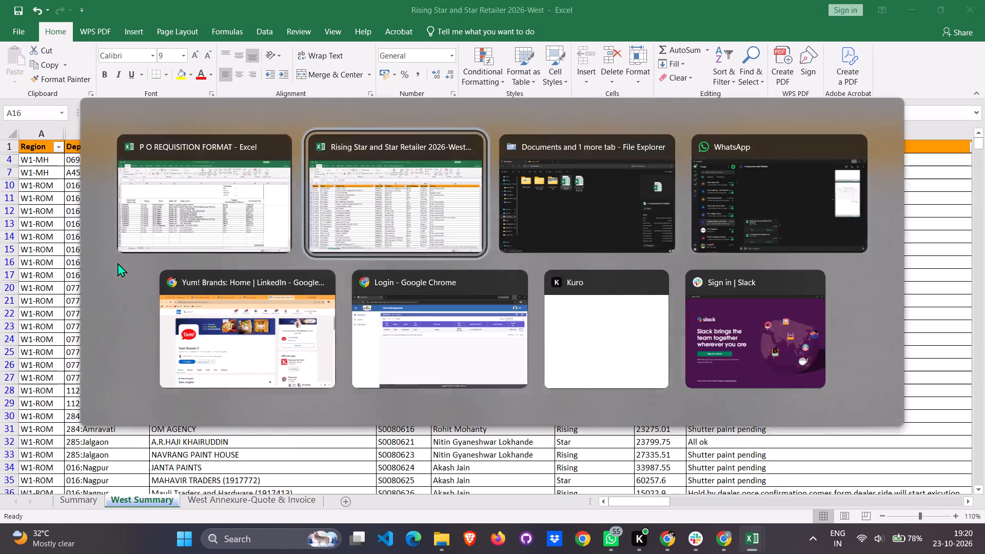
key(alt+Tab)
key(alt+Tab)
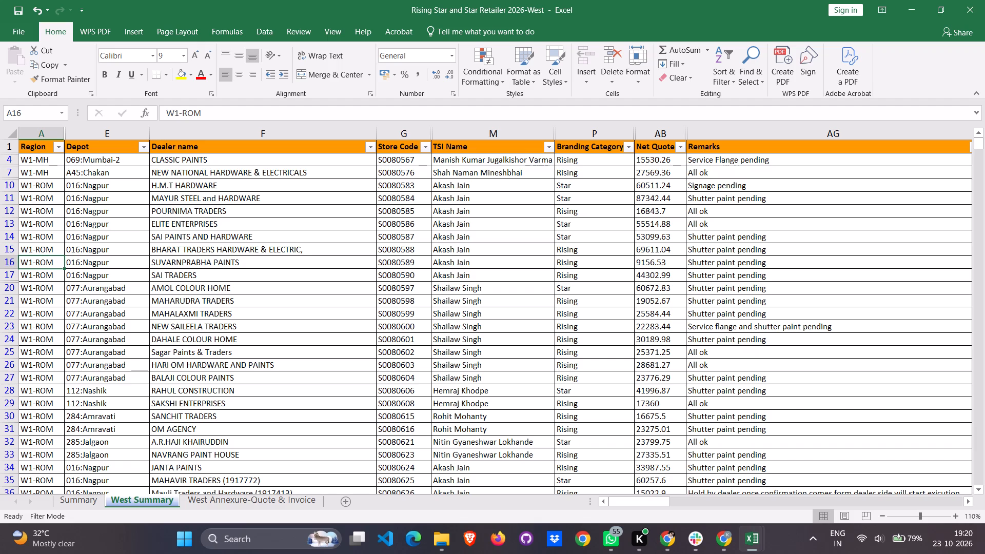
key(Left)
key(Left)
key(alt+Tab)
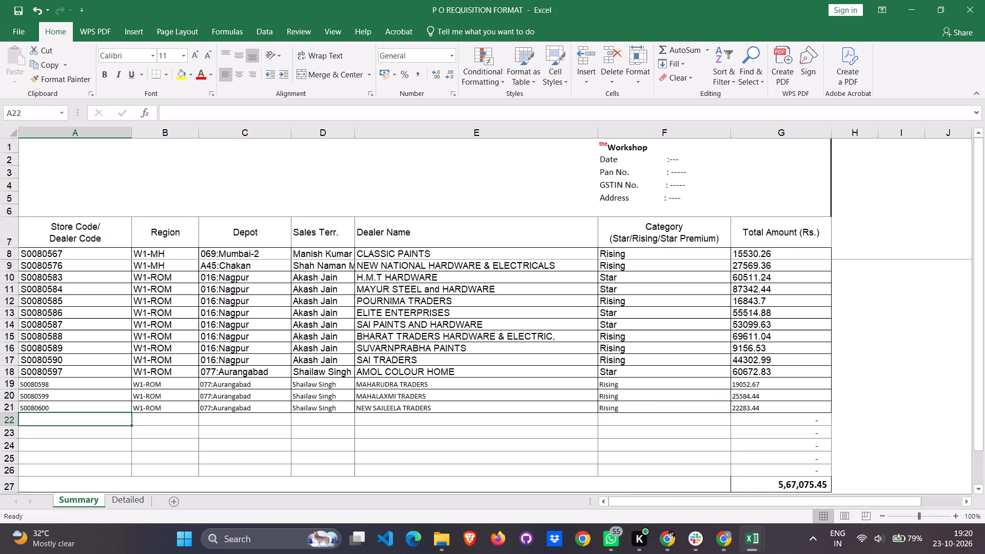
key(alt+Tab)
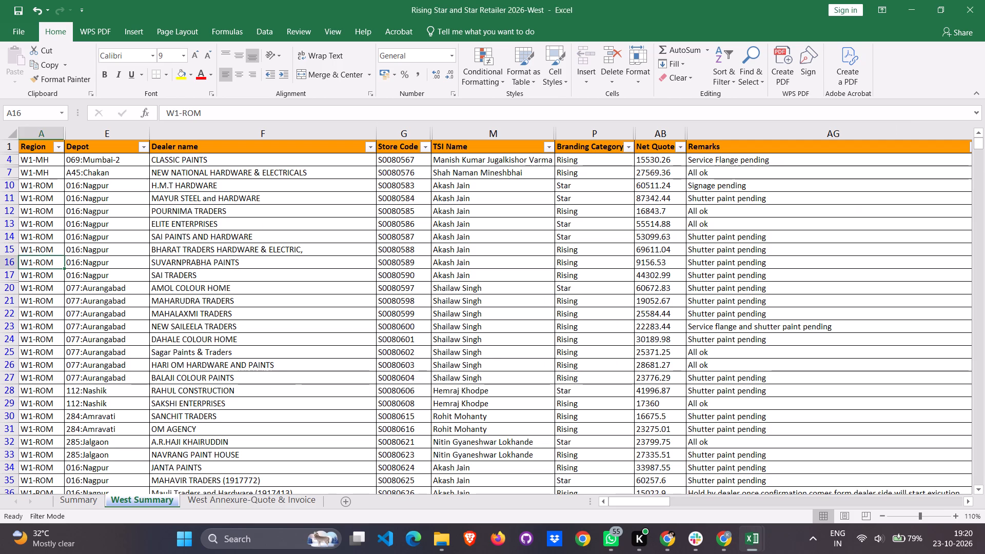
key(Right)
key(Right)
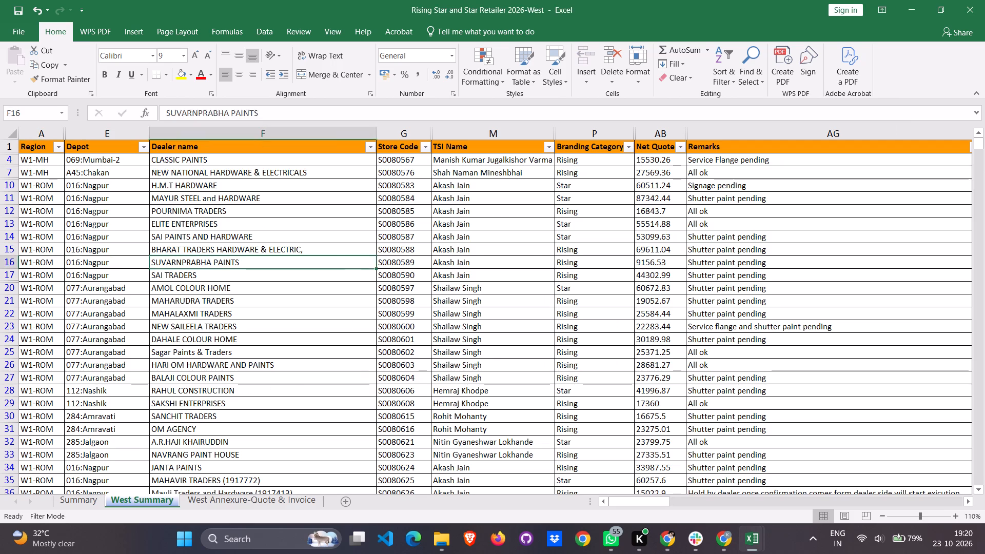
key(Right)
key(Right)
key(Left)
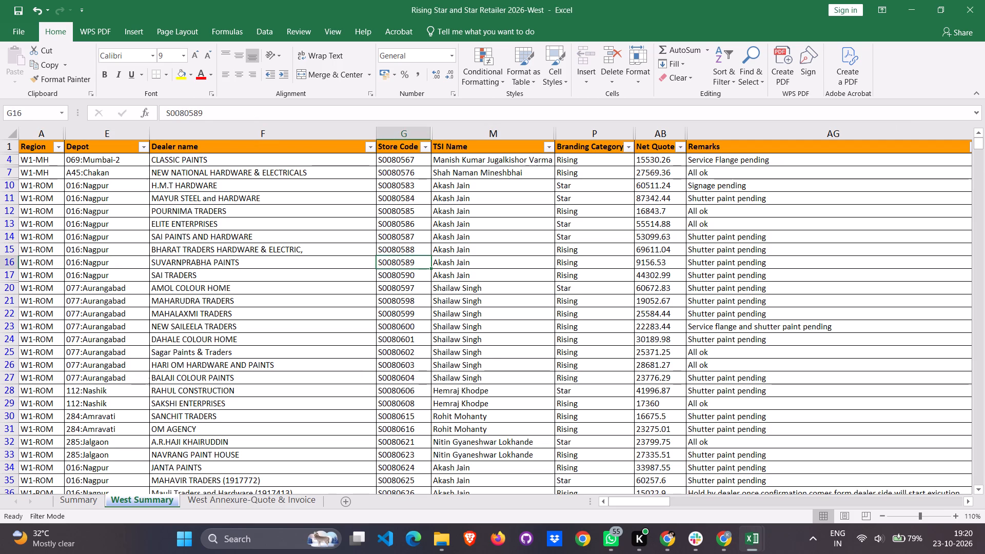
key(alt+Tab)
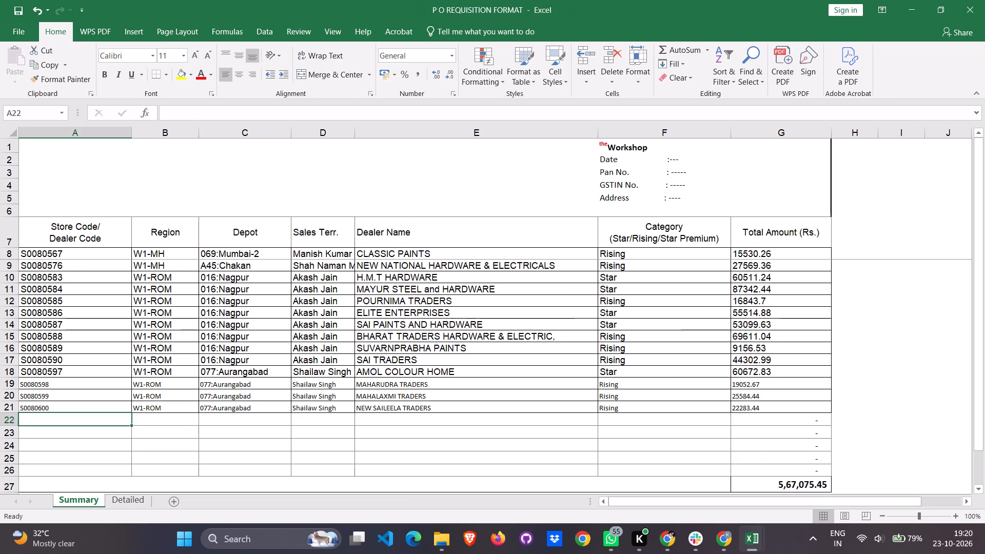
key(alt+Tab)
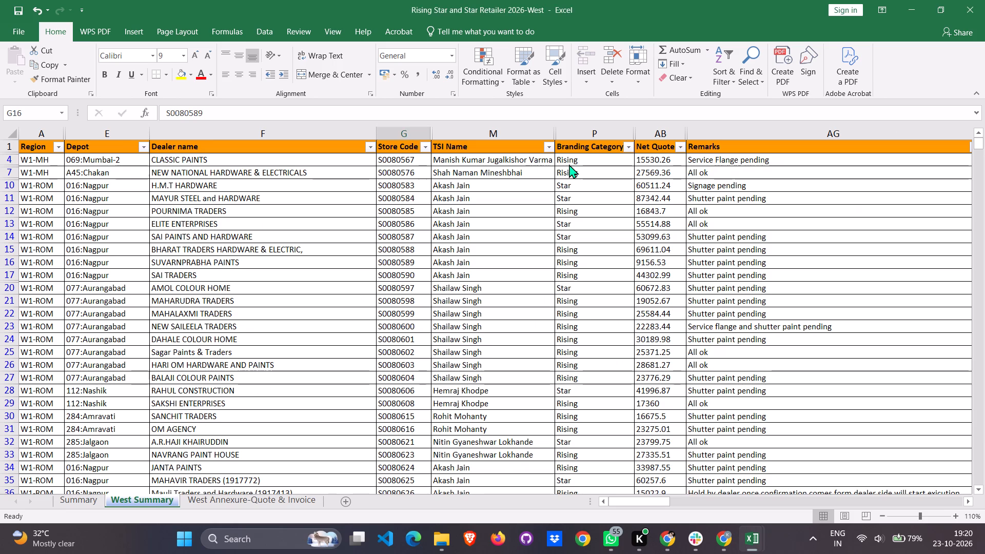
key(Left)
key(Left)
Copy the dealer name NEW SAILEELA TRADERS from the requisition's last filled row and search West Summary for it.
key(alt+Tab)
key(Right)
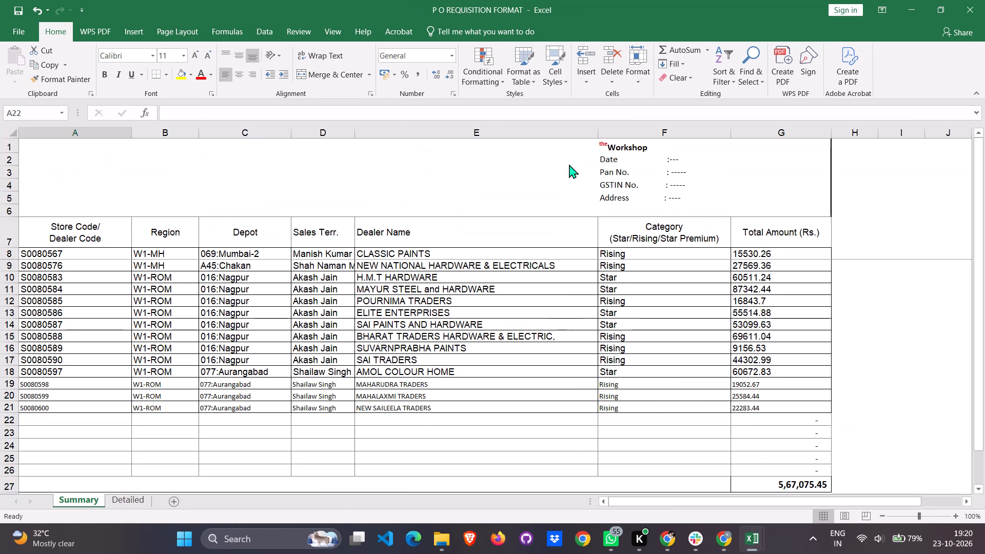
key(Right)
key(Right)
key(Down)
key(Right)
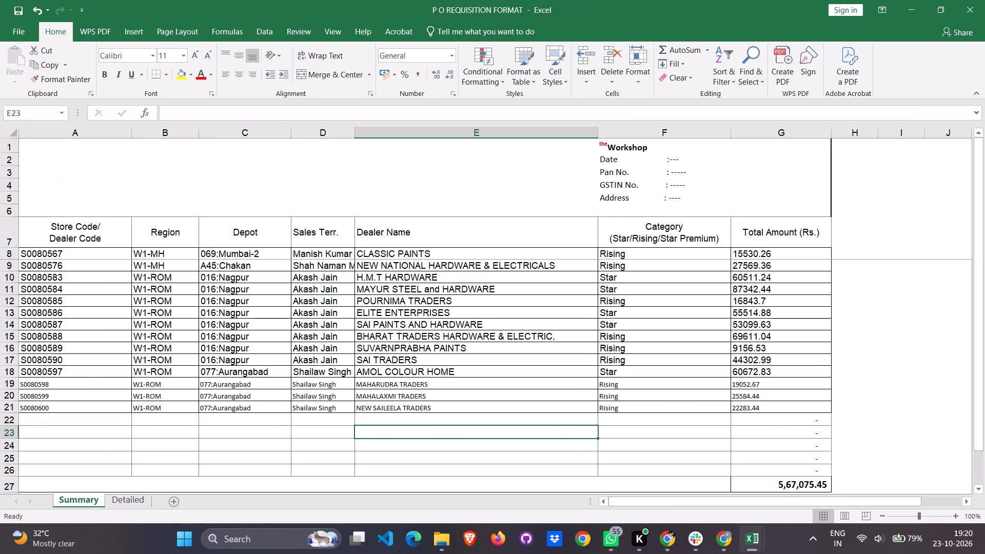
key(Up)
key(Up)
key(ctrl+c)
key(alt+Tab)
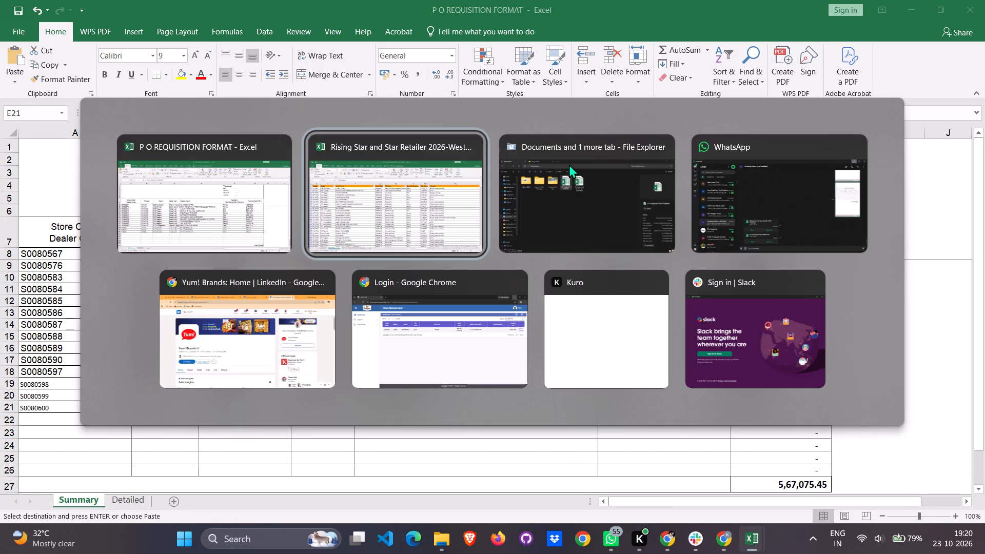
key(ctrl+f)
key(ctrl+v)
key(Return)
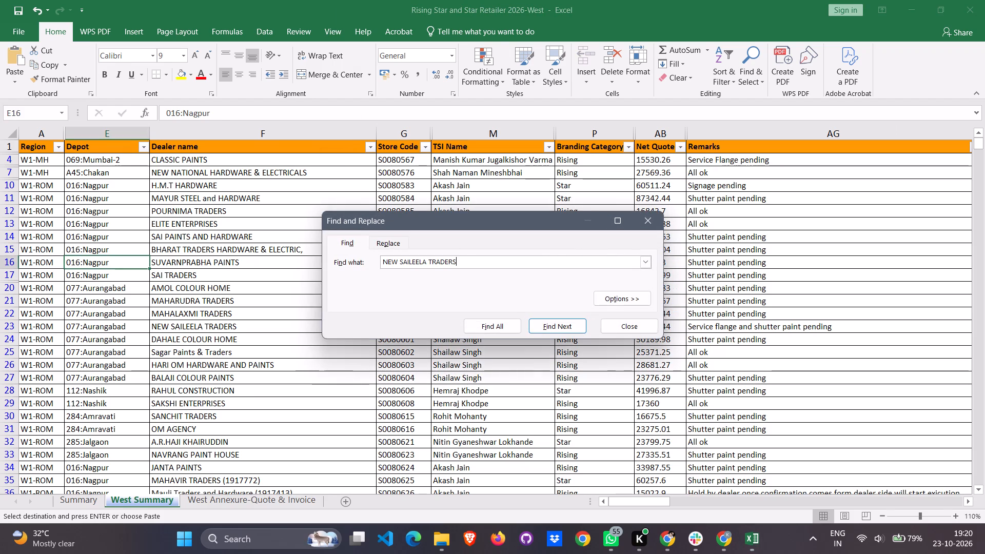
Copy DAHALE COLOUR HOME's store code S0080601 from West Summary into the first empty Store Code cell of the P O requisition.
key(Escape)
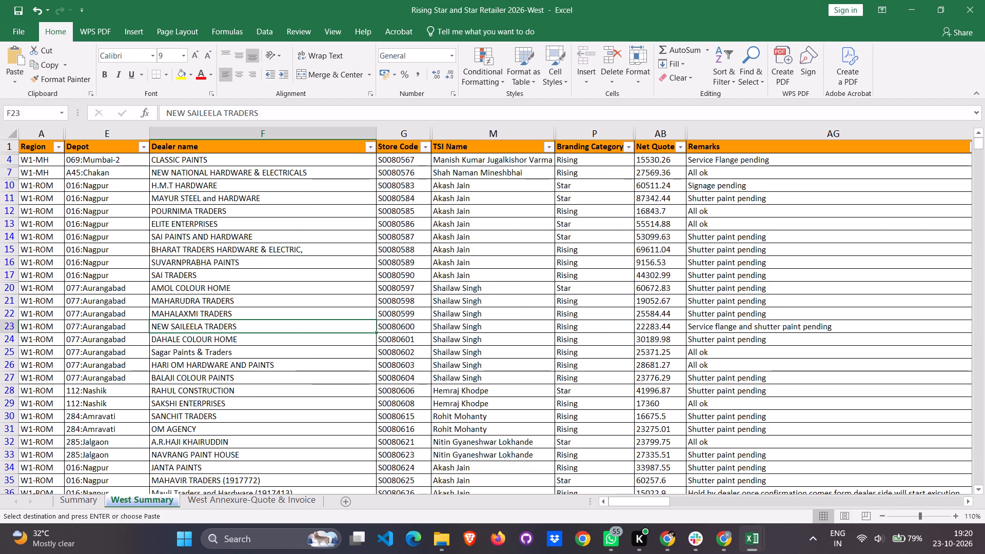
key(Down)
key(Left)
key(Right)
key(Right)
key(c)
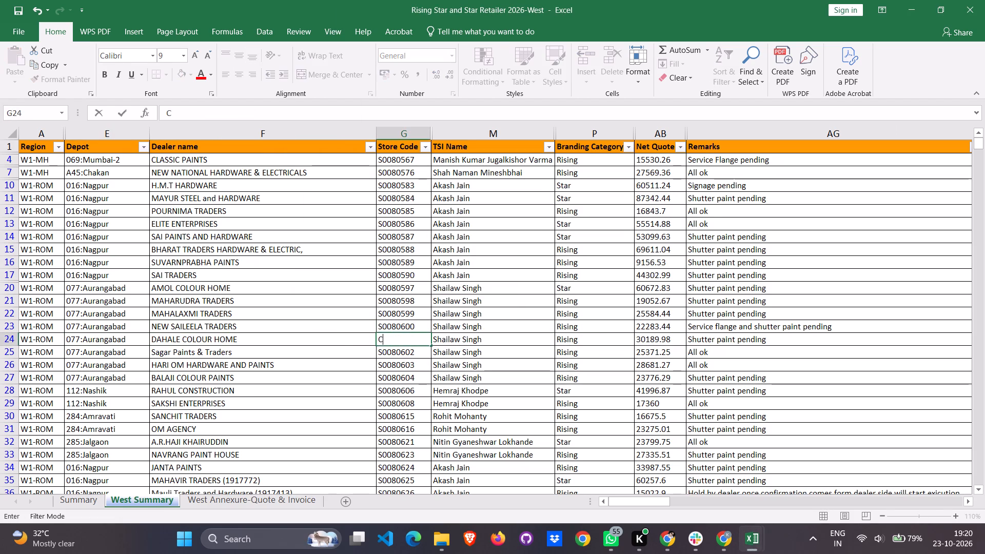
key(Escape)
key(Escape)
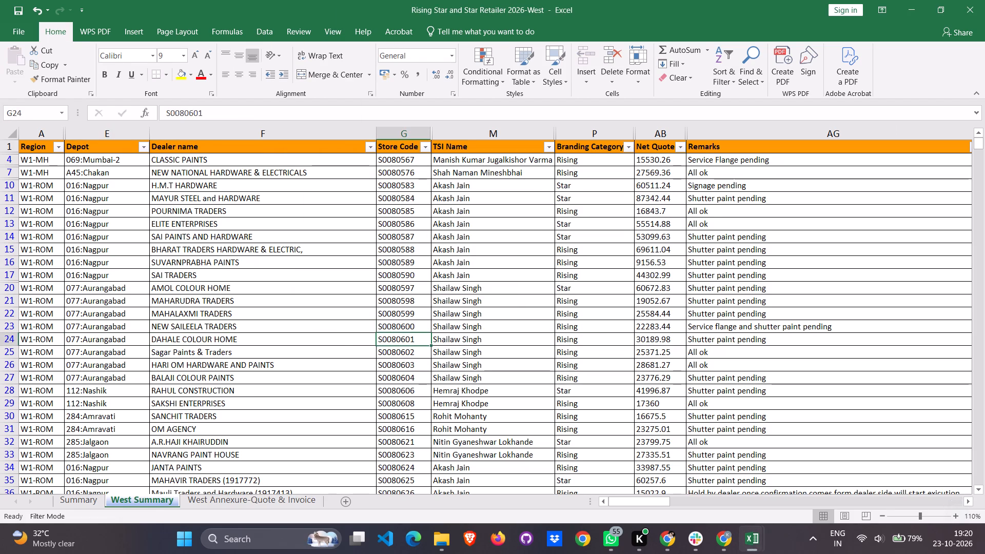
key(ctrl+c)
key(alt+Tab)
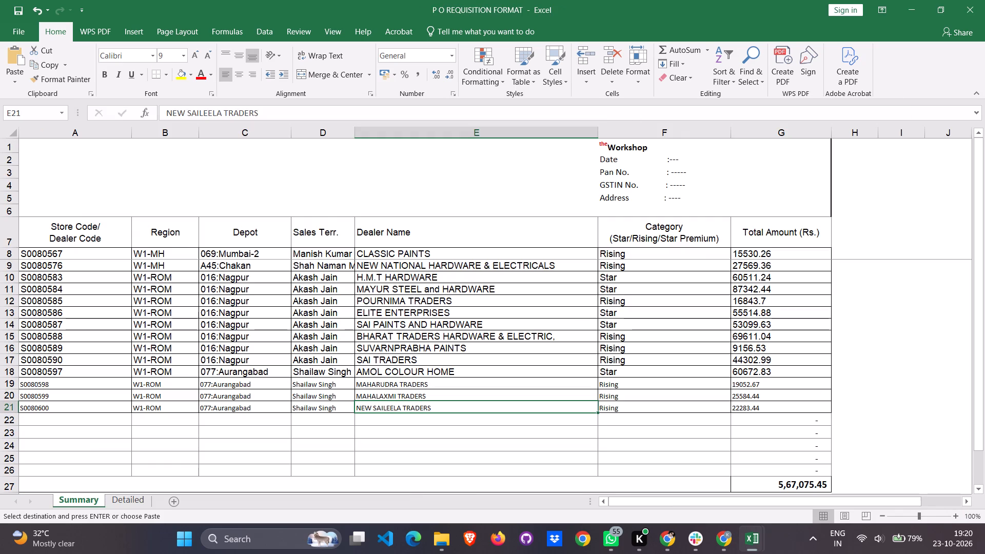
key(Down)
key(ctrl+Left)
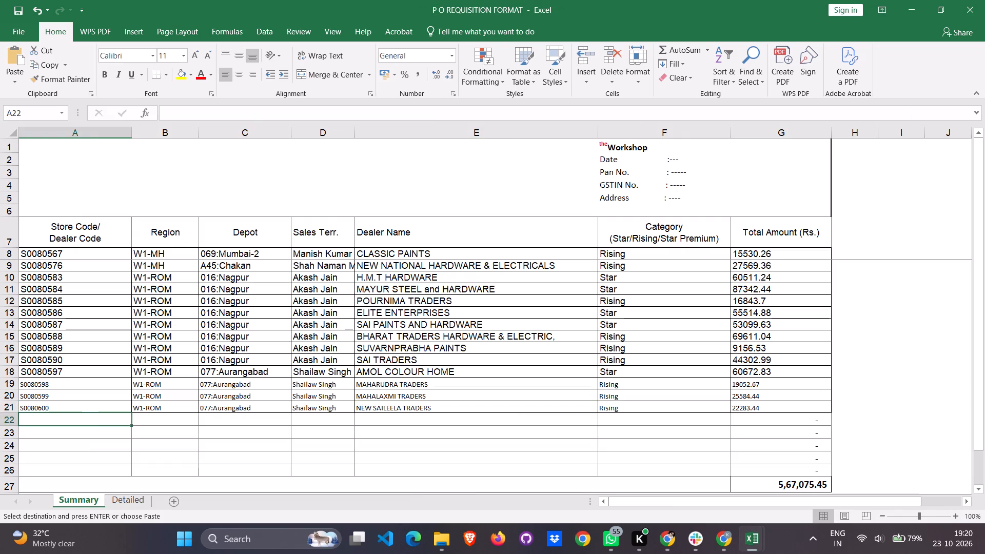
key(v)
key(Escape)
key(ctrl+v)
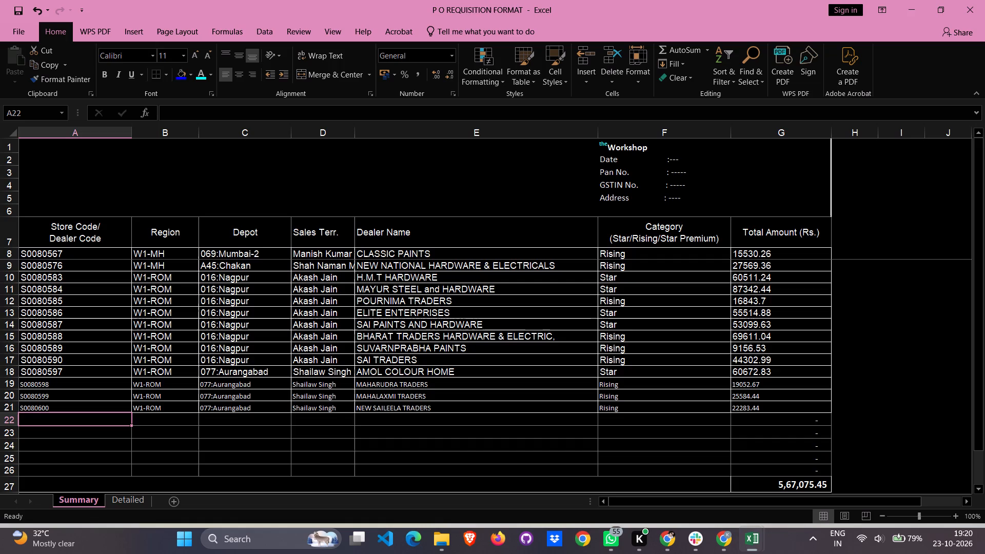
key(Escape)
key(alt+Tab)
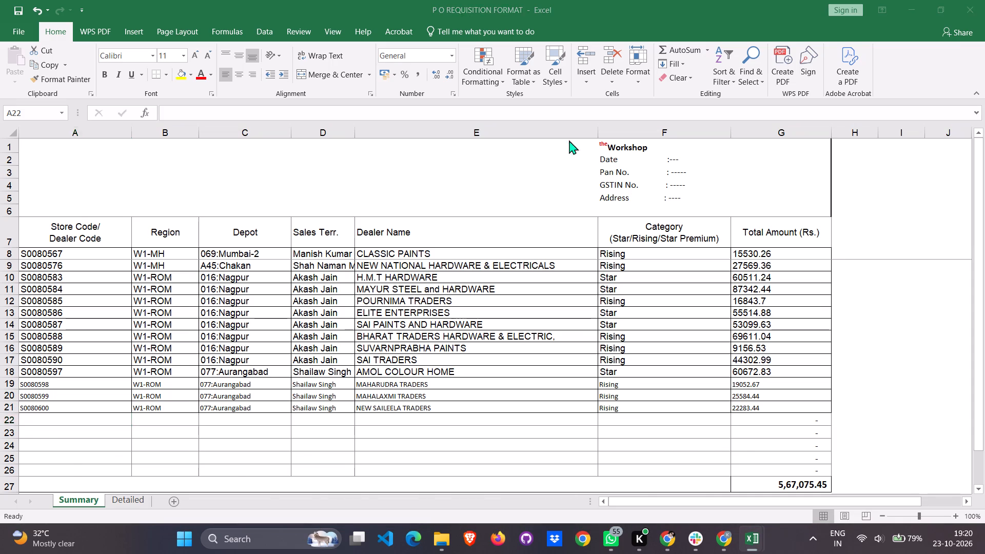
key(ctrl+c)
key(alt+Tab)
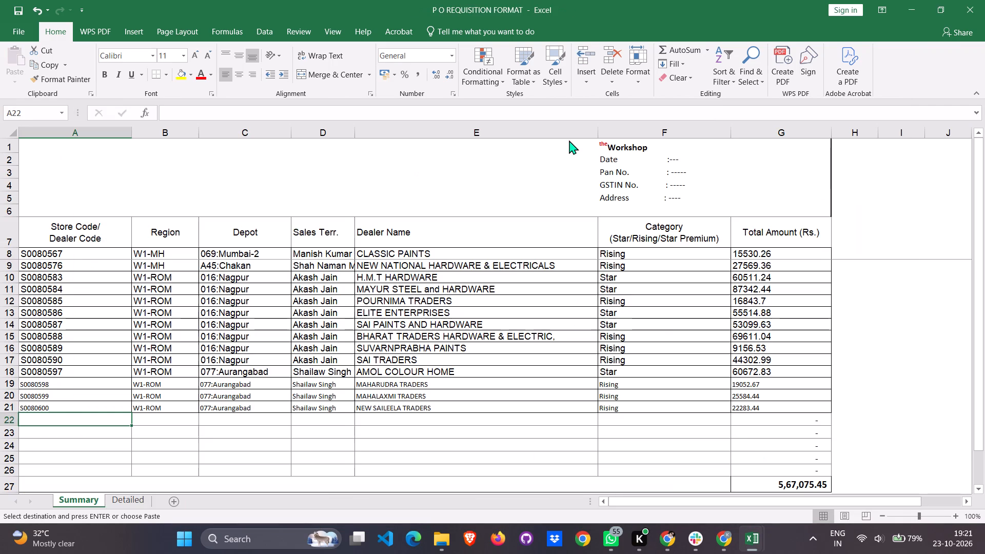
key(ctrl+v)
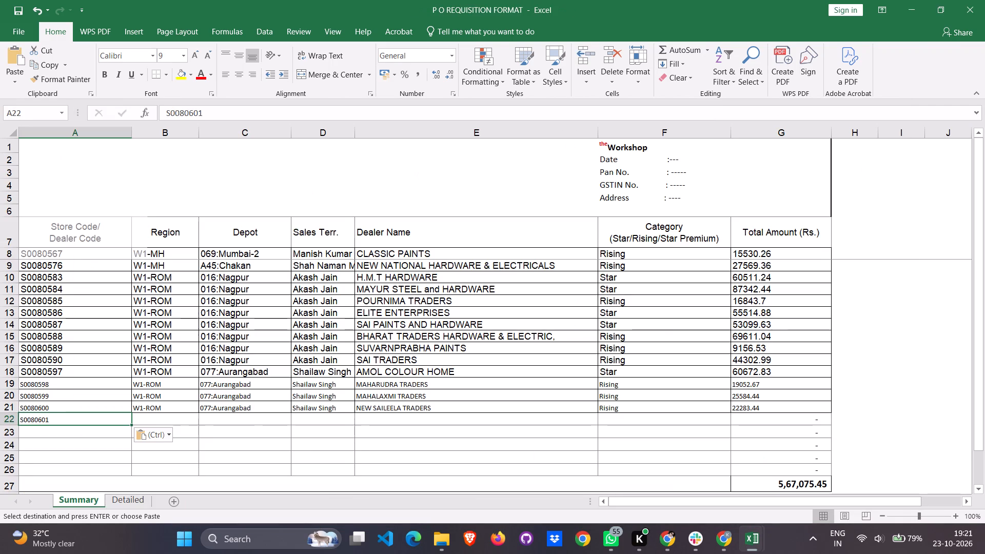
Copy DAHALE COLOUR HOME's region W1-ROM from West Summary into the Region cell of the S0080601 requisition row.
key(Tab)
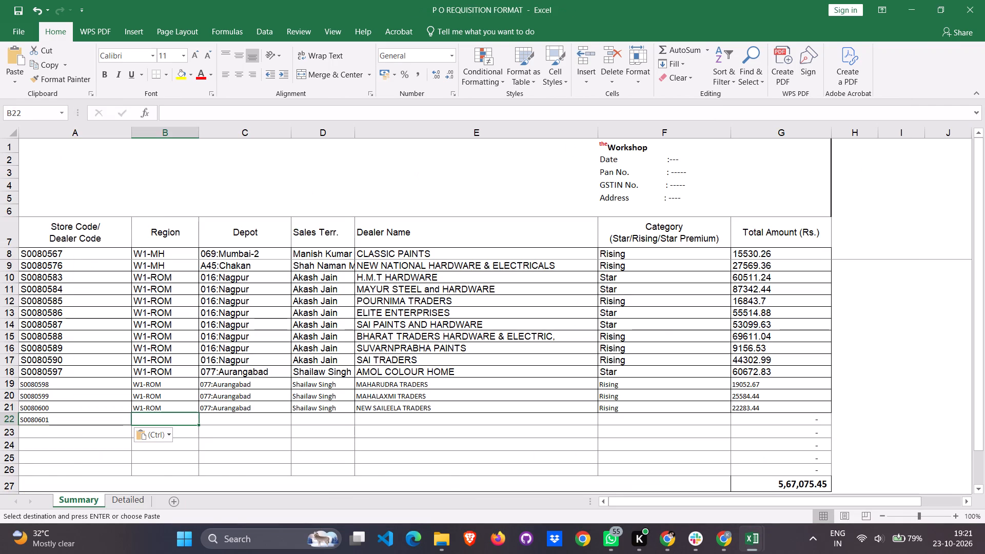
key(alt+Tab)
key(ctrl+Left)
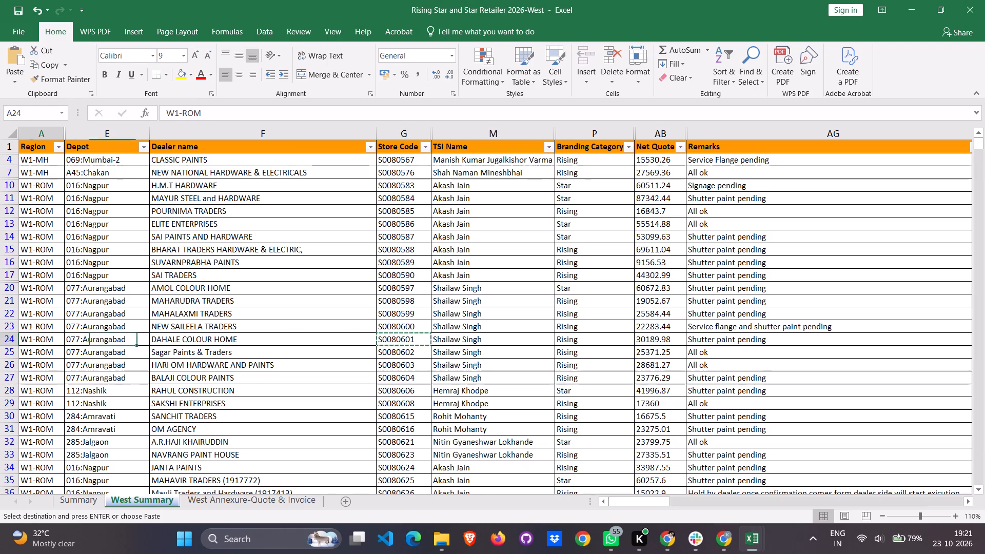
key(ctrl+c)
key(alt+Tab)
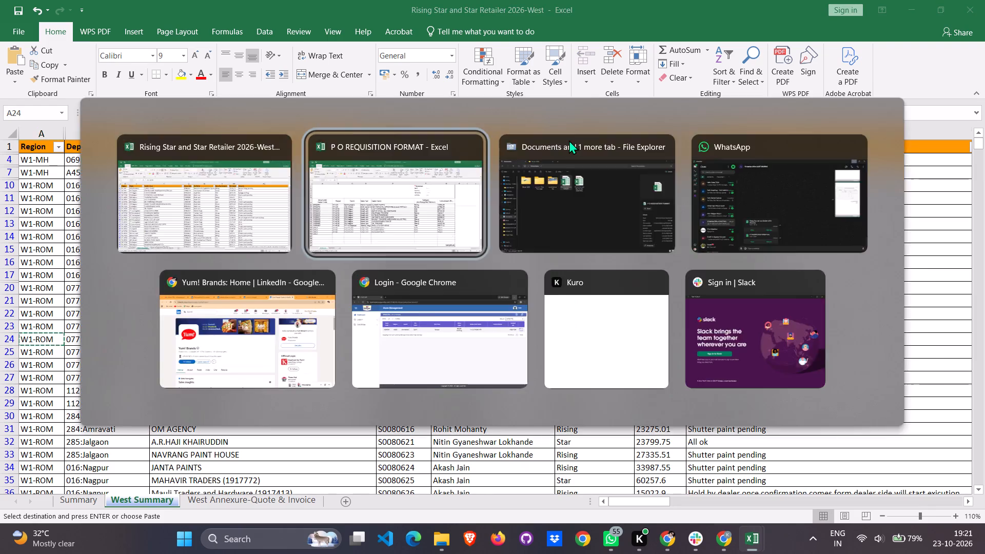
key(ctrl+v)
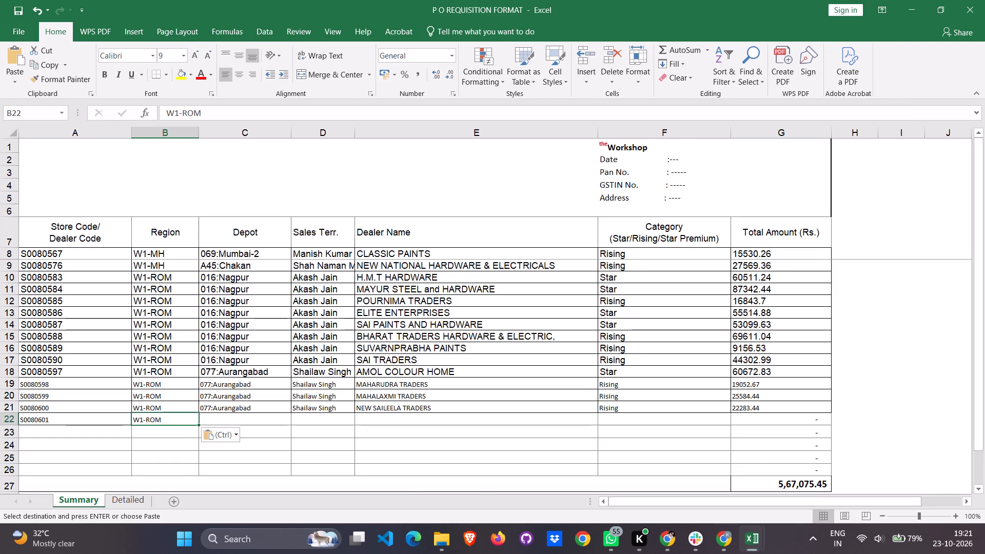
Copy DAHALE COLOUR HOME's region and depot together, W1-ROM and 077:Aurangabad, from West Summary into the S0080601 requisition row.
key(Right)
key(alt+Tab)
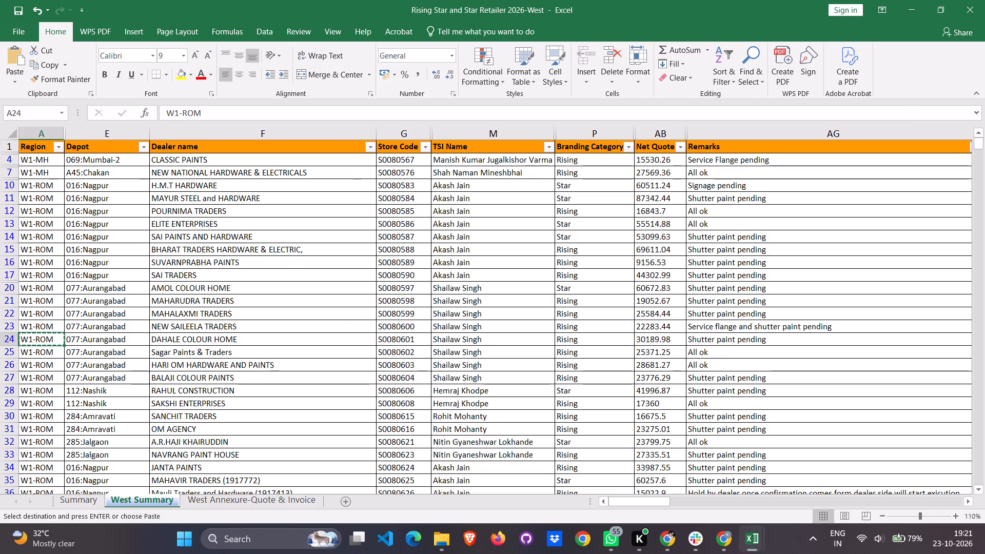
key(Right)
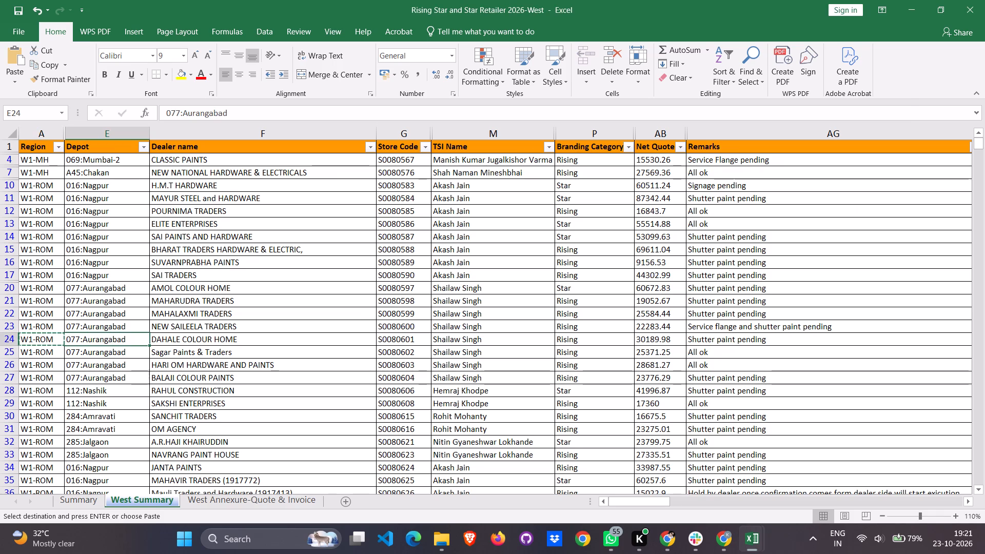
key(Left)
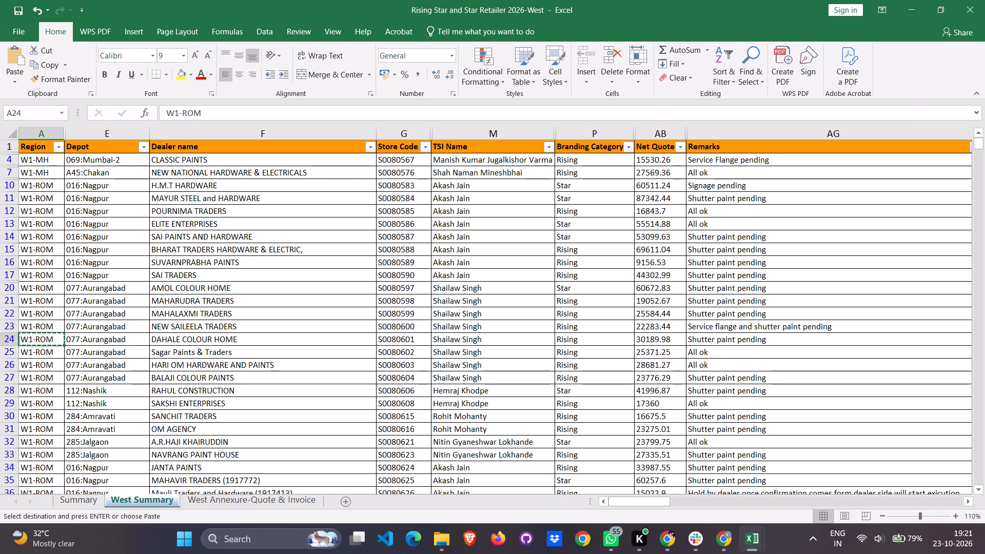
key(ctrl+Right)
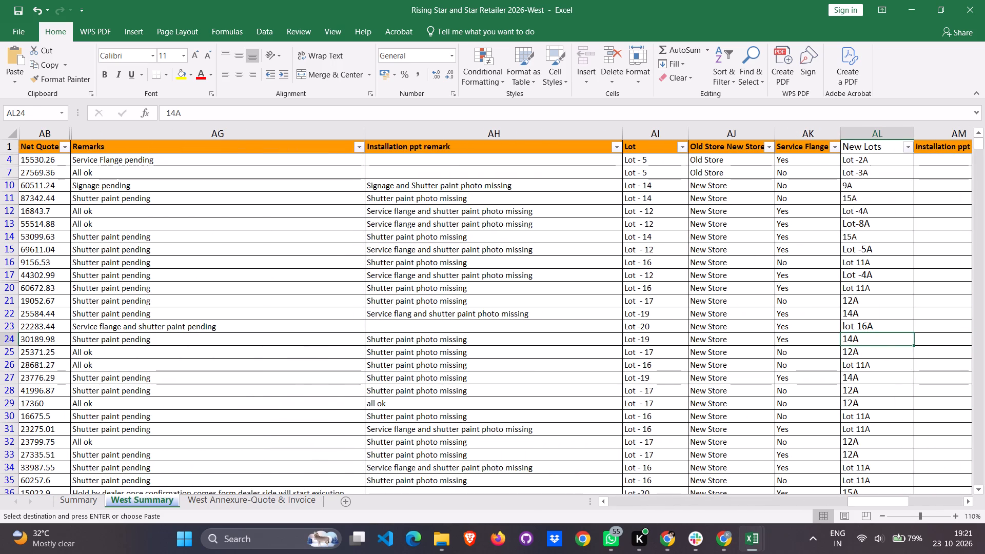
key(ctrl+Left)
key(shift+Right)
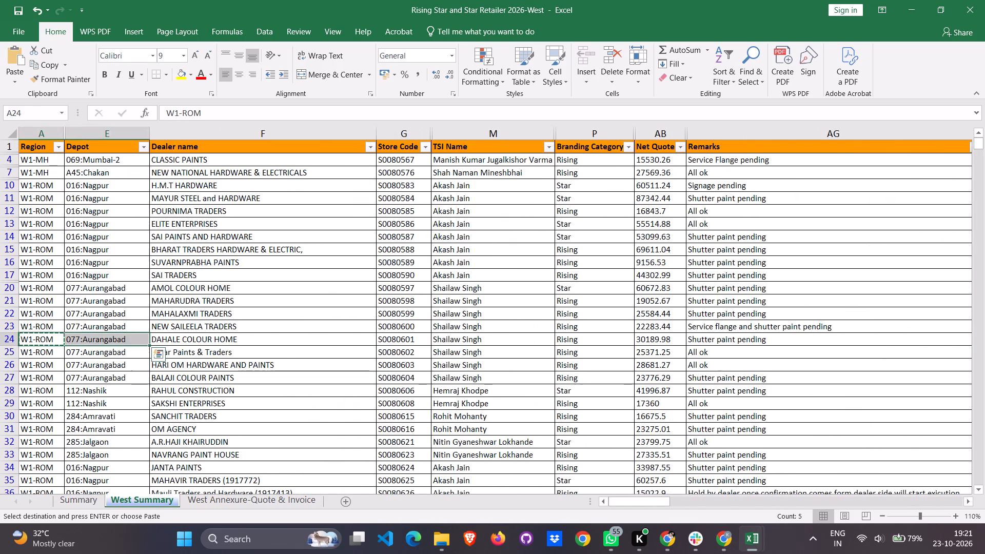
key(ctrl+c)
key(alt+Tab)
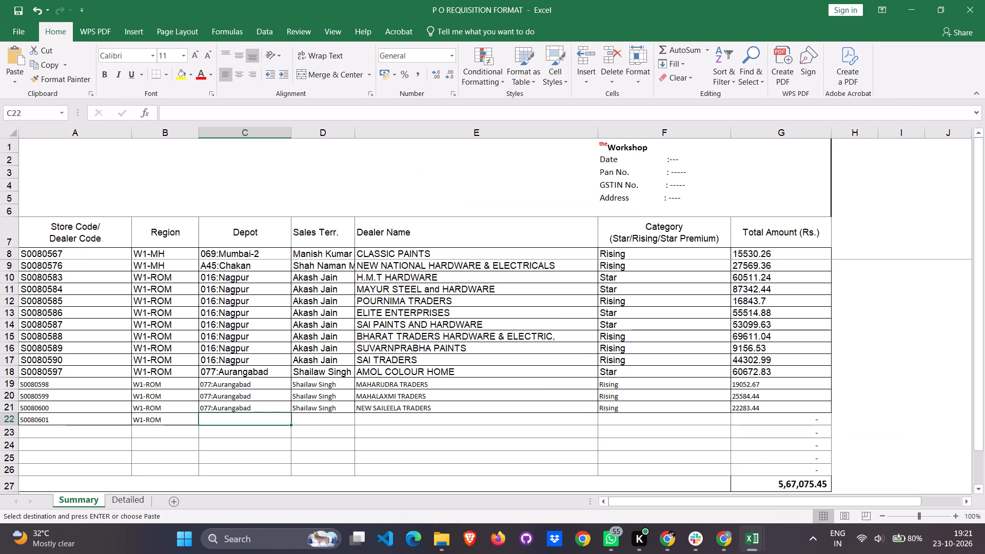
key(Left)
key(ctrl+v)
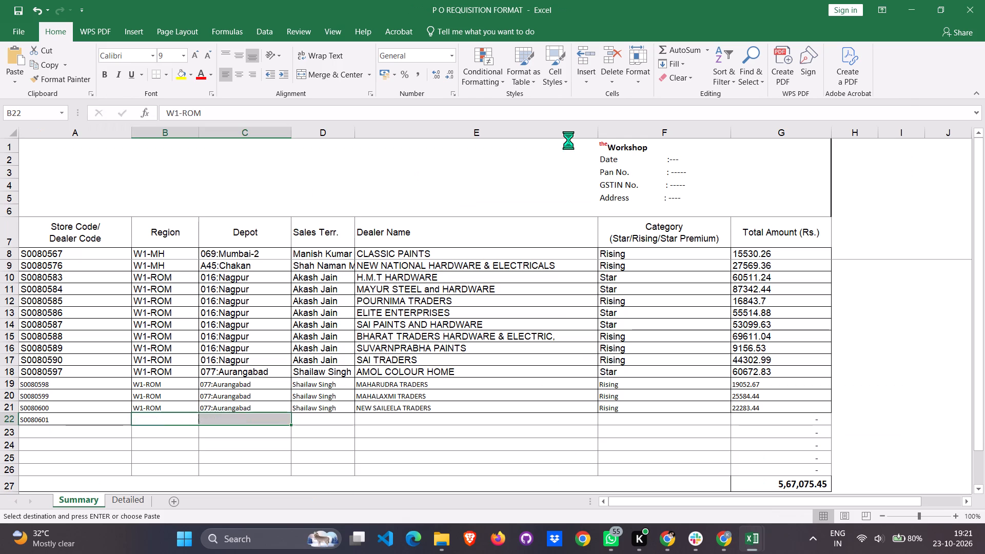
Examine the remaining filtered stores in West Summary and compare them with the requisition's rows and columns still needing data.
key(Right)
key(Right)
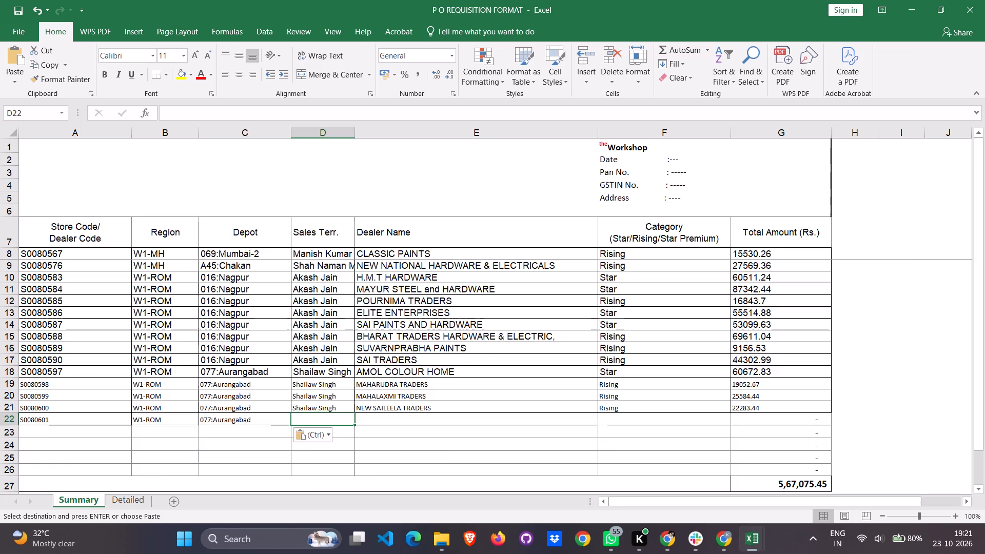
key(alt+Tab)
key(Right)
key(Right)
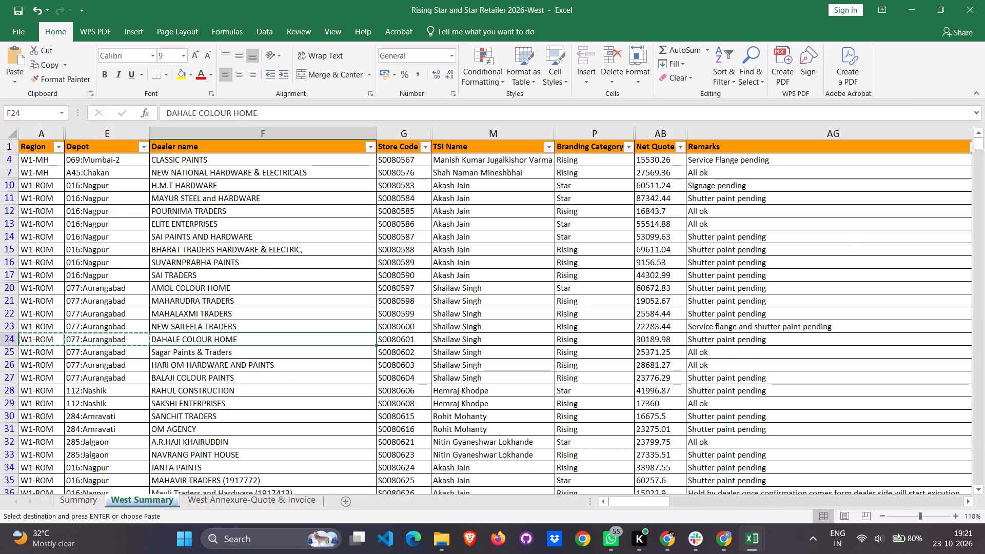
key(Right)
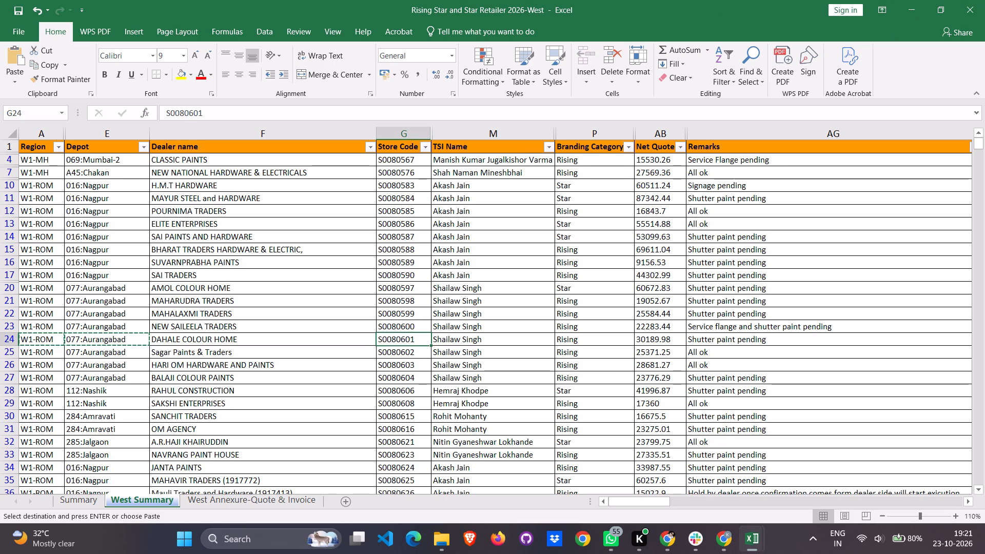
scroll(634, 349, down, 13)
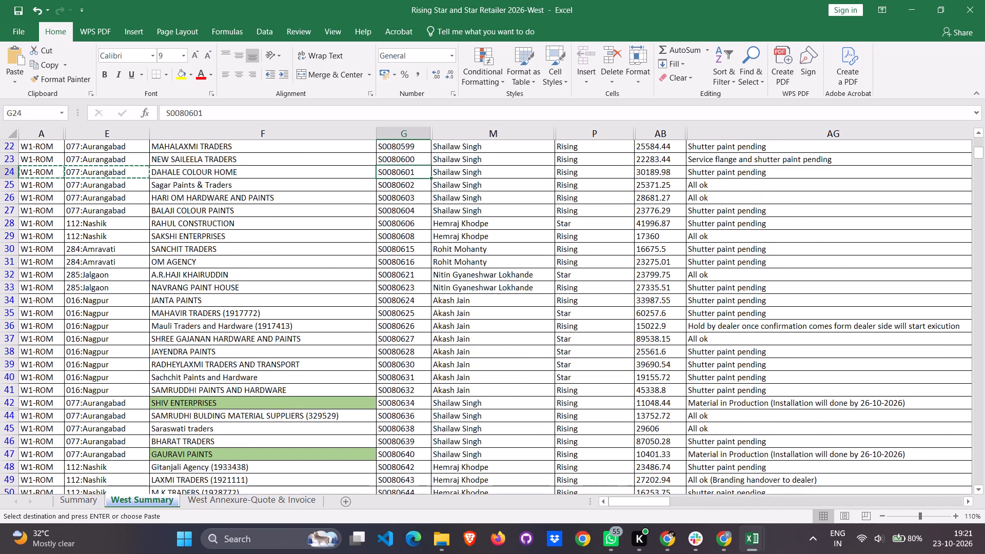
scroll(633, 350, up, 13)
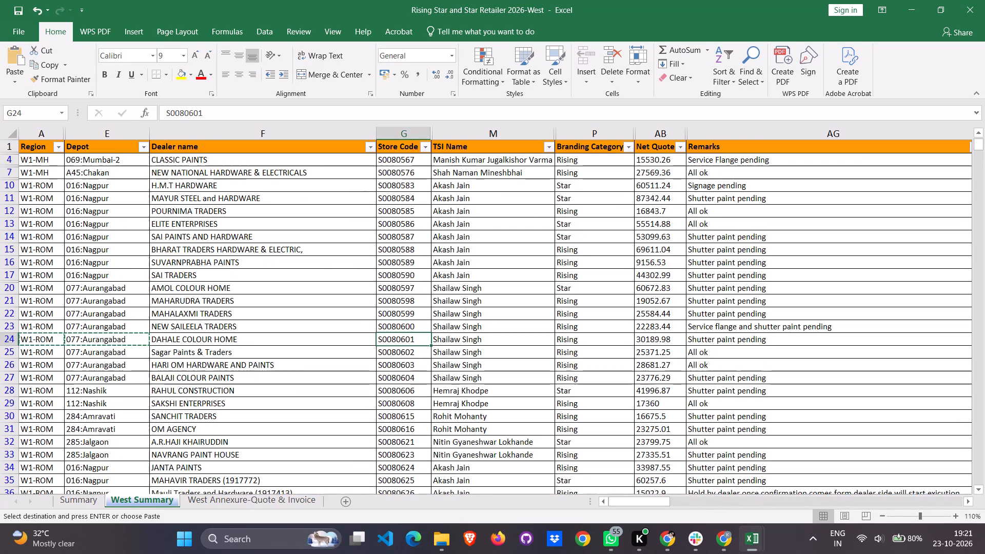
scroll(633, 350, up, 3)
key(alt+Tab)
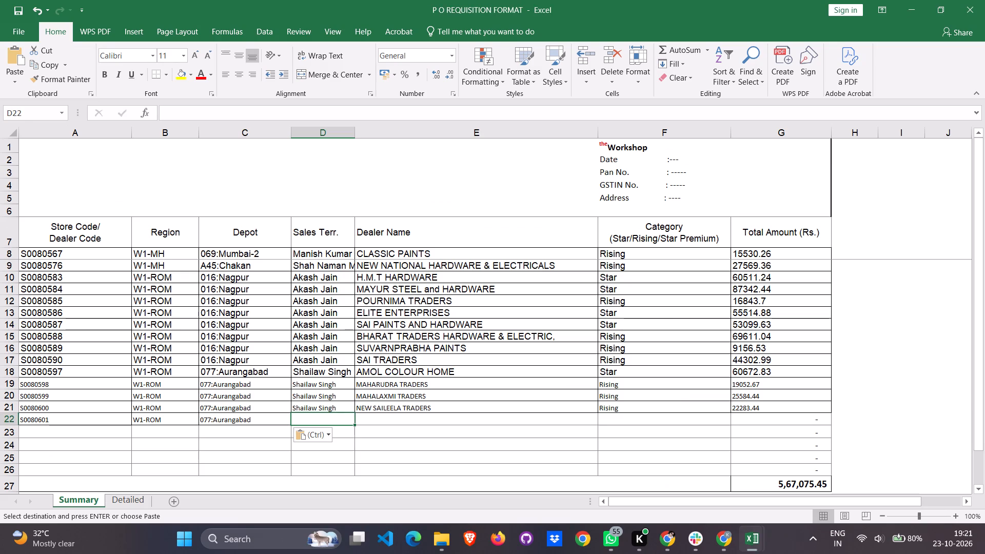
click(633, 350)
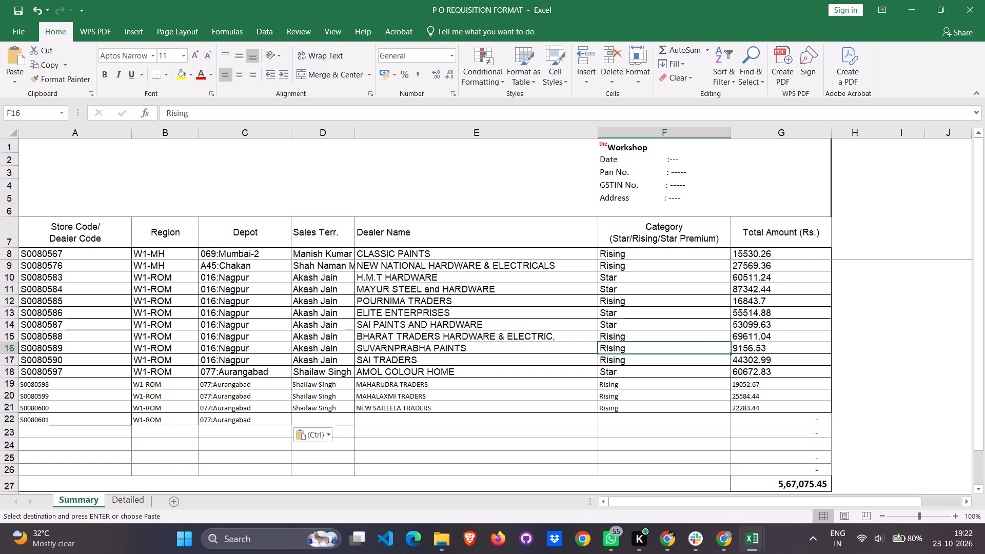
key(alt+Tab)
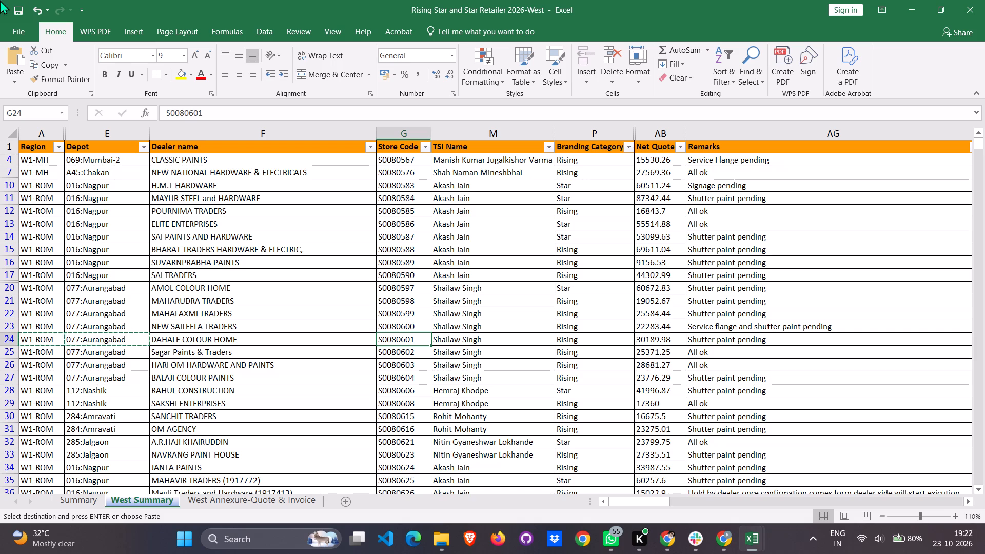
Create a new blank workbook and return to the West Summary sheet.
key(ctrl+n)
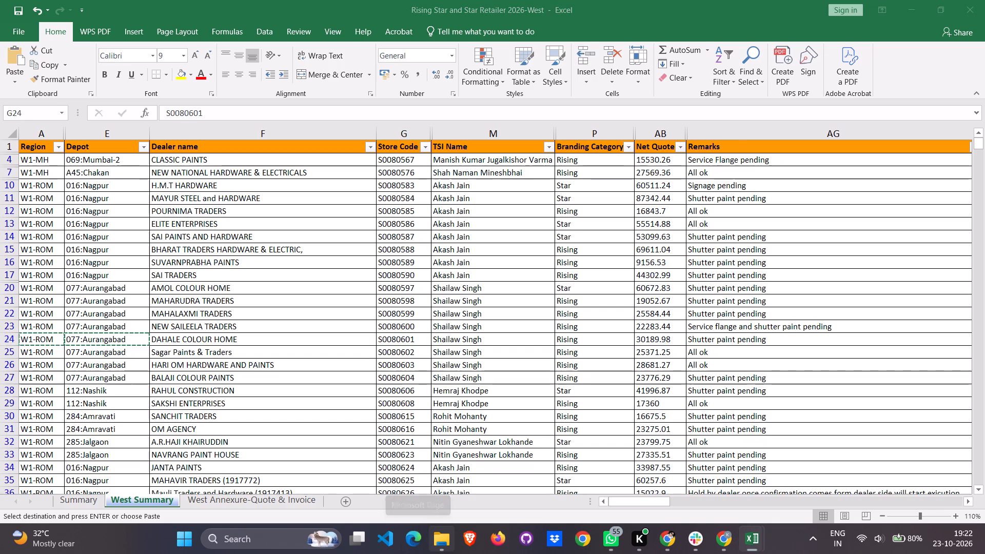
key(alt+Tab)
key(alt+Tab)
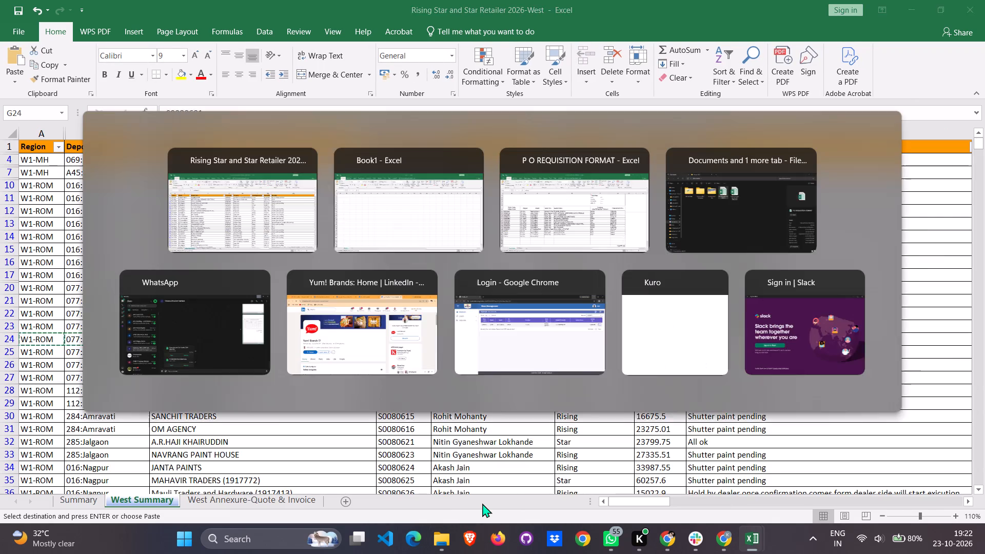
key(alt+Tab)
key(alt+Tab)
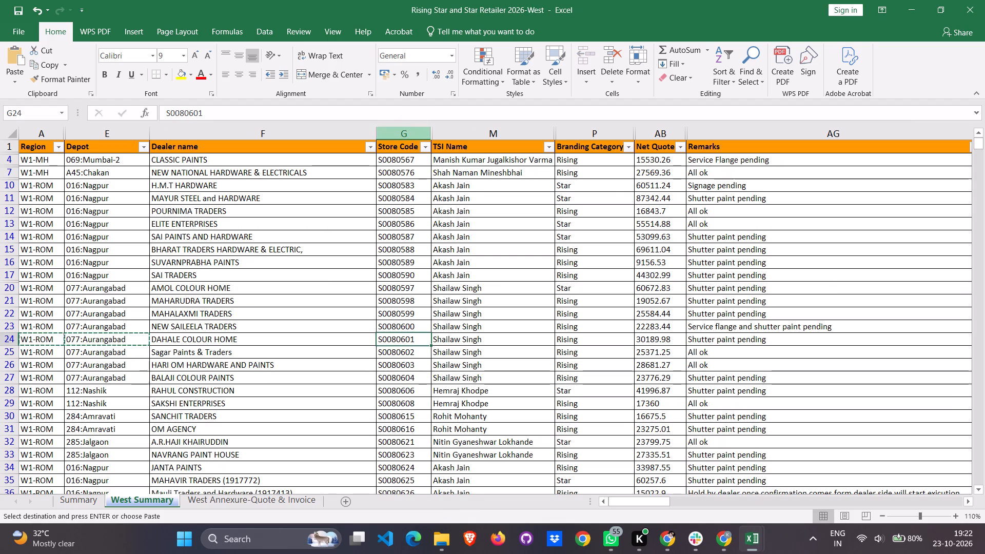
Copy the filtered Store Code column from West Summary into the blank Book1 workbook, starting at cell B2.
click(403, 130)
right_click(403, 130)
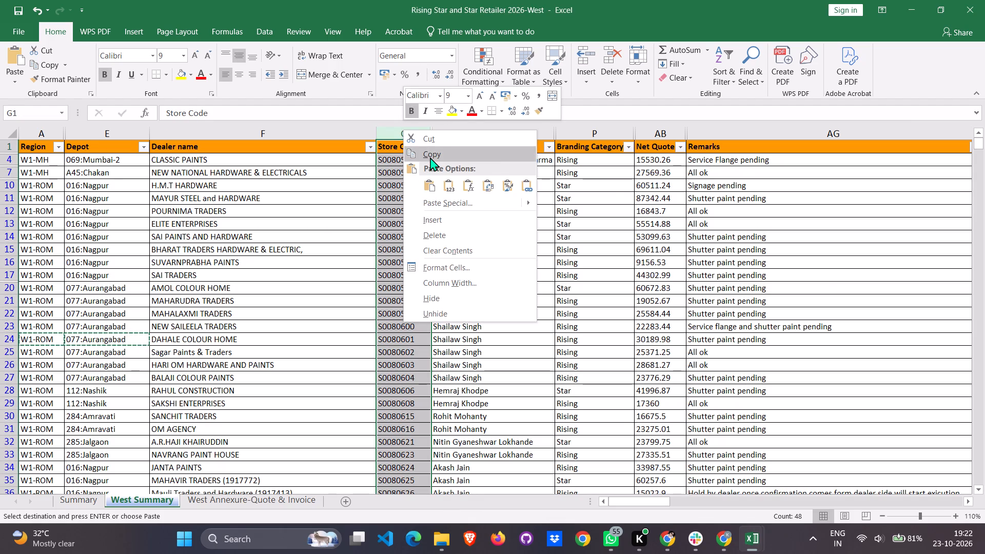
click(430, 157)
key(alt+Tab)
key(alt+Tab)
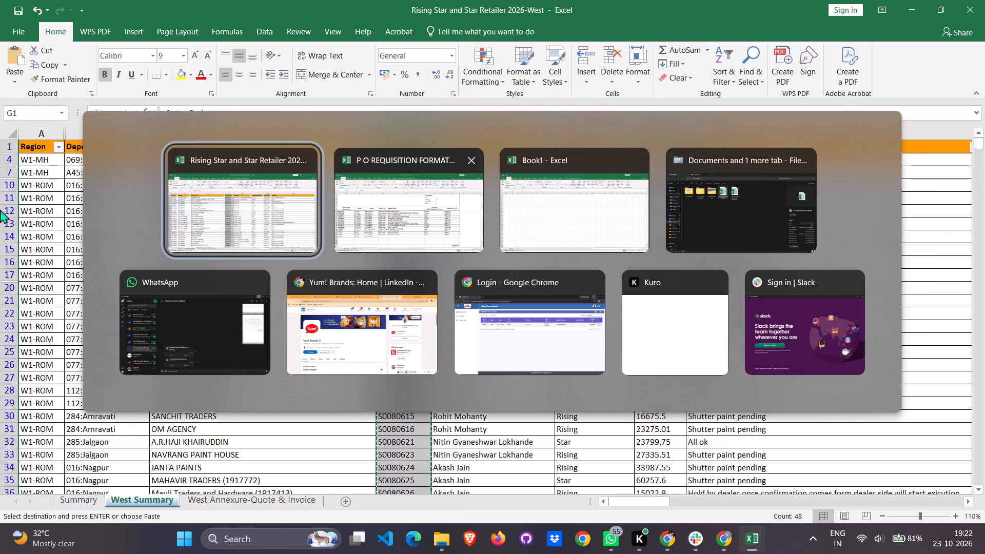
key(alt+Tab)
key(alt+Tab)
key(alt+Tab)
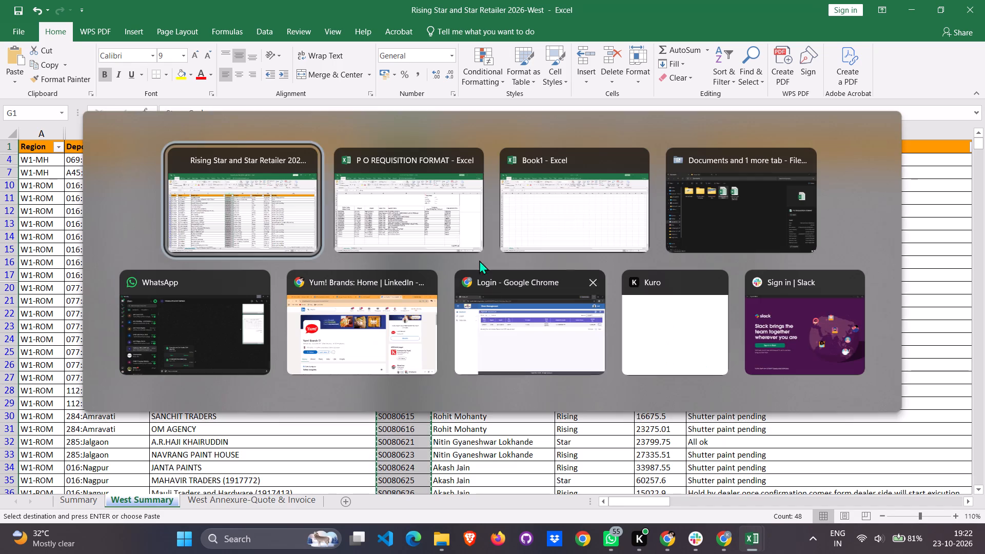
alt+click(606, 189)
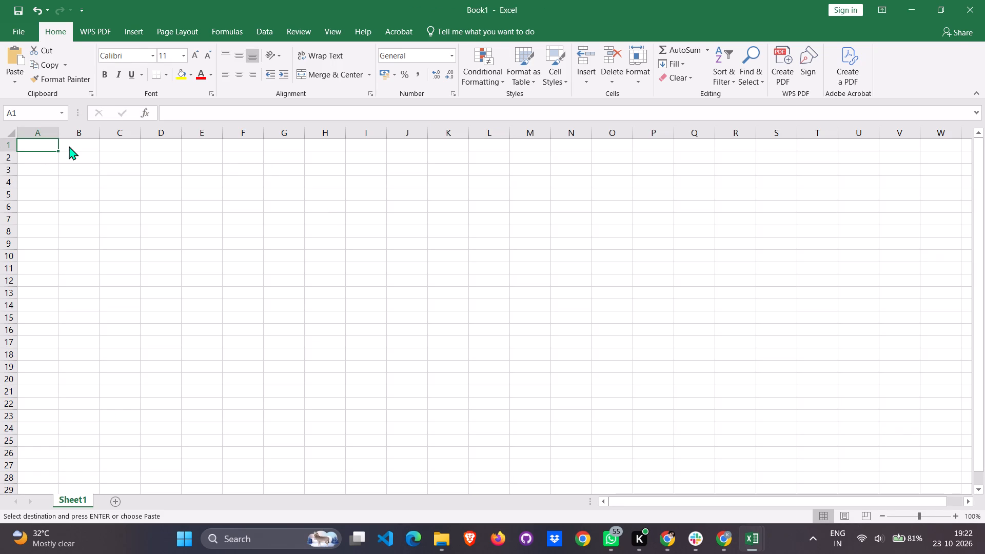
click(76, 158)
key(ctrl+v)
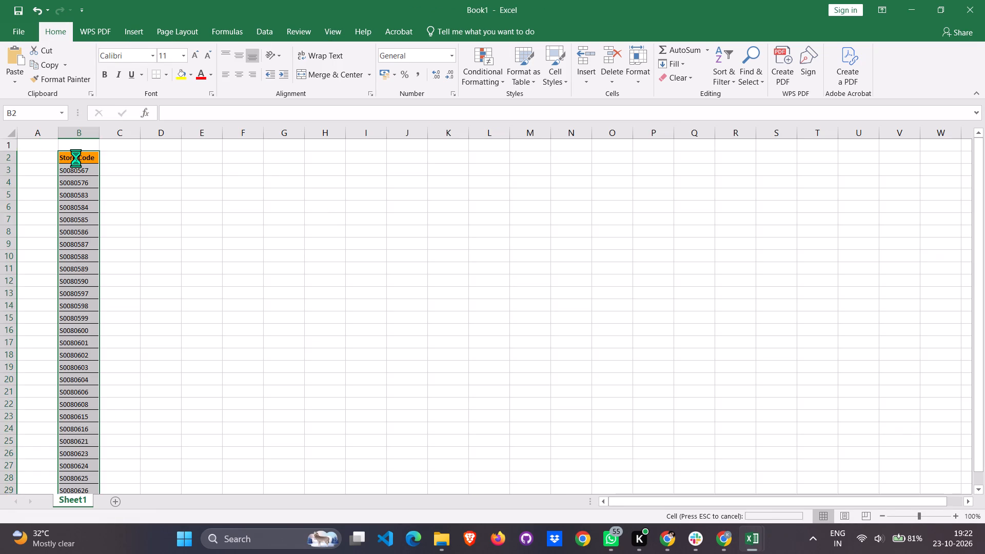
Following the requisition's column order, copy West Summary's Region and Depot columns into Book1 beside Store Code, starting at cell C2.
key(alt+Tab)
key(alt+Tab)
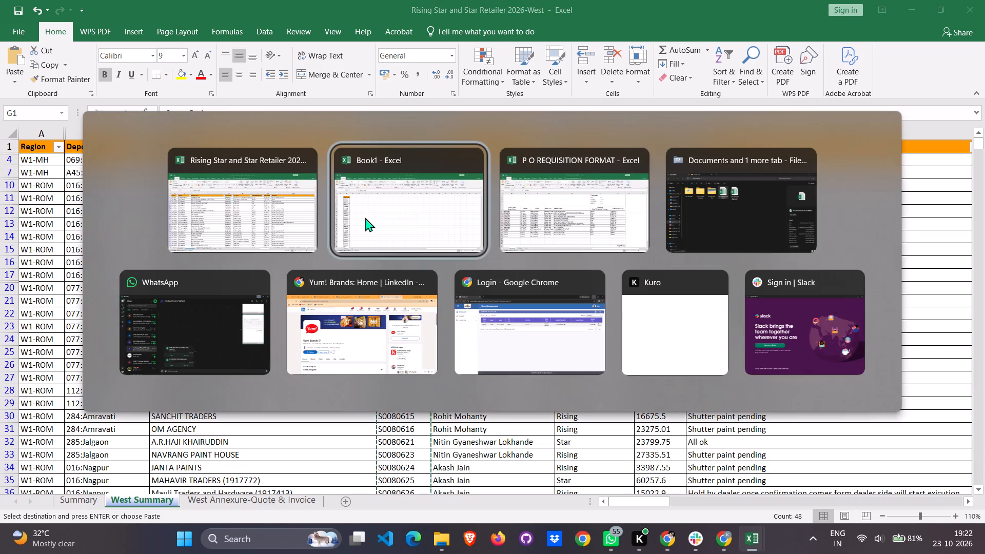
key(alt+Tab)
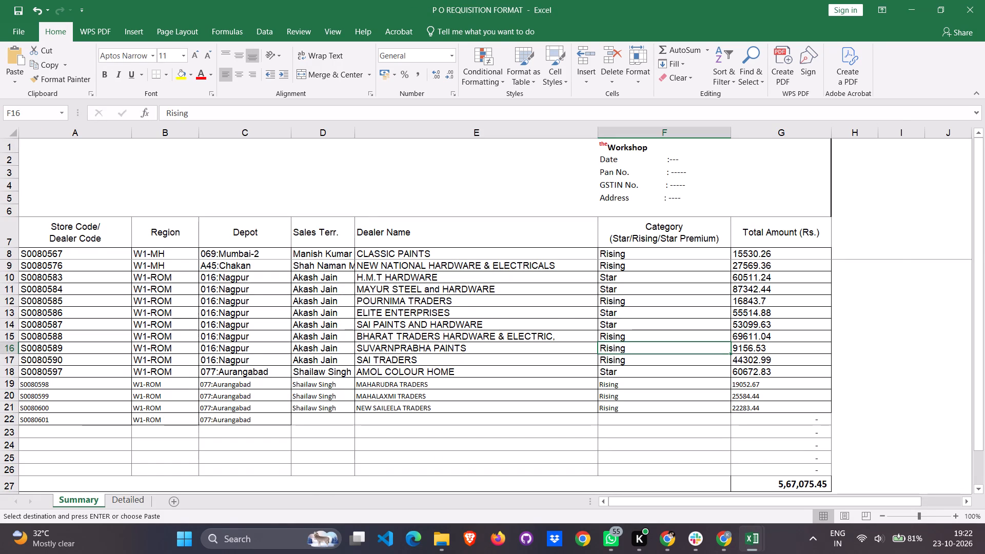
key(alt+Tab)
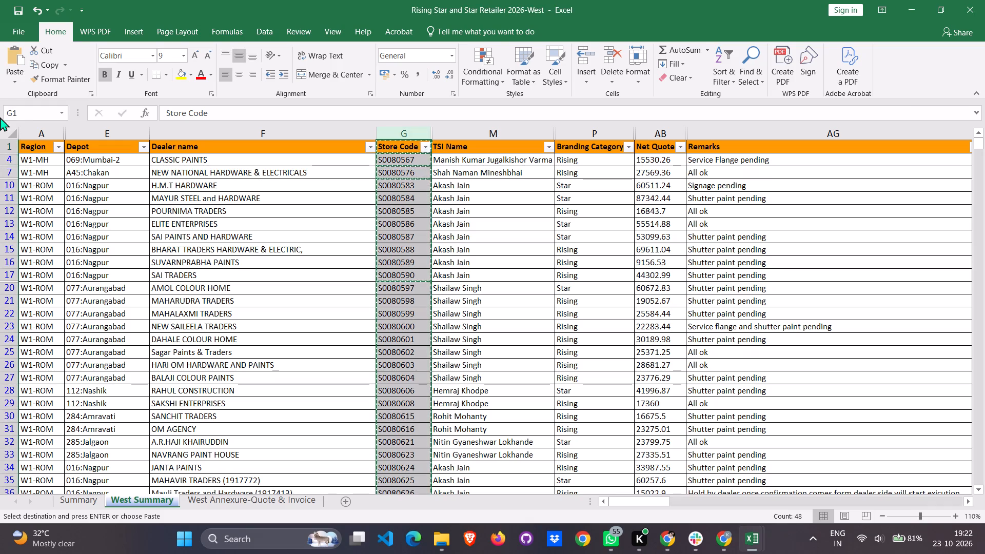
drag(54, 140, 127, 143)
click(125, 143)
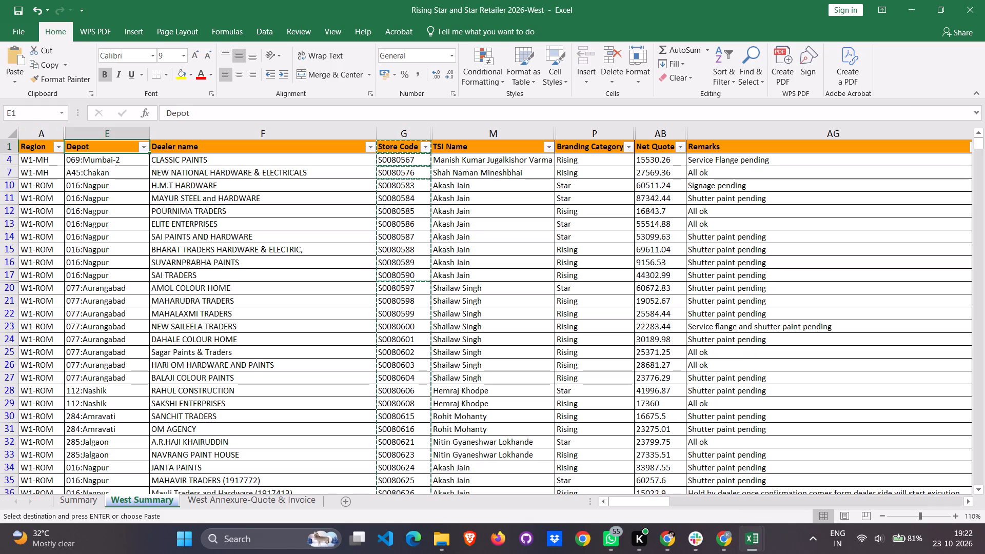
drag(48, 135, 81, 120)
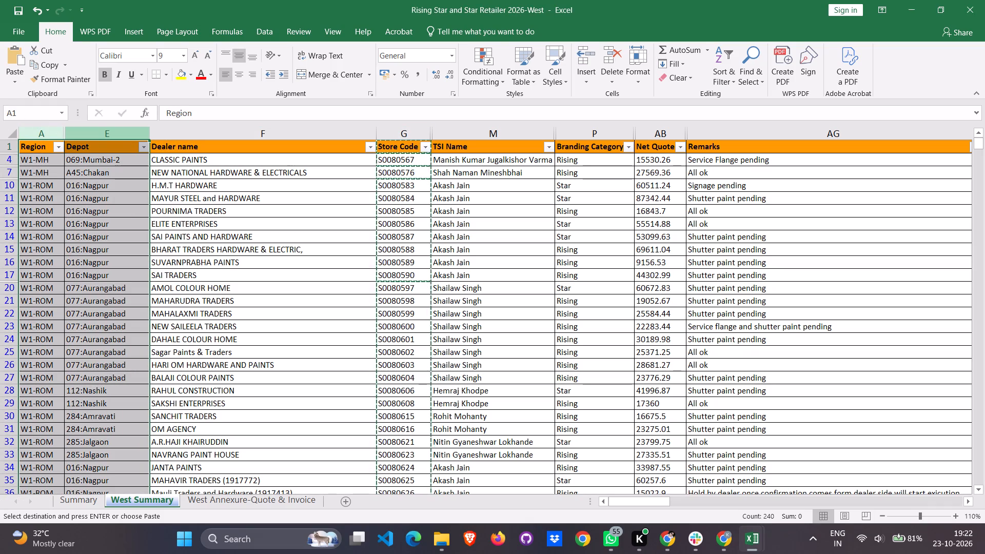
key(ctrl+c)
key(alt+Tab)
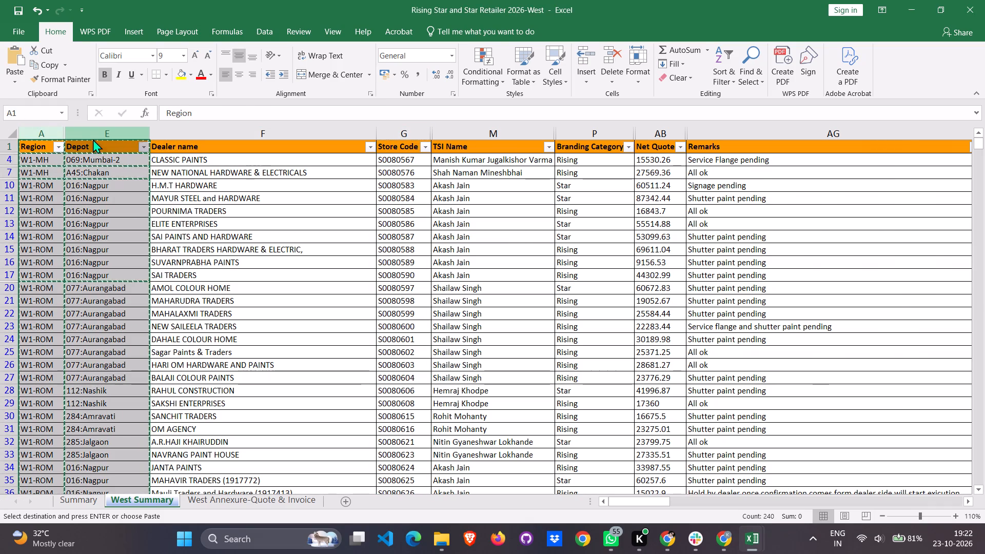
key(alt+Tab)
key(alt+Tab)
key(alt+Tab)
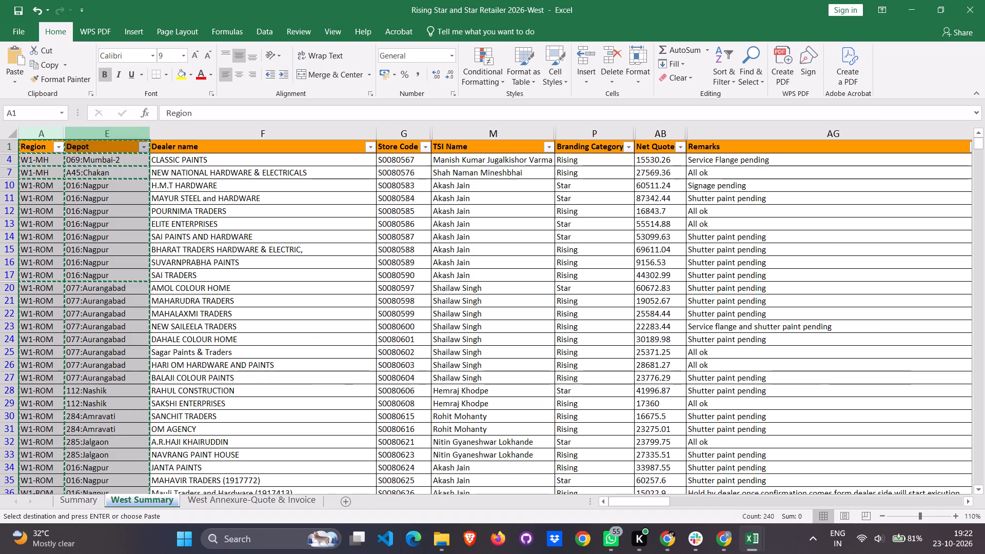
key(alt+Tab)
key(alt+Tab)
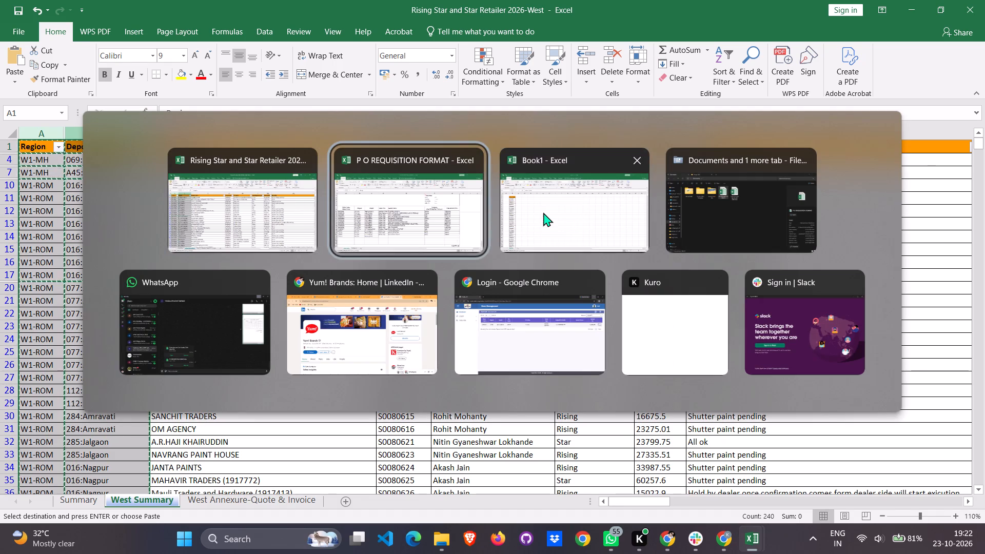
alt+click(543, 212)
key(alt+Tab)
key(alt+Tab)
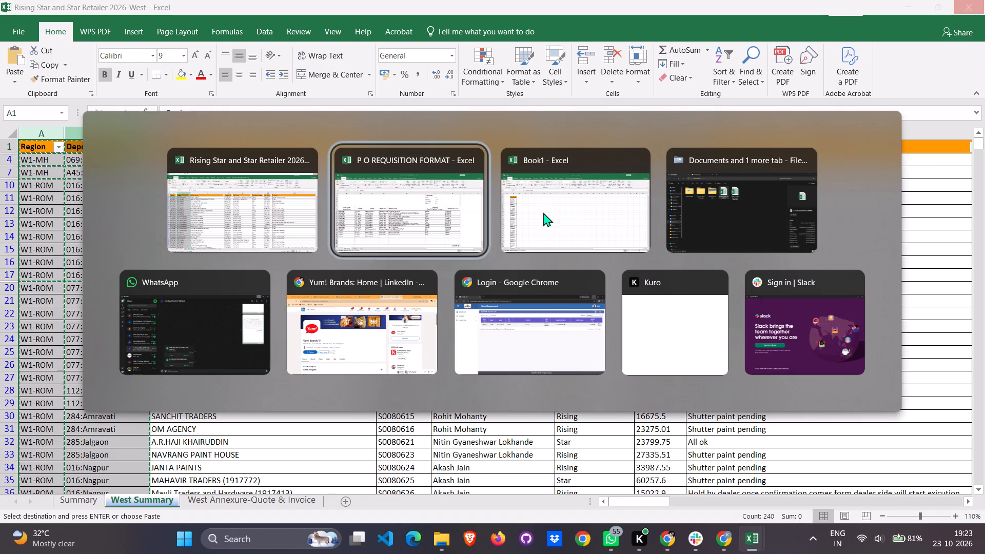
key(alt+Tab)
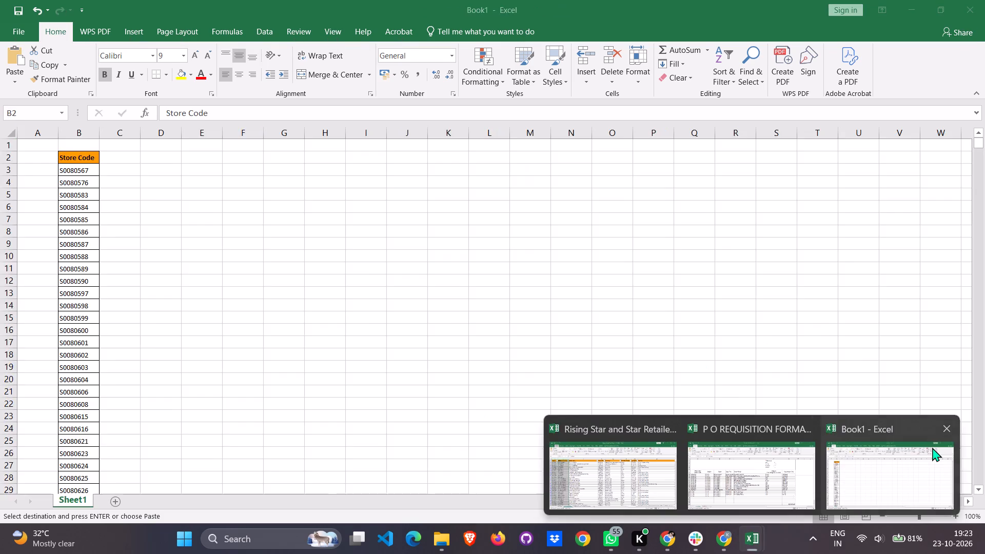
click(932, 447)
click(121, 159)
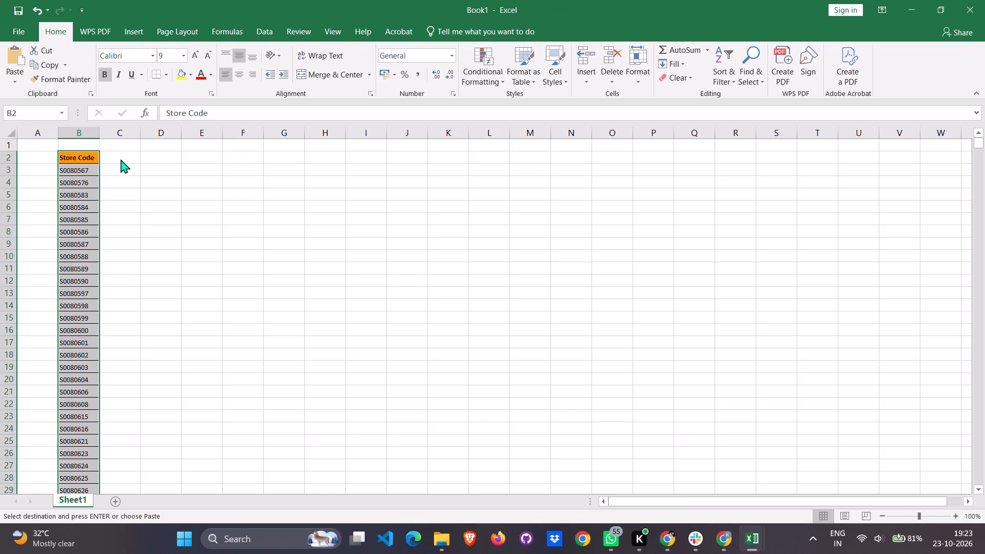
click(121, 155)
key(ctrl+v)
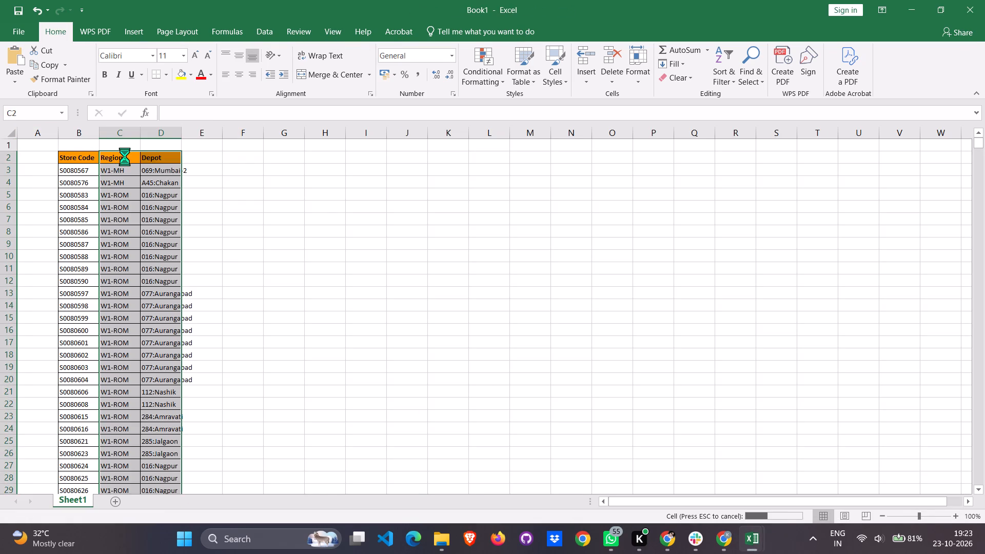
Switch from Book1 to the P O REQUISITION FORMAT workbook to check which column follows Depot.
key(alt+Tab)
key(alt+Tab)
key(alt+Tab)
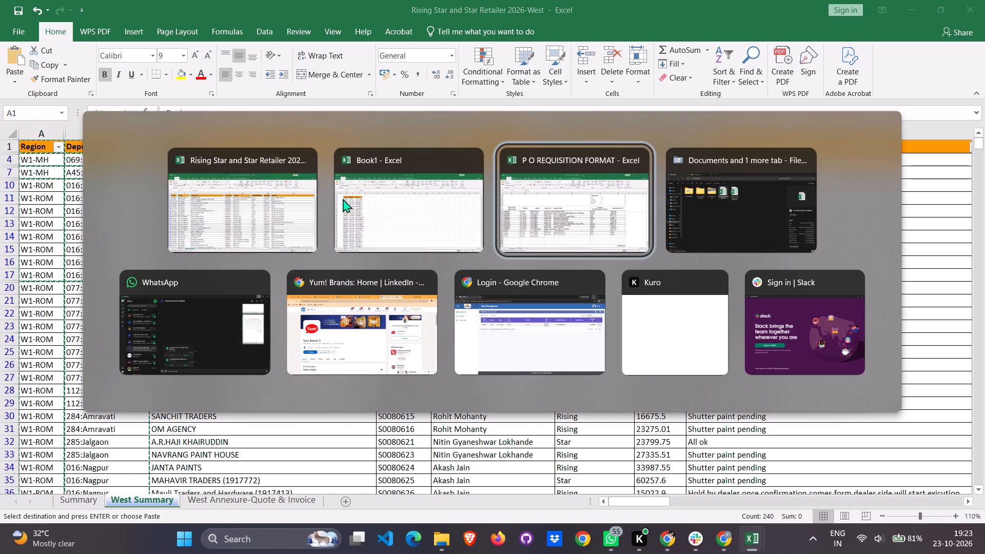
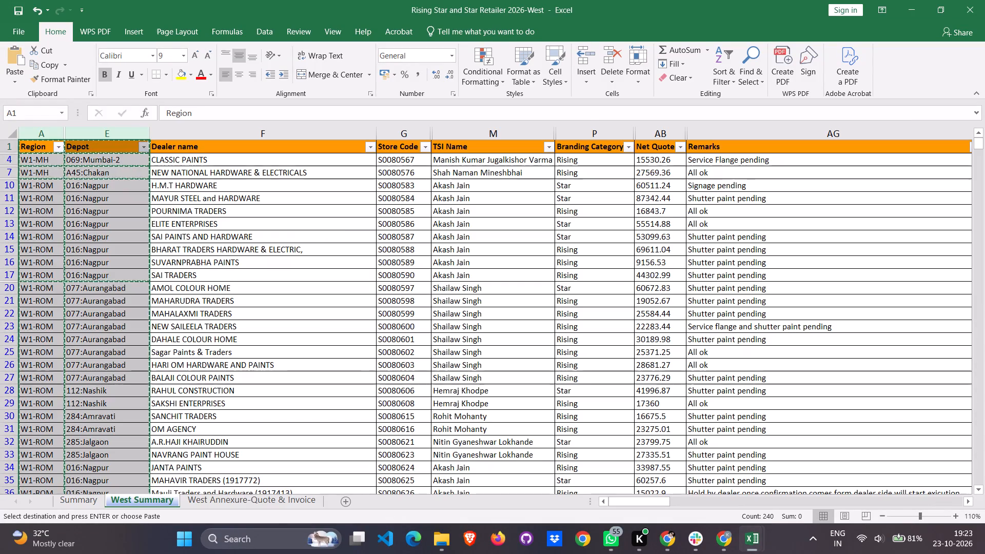
Copy the filtered TSI Name column from West Summary into Book1 beside Depot, starting at cell E2, as the sales territory column.
click(460, 130)
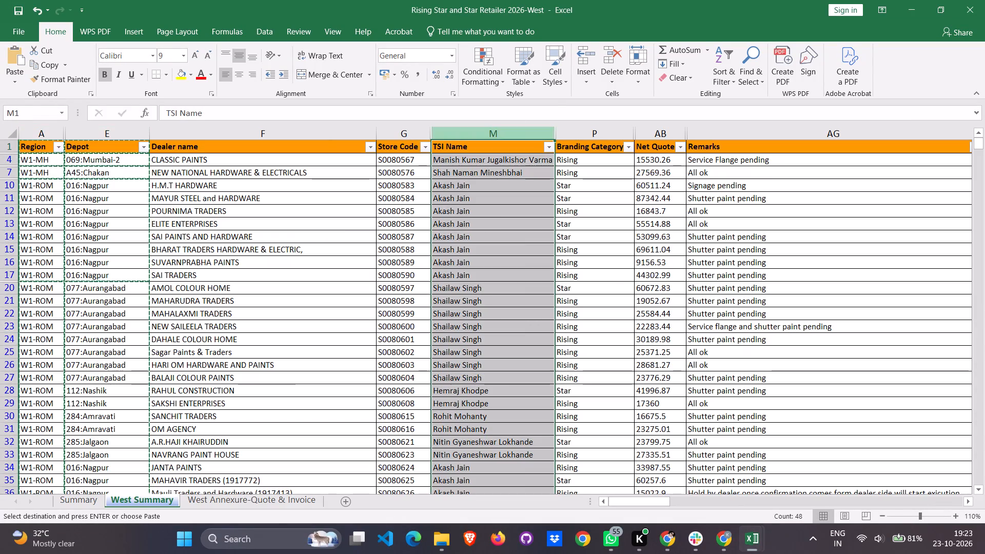
right_click(460, 130)
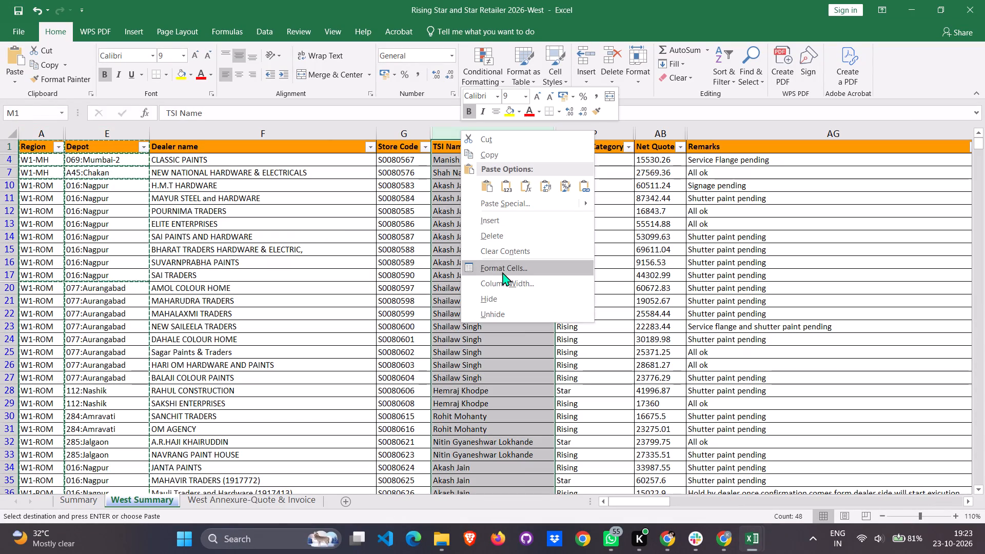
click(483, 151)
key(alt+Tab)
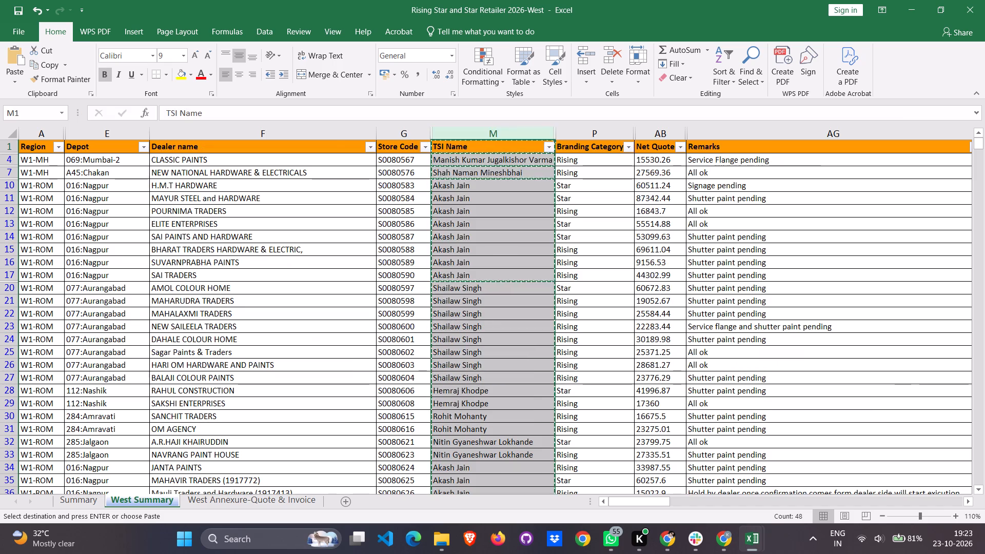
key(alt+Tab)
key(alt+Tab)
key(alt+Tab)
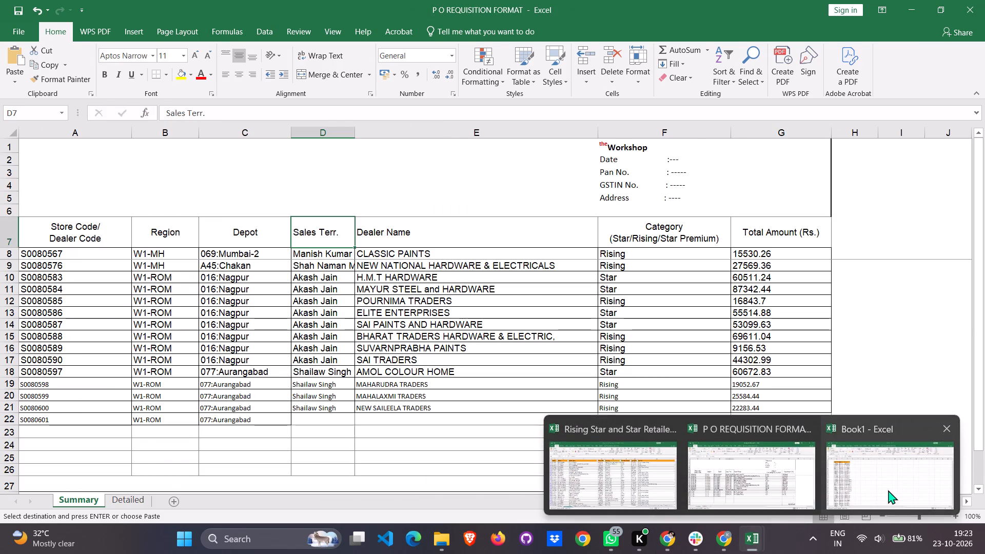
click(888, 490)
click(204, 152)
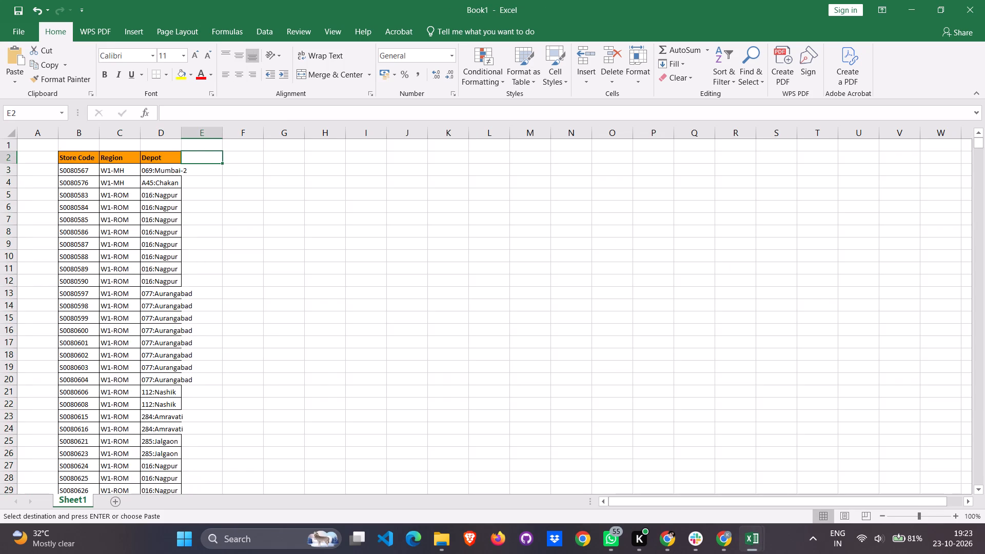
key(ctrl+v)
Following the requisition's column order, copy West Summary's Dealer name column into Book1 beside TSI Name, starting at cell F2.
key(alt+Tab)
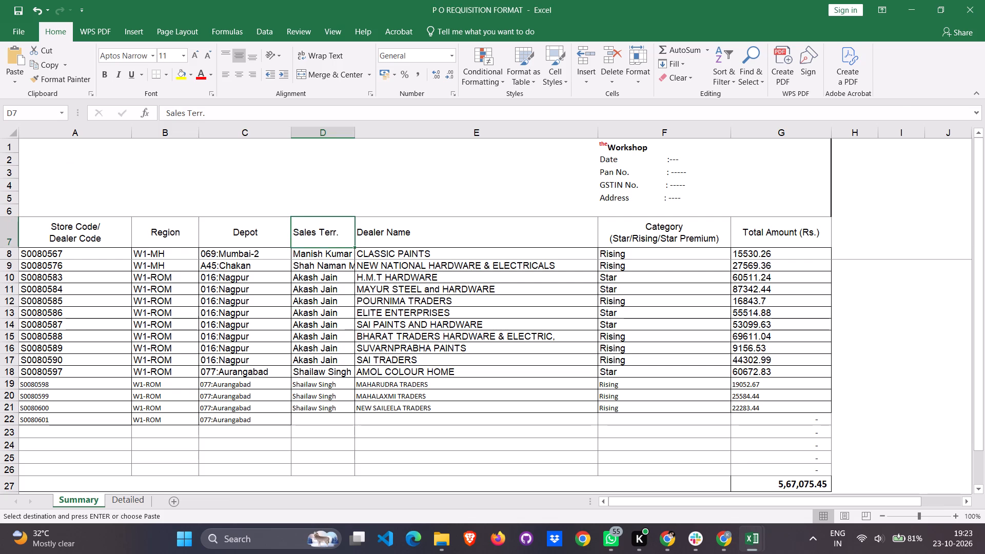
key(alt+Tab)
key(alt+Tab)
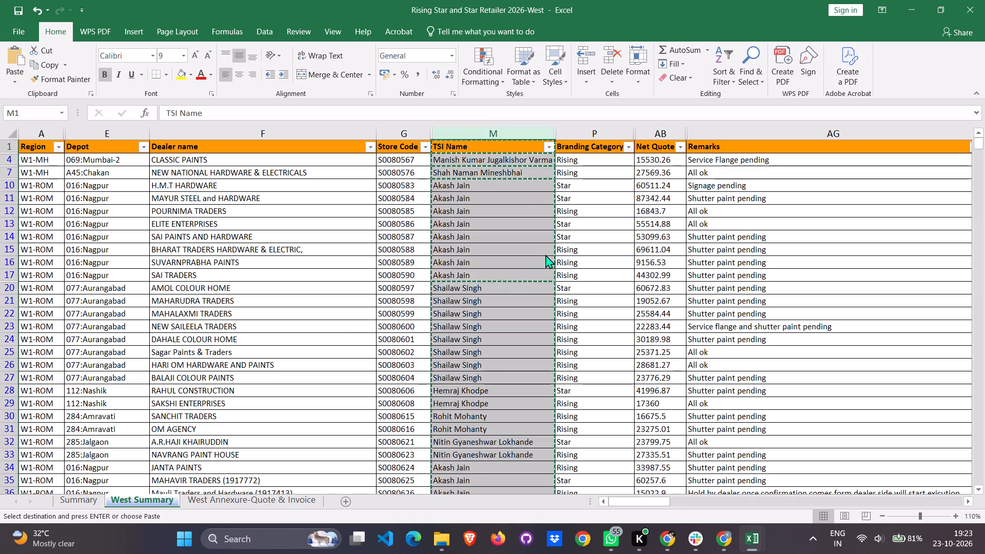
click(223, 137)
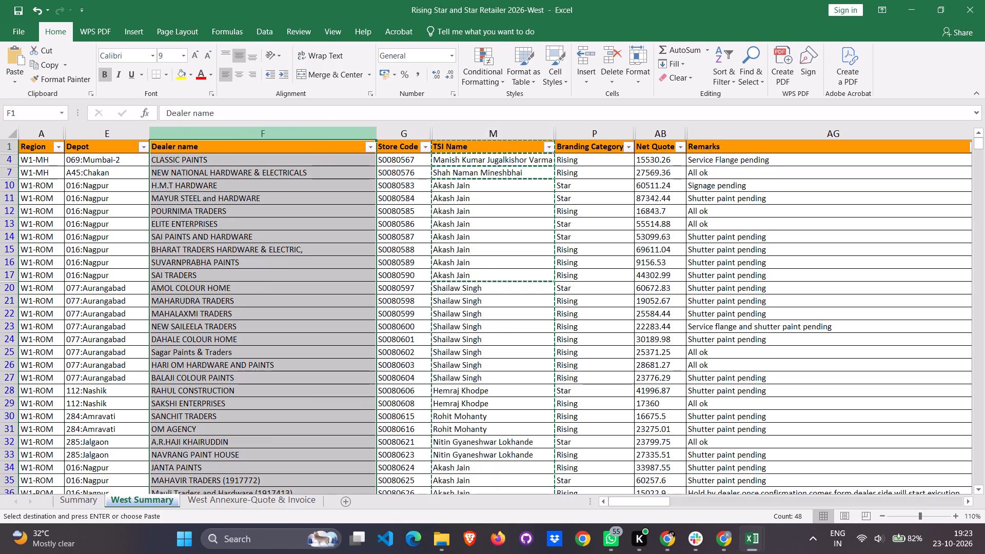
right_click(223, 137)
click(243, 161)
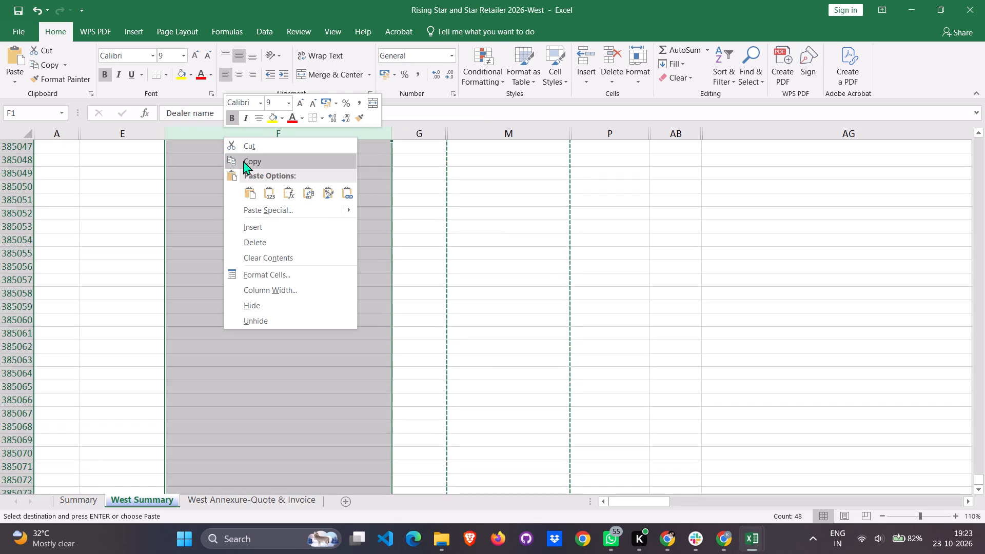
scroll(541, 263, down, 3)
click(892, 310)
key(Escape)
key(Escape)
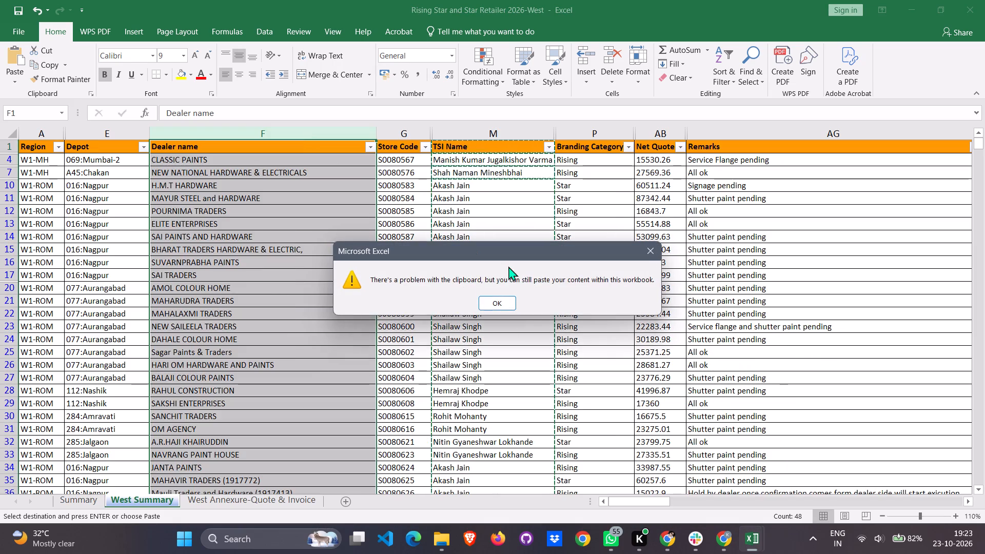
click(645, 241)
click(649, 249)
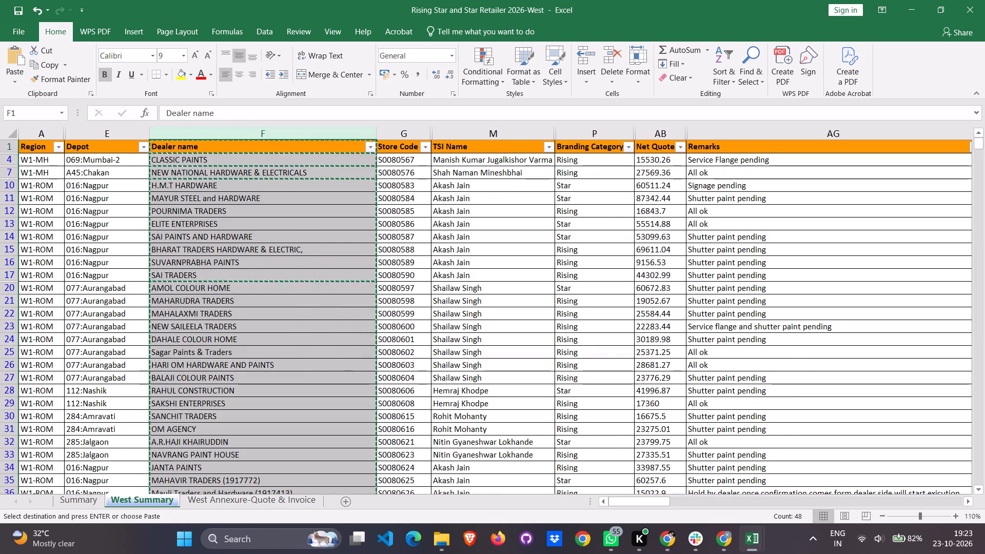
right_click(292, 130)
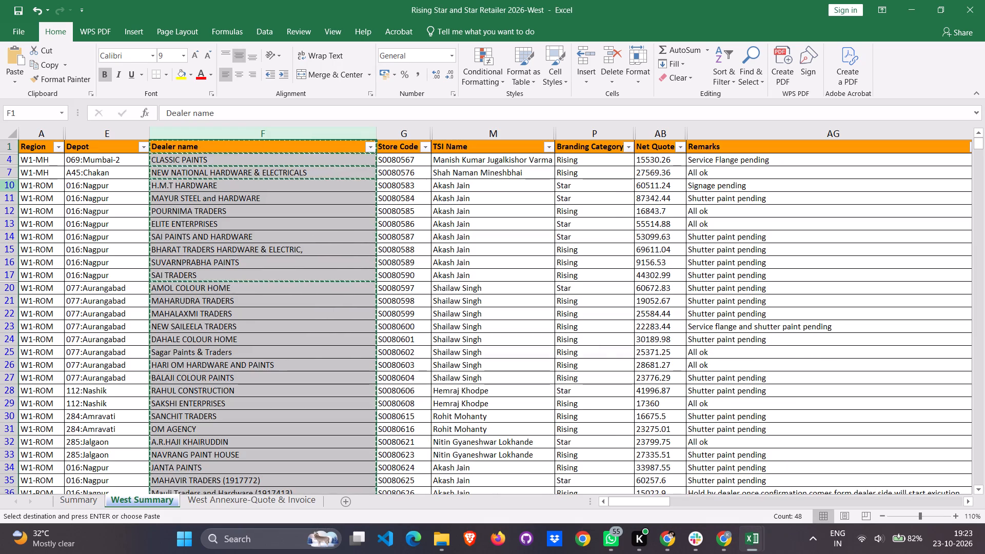
right_click(290, 144)
right_click(287, 135)
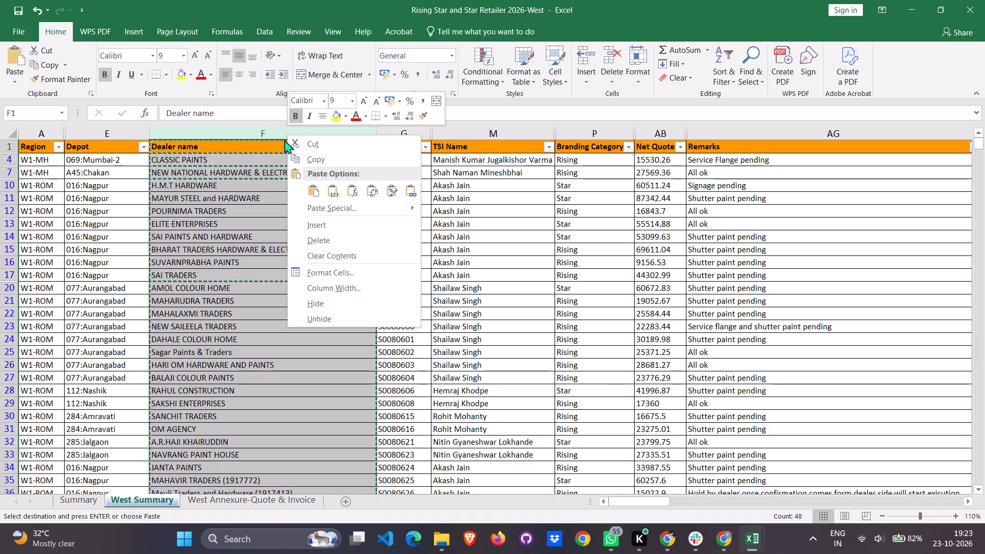
click(310, 156)
key(alt+Tab)
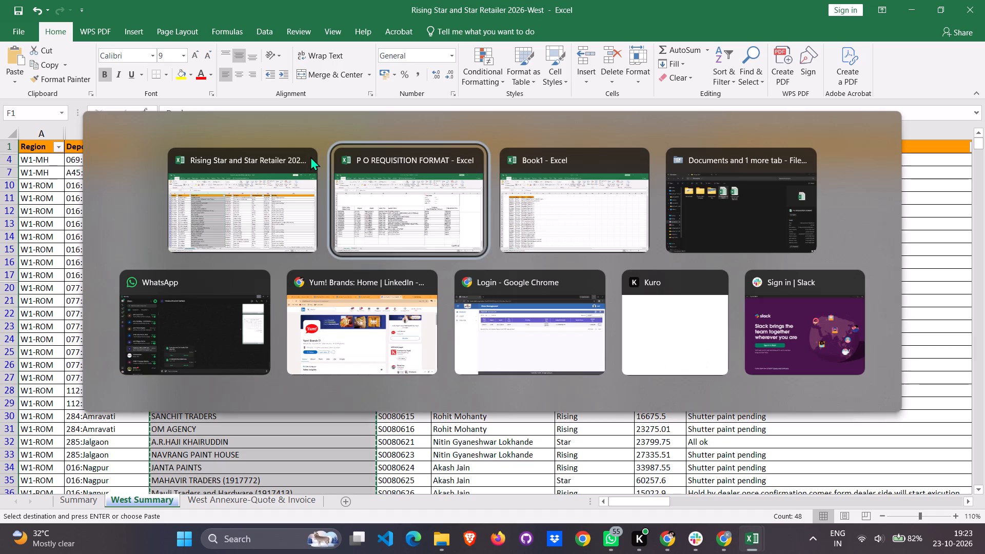
key(alt+Tab)
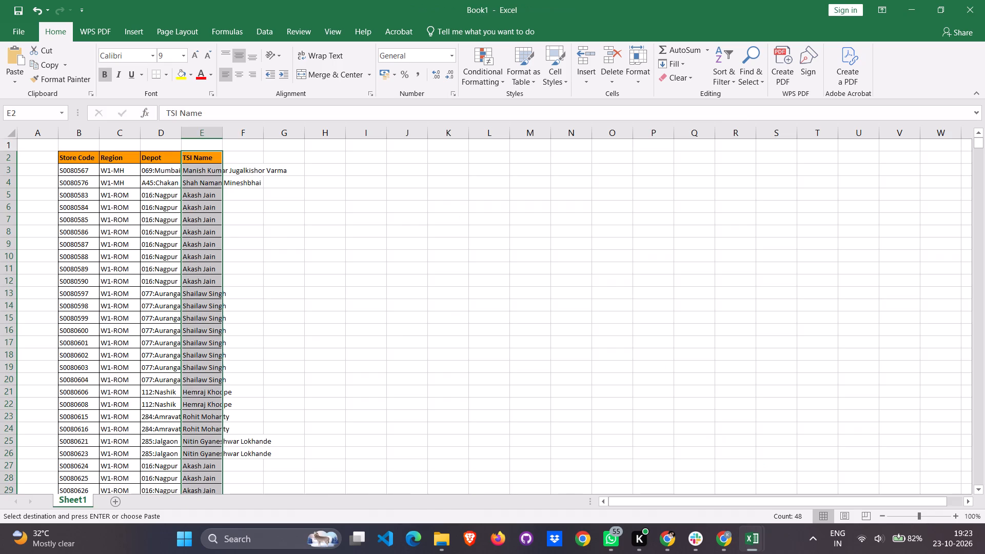
click(237, 153)
key(ctrl+v)
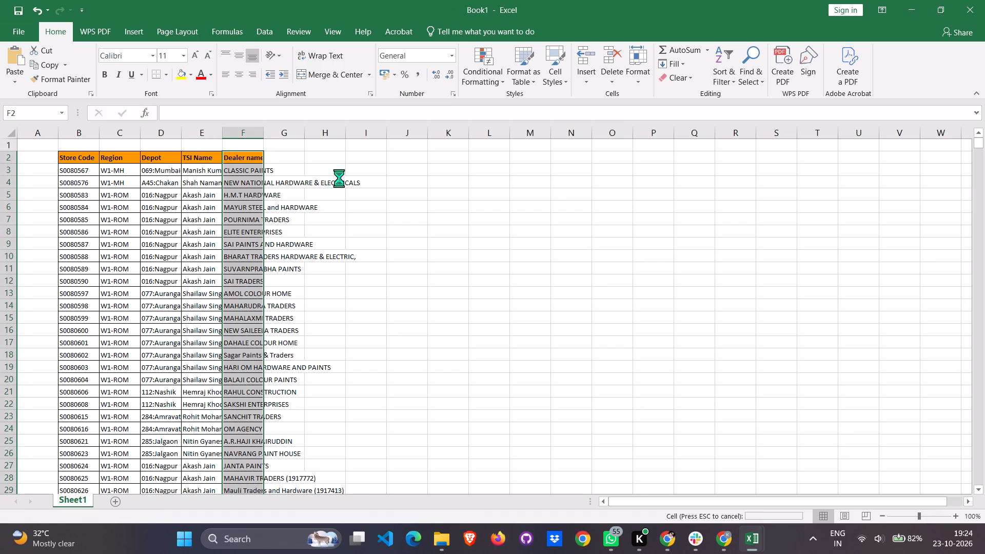
Check the requisition's remaining columns and copy West Summary's Branding Category and Net Quote columns together.
key(alt+Tab)
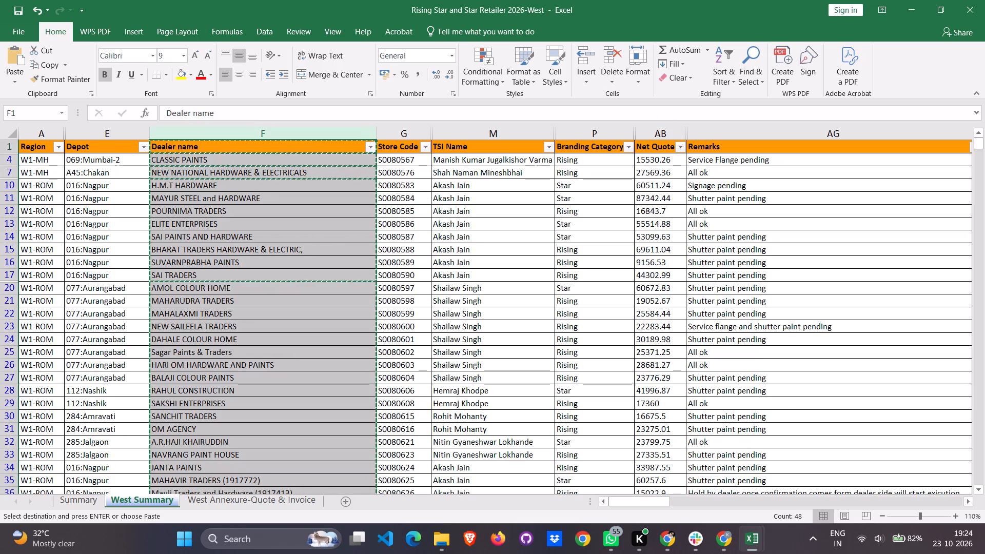
key(alt+Tab)
key(alt+Tab)
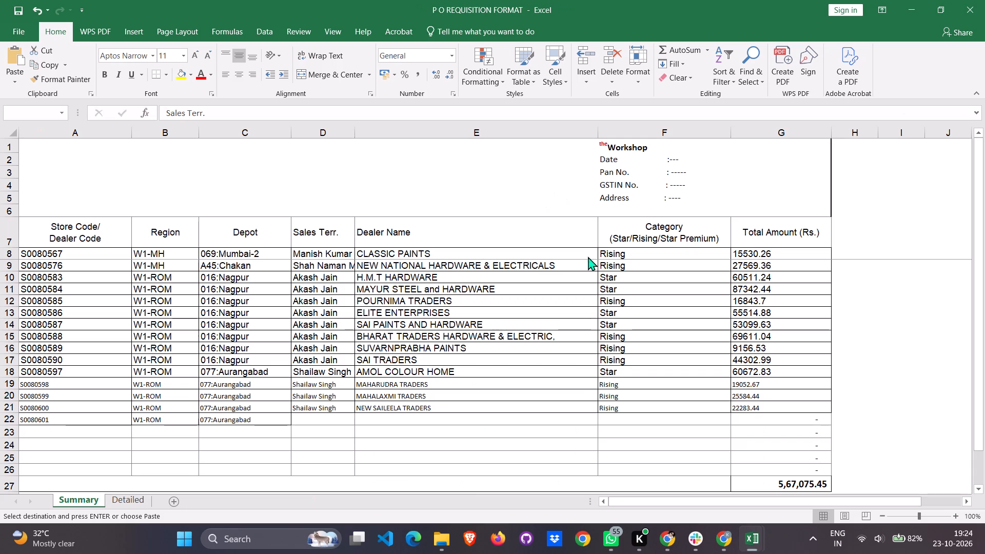
key(alt+Tab)
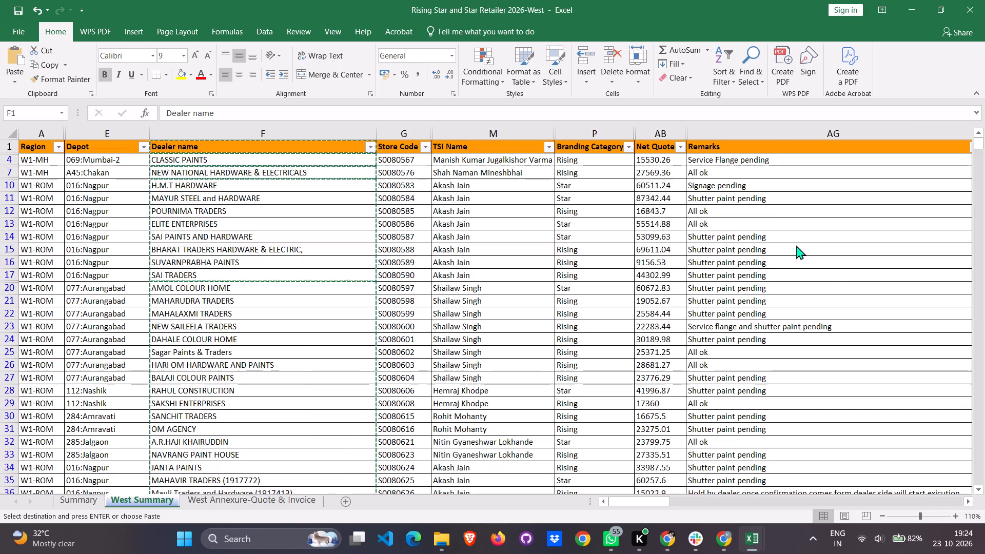
drag(585, 137, 630, 132)
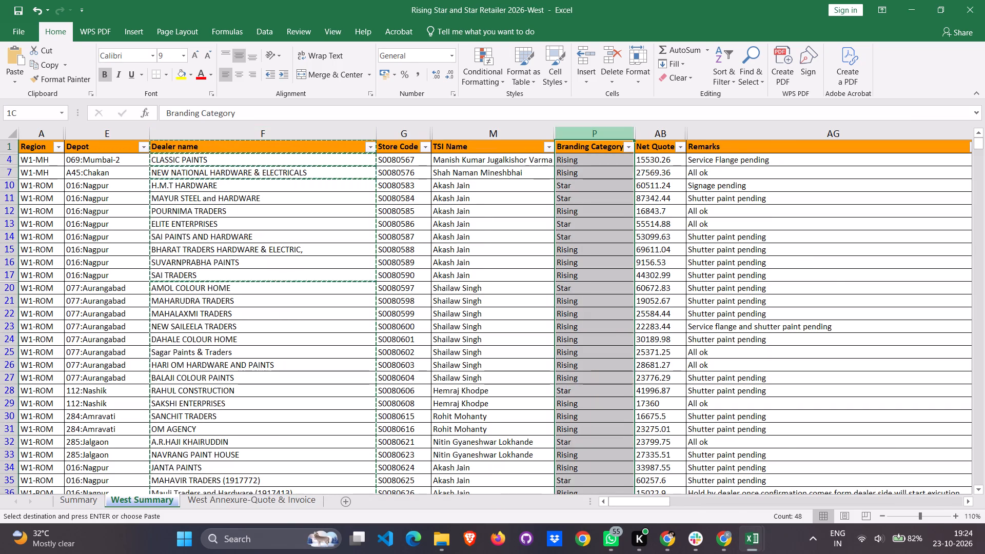
drag(630, 132, 650, 129)
right_click(653, 129)
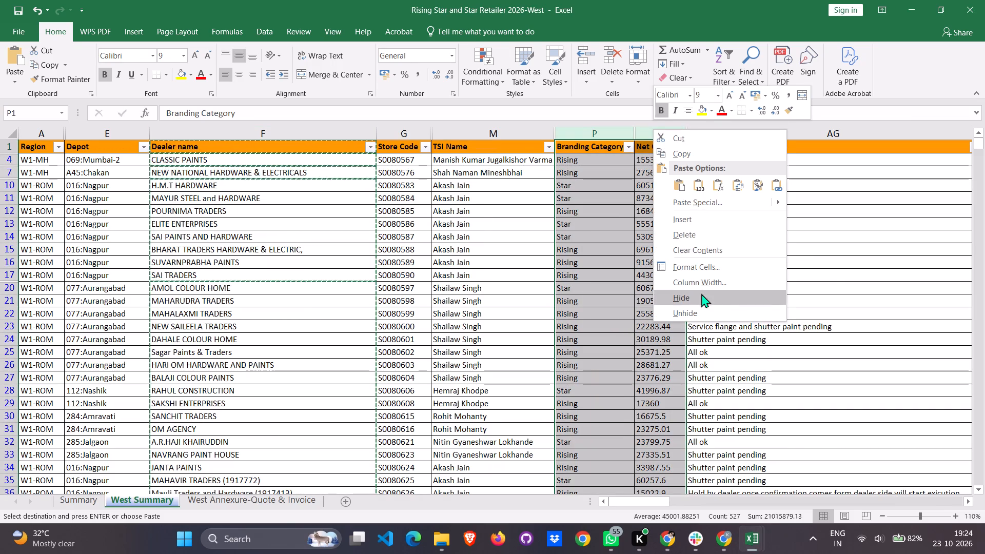
click(681, 149)
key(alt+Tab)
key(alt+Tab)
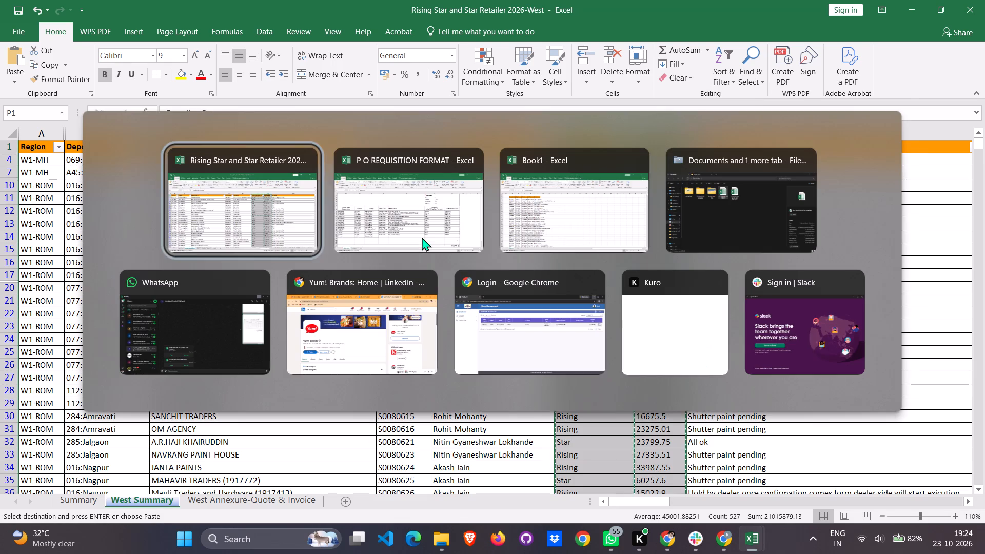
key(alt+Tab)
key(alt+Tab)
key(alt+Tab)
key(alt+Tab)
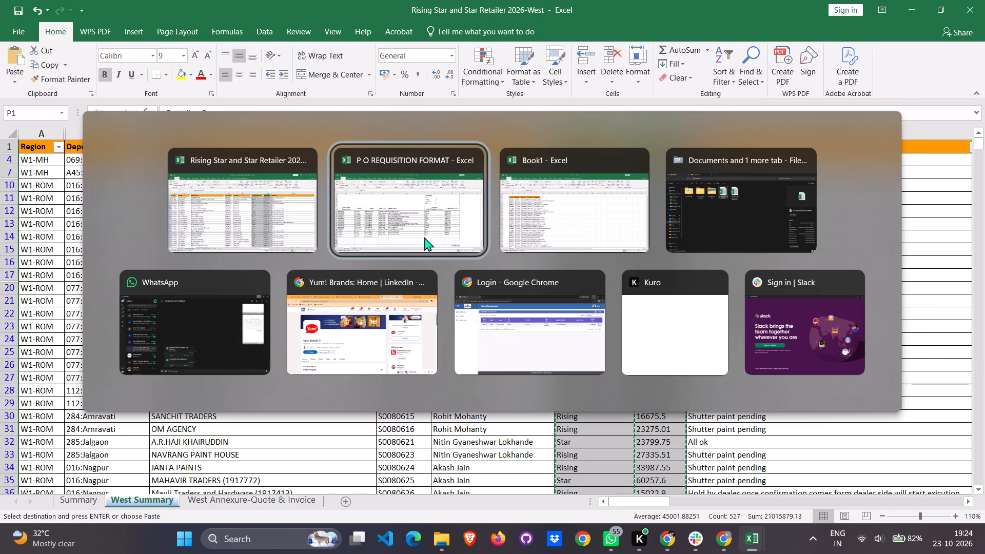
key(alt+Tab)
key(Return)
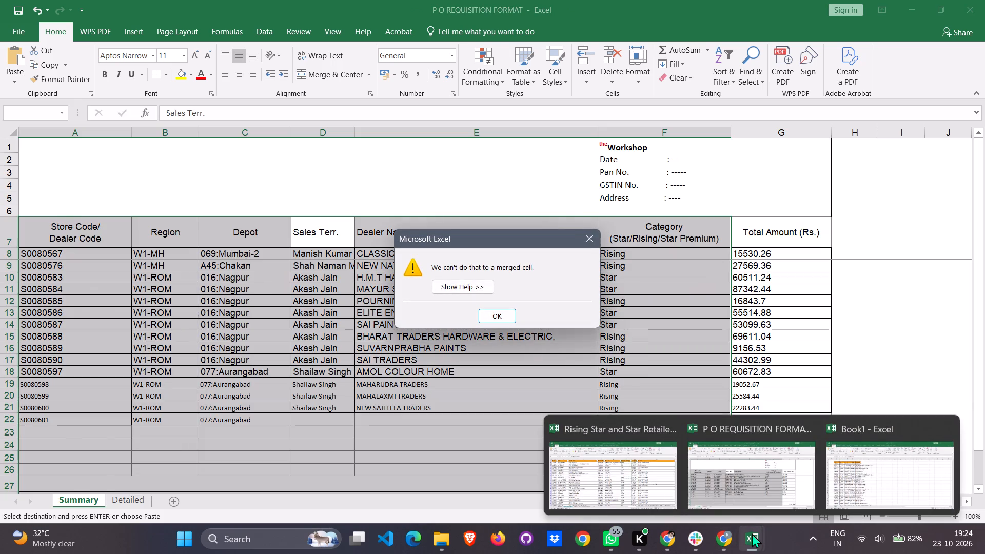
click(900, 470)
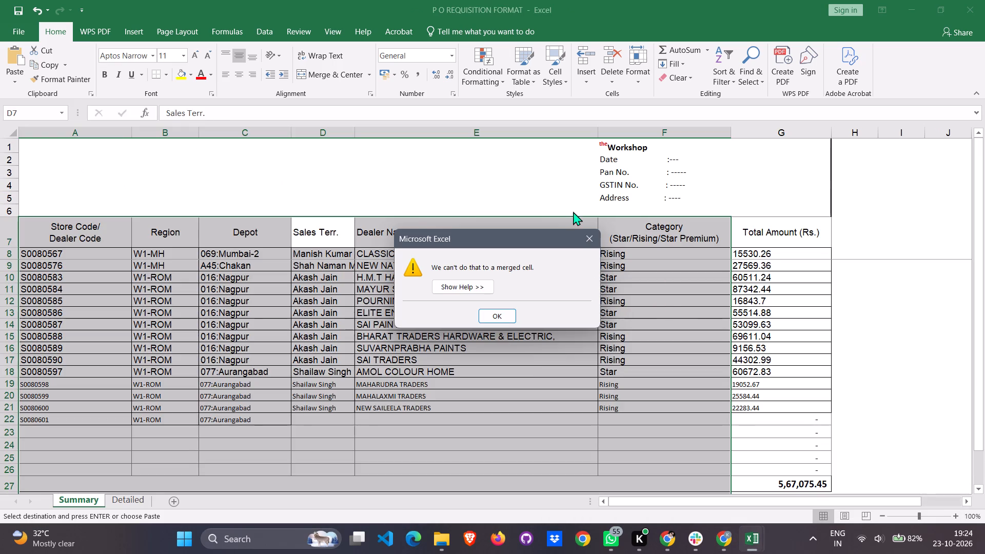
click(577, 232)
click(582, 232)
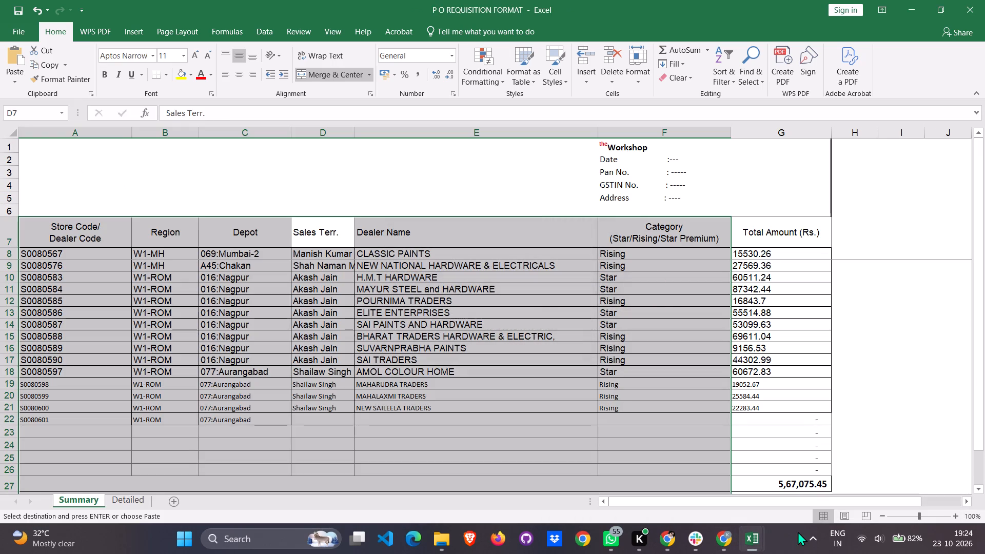
Paste the copied Branding Category and Net Quote columns into Book1 beside Dealer name, starting at cell G2.
click(864, 486)
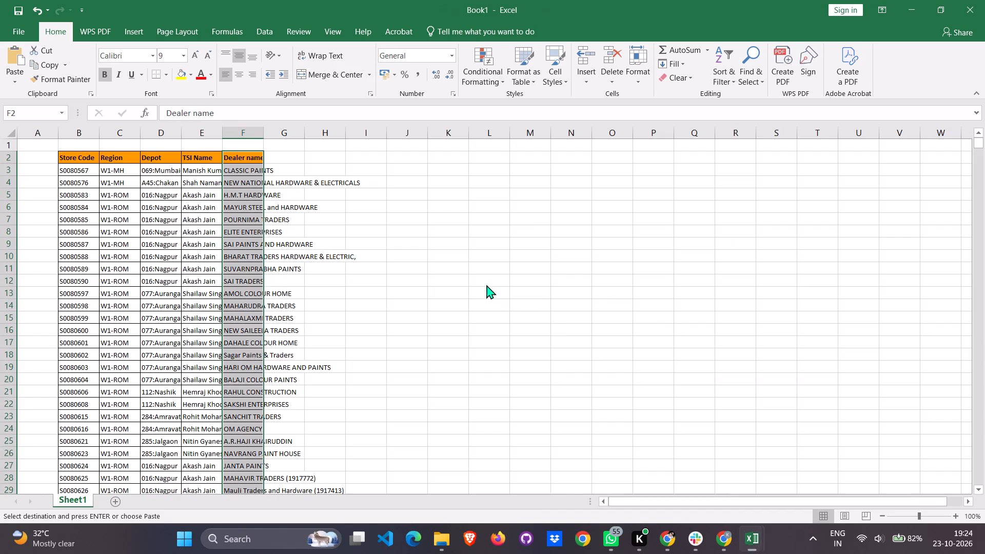
drag(278, 138, 334, 132)
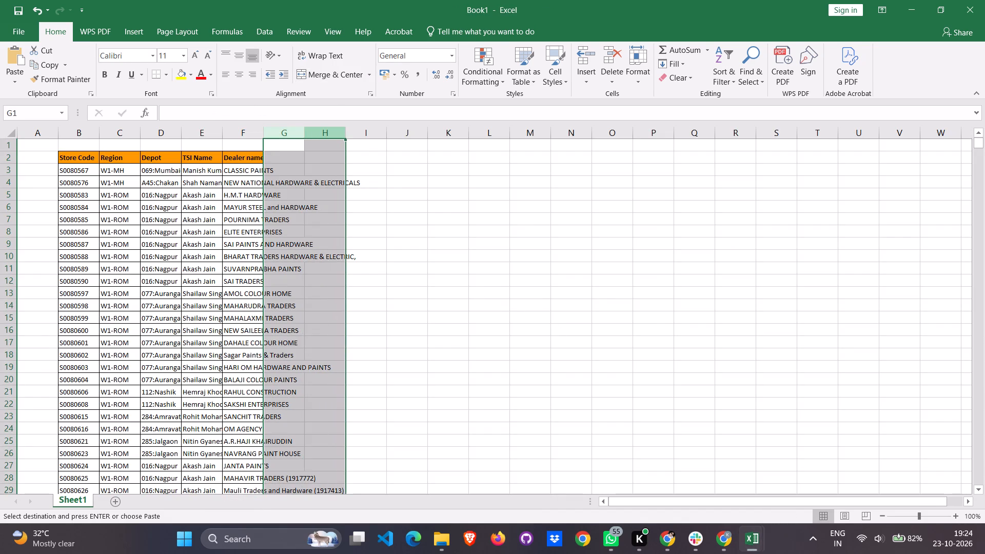
right_click(334, 132)
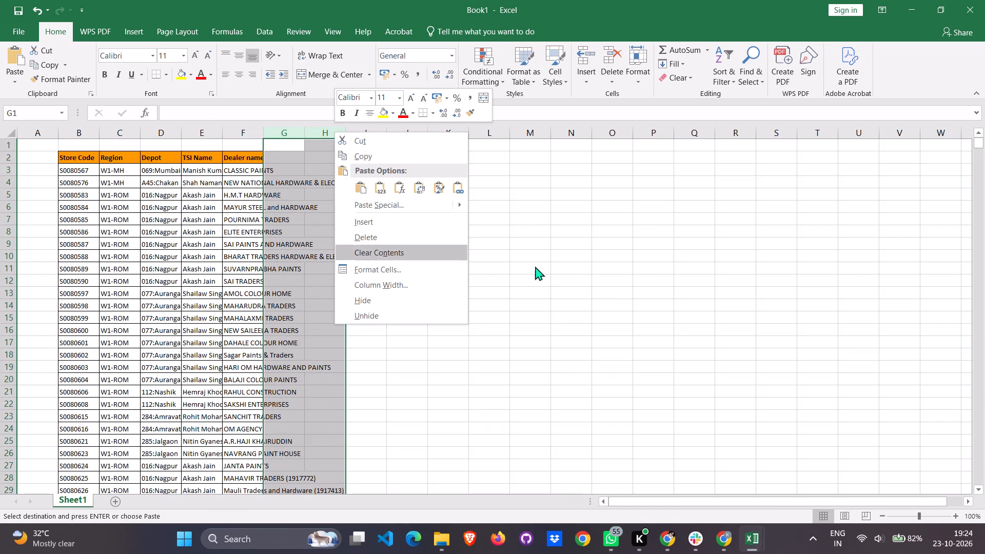
click(583, 272)
click(291, 154)
key(ctrl+v)
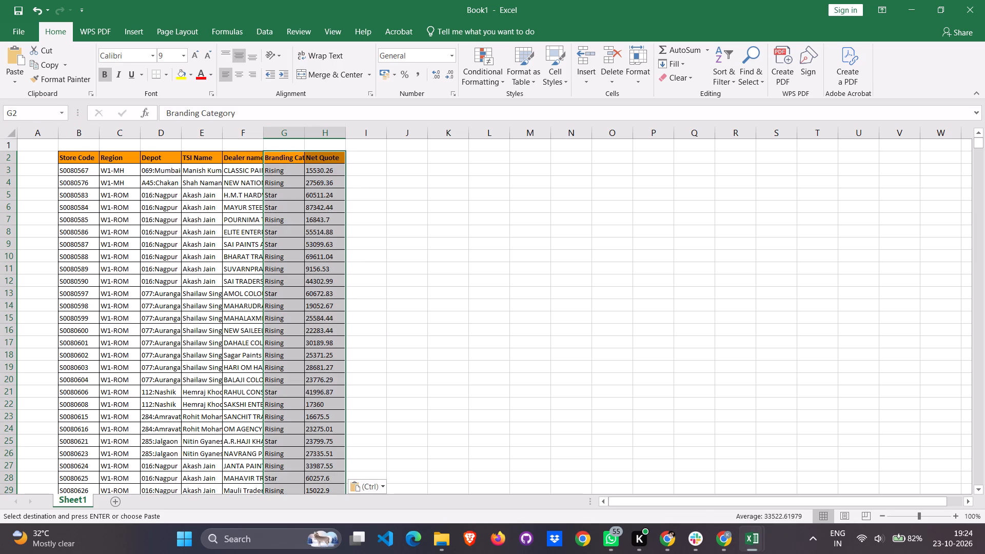
Auto-fit the widths of columns B through H in Book1 to their contents.
drag(70, 129, 347, 155)
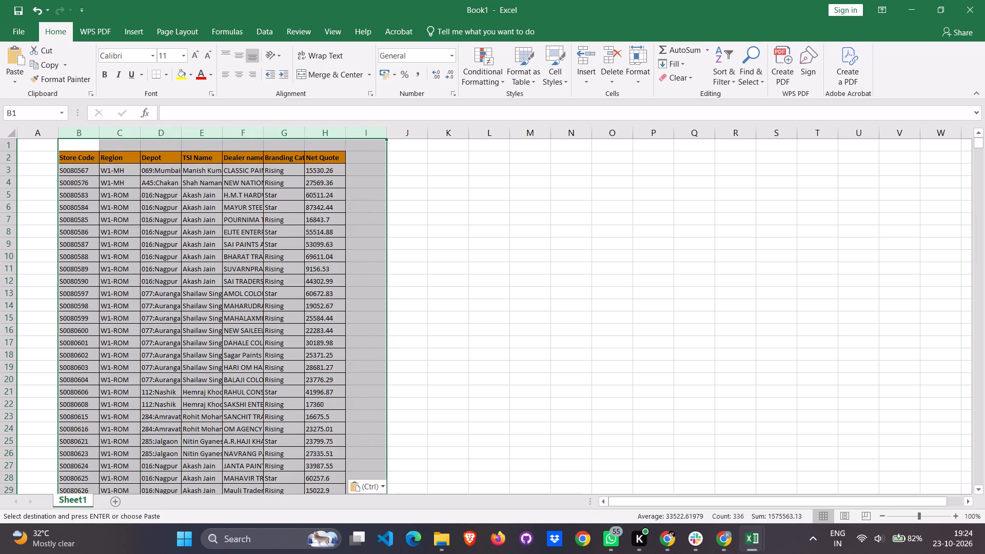
drag(82, 133, 280, 144)
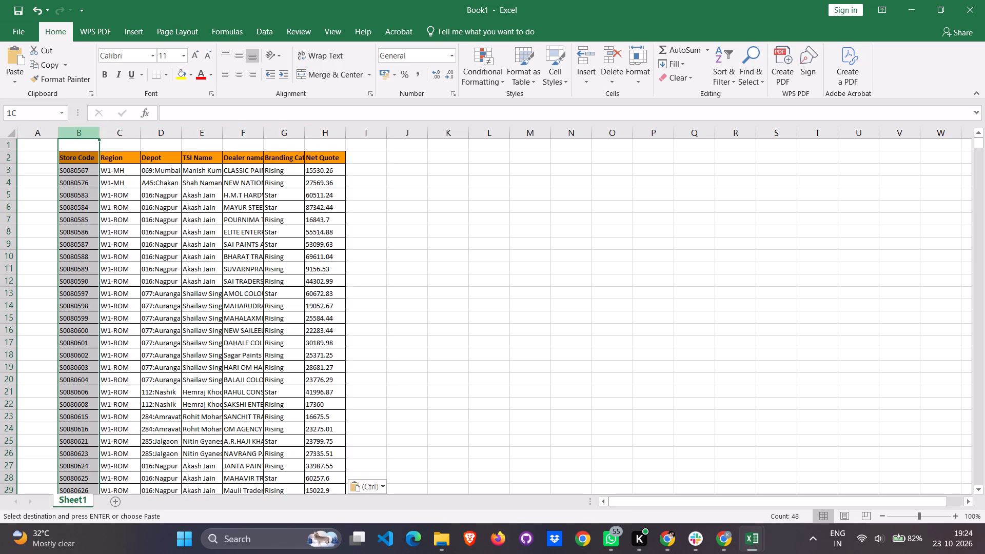
drag(280, 144, 342, 153)
double_click(341, 129)
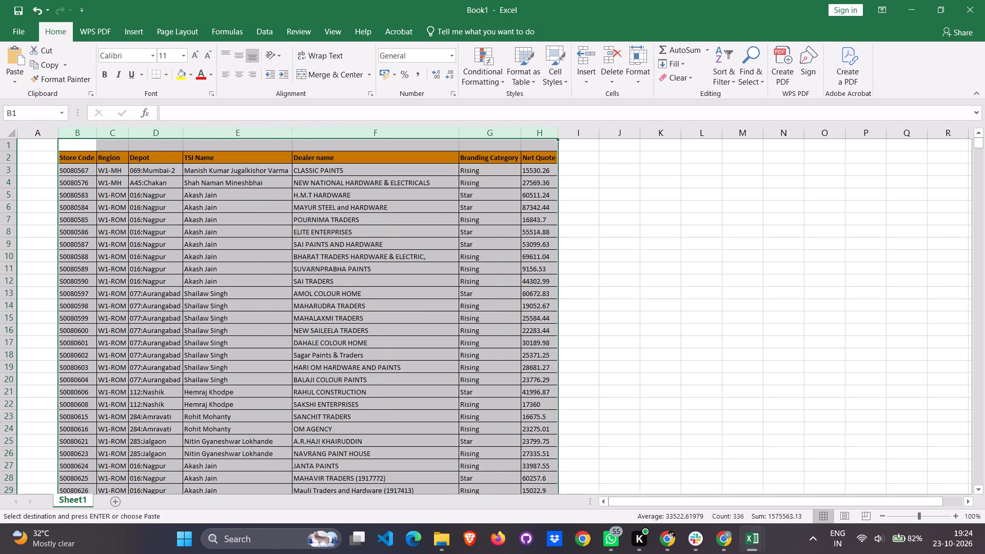
click(349, 166)
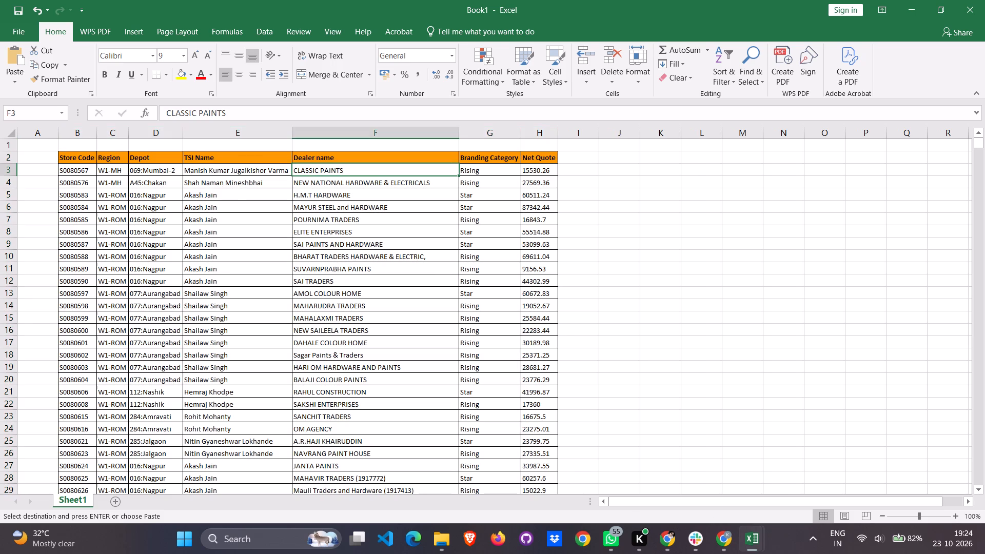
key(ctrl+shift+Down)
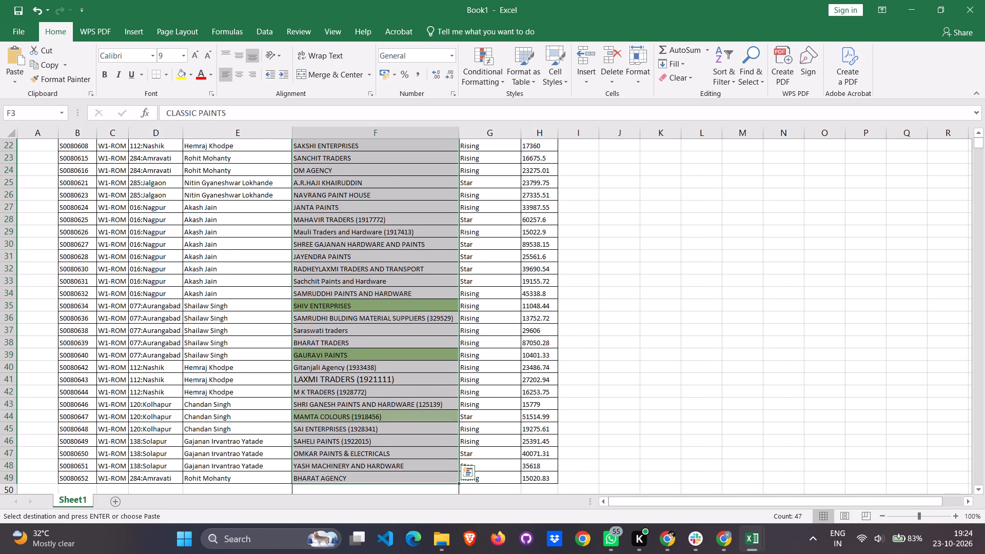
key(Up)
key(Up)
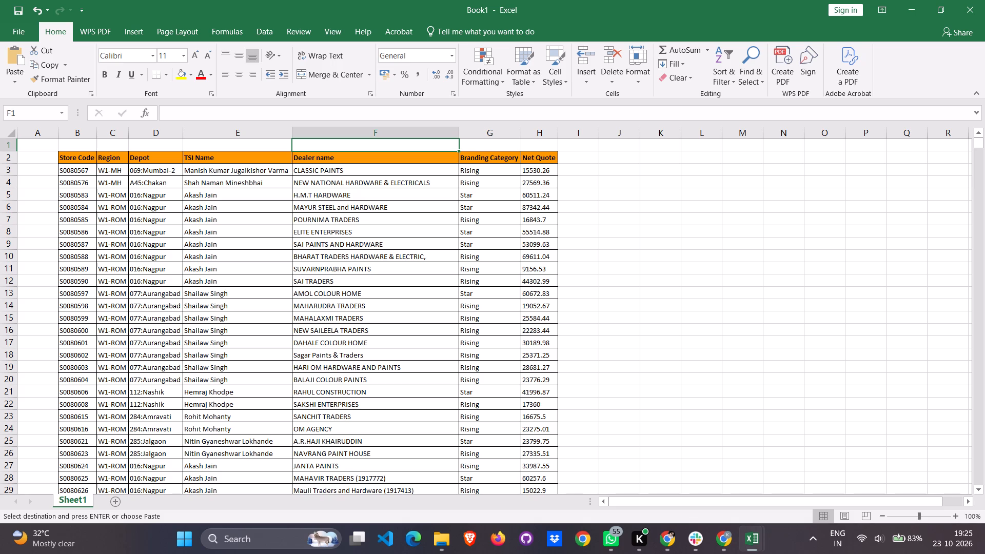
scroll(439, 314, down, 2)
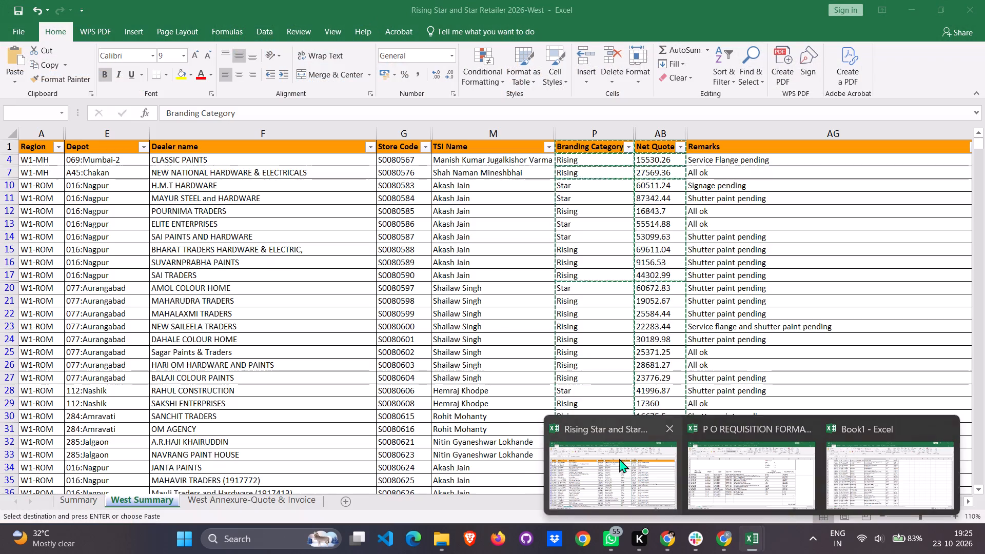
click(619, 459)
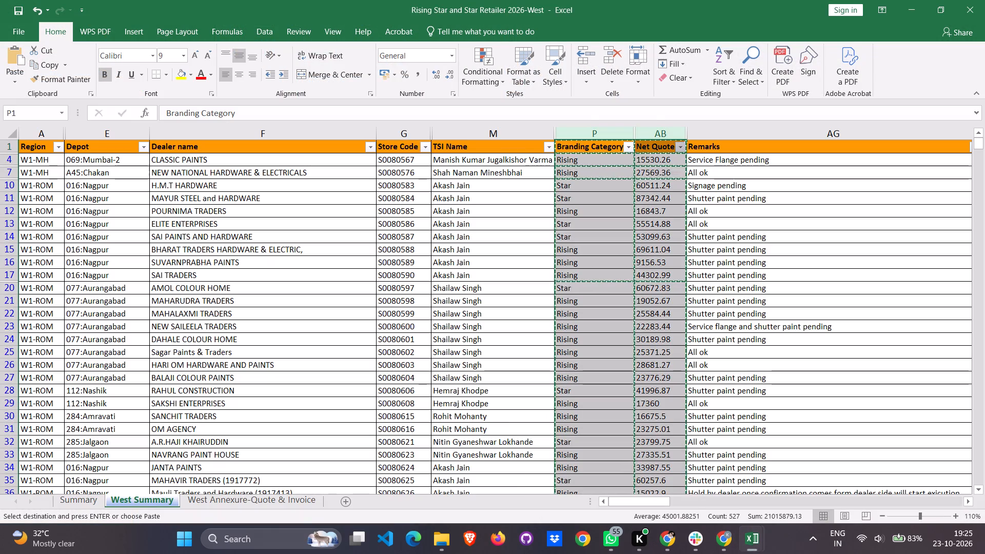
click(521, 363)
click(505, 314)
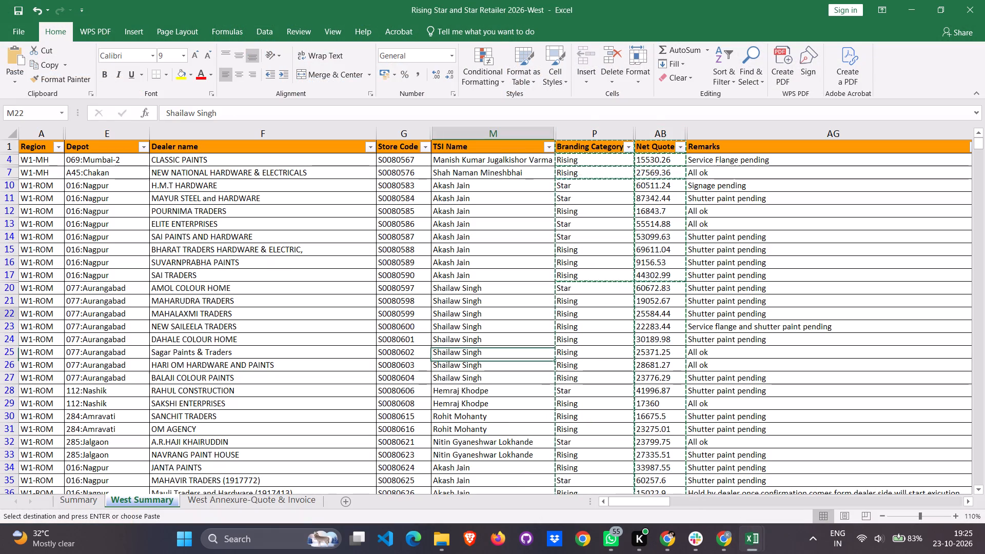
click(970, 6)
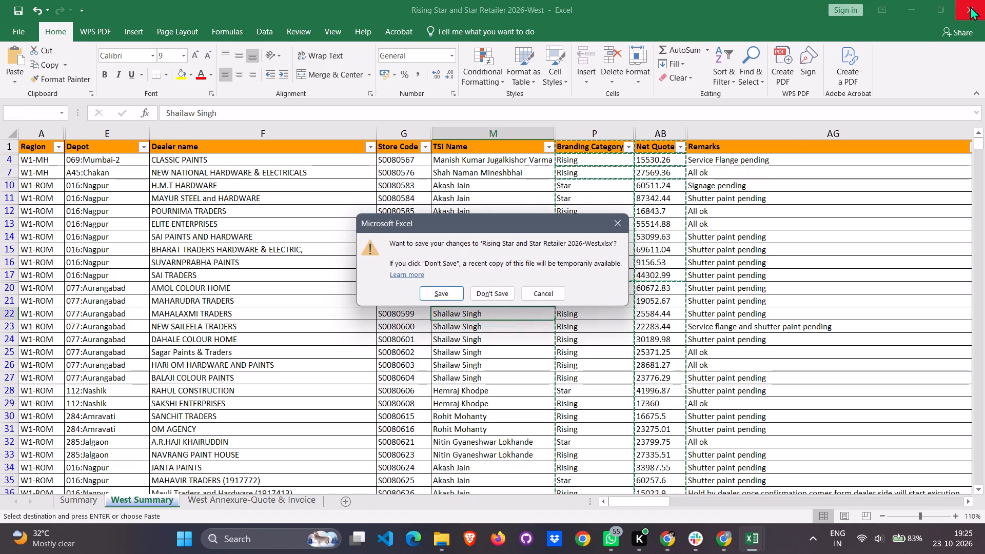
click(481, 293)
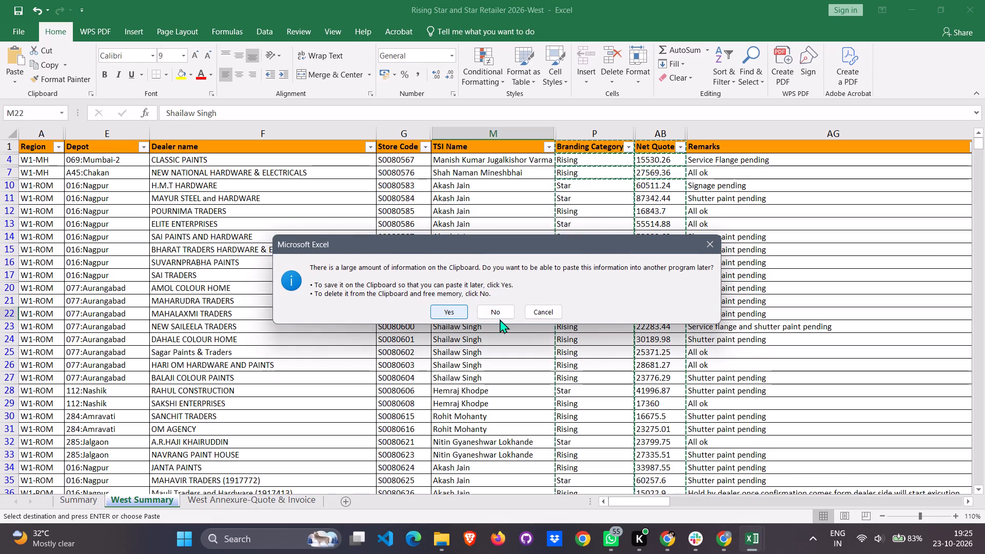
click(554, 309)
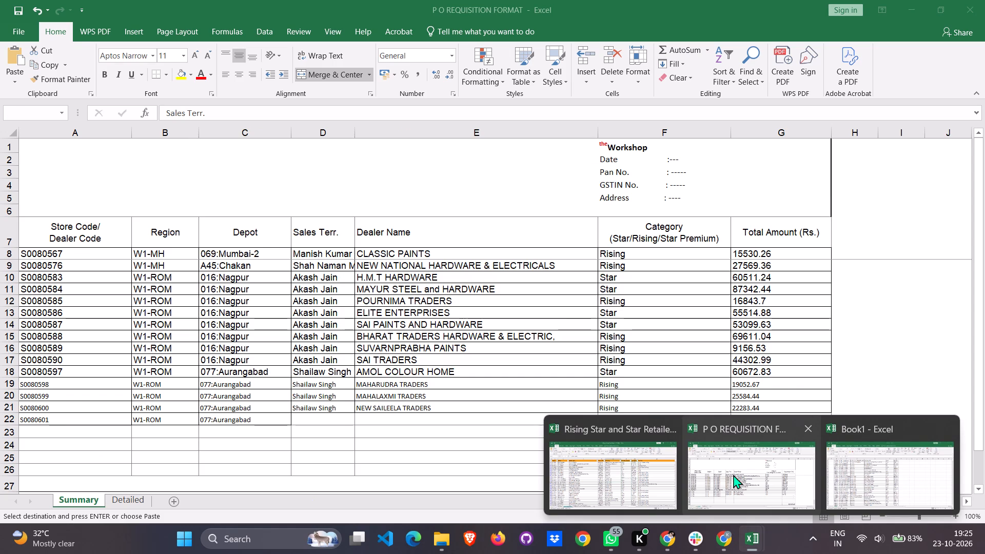
Close the Rising Star and Star Retailer 2026-West workbook, saving its changes and keeping the copied data on the clipboard.
click(645, 470)
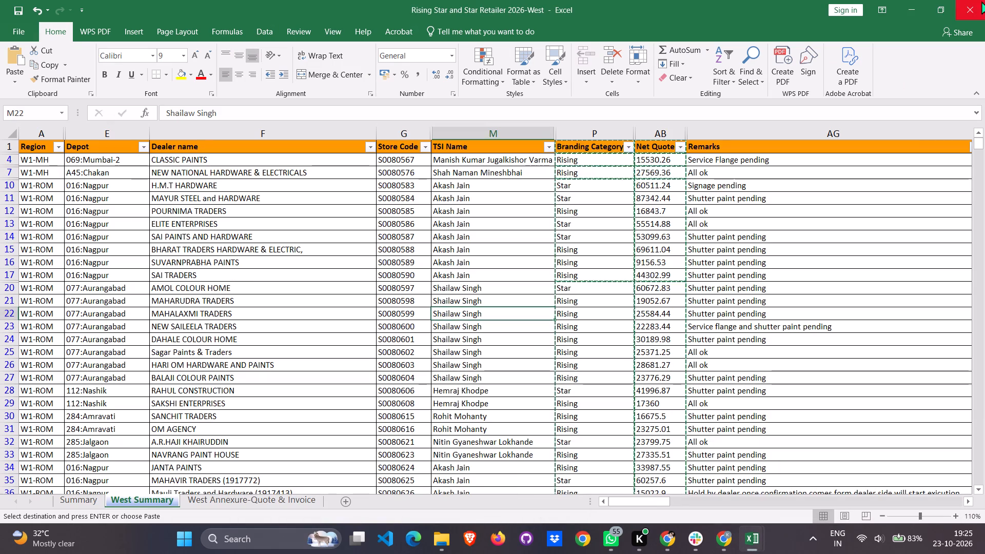
click(972, 5)
click(450, 293)
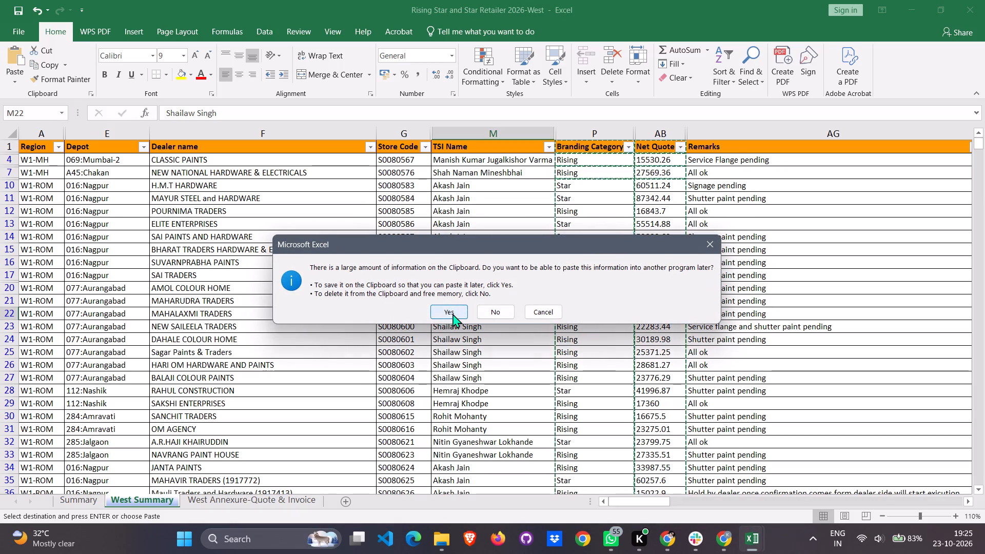
click(452, 313)
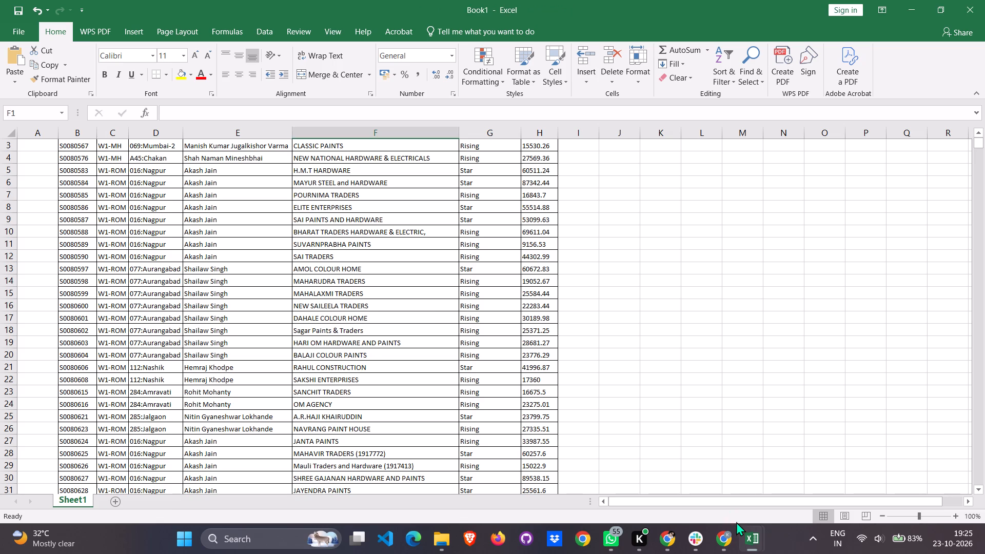
Examine the partly filled entries in rows 19 to 22 of the requisition's Summary sheet, across Store Code to Total Amount.
click(800, 457)
scroll(491, 340, up, 9)
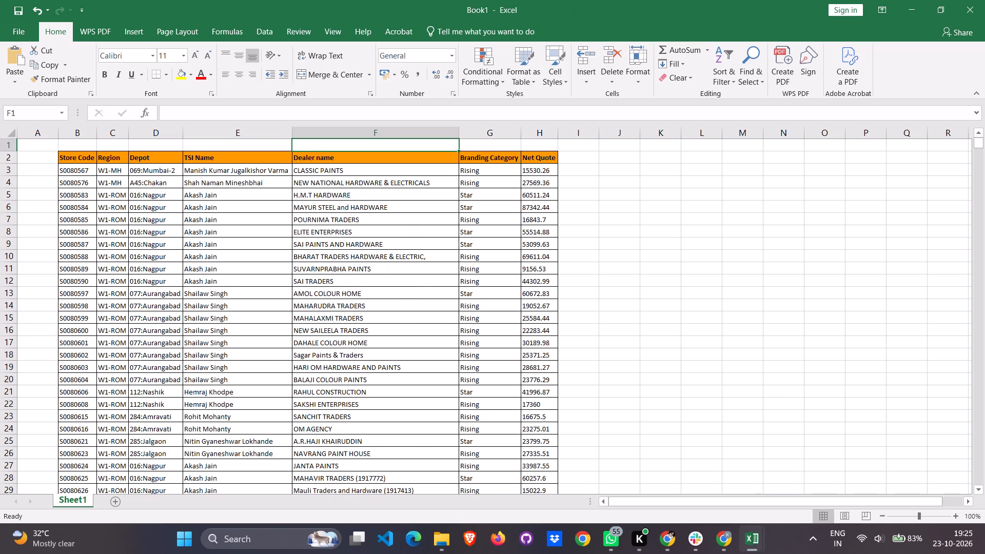
click(677, 478)
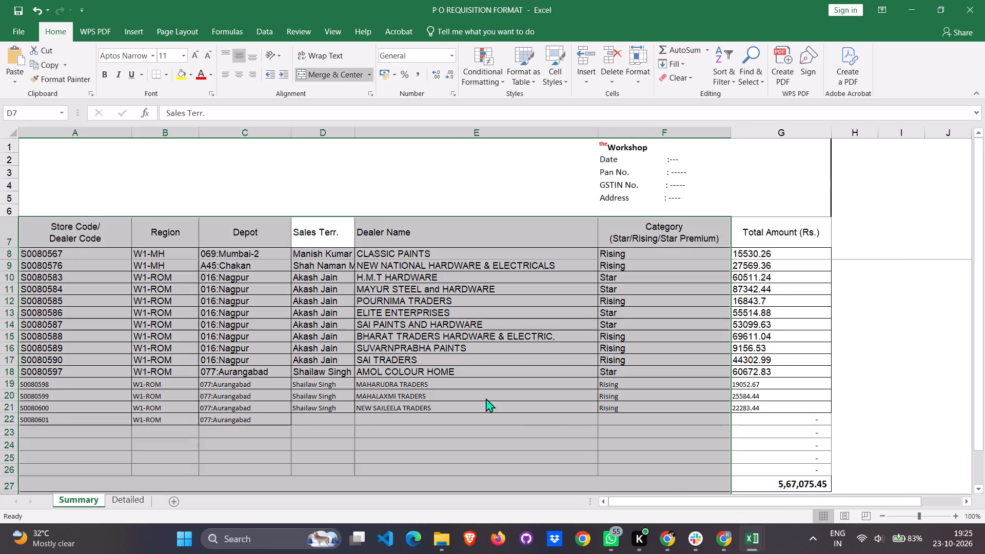
click(424, 386)
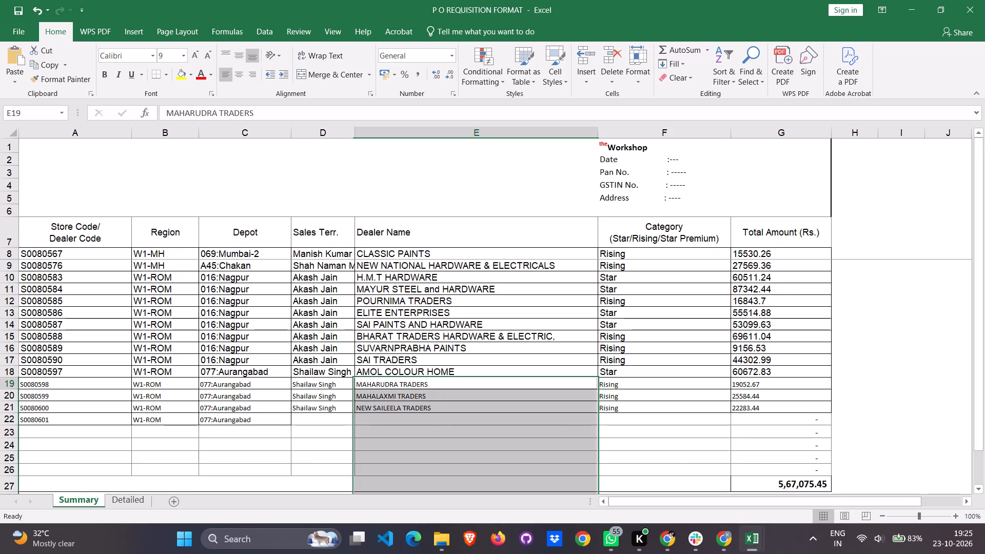
click(65, 383)
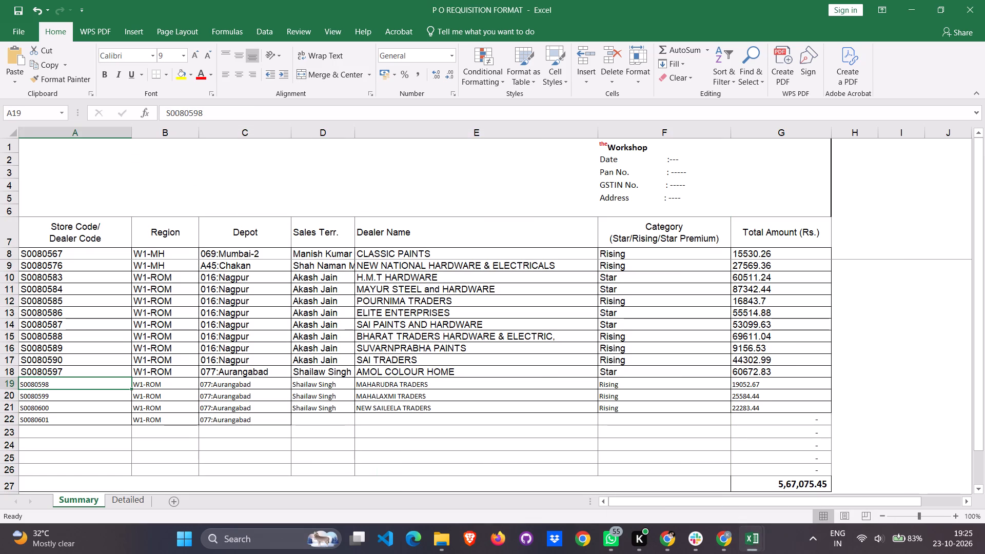
key(shift+Right)
key(shift+Right)
key(shift+Right)
key(shift+Right)
key(shift+Right)
key(shift+Right)
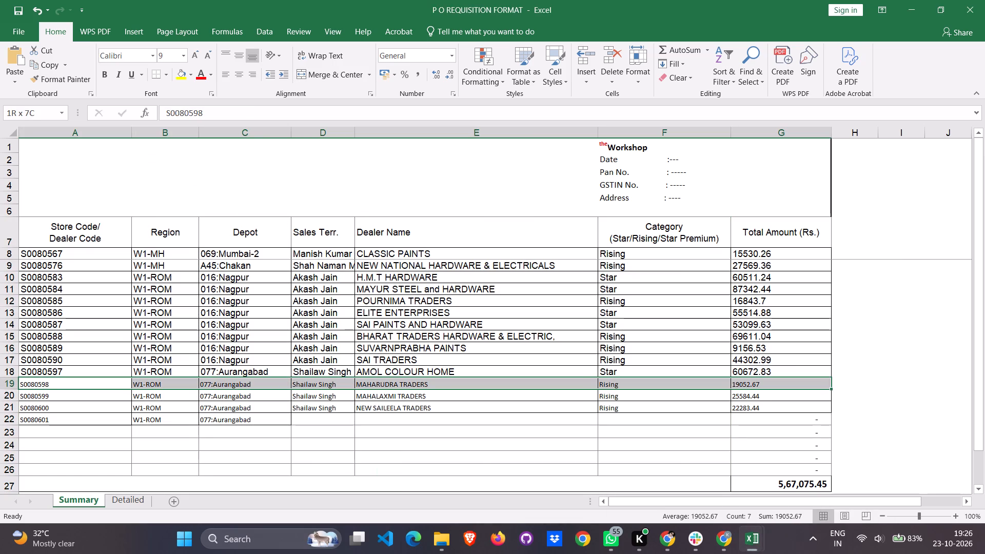
key(shift+Down)
key(shift+Down)
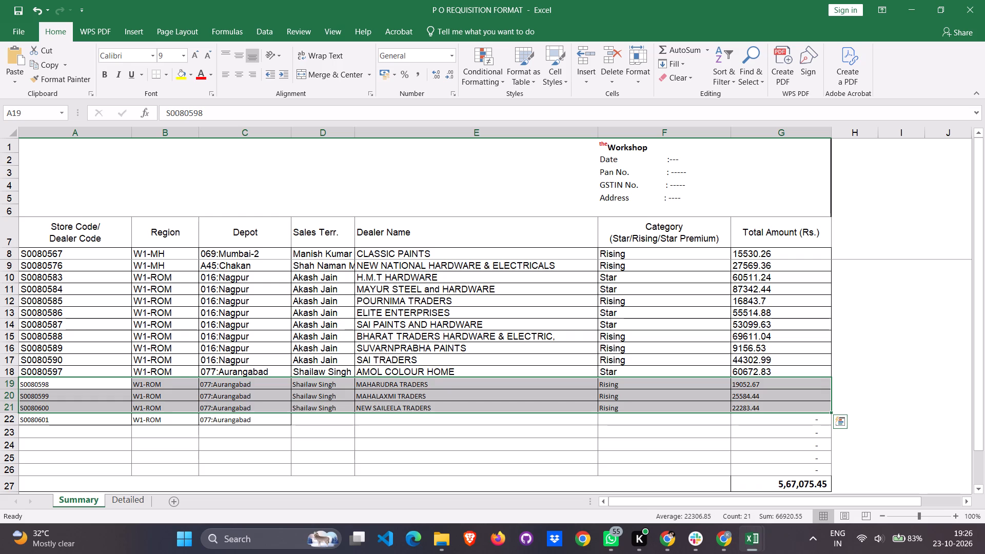
key(shift+Down)
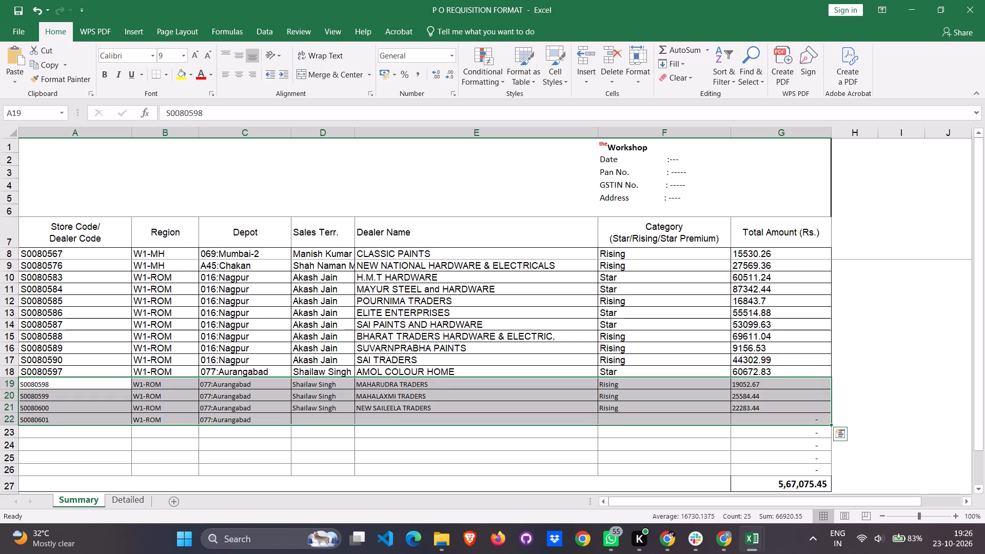
click(874, 345)
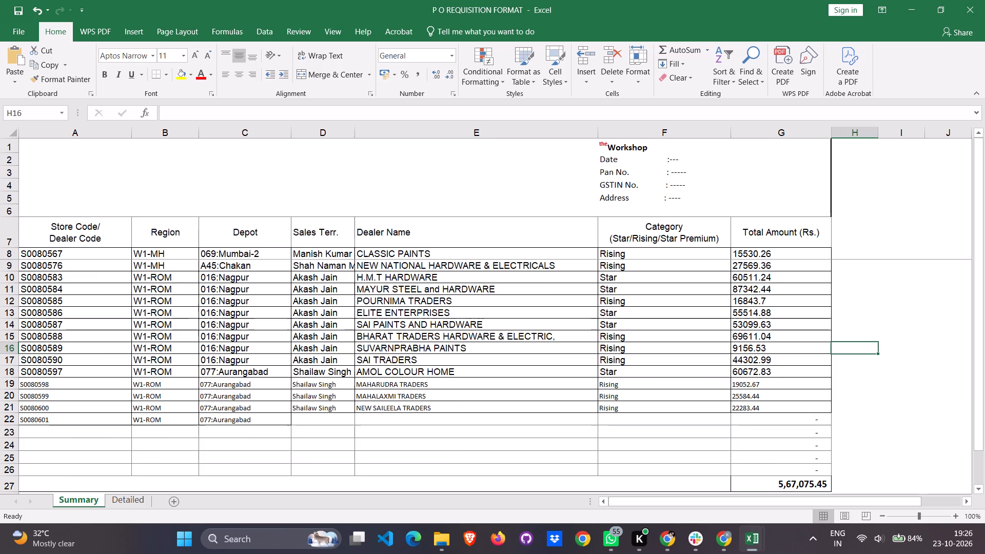
Look through Book1's assembled store list at 150% zoom and select row 16, NEW SAILEELA TRADERS.
key(alt+Tab)
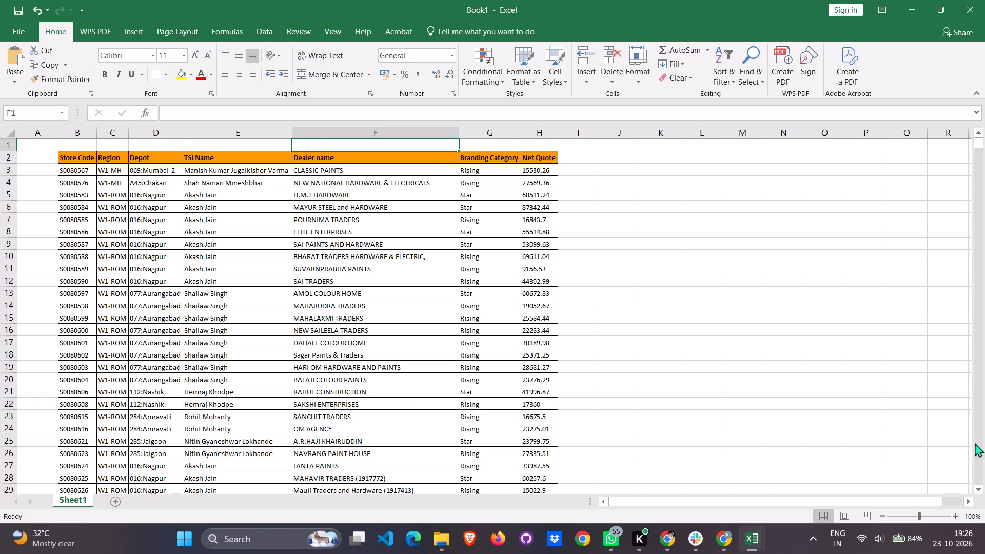
triple_click(955, 518)
click(955, 518)
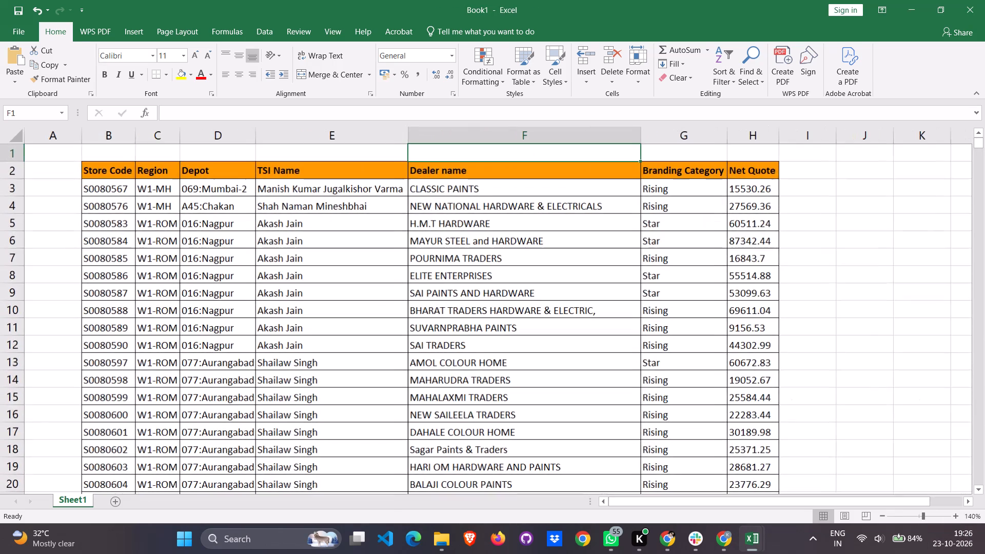
click(954, 513)
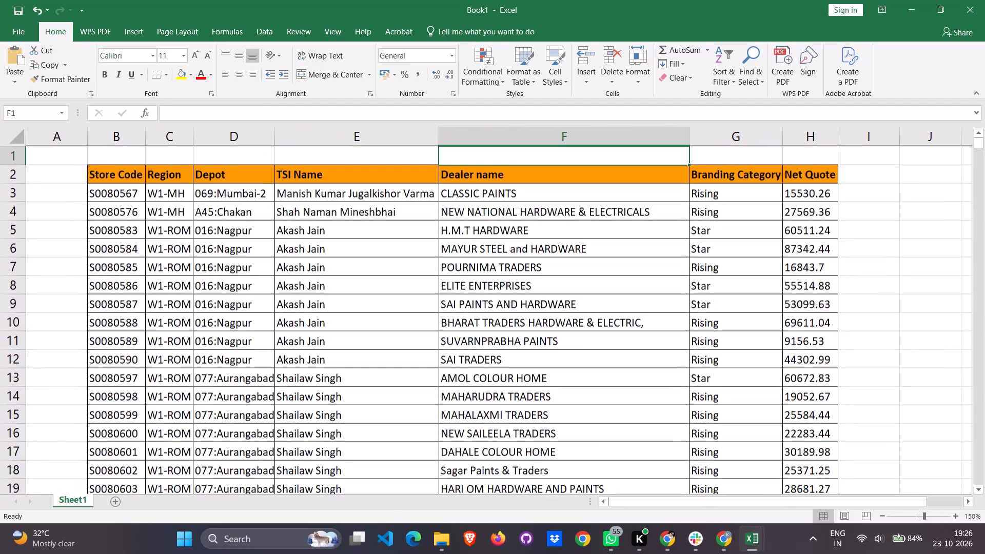
scroll(675, 329, down, 3)
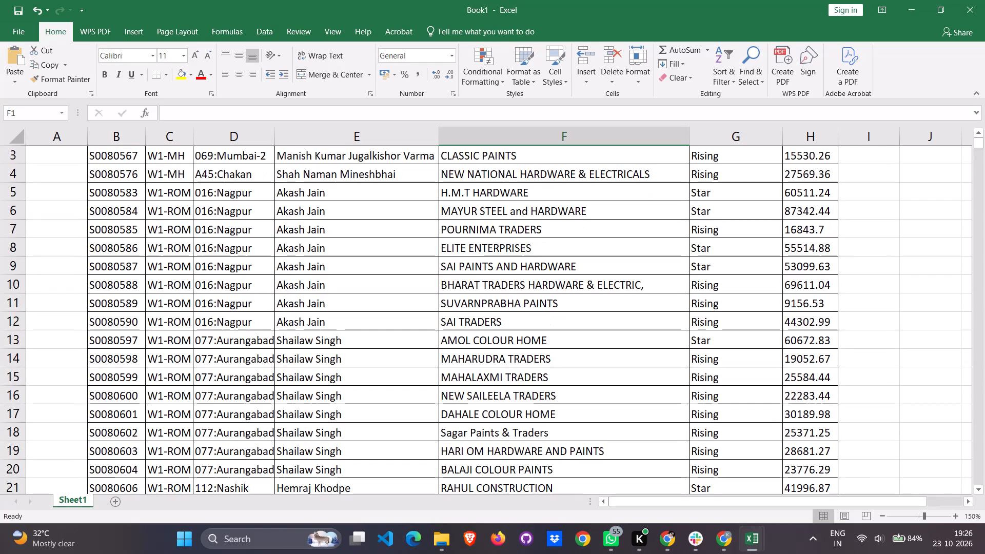
scroll(675, 329, up, 3)
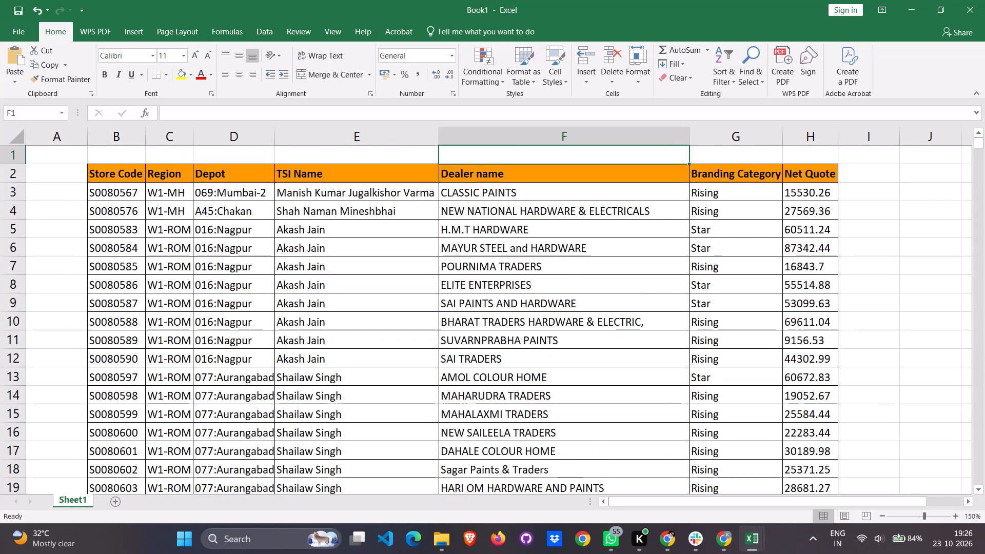
scroll(675, 329, down, 4)
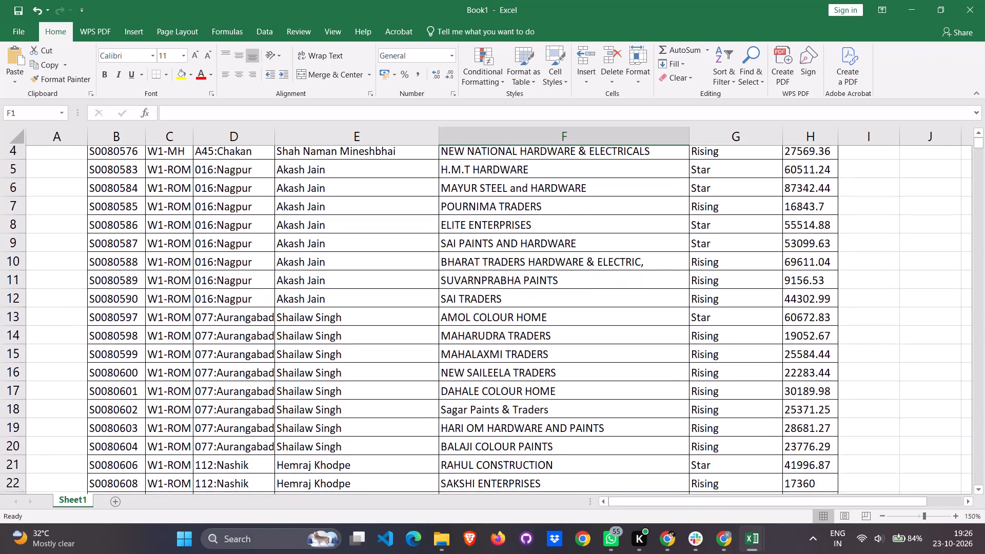
scroll(675, 329, down, 5)
scroll(675, 329, up, 2)
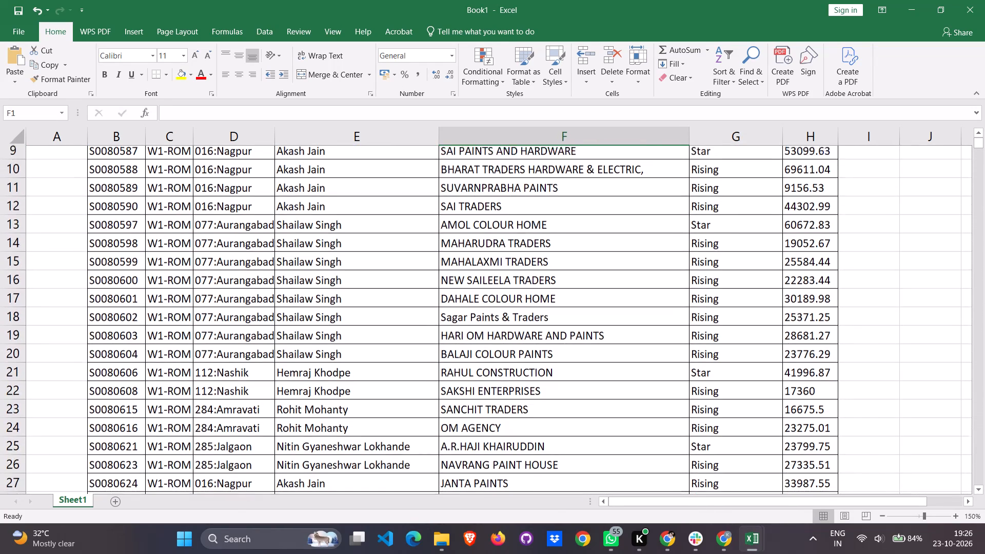
scroll(675, 329, up, 7)
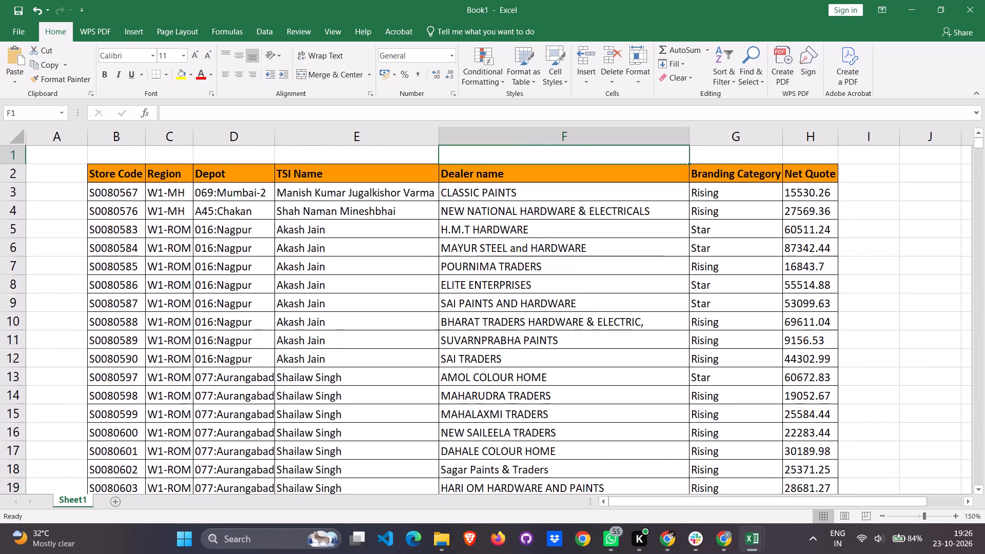
scroll(675, 329, down, 3)
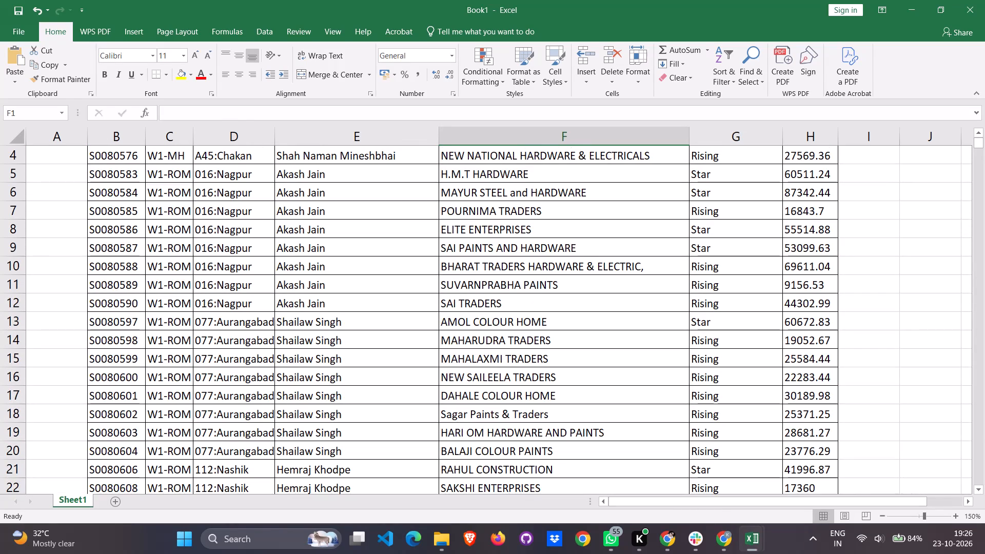
click(526, 376)
click(16, 377)
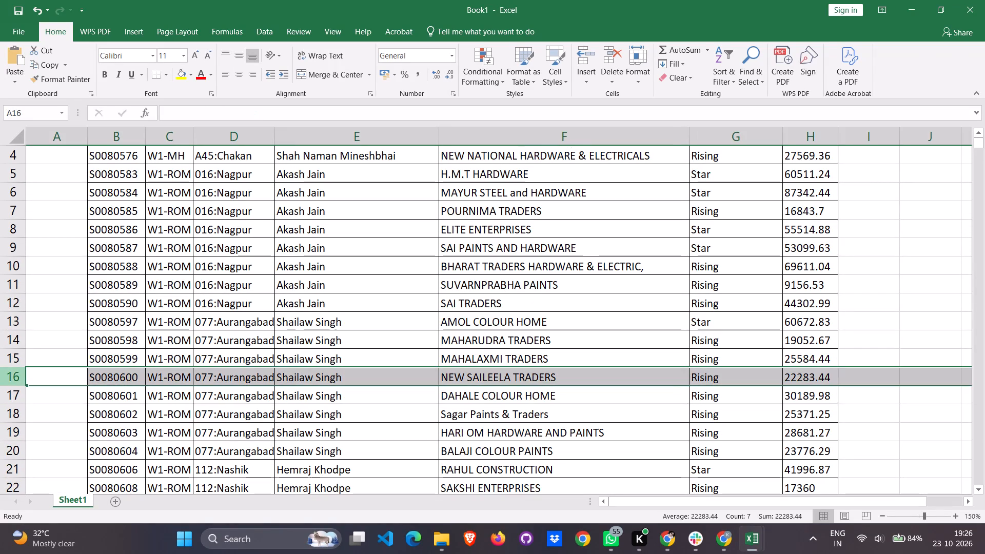
Compare Book1's selected row 16 and its neighbours with the last filled rows of the requisition's Summary sheet.
key(alt+Tab)
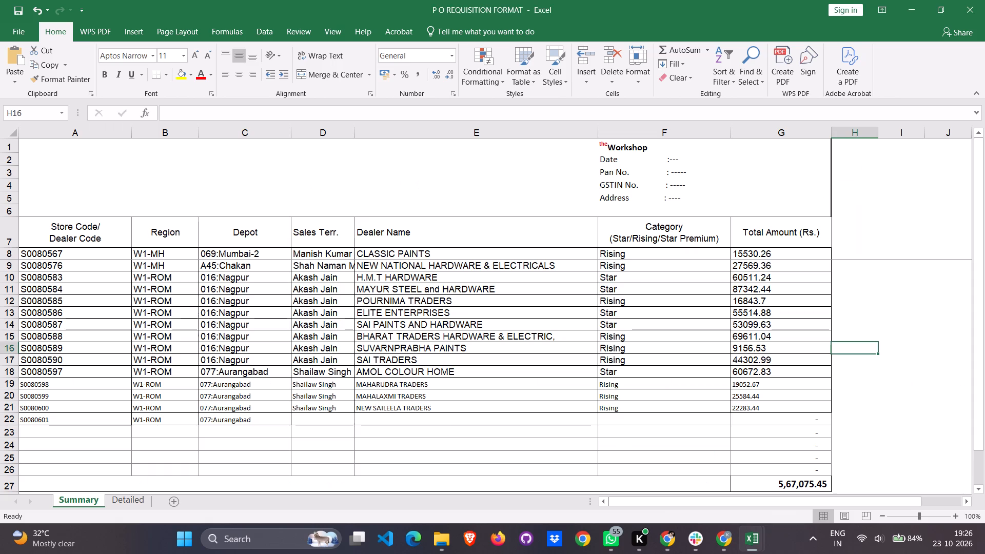
key(alt+Tab)
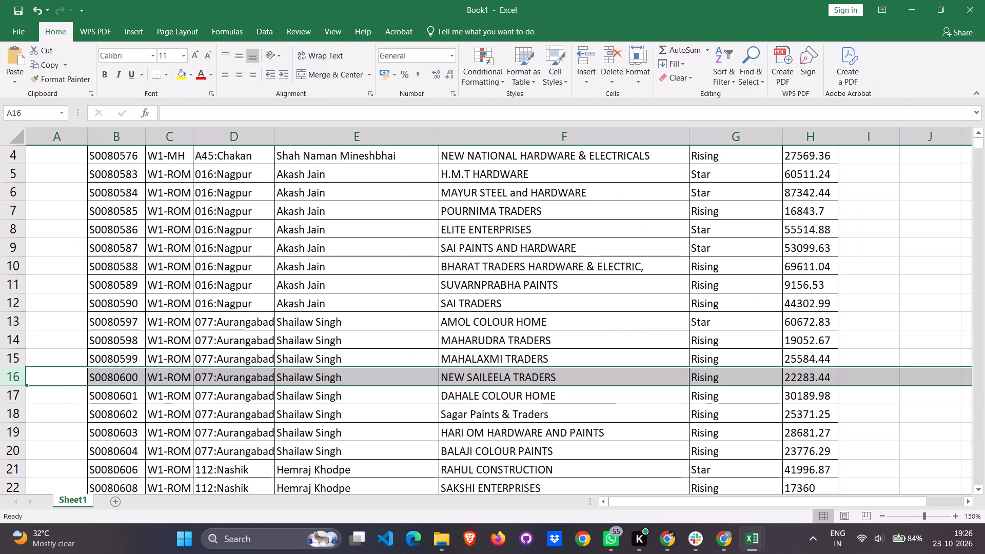
key(alt+Tab)
key(alt+Tab)
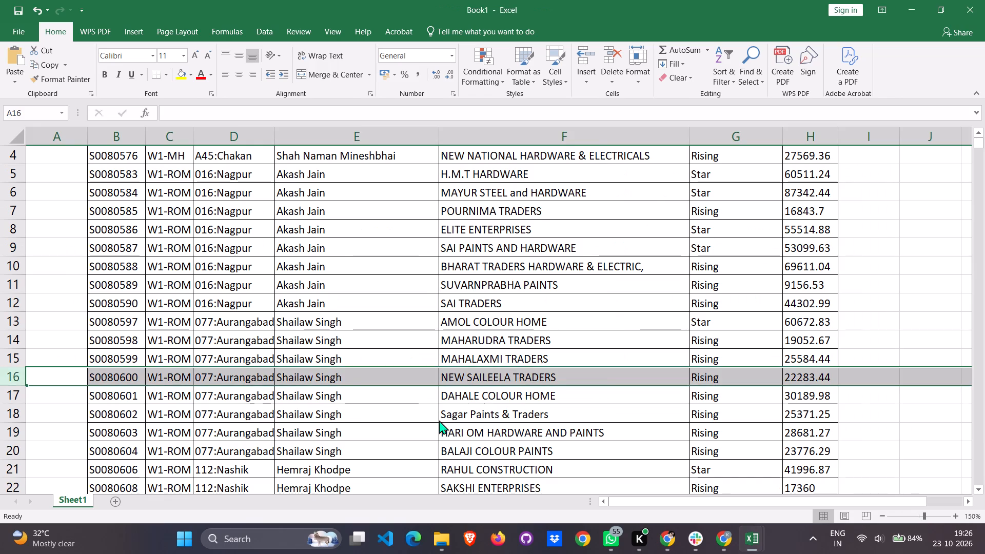
key(alt+Tab)
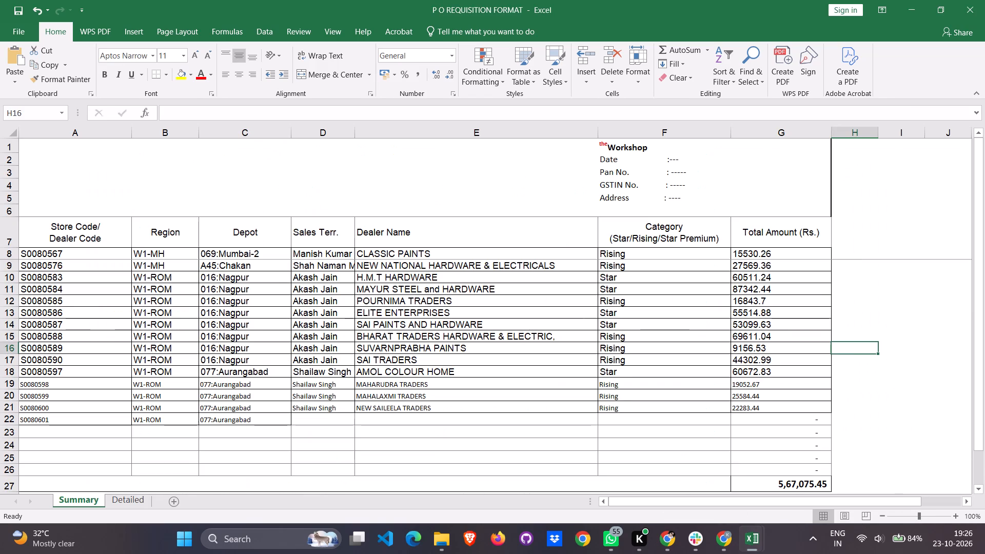
key(alt+Tab)
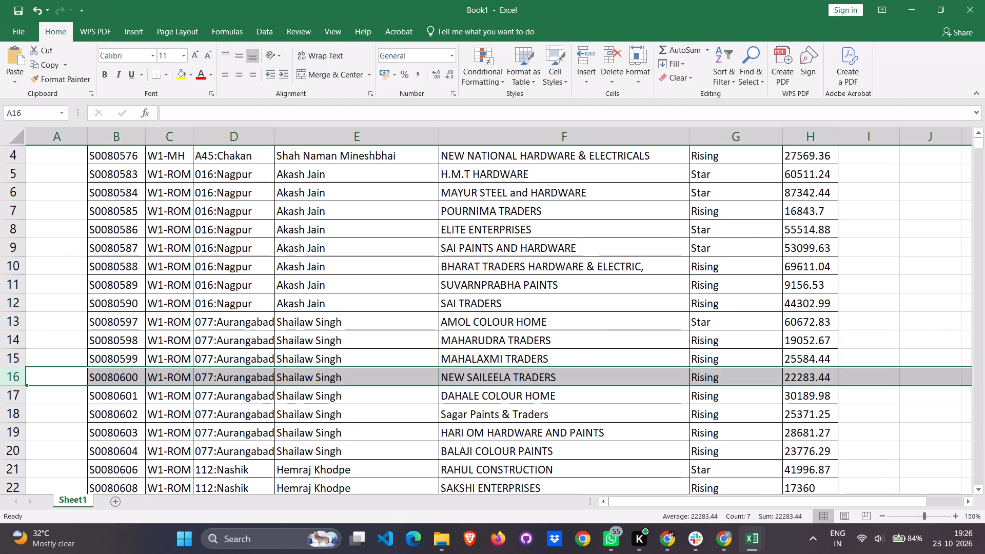
Copy the DAHALE COLOUR HOME entry in Book1's row 17, from store code S0080601 through its amount.
click(497, 397)
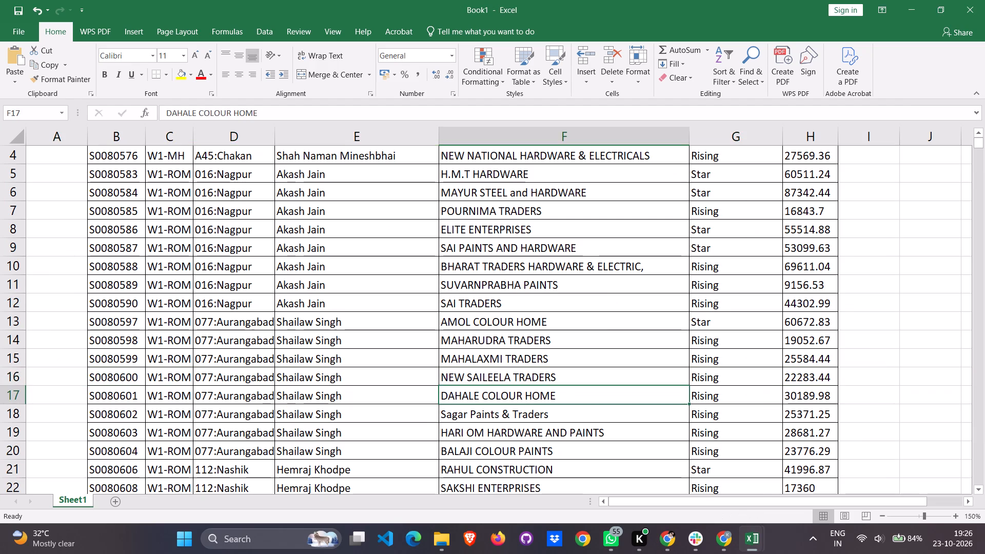
key(Left)
key(Left)
key(Left)
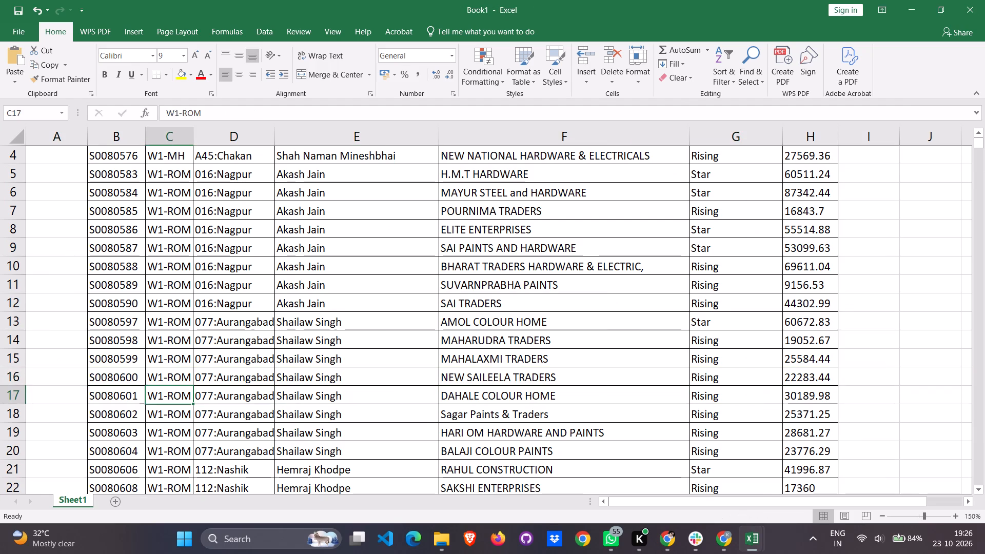
key(Left)
key(shift+Right)
key(shift+Right)
key(shift+Right)
key(shift+Right)
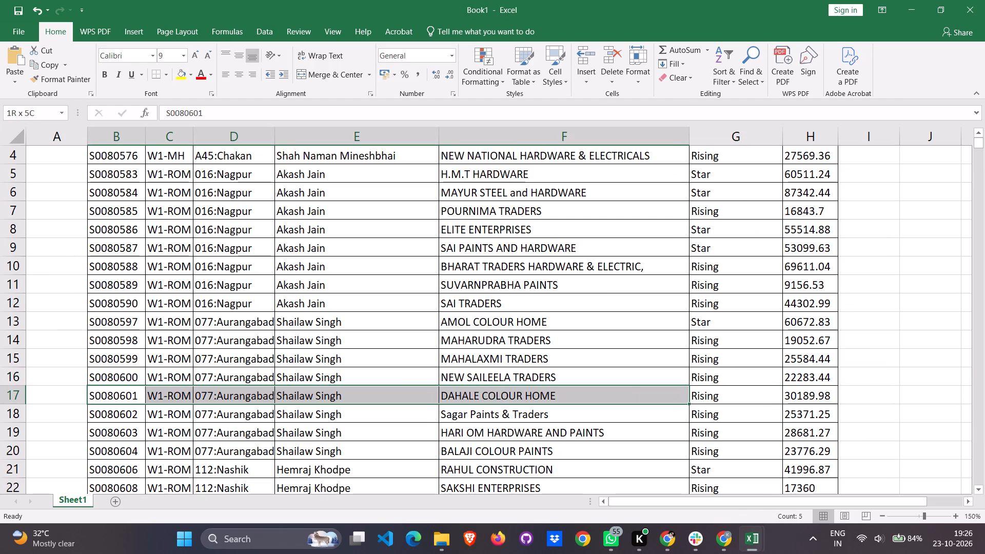
key(shift+Right)
key(shift+Right)
key(ctrl+c)
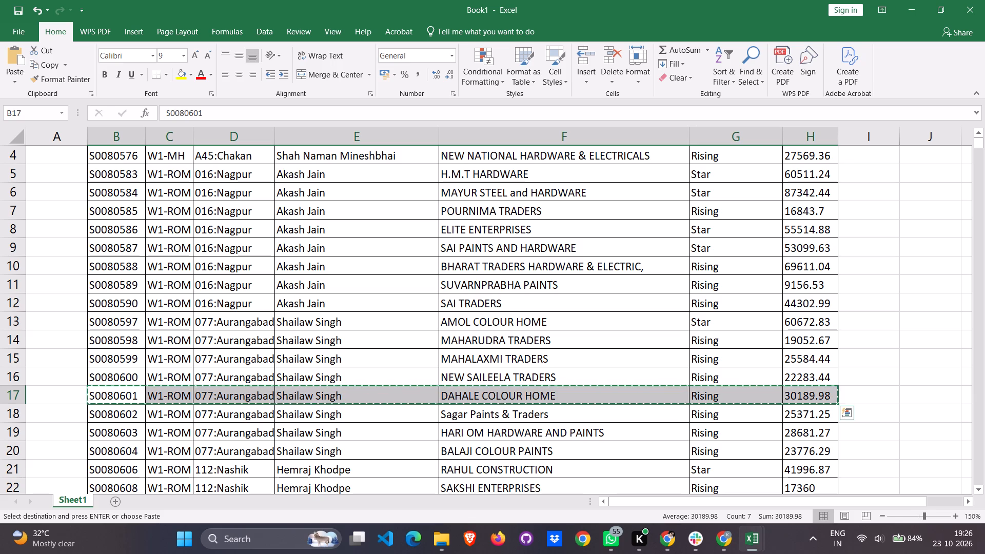
Paste the copied DAHALE COLOUR HOME entry over row 22 of the requisition's Summary sheet, from Store Code to Total Amount.
key(alt+Tab)
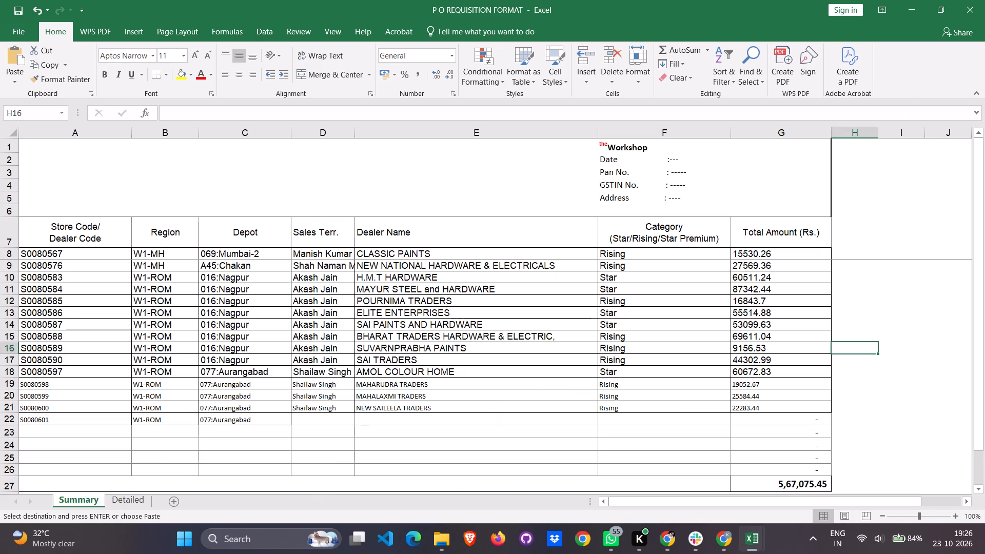
click(70, 422)
key(shift+Right)
key(shift+Right)
key(shift+Right)
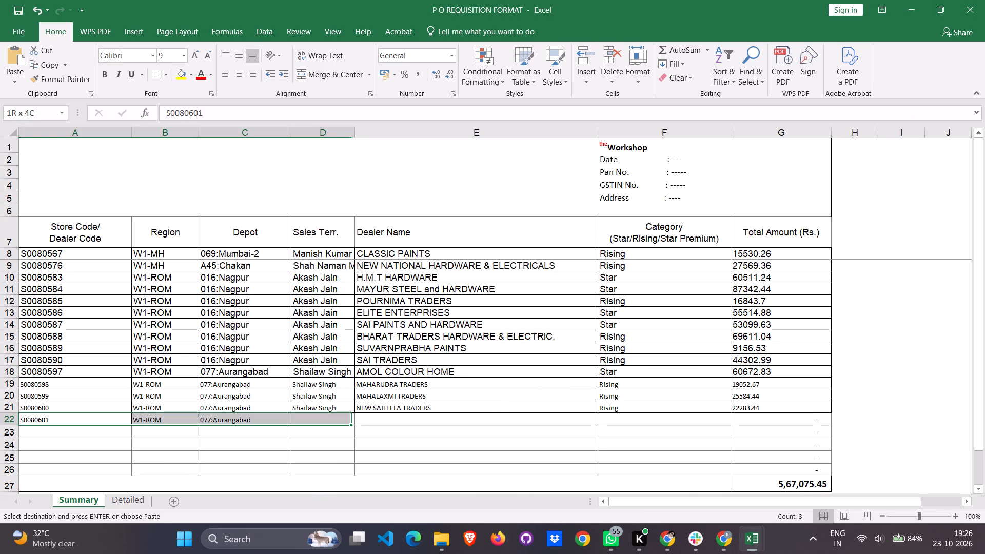
key(shift+Right)
key(shift+Right)
key(shift+Right)
key(ctrl+v)
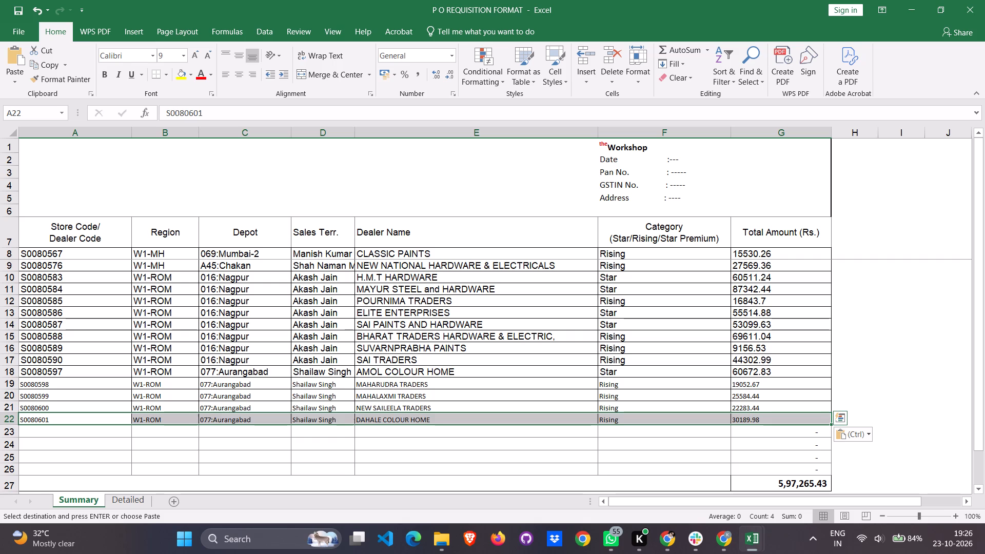
Compare the pasted row 22 of the Summary sheet with the DAHALE COLOUR HOME entry in Book1's row 17.
key(alt+Tab)
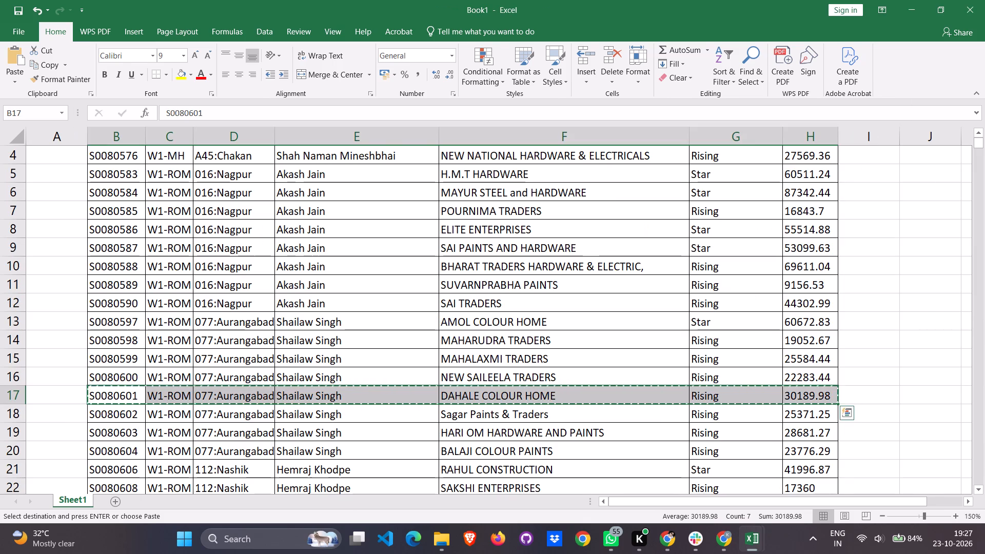
key(alt+Tab)
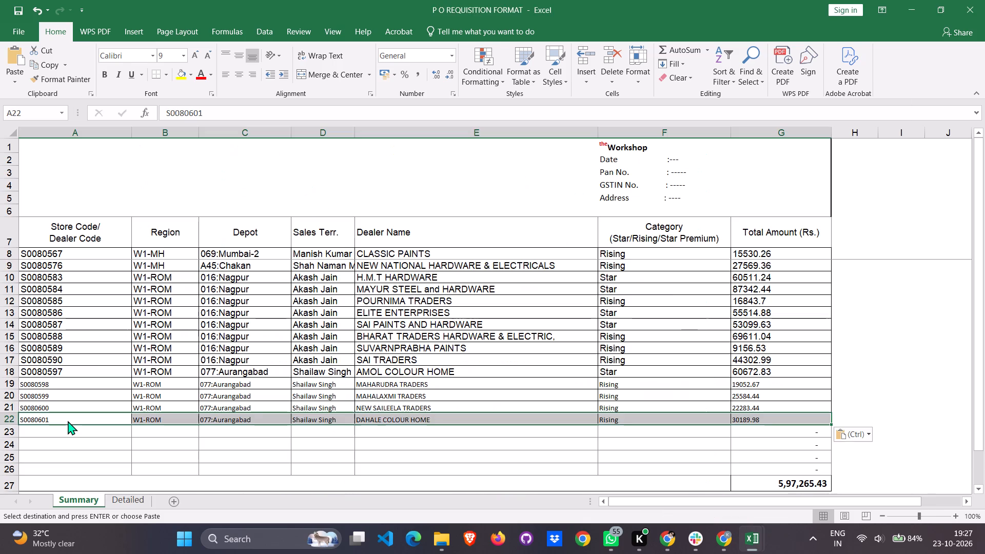
key(alt+Tab)
key(alt+Tab)
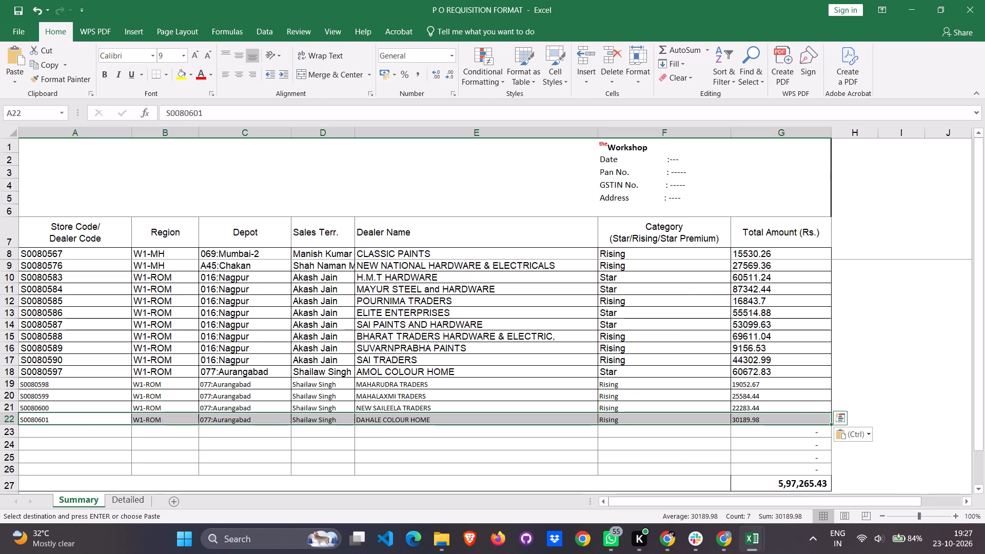
key(alt+Tab)
key(alt+Tab)
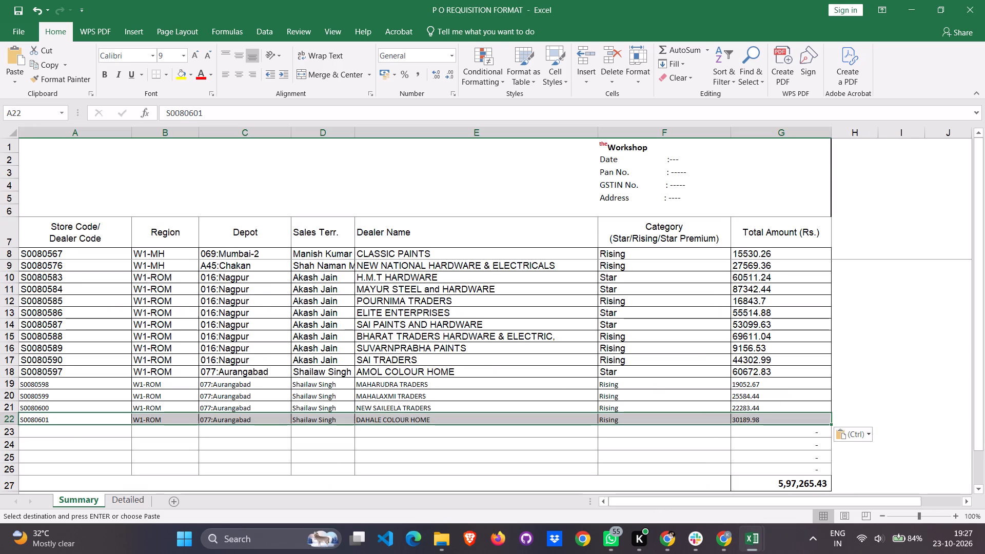
key(alt+Tab)
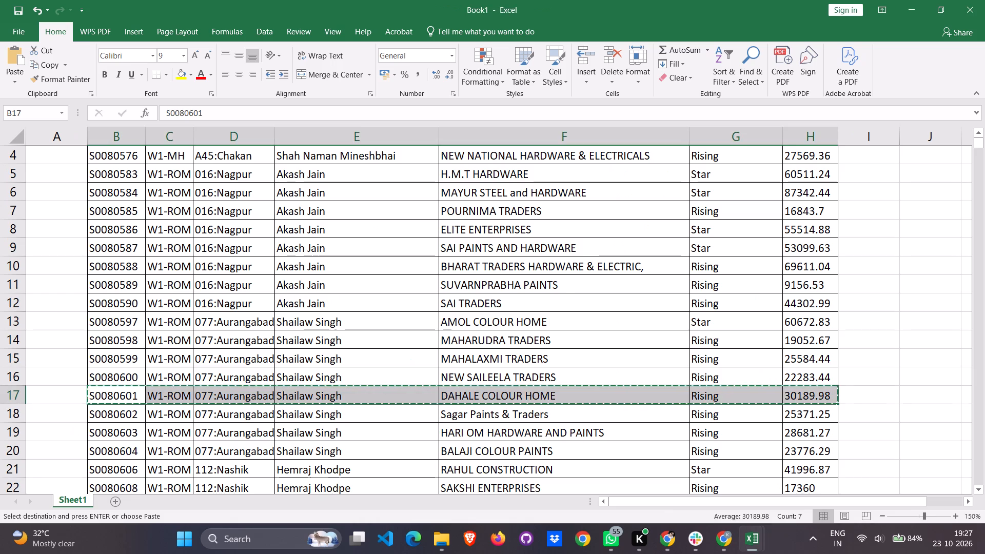
key(alt+Tab)
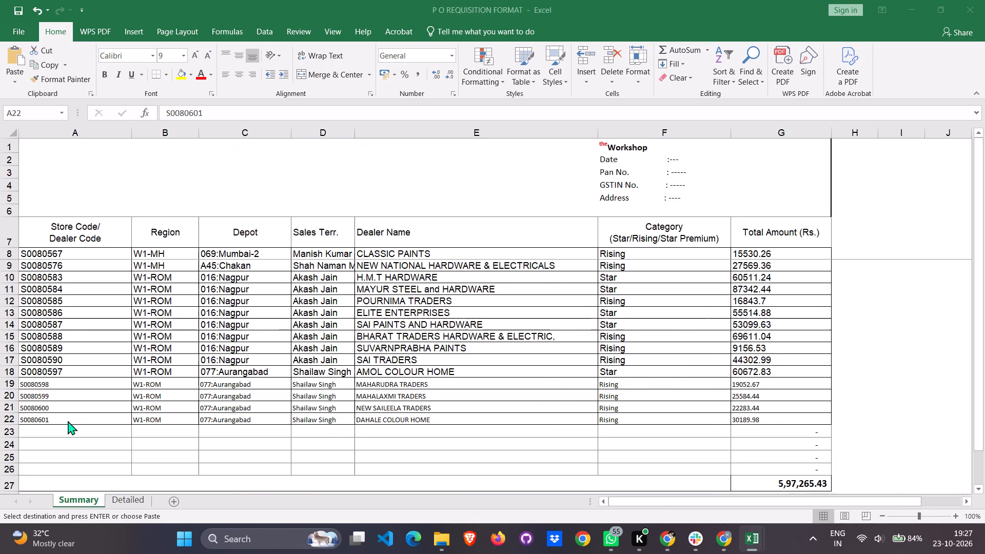
Set the font size of Summary rows 19 to 22, from Store Code to Total Amount, to 11.
click(42, 386)
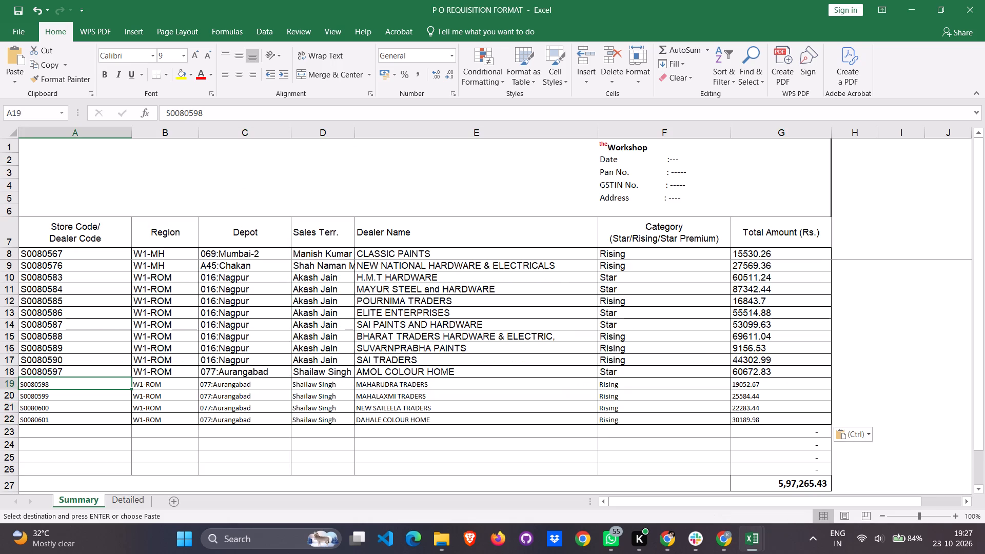
key(shift+Right)
key(shift+Right)
key(shift+Right)
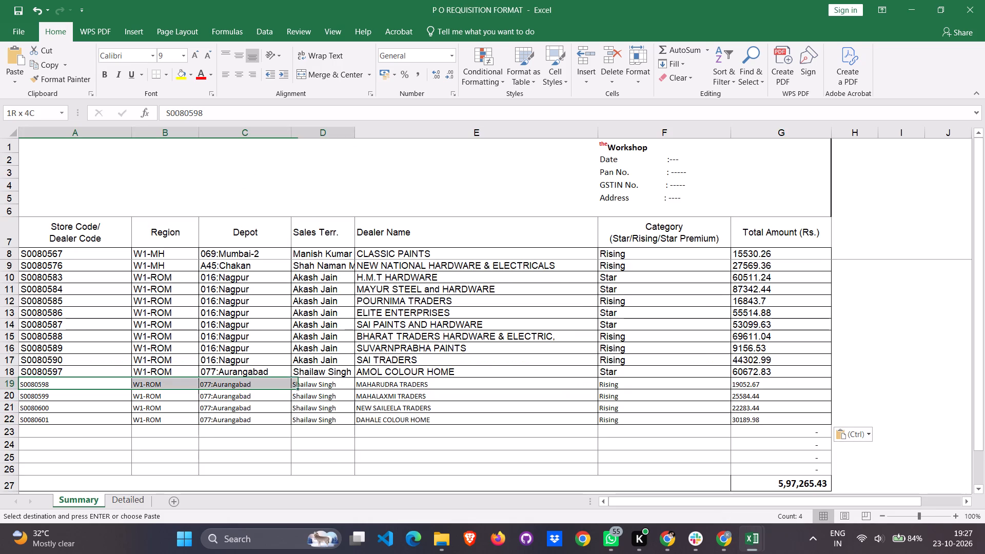
key(shift+Right)
key(shift+Right)
key(shift+Right)
key(shift+Down)
key(shift+Down)
key(shift+Down)
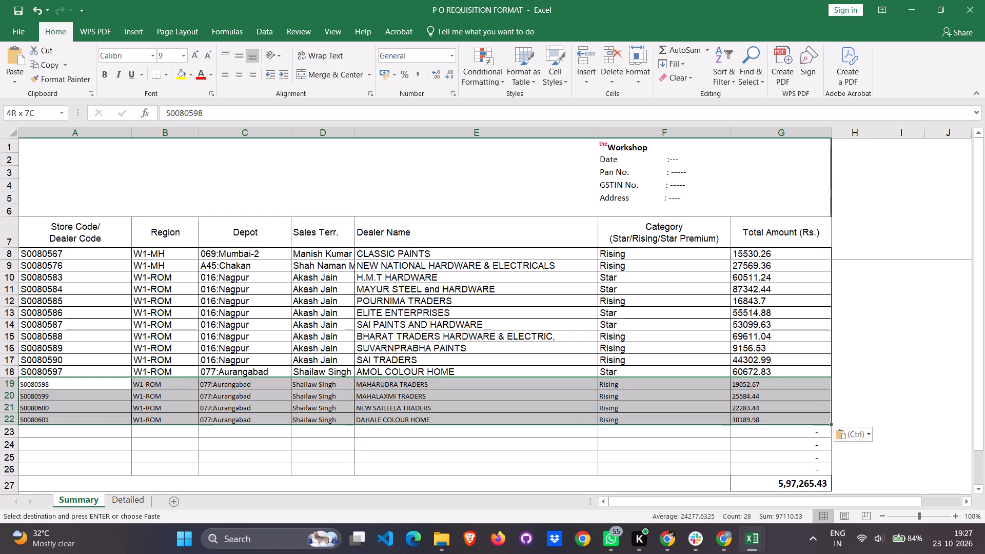
key(shift+Down)
key(shift+Up)
click(183, 56)
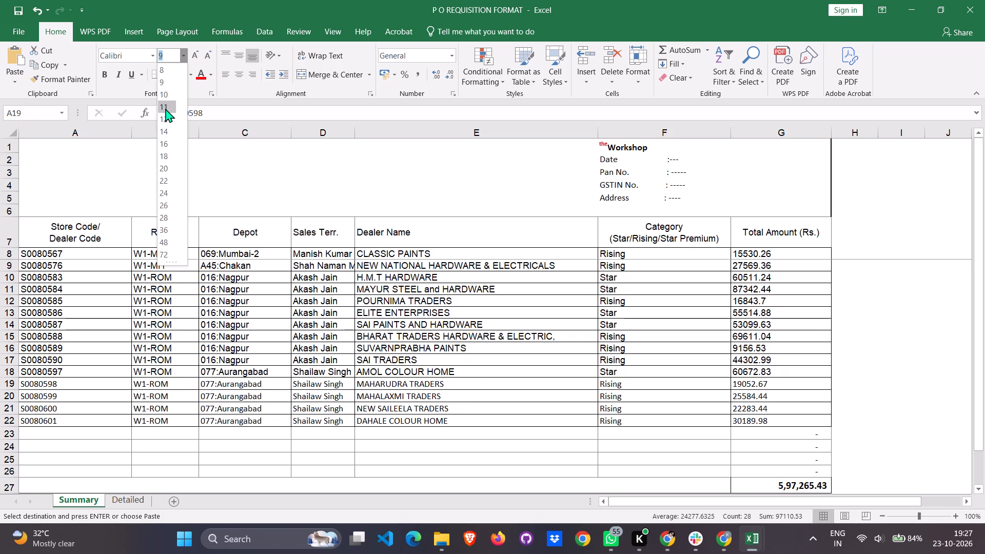
click(165, 108)
Change the typeface of Summary rows 19 to 22 to match the store rows above them.
click(151, 56)
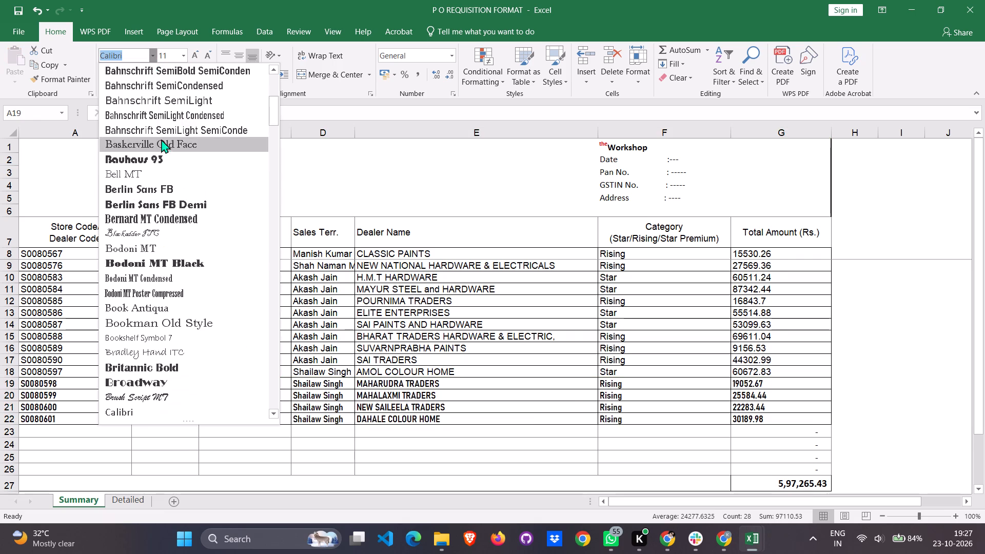
scroll(164, 152, up, 14)
click(166, 105)
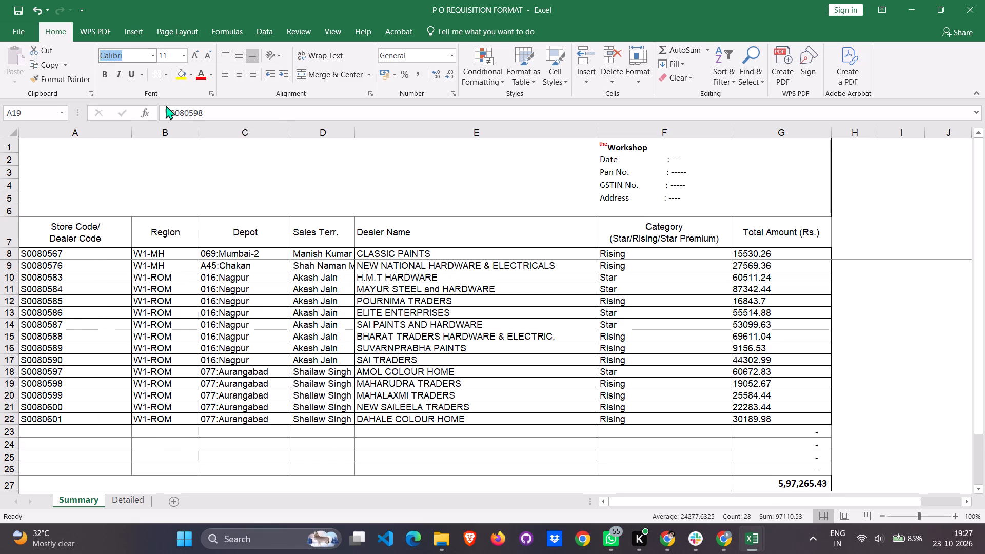
click(500, 435)
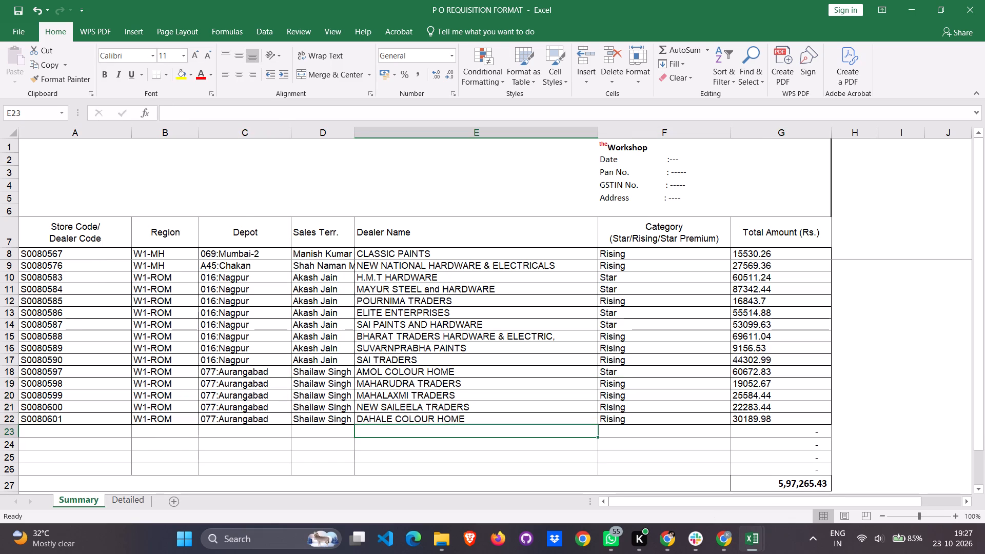
Copy the Sagar Paints & Traders entry in Book1's row 18, from store code S0080602 through its amount.
scroll(479, 406, down, 6)
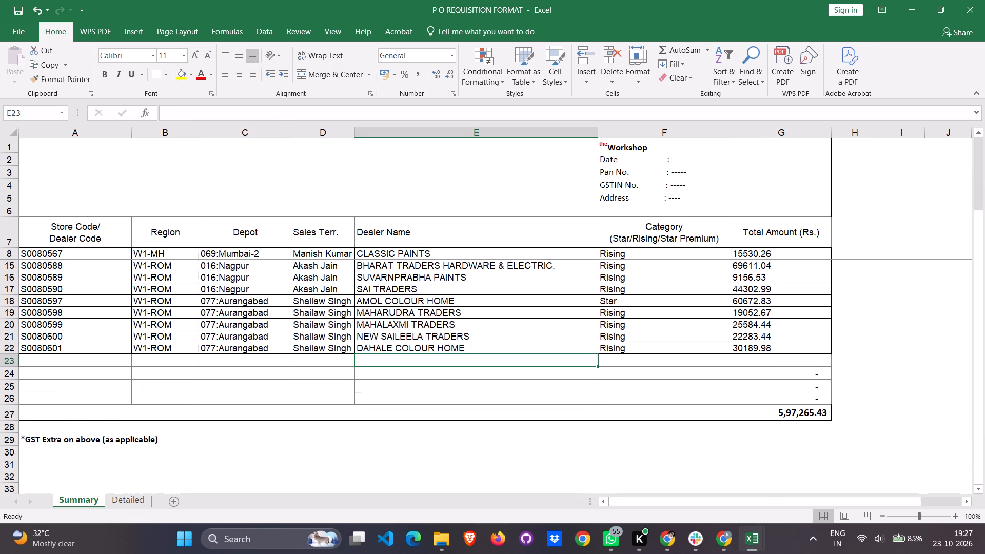
key(alt+Tab)
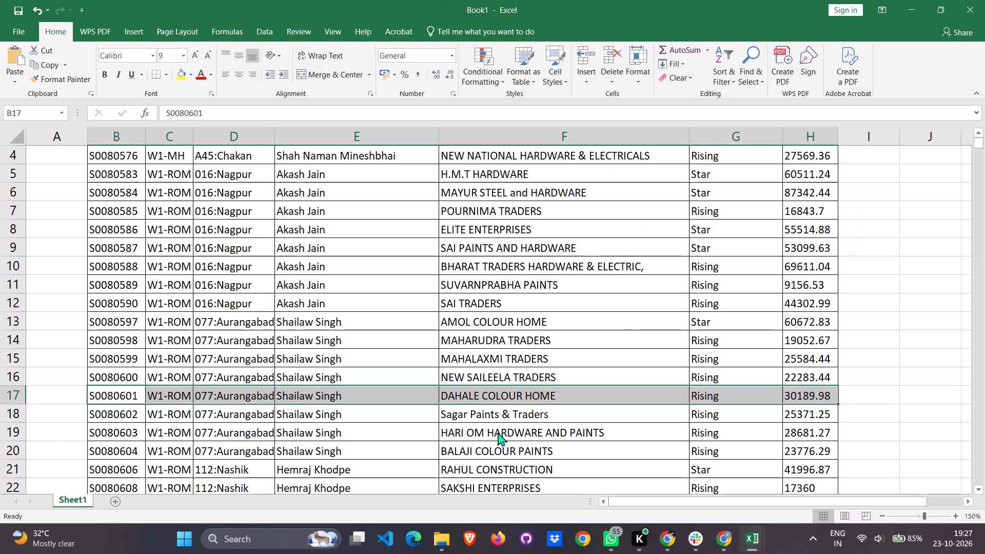
scroll(485, 365, down, 8)
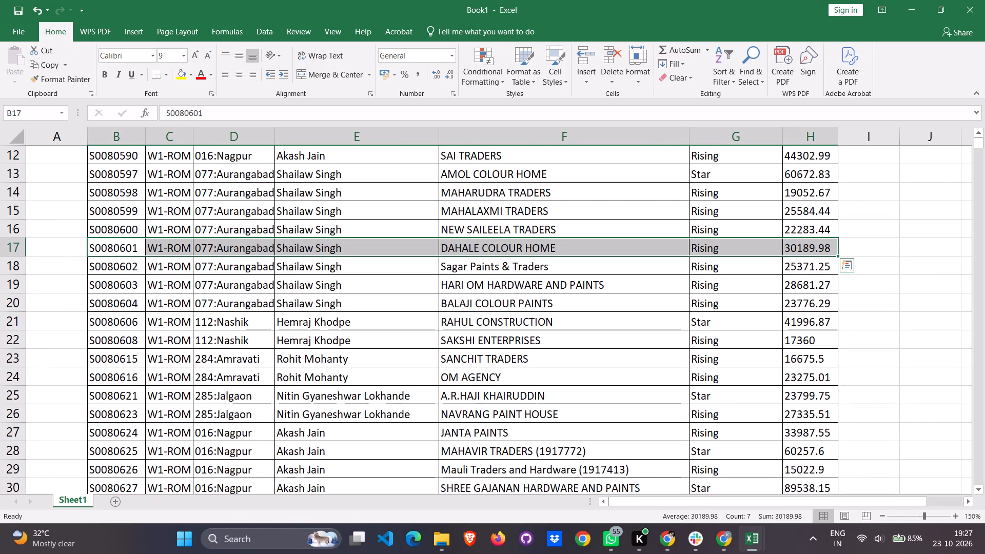
click(18, 265)
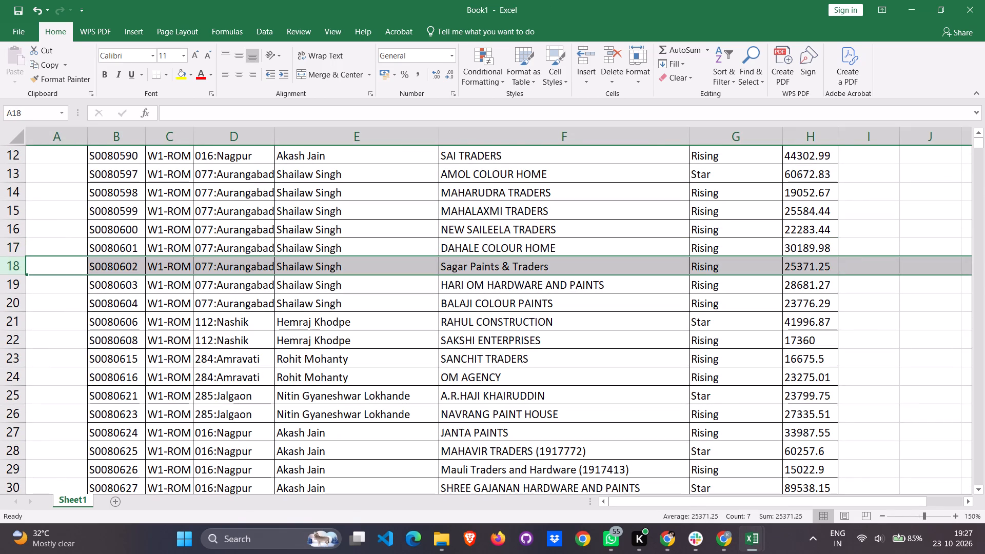
click(126, 266)
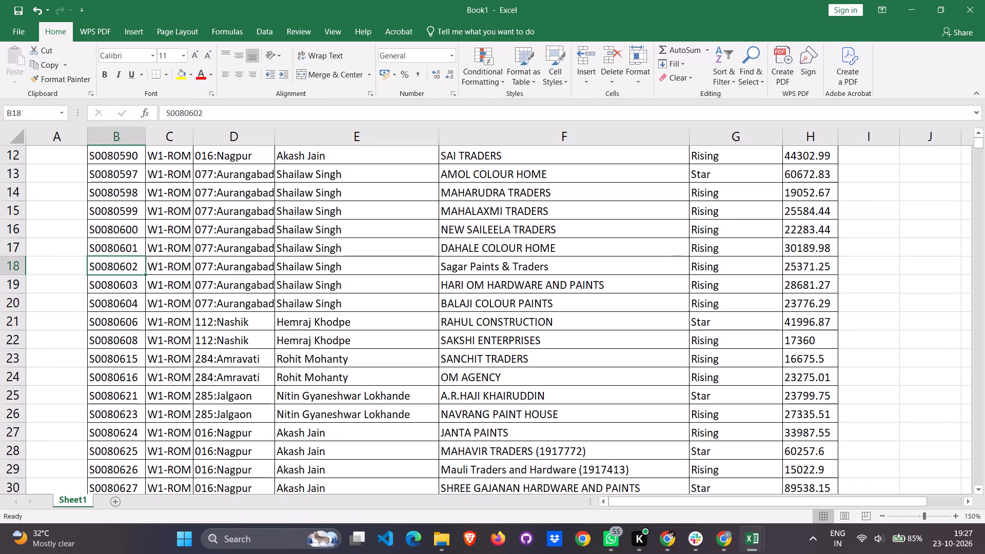
key(shift+Right)
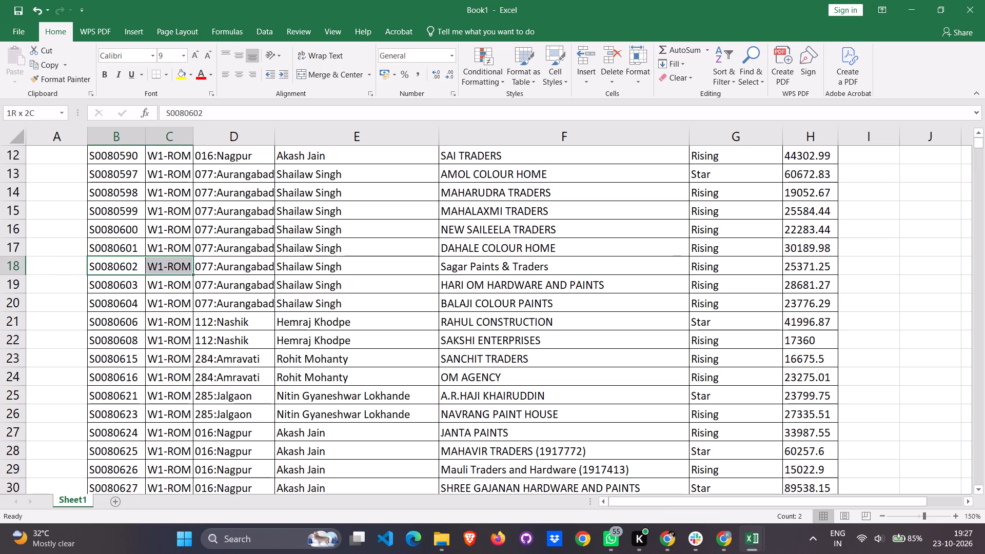
key(shift+Right)
key(shift+Right)
key(shift+Right)
key(shift+Right)
key(shift+Right)
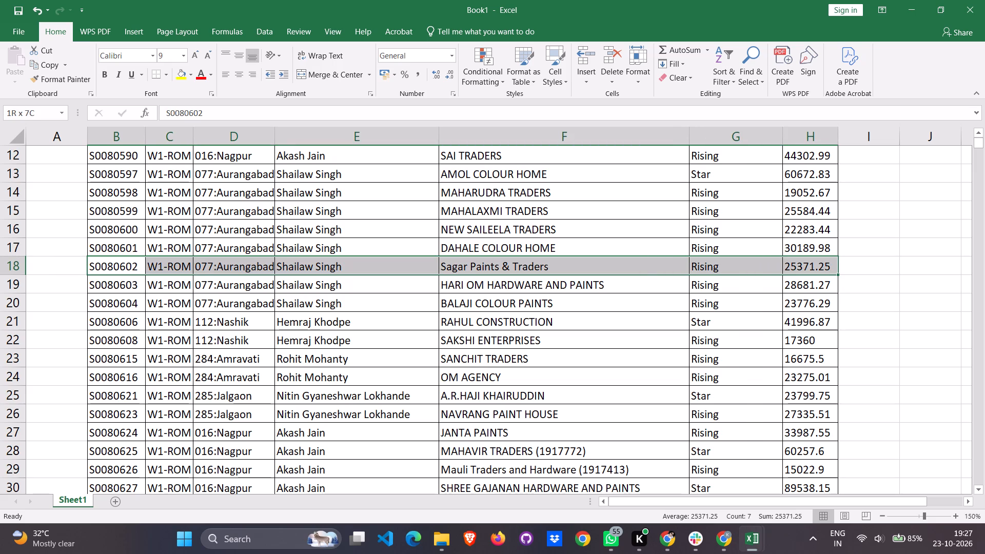
key(ctrl+c)
Paste the copied Sagar Paints & Traders entry into row 23 of the Summary sheet, from Store Code to Total Amount.
key(alt+Tab)
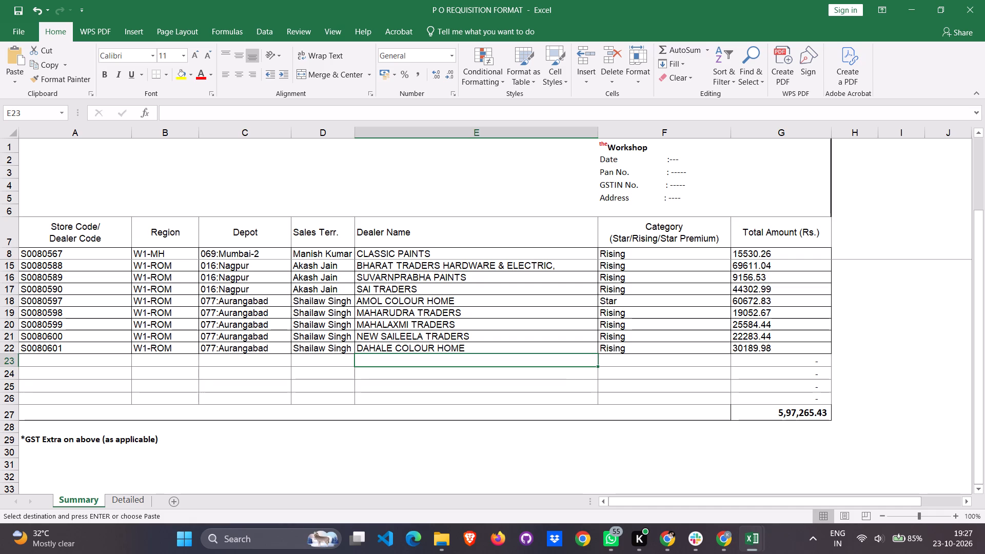
key(Left)
key(Left)
key(Left)
key(Left)
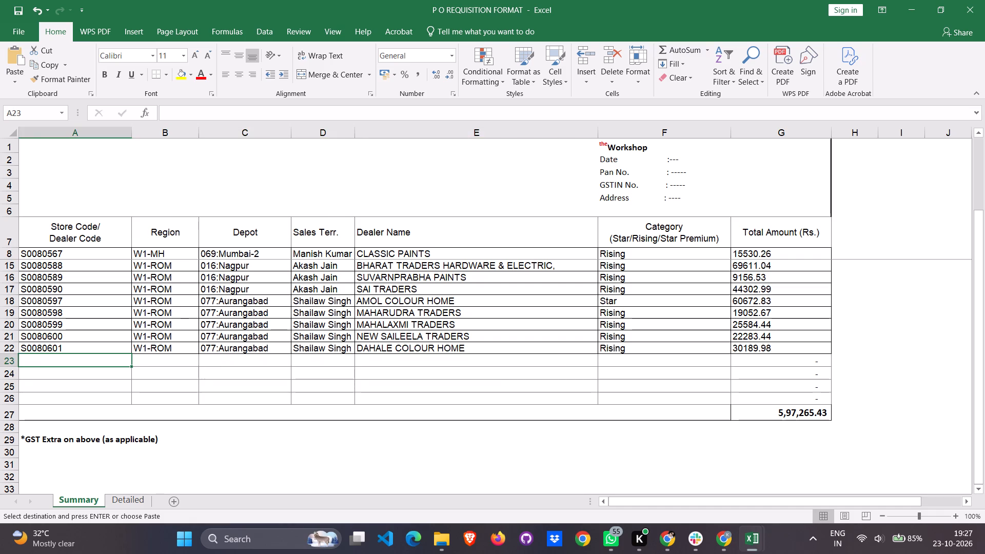
key(shift+Right)
key(shift+Right)
key(shift+Right)
key(shift+Right)
key(shift+Right)
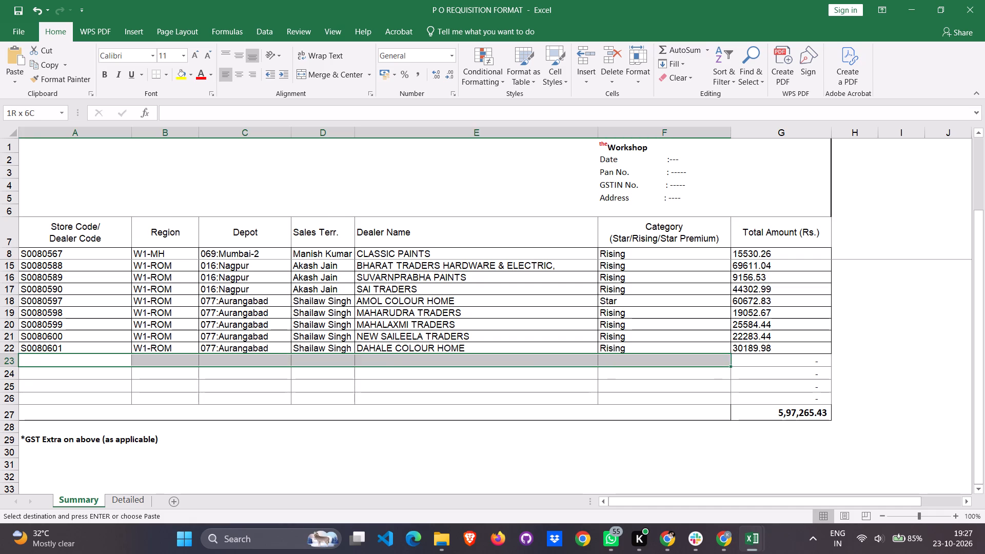
key(shift+Right)
key(ctrl+v)
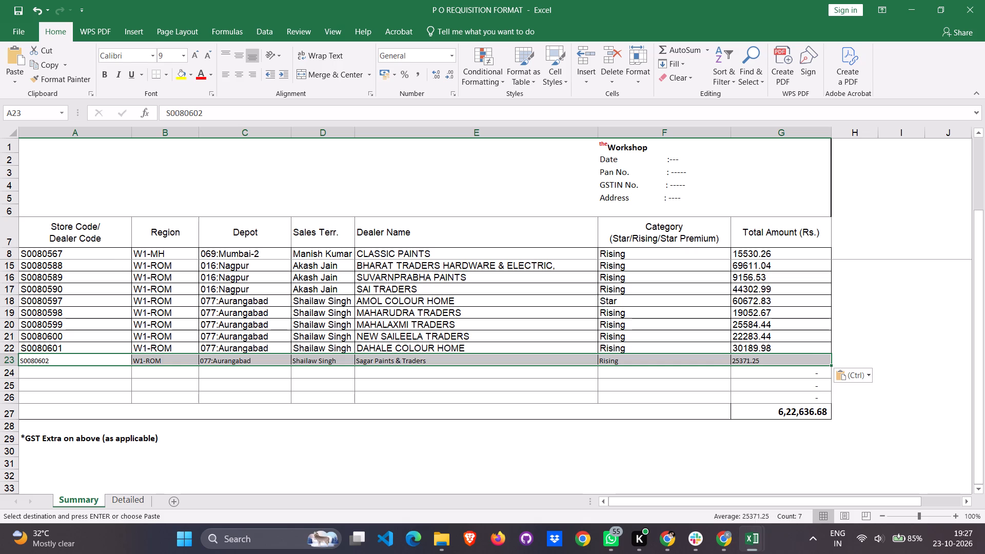
Copy the HARI OM HARDWARE AND PAINTS entry in Book1's row 19, from store code S0080603 through its amount.
key(Down)
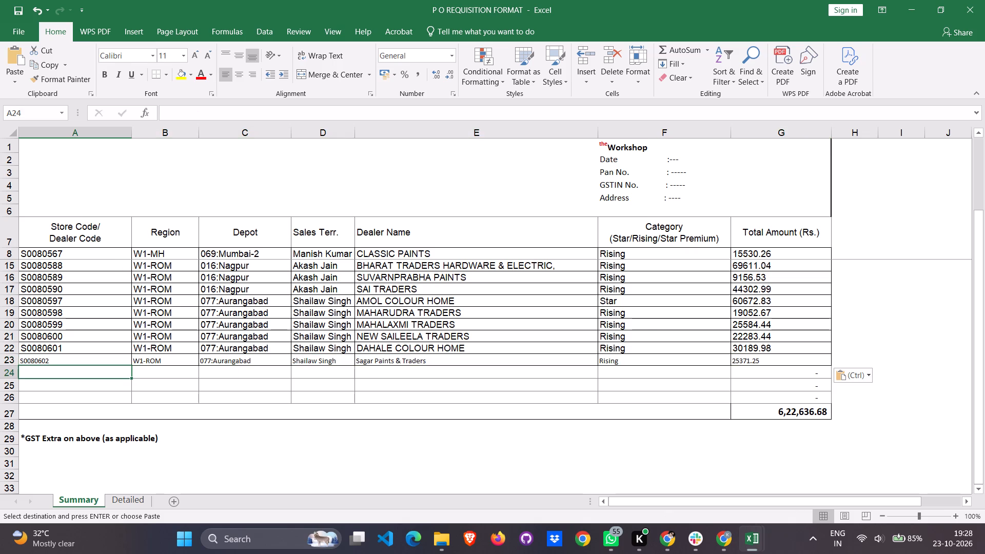
key(alt+Tab)
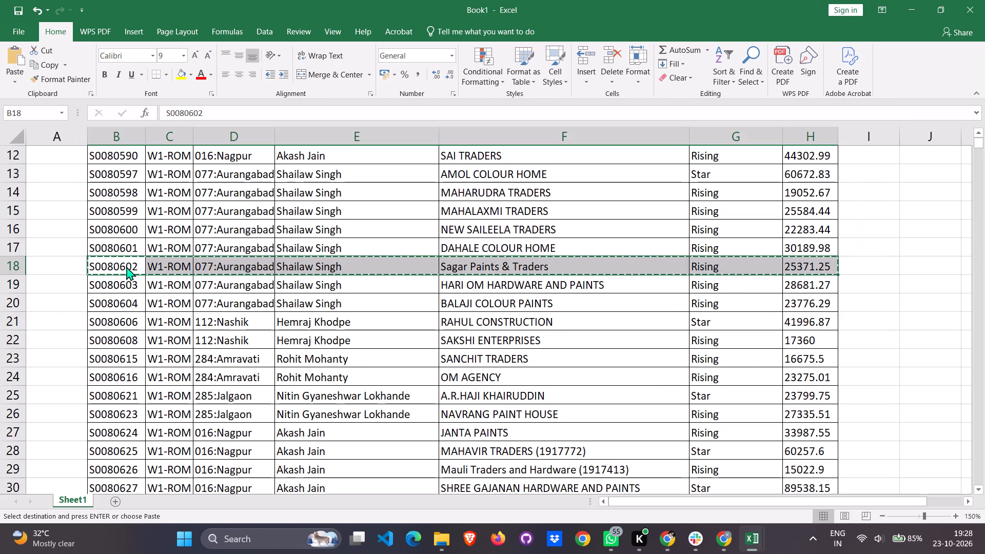
key(Down)
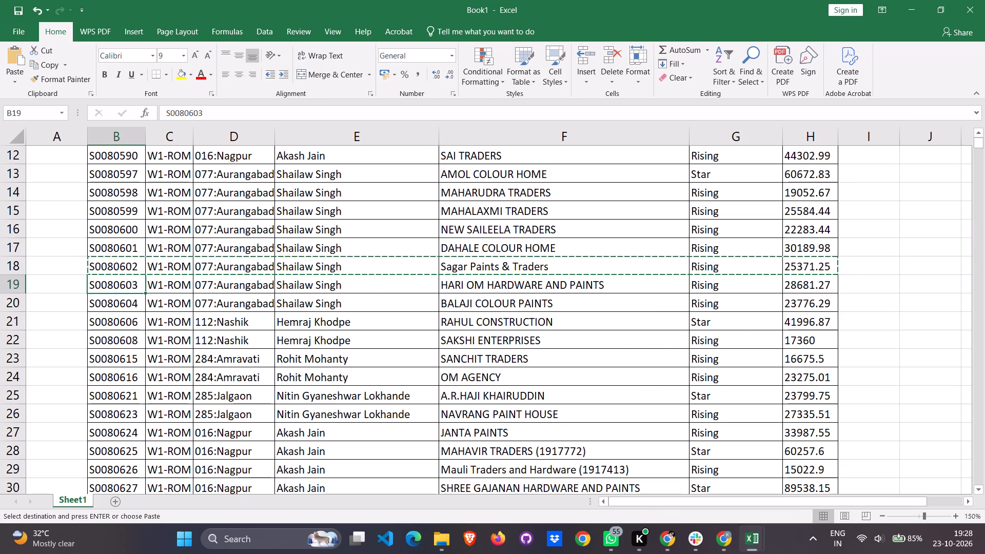
key(shift+Right)
key(shift+Right)
key(shift+Right)
key(shift+Right)
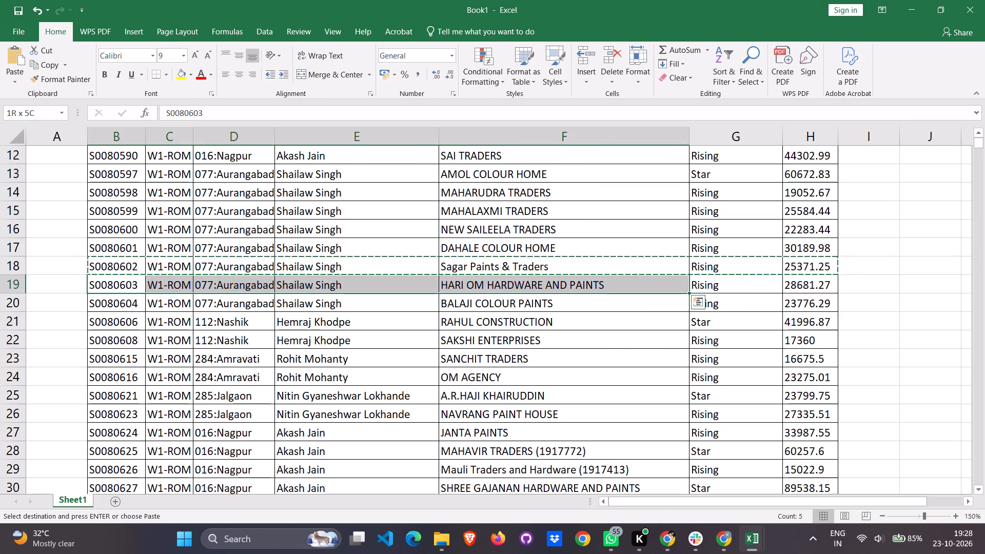
key(shift+Right)
key(shift+Right)
key(ctrl+c)
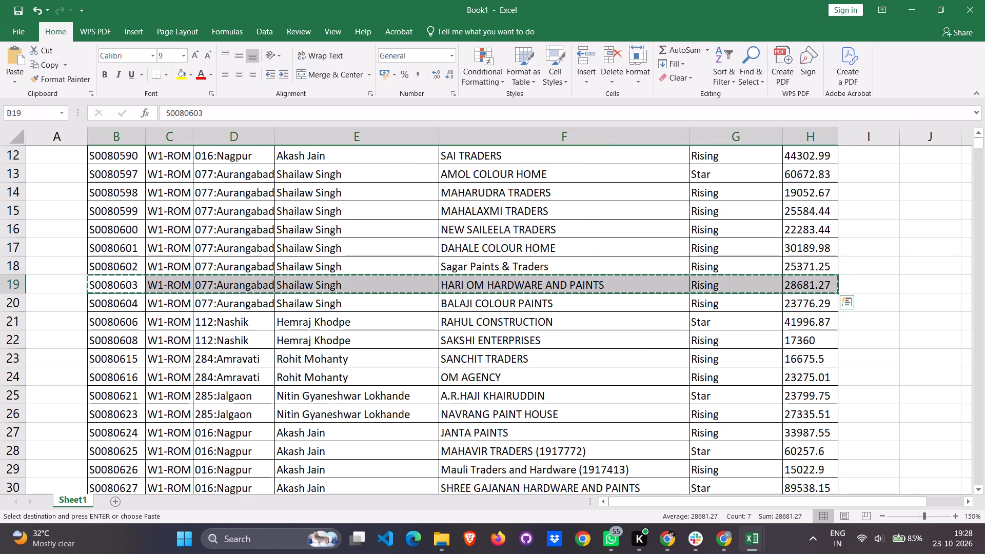
Paste the copied HARI OM HARDWARE AND PAINTS entry into row 24 of the Summary sheet, from Store Code to Total Amount.
key(alt+Tab)
key(shift+Right)
key(shift+Right)
key(shift+Right)
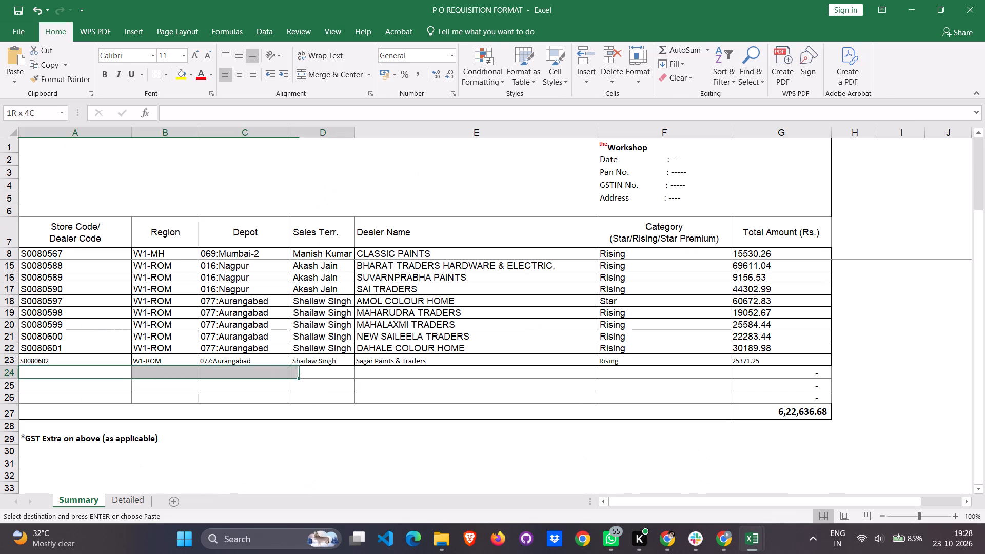
key(shift+Right)
key(shift+Right)
key(shift+Right)
key(ctrl+v)
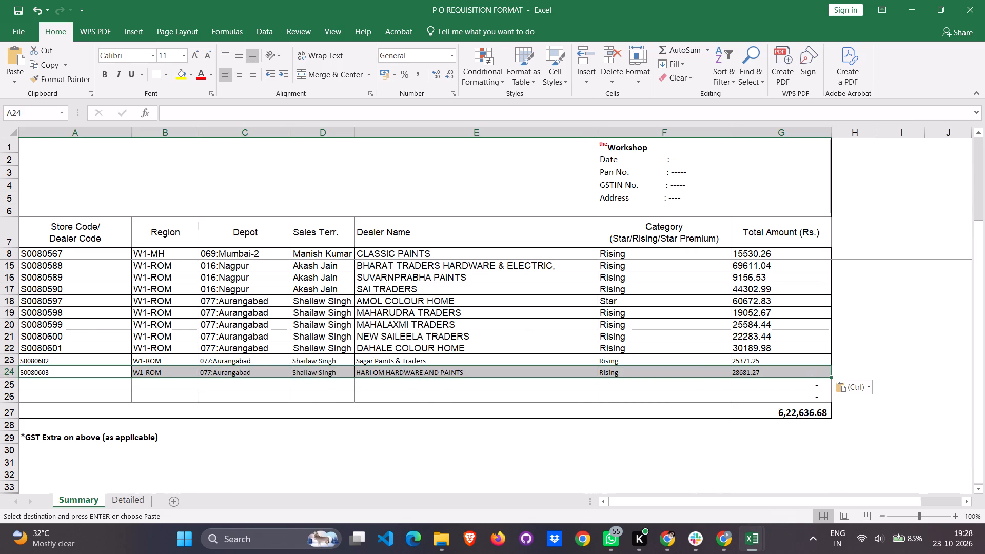
Copy the BALAJI COLOUR PAINTS entry in Book1's row 20, from store code S0080604 through its amount.
key(Down)
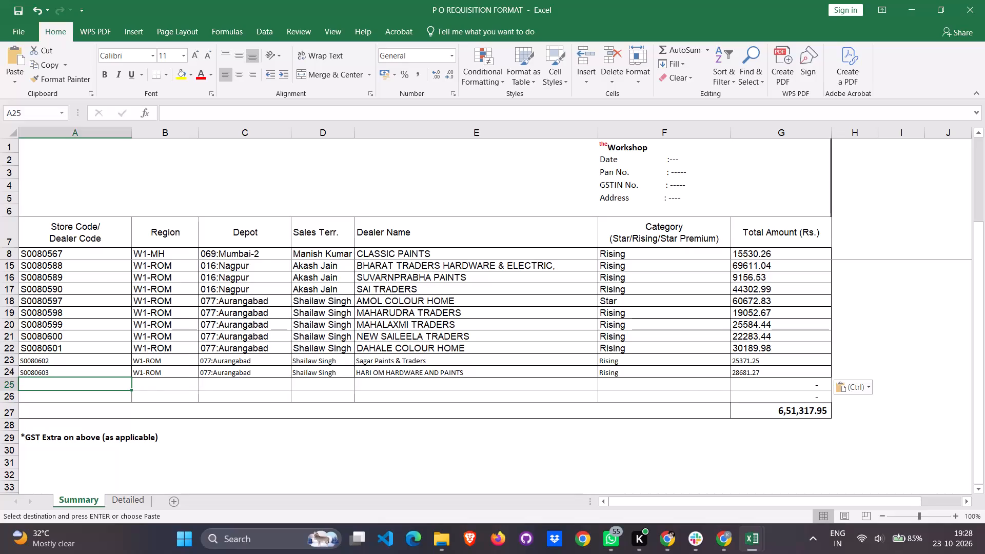
key(alt+Tab)
key(Down)
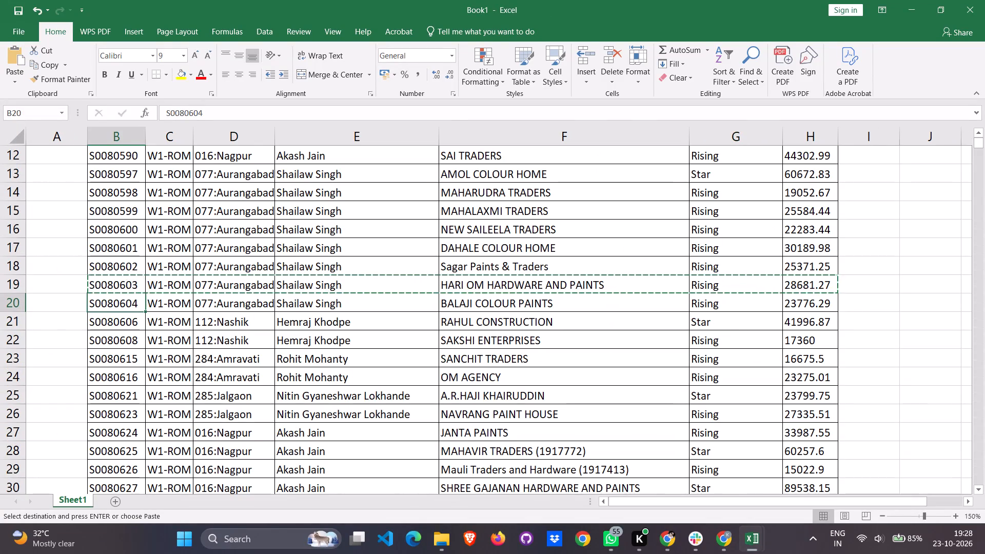
key(shift+Right)
key(shift+Right)
key(shift+Right)
key(shift+Right)
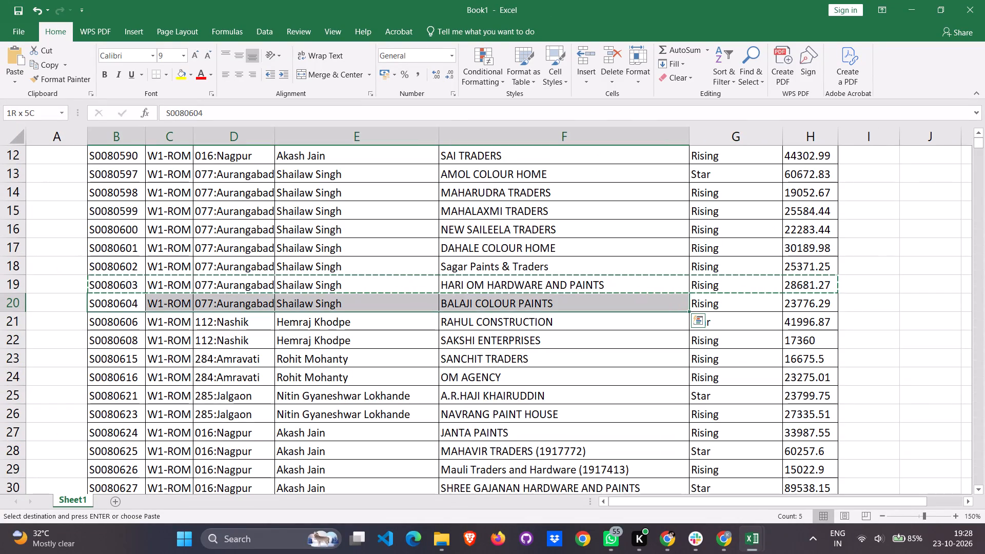
key(shift+Right)
key(shift+Right)
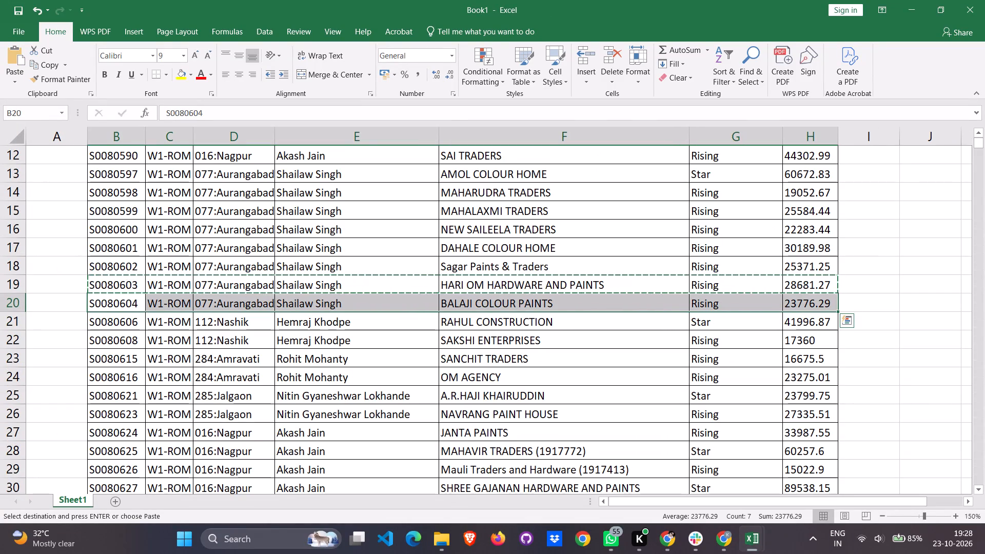
key(ctrl+c)
Paste the copied BALAJI COLOUR PAINTS entry into row 25 of the Summary sheet, from Store Code to Total Amount.
key(alt+Tab)
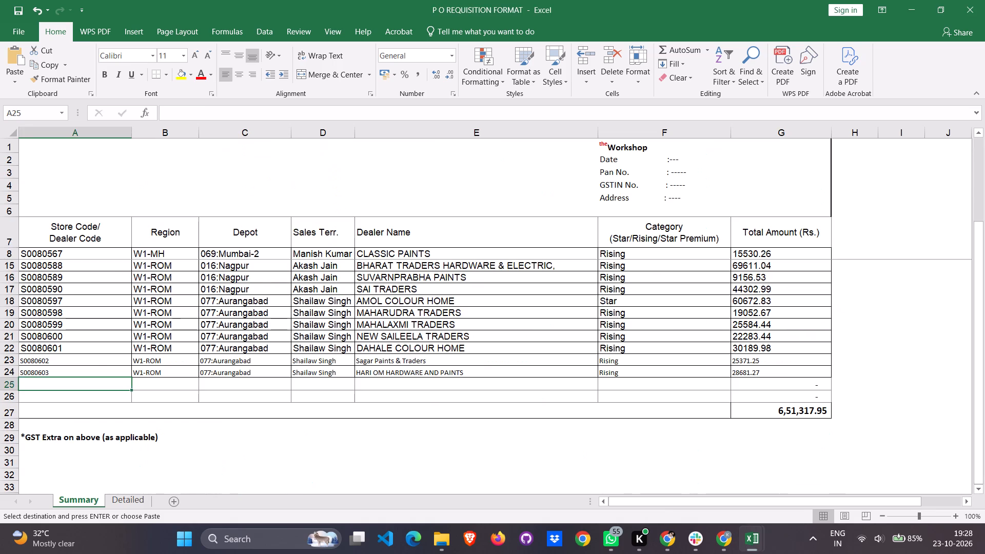
key(shift+Right)
key(shift+Right)
key(shift+Right)
key(shift+Right)
key(shift+Right)
key(shift+Right)
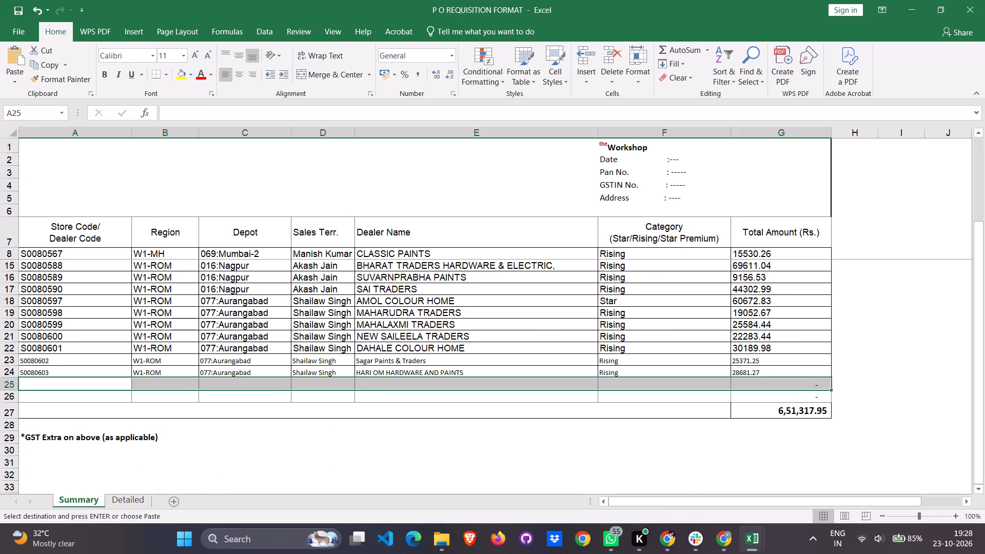
key(ctrl+v)
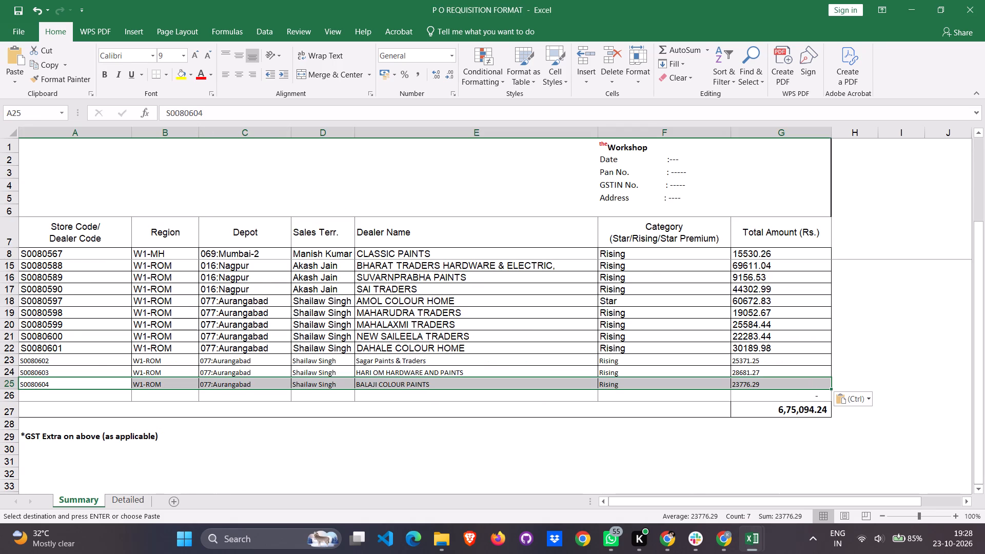
Copy the RAHUL CONSTRUCTION entry in Book1's row 21, from store code S0080606 through its amount.
key(alt+Tab)
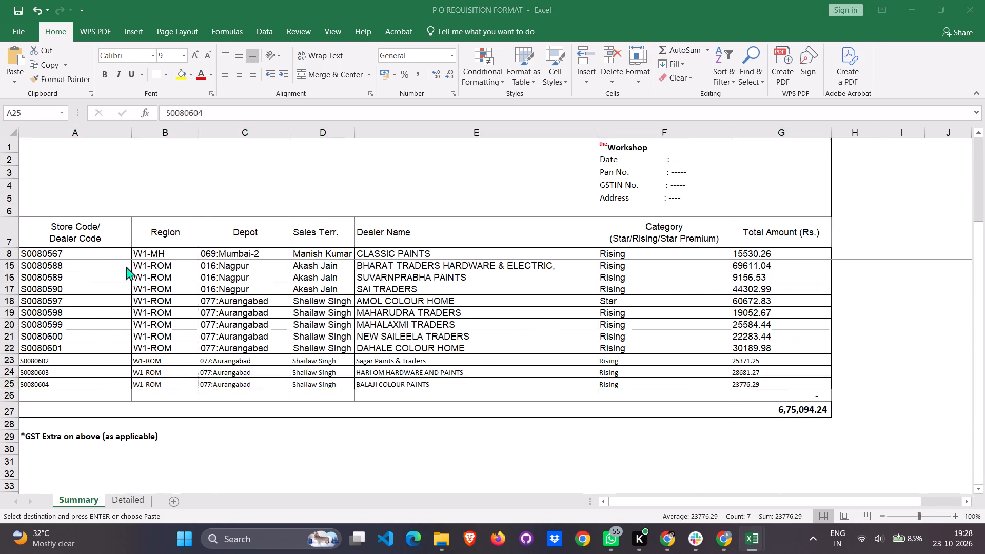
key(Down)
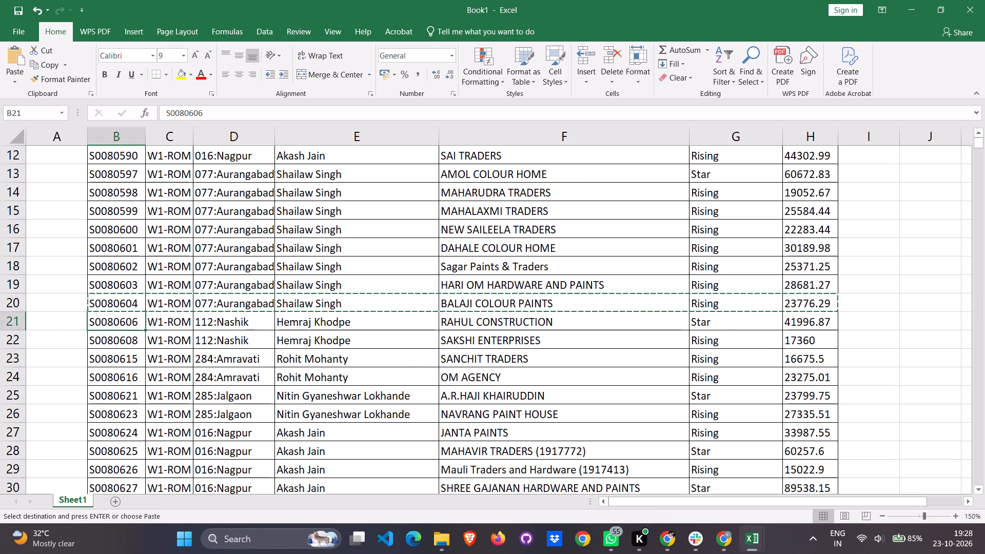
key(shift+Right)
key(shift+Right)
key(shift+Right)
key(shift+Right)
key(shift+Right)
key(shift+Right)
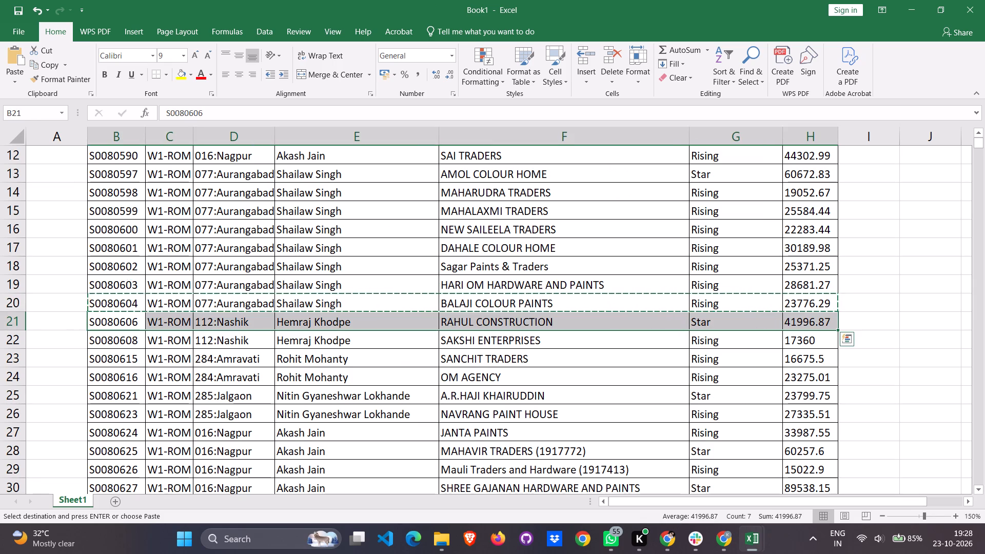
key(ctrl+c)
Paste the copied RAHUL CONSTRUCTION entry into row 26 of the Summary sheet, from Store Code to Total Amount.
key(alt+Tab)
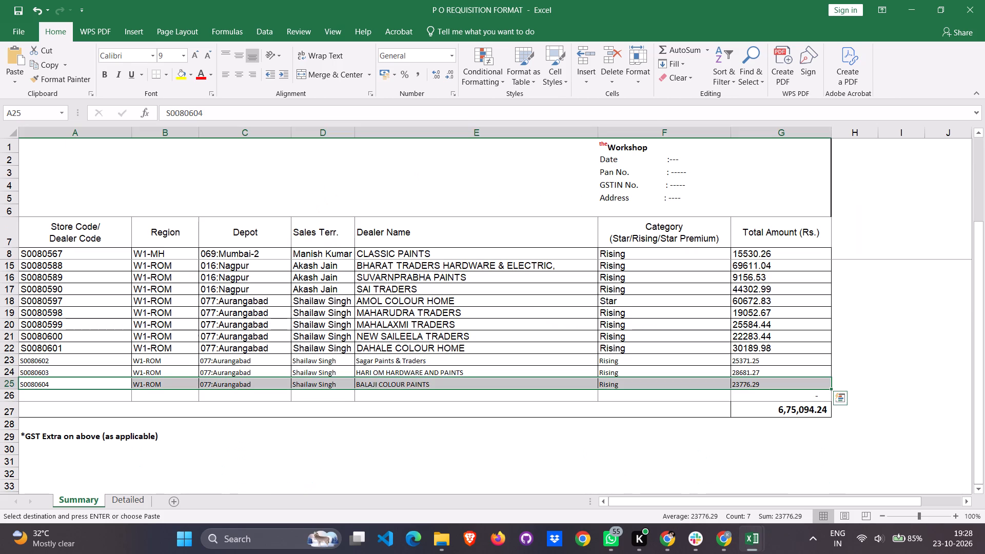
key(Down)
key(shift+Right)
key(shift+Right)
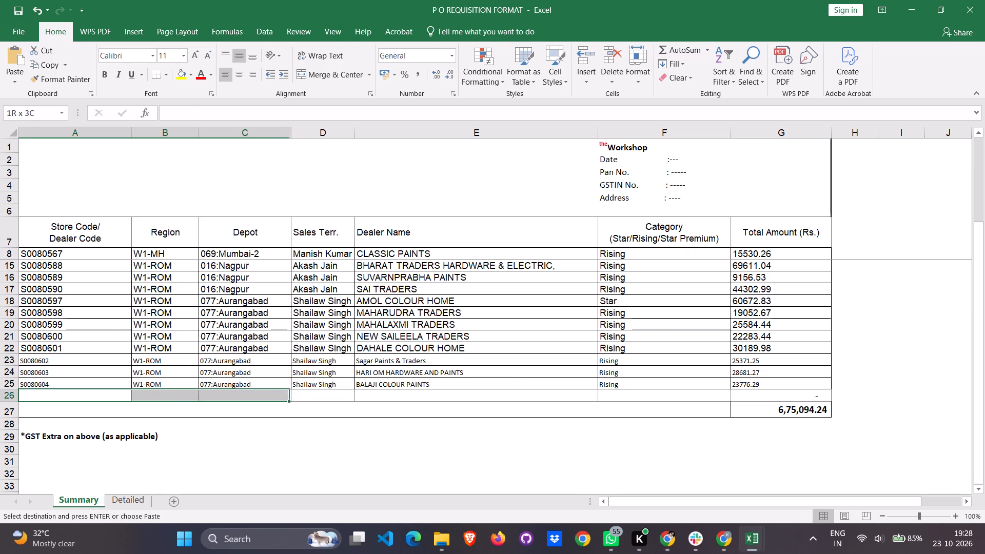
key(shift+Right)
key(shift+Right)
key(shift+Right)
key(shift+Right)
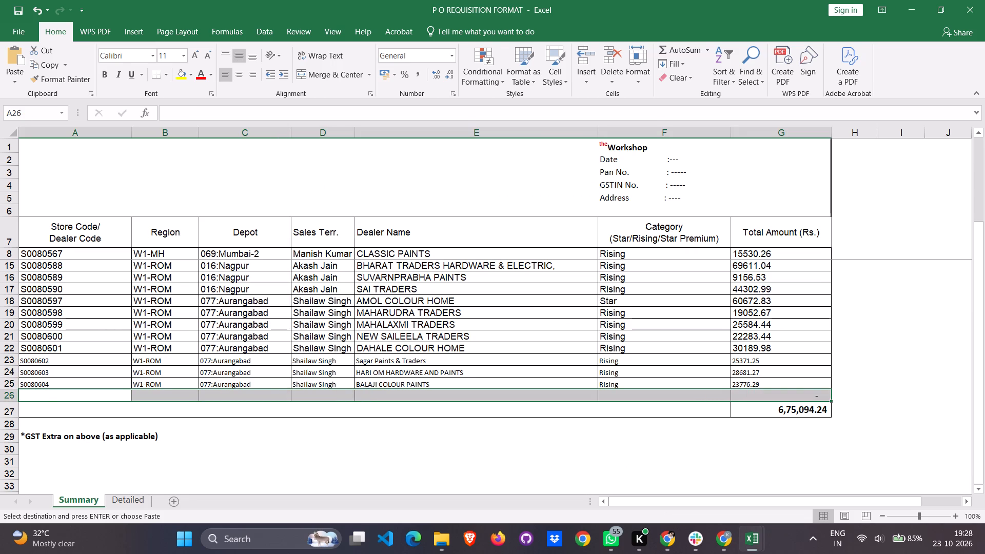
key(ctrl+v)
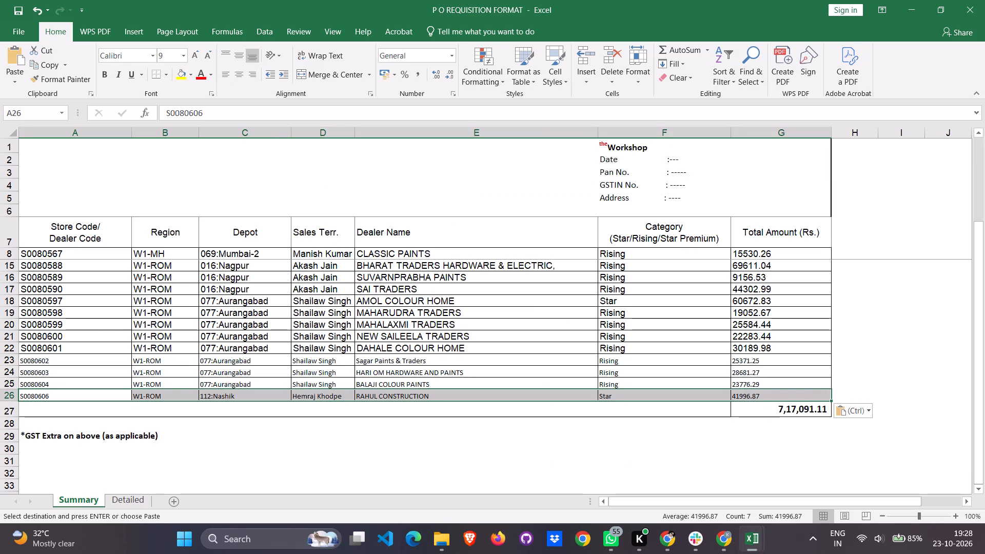
Set the font size of Summary rows 23 to 26, from Store Code to Total Amount, to 11.
scroll(417, 367, down, 4)
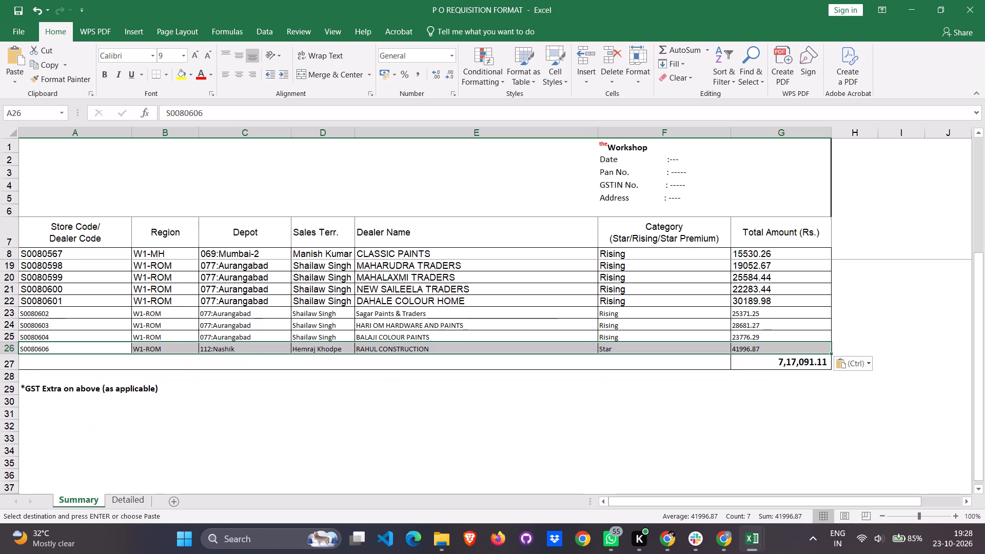
scroll(417, 367, up, 20)
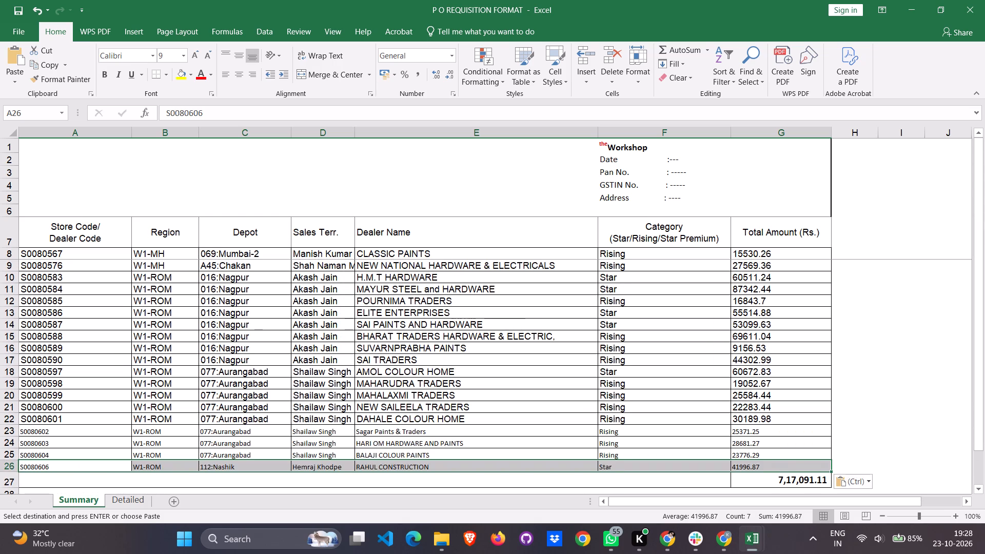
scroll(417, 367, down, 5)
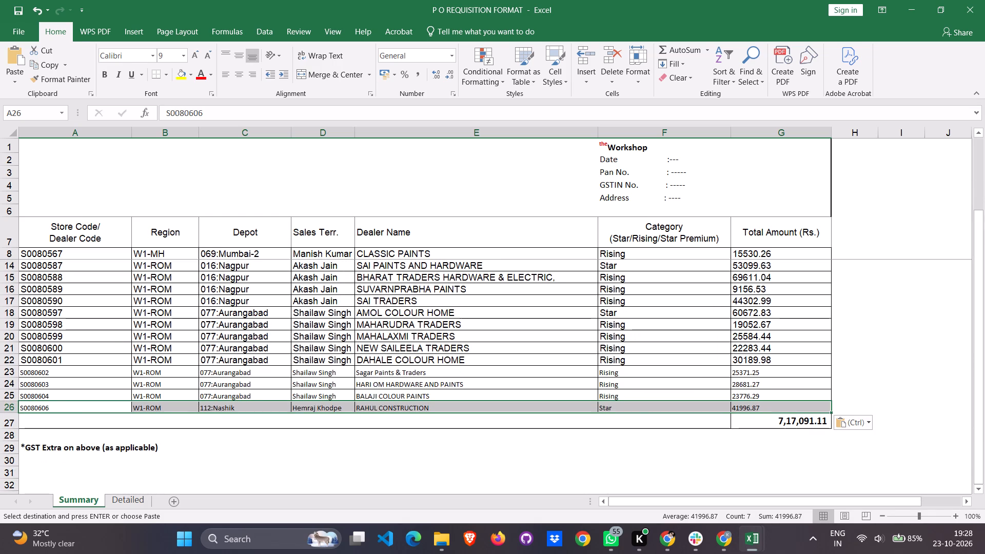
click(63, 372)
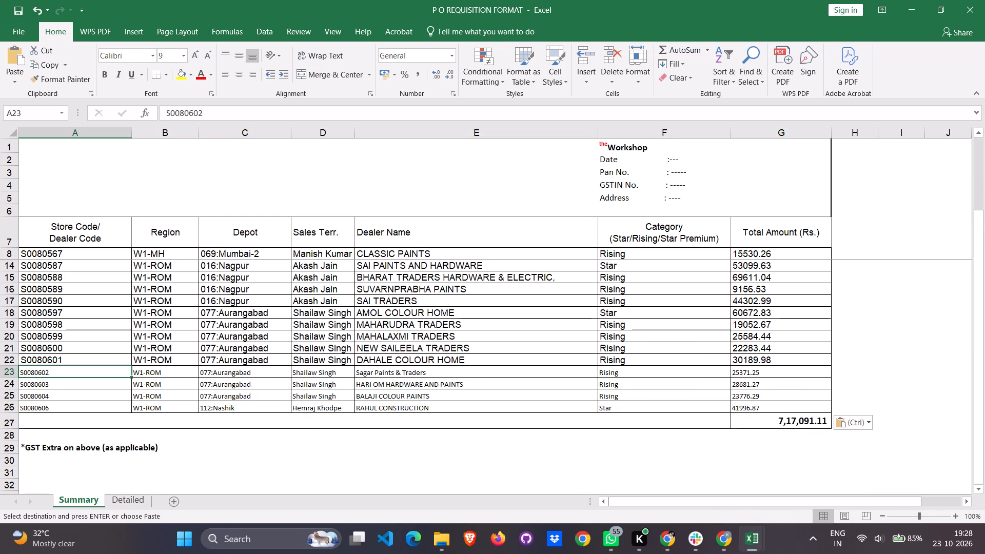
key(shift+Down)
key(shift+Down)
key(shift+Down)
key(shift+Right)
key(shift+Right)
key(shift+Right)
key(shift+Right)
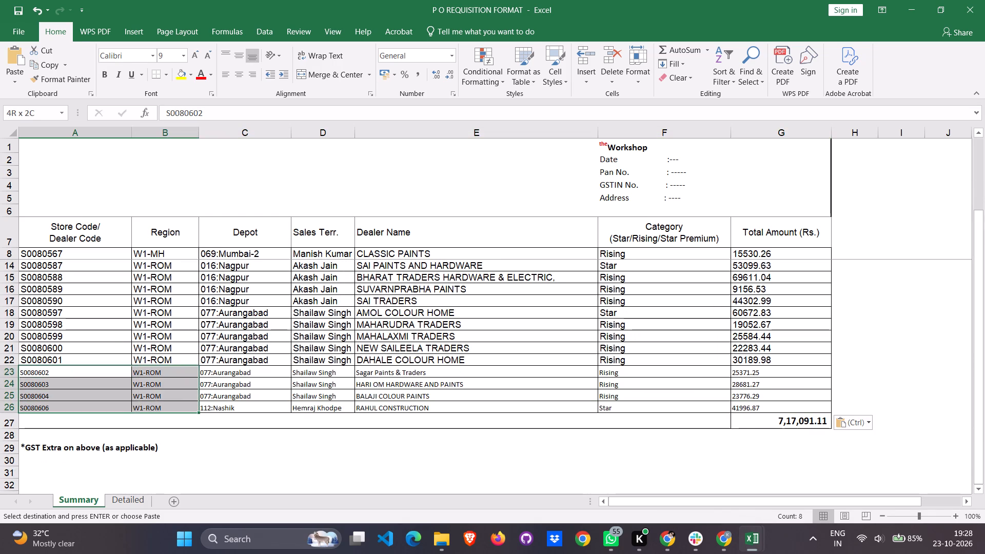
key(shift+Right)
key(shift+Right)
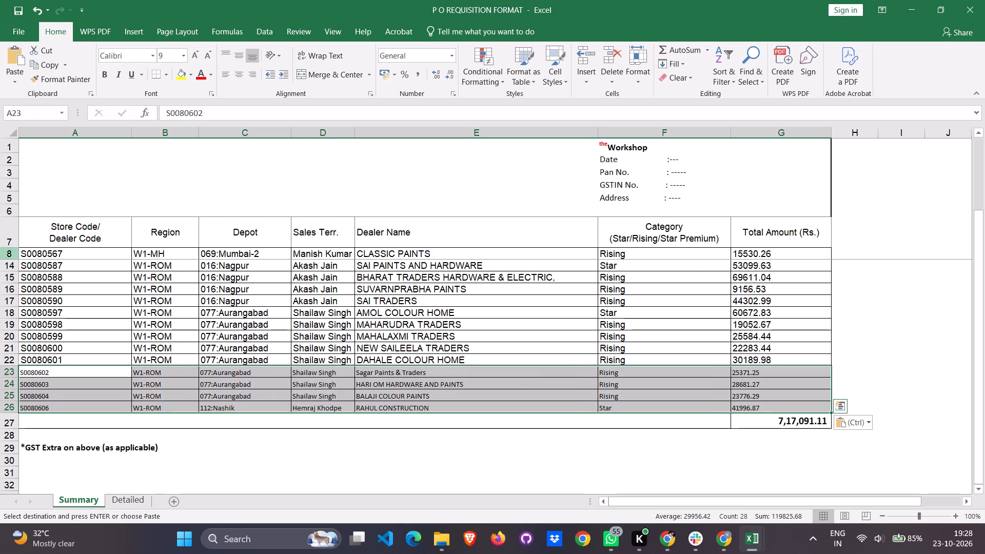
click(186, 55)
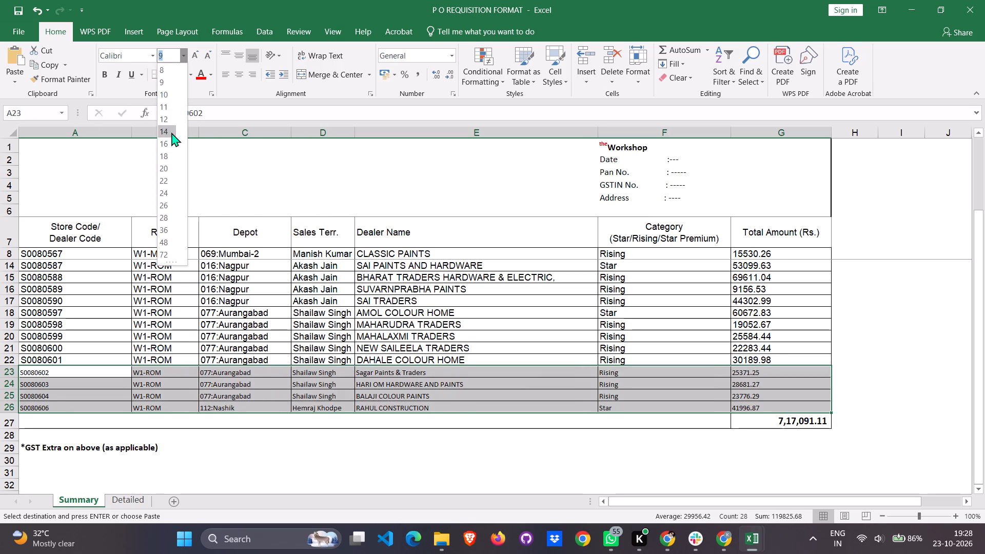
click(170, 109)
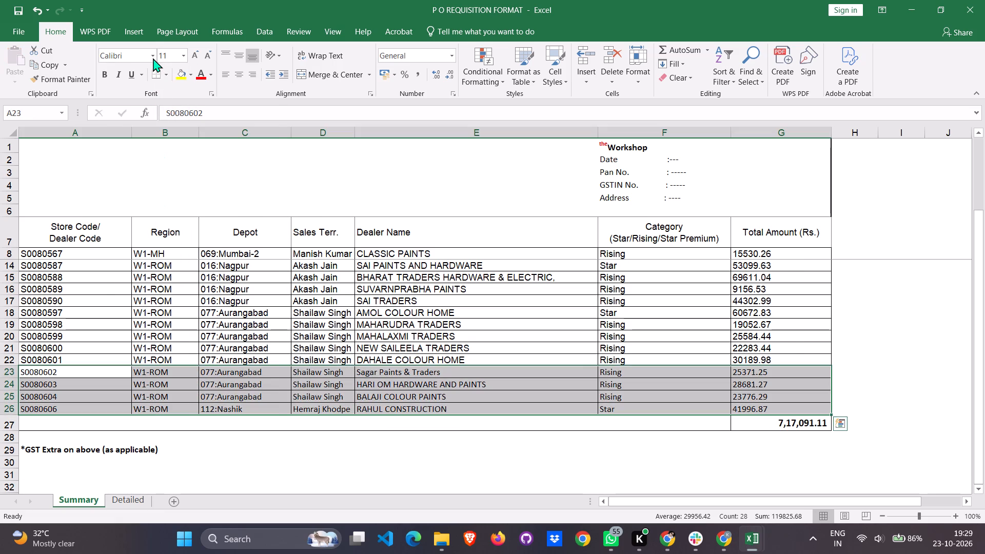
Change the typeface of Summary rows 23 to 26 to Aptos Narrow.
click(153, 58)
scroll(188, 171, up, 20)
scroll(188, 171, up, 20)
scroll(188, 171, up, 20)
click(155, 103)
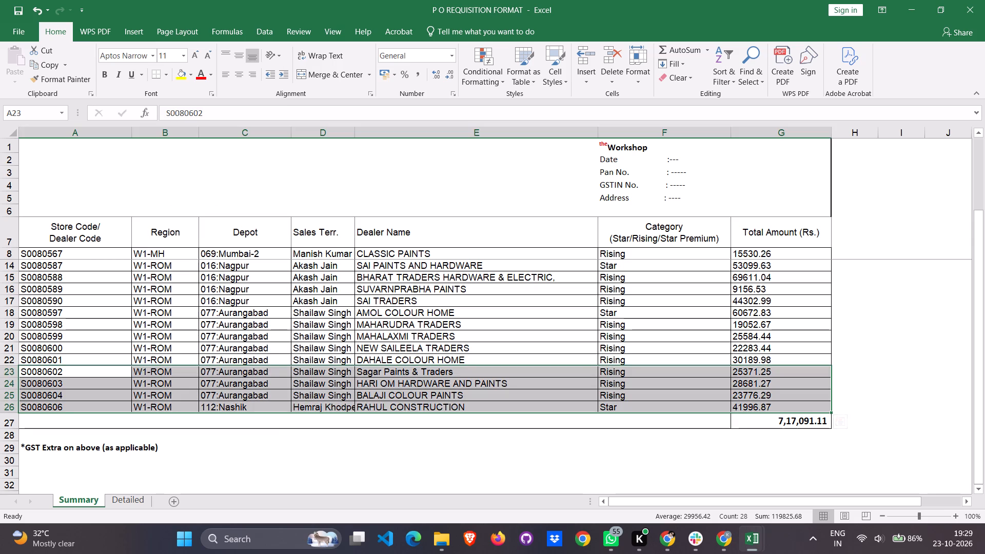
click(667, 411)
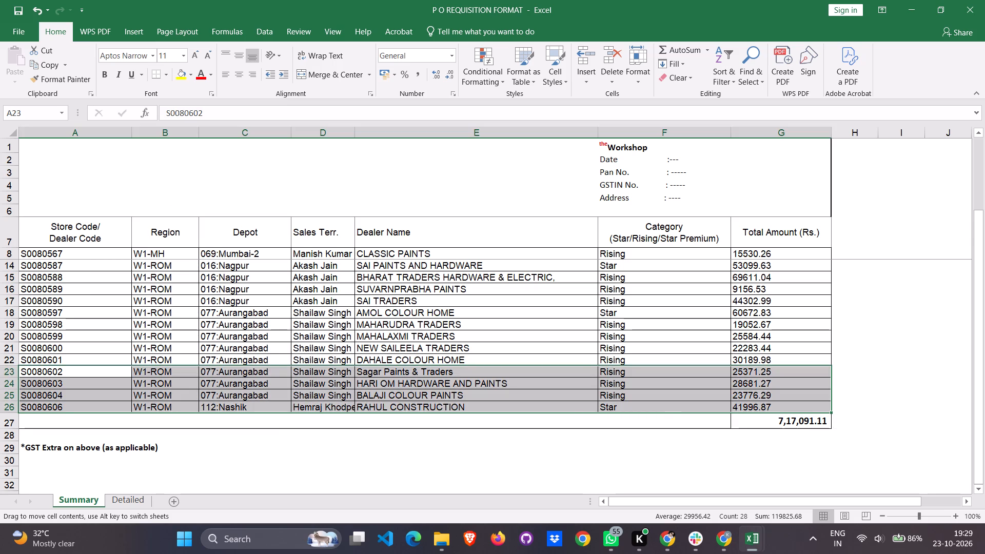
Insert four entire rows above the Sagar Paints & Traders entry in the Summary sheet.
right_click(417, 388)
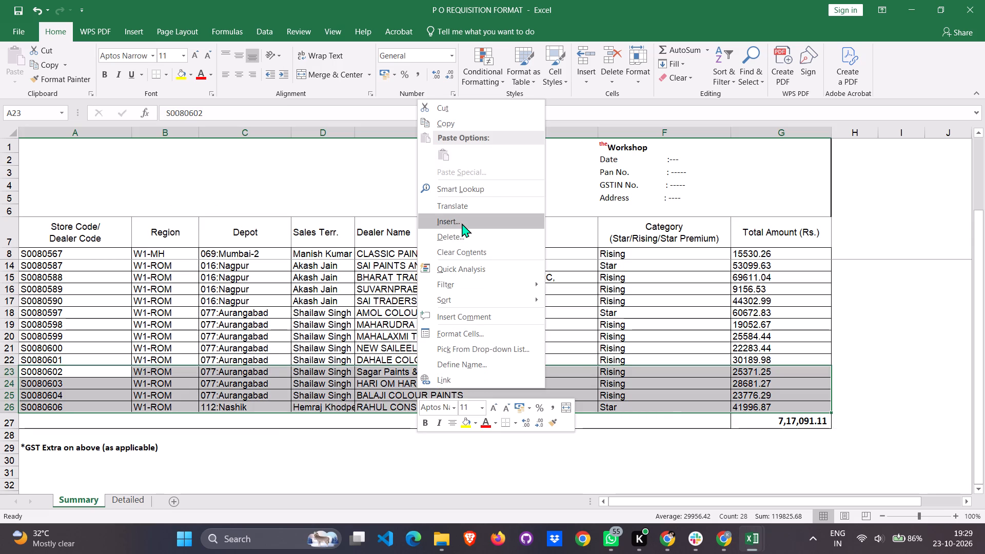
click(464, 222)
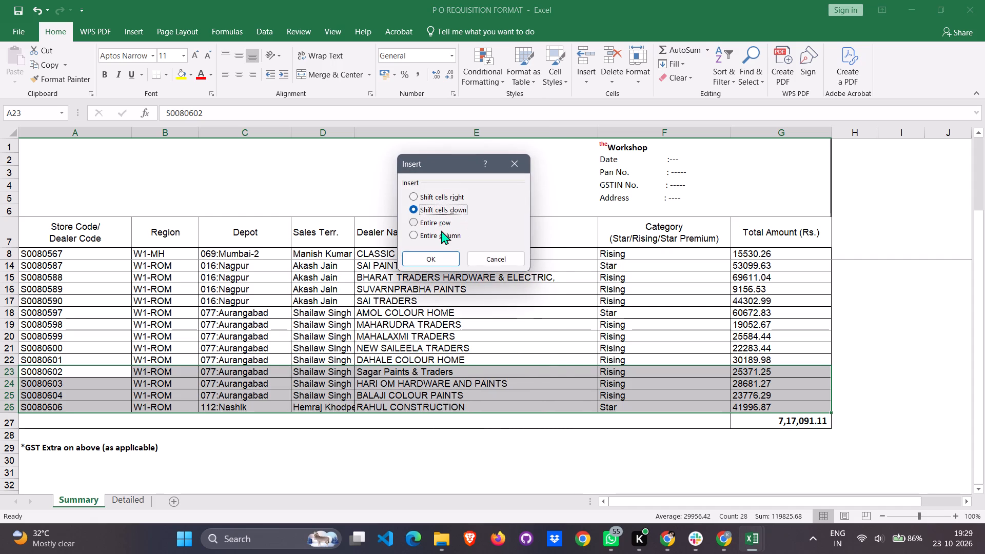
click(412, 221)
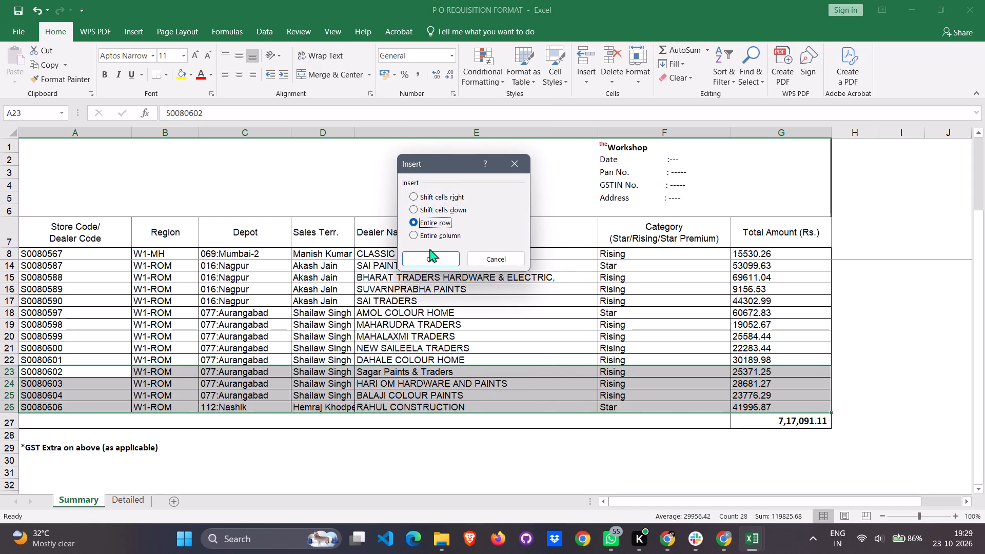
click(436, 260)
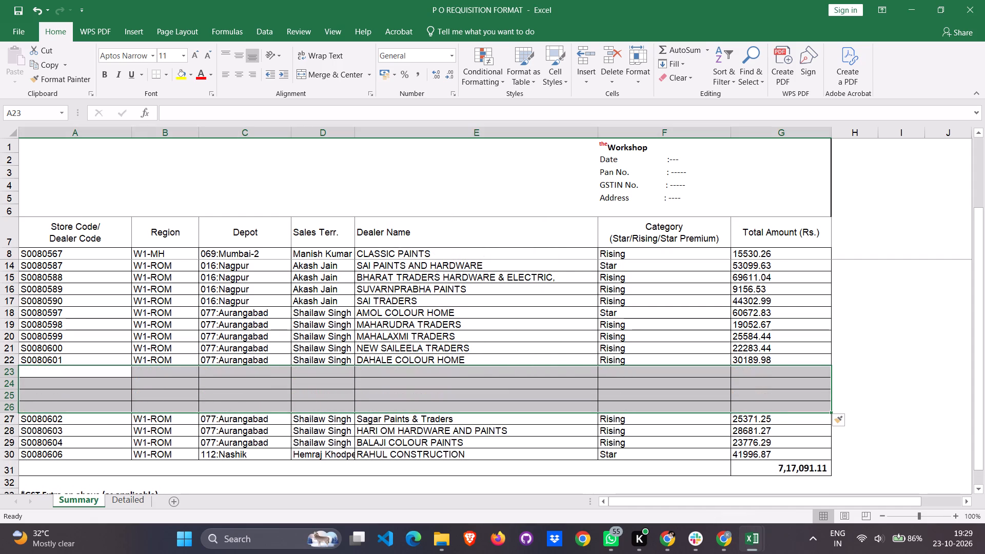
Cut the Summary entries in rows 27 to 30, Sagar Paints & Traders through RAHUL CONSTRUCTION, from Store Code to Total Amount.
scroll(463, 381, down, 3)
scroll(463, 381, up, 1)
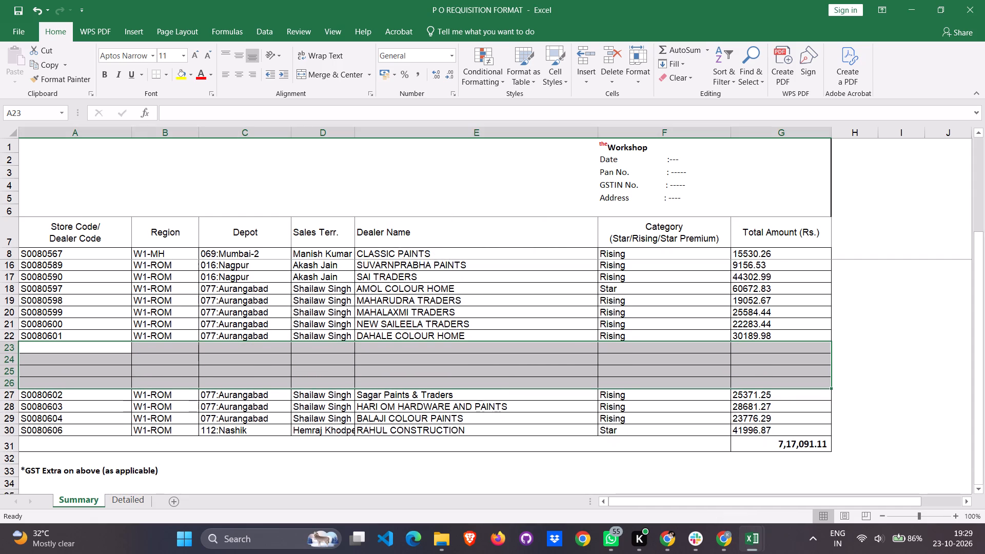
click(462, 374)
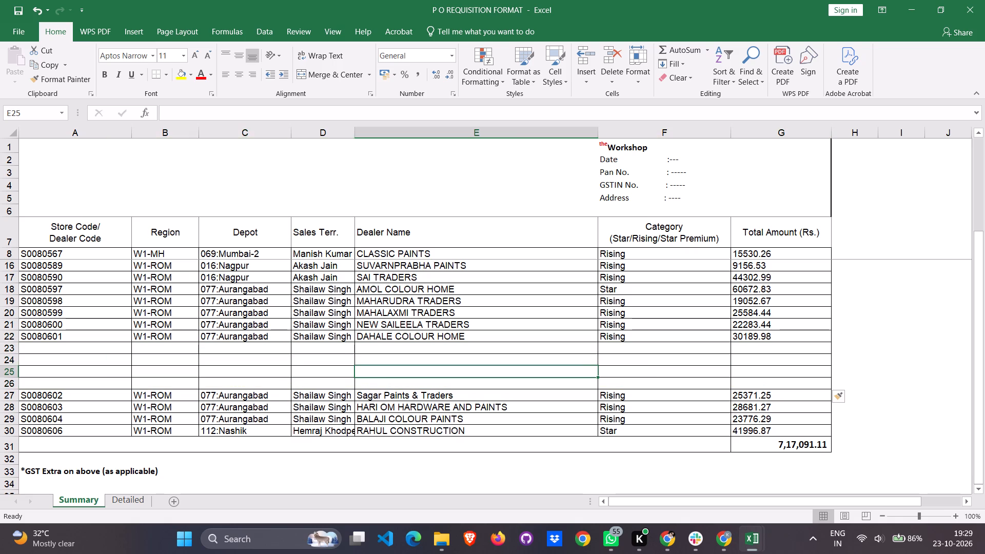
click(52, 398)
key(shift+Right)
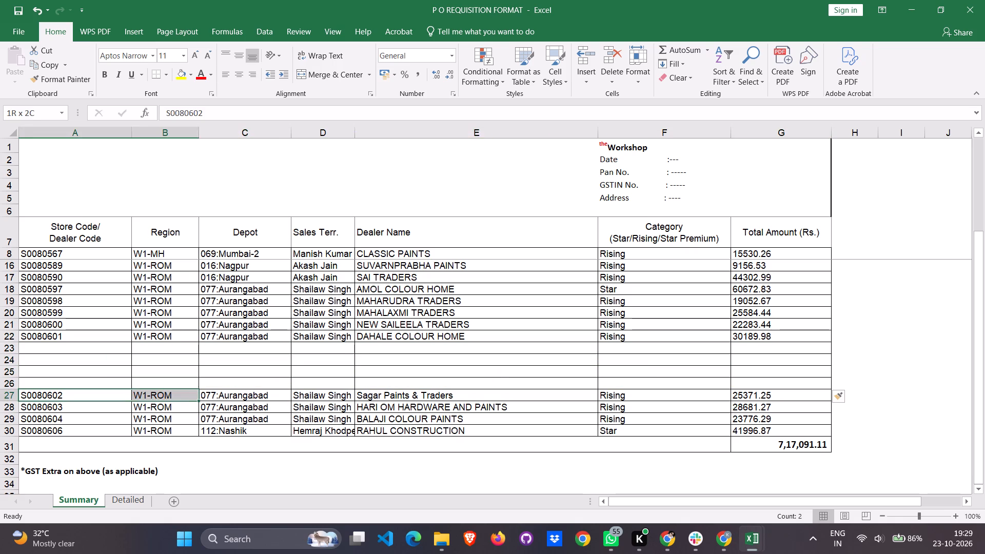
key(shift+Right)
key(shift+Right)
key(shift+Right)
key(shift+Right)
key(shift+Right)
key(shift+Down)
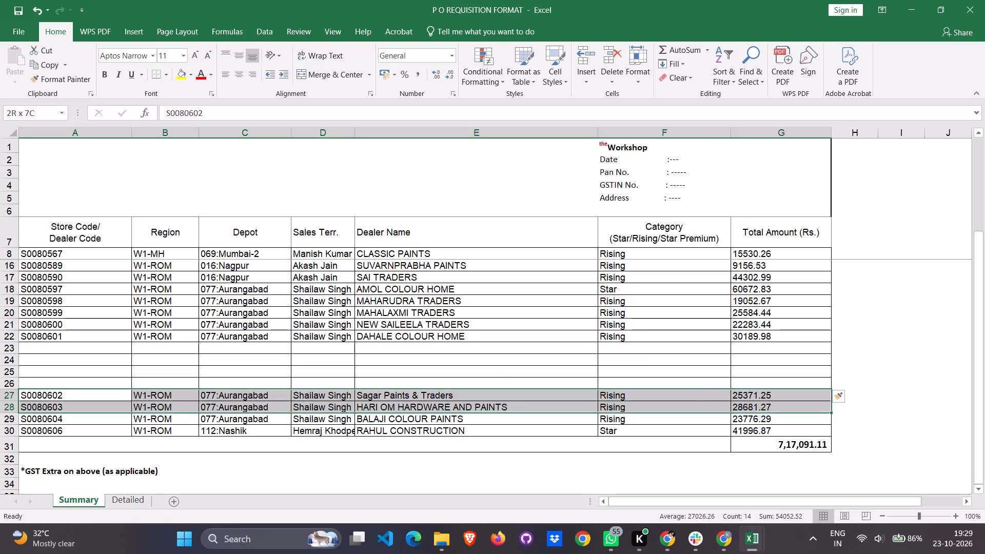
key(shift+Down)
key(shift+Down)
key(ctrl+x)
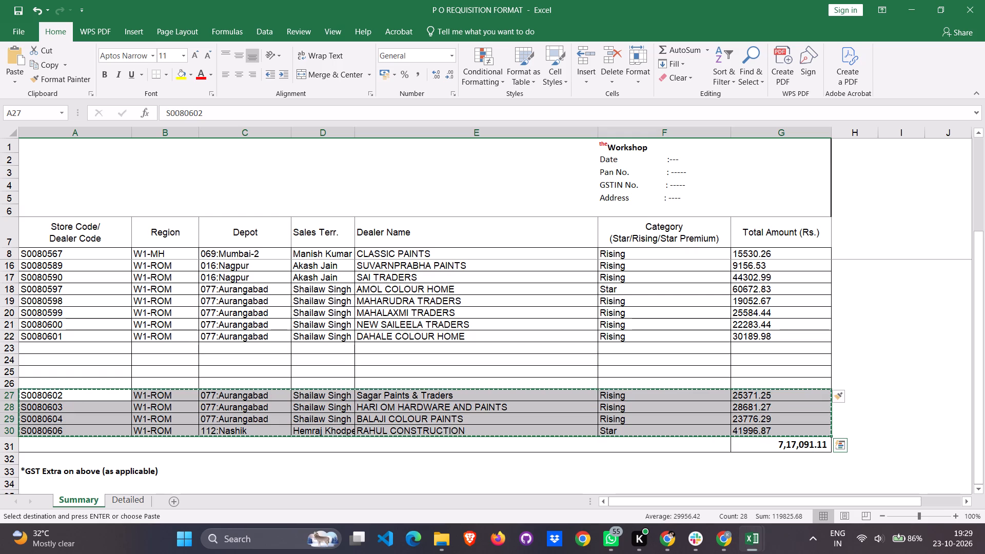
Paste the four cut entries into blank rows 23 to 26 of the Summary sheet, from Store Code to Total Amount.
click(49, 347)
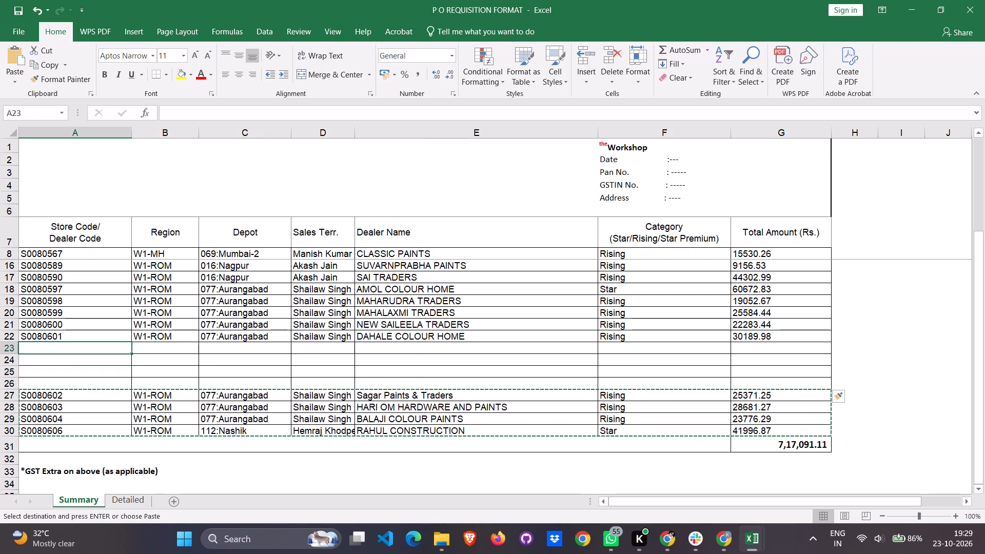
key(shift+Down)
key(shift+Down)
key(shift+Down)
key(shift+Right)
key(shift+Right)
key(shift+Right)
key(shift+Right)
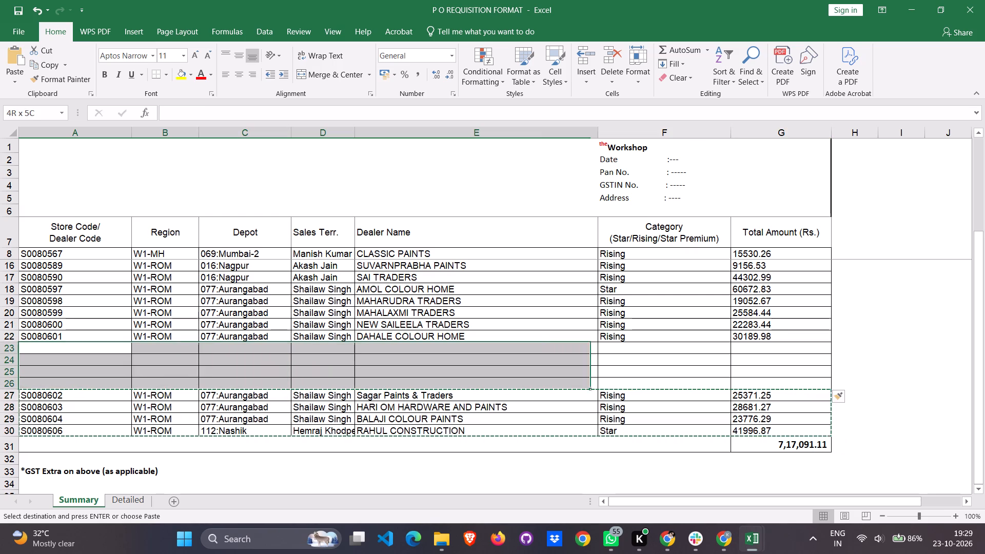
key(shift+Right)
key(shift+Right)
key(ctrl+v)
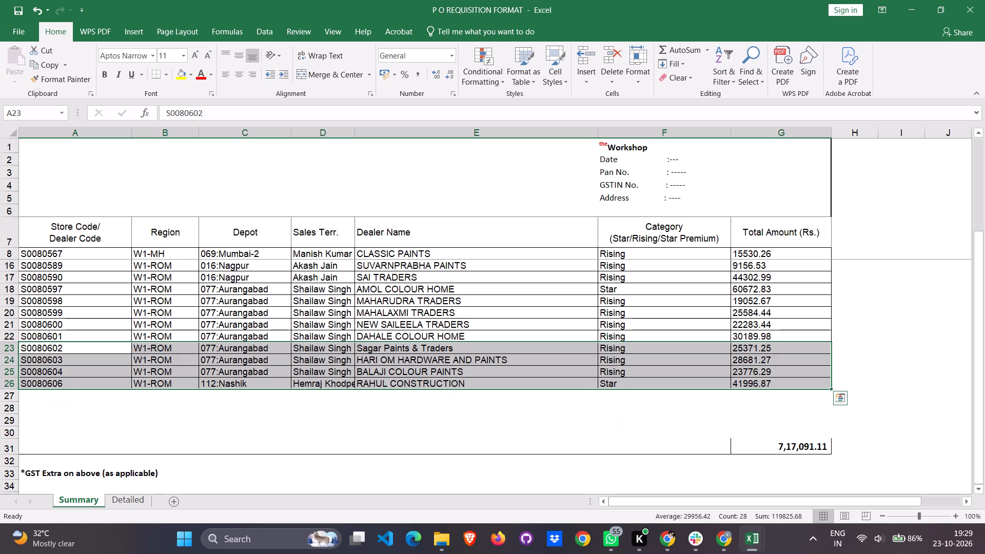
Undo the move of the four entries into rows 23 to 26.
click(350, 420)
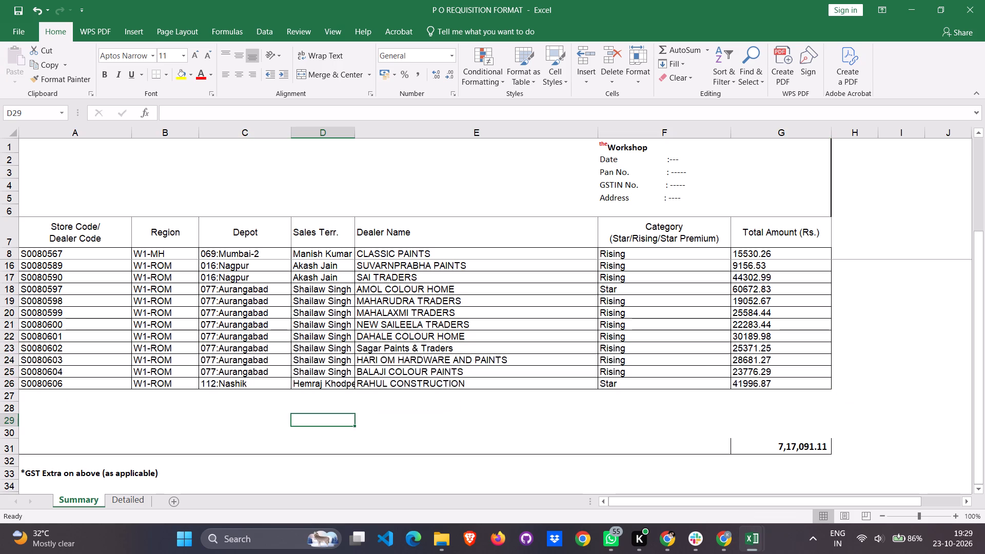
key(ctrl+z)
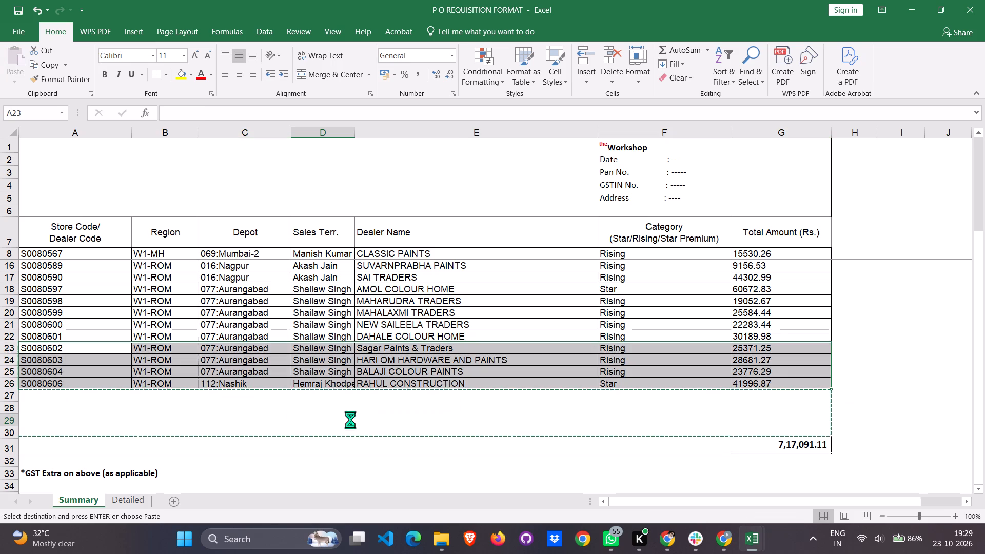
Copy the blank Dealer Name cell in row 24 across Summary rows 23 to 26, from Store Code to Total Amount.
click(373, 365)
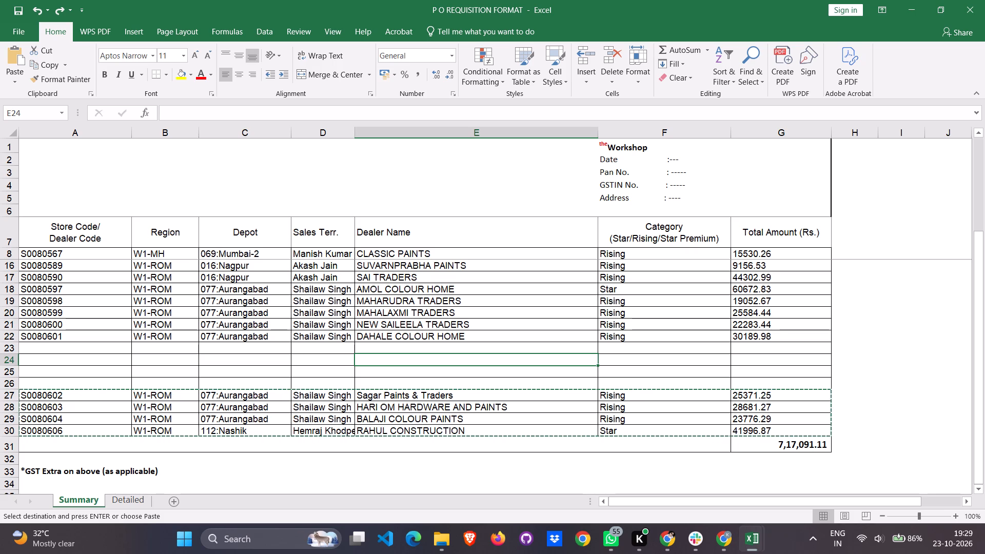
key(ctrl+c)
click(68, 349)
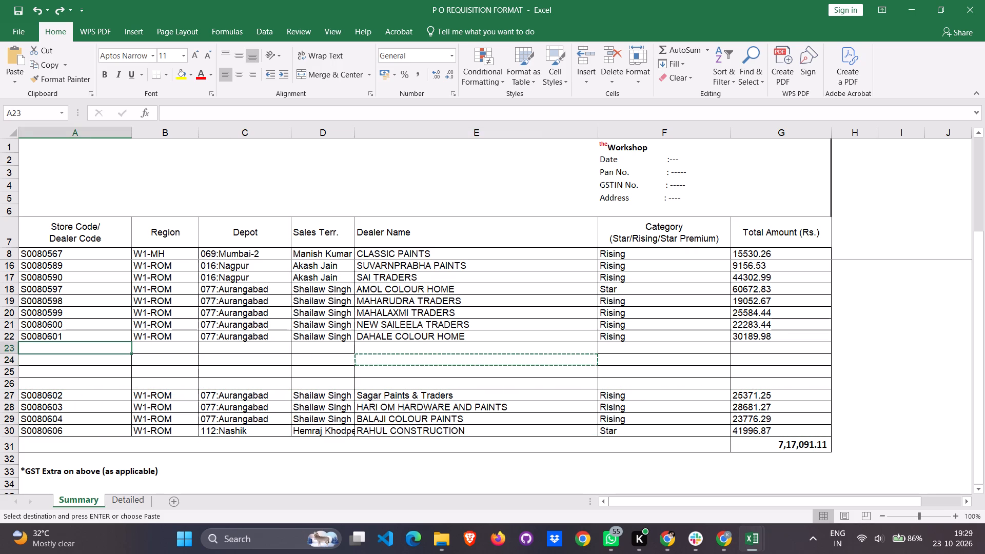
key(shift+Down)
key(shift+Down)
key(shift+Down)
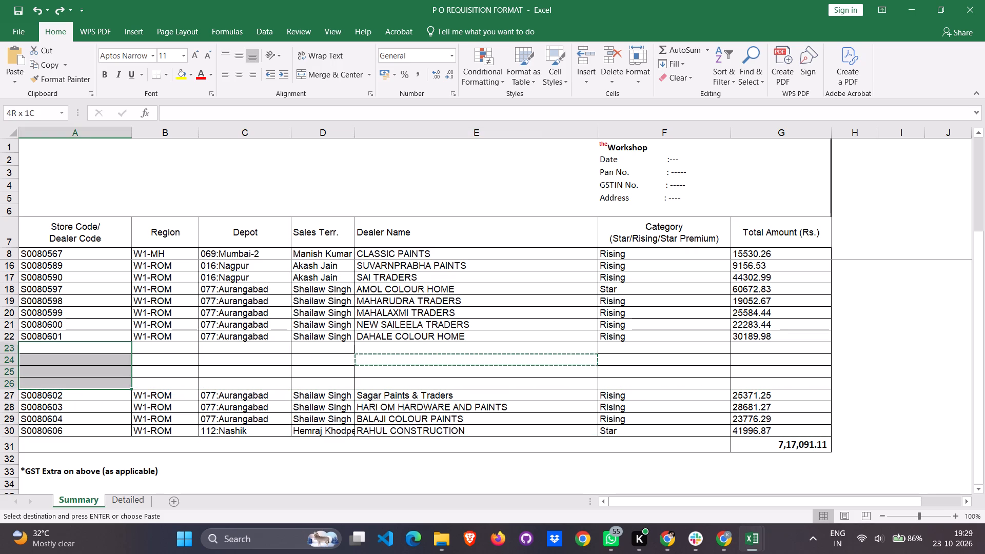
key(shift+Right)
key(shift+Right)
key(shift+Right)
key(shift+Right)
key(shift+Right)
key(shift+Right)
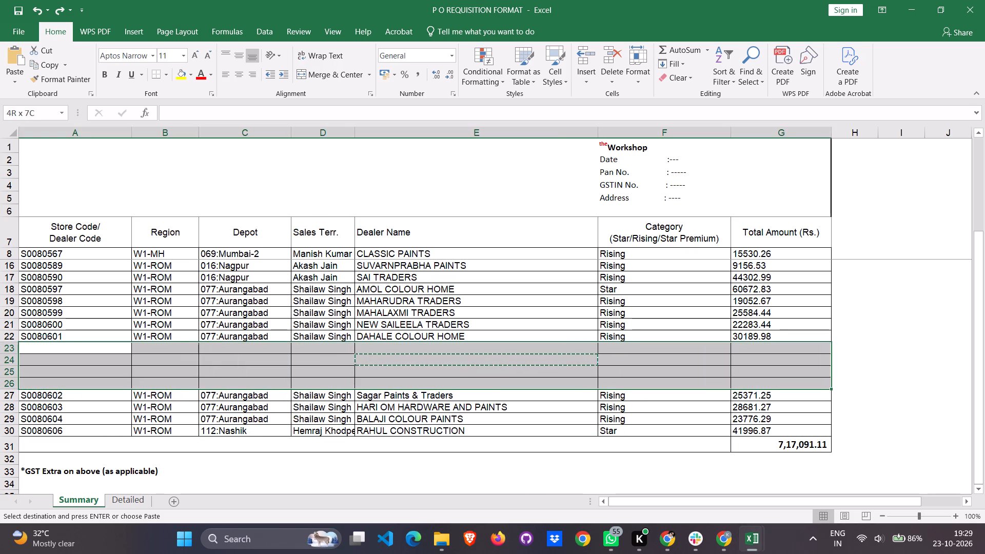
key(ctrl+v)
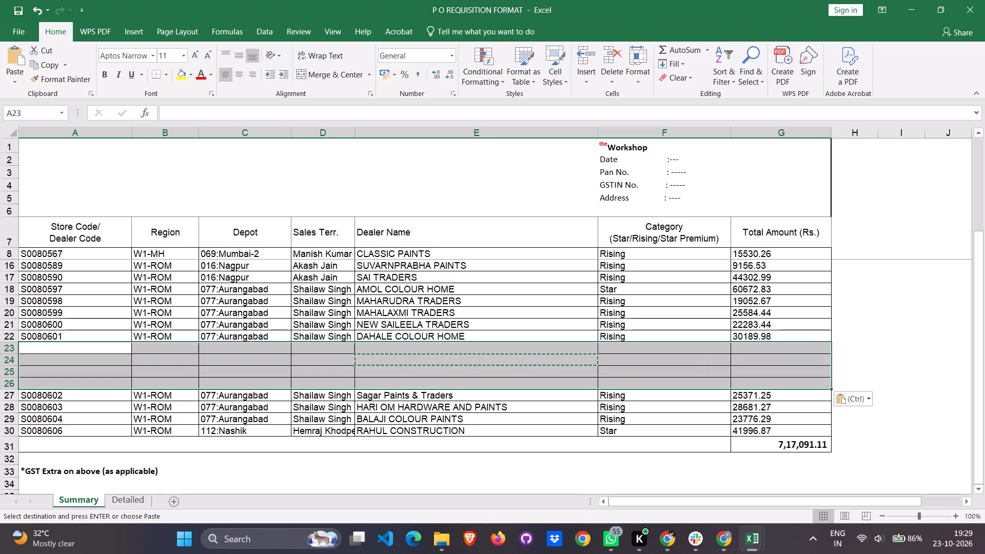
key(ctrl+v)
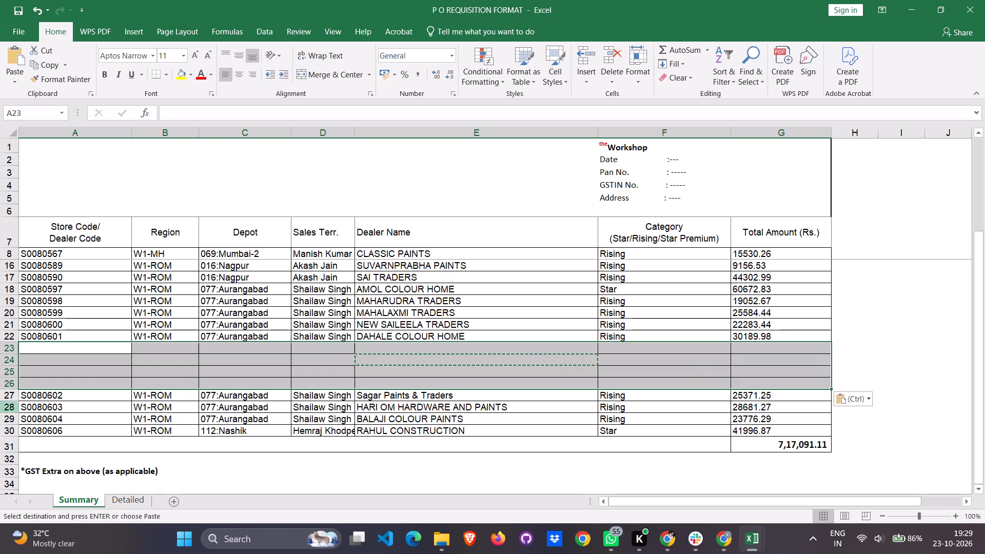
Copy the Summary entries in rows 27 to 30, Sagar Paints & Traders through RAHUL CONSTRUCTION, from Store Code to Total Amount.
click(68, 398)
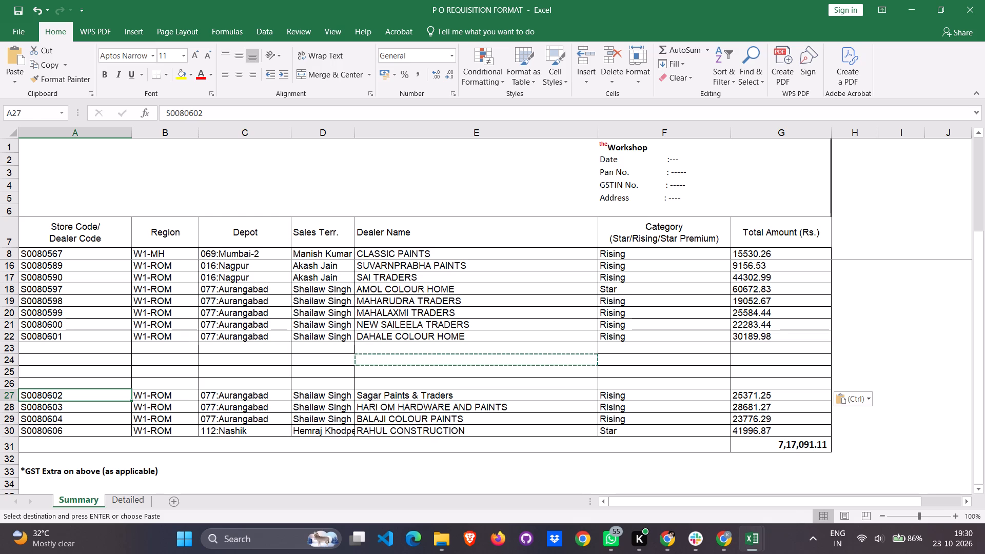
key(shift+Down)
key(shift+Down)
key(shift+Down)
key(shift+Right)
key(shift+Right)
key(shift+Right)
key(shift+Right)
key(shift+Right)
key(shift+Right)
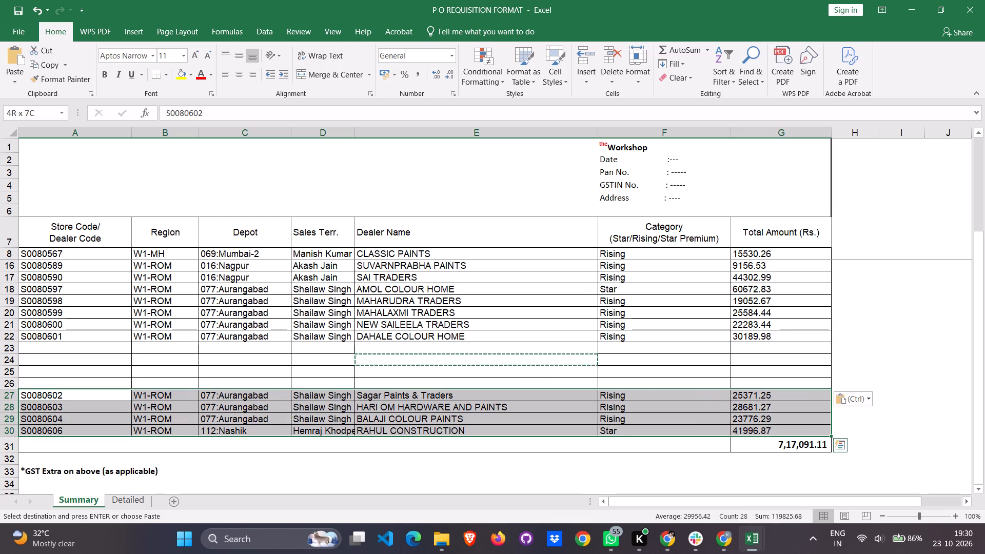
key(ctrl+c)
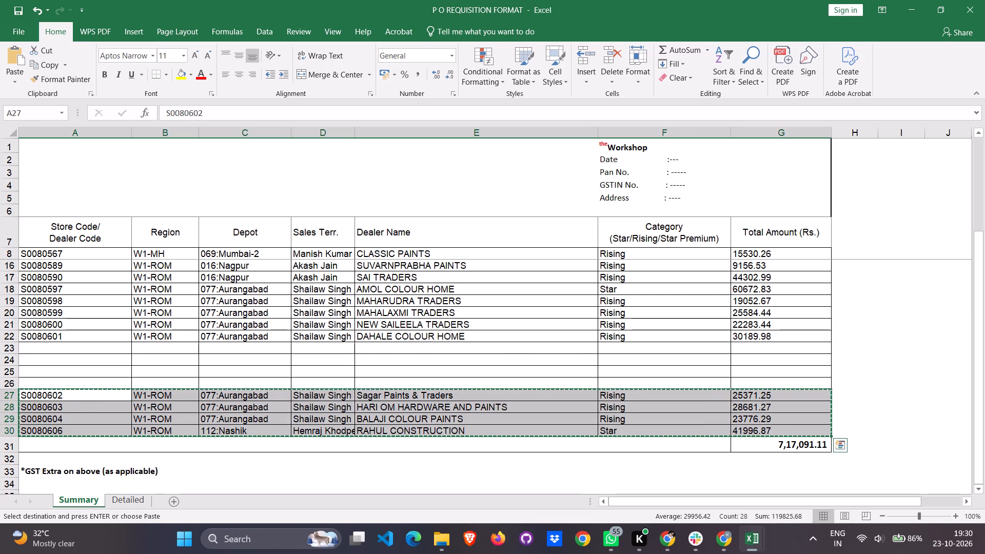
Paste the four copied entries into blank rows 23 to 26 of the Summary sheet, from Store Code to Total Amount.
click(63, 349)
key(shift+Down)
key(shift+Down)
key(shift+Down)
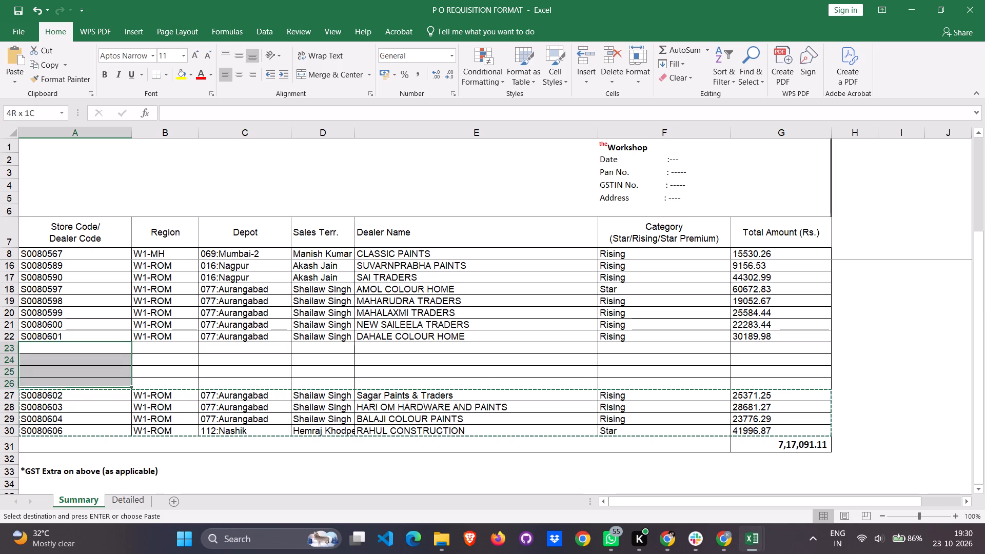
key(shift+Right)
key(shift+Right)
key(shift+Right)
key(shift+Right)
key(shift+Right)
key(shift+Right)
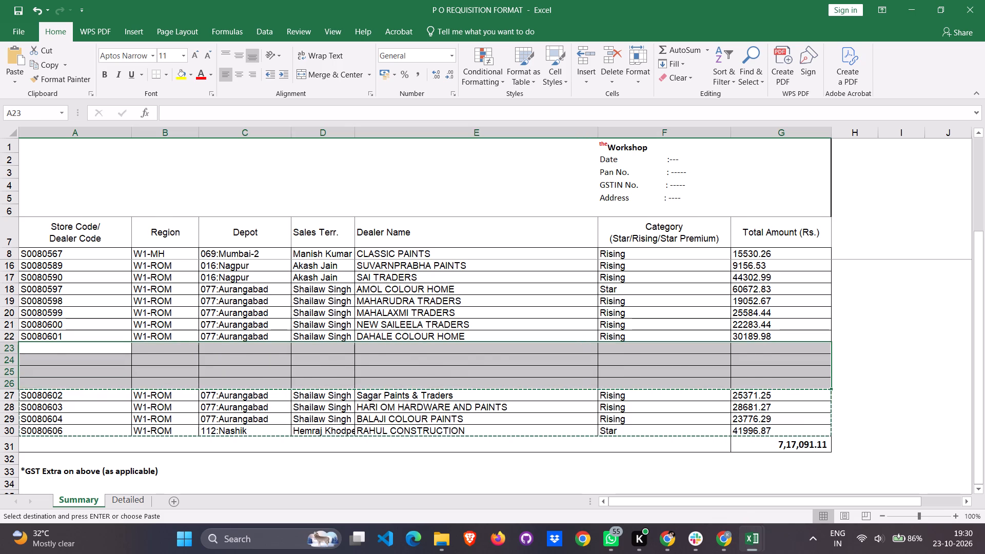
key(ctrl+v)
click(63, 349)
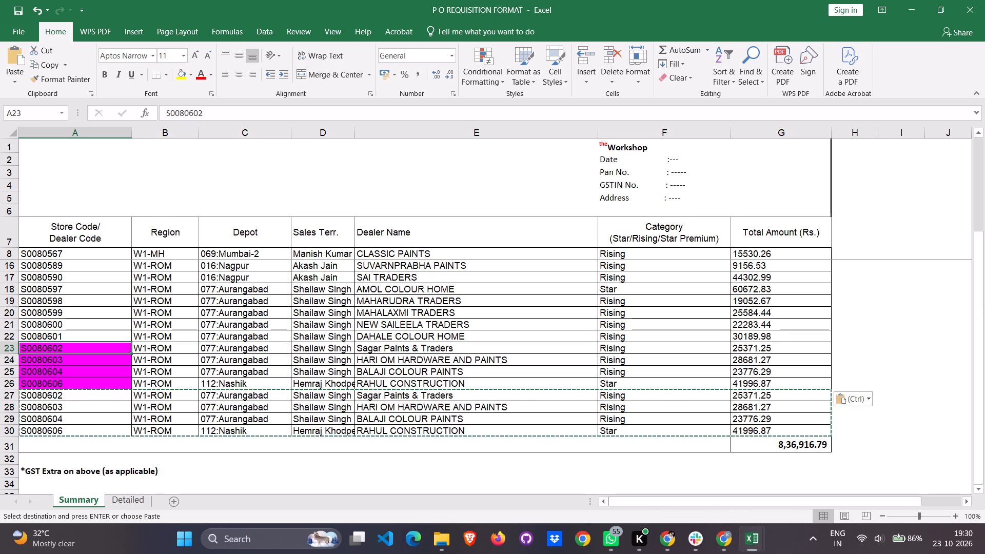
Clear the contents of the duplicate entries in Summary rows 27 to 30, from Store Code to Total Amount.
click(54, 398)
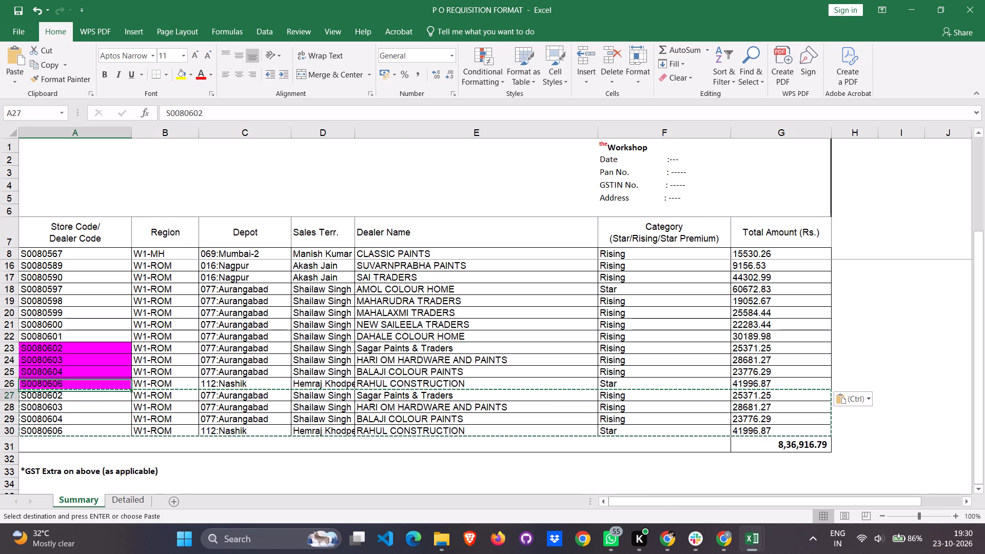
key(shift+Down)
key(shift+Down)
key(shift+Down)
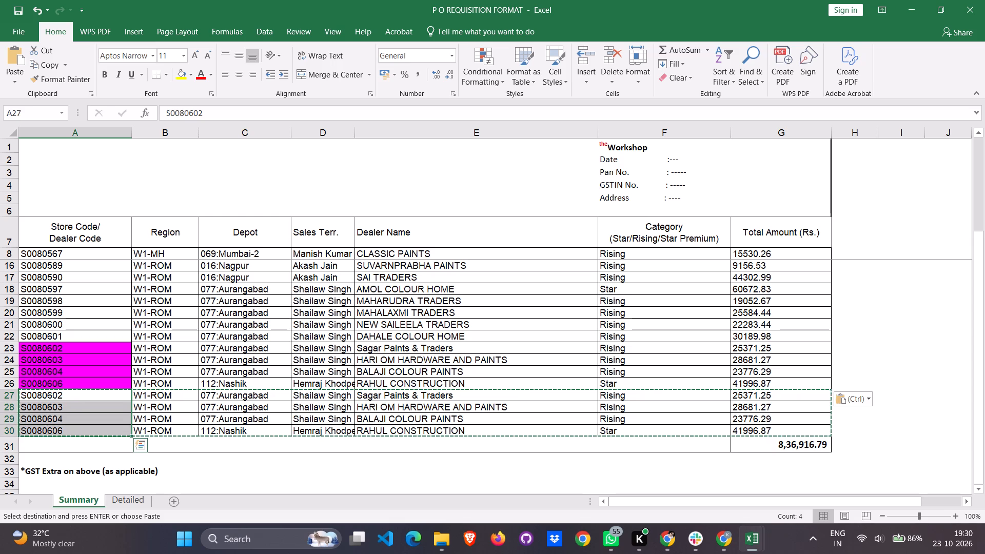
key(Delete)
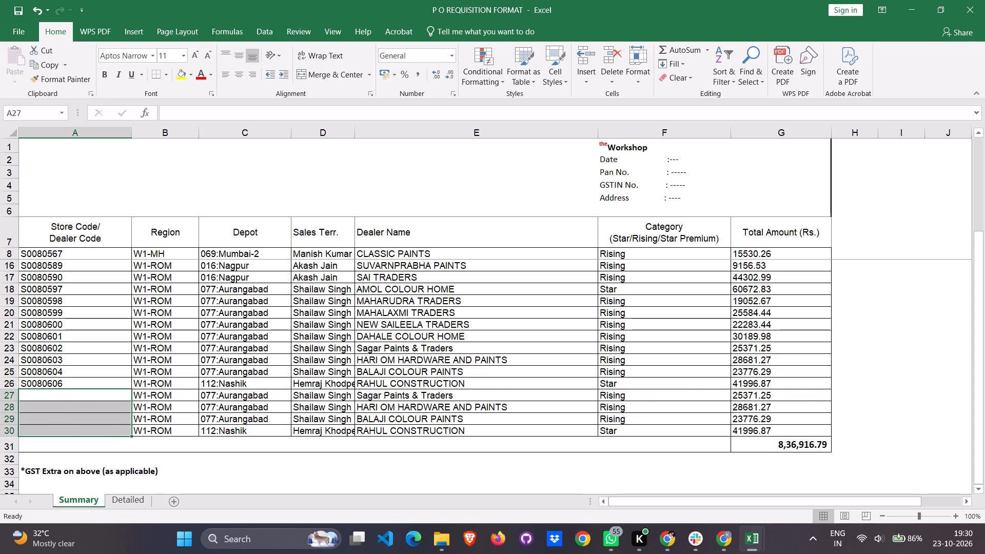
key(shift+Right)
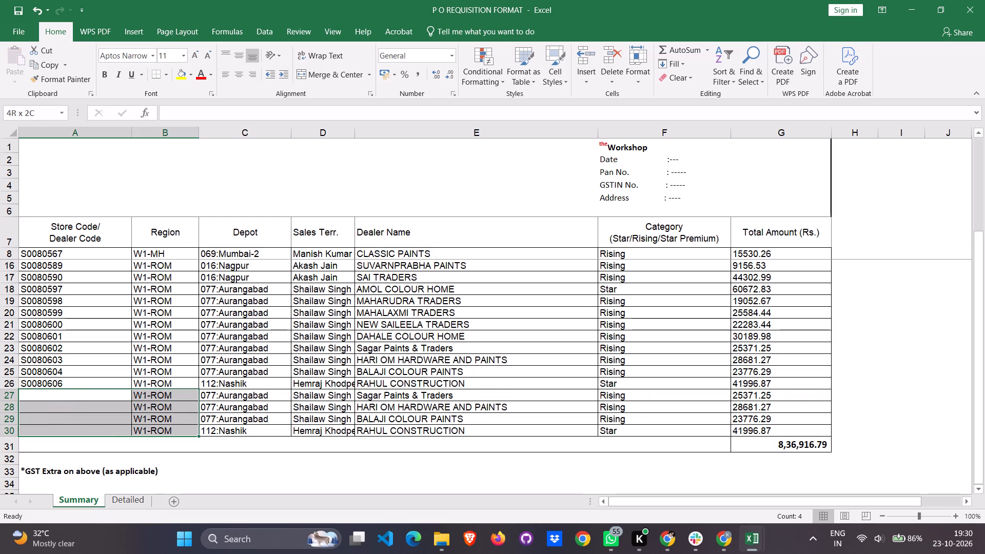
key(shift+Right)
key(shift+Right)
key(shift+Right)
key(shift+Right)
key(shift+Right)
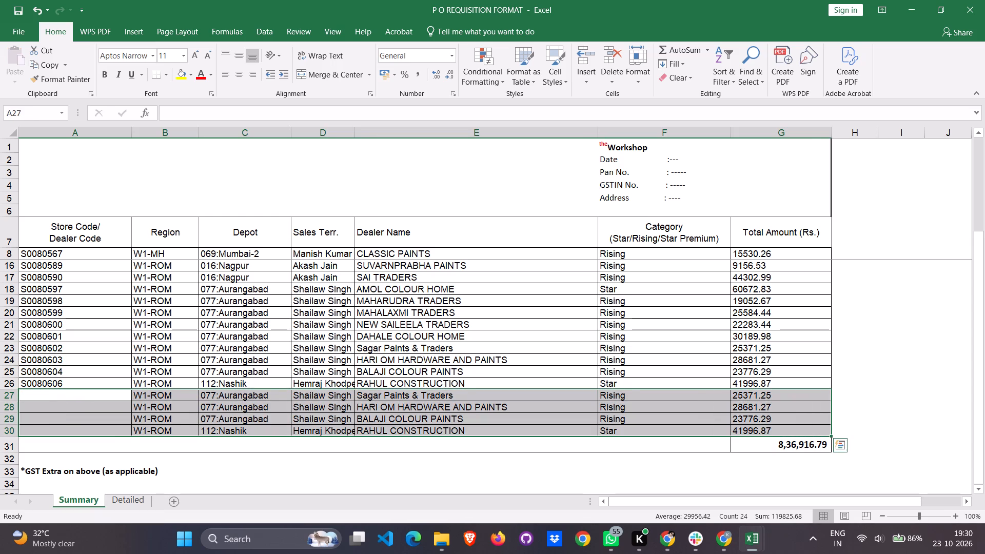
key(Delete)
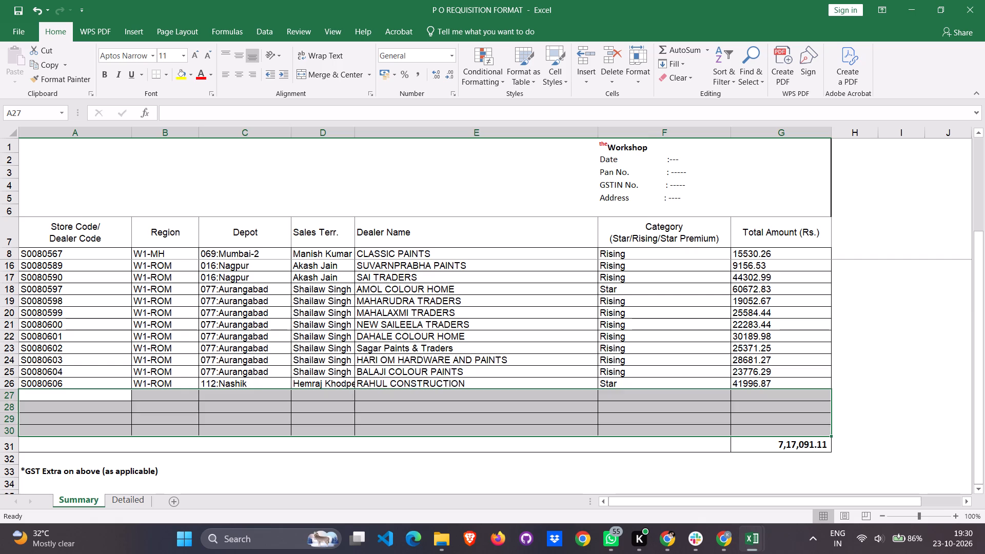
Review the Summary sheet's filled entries row by row down the Store Code column, from row 8 to row 26.
click(64, 393)
key(alt+Tab)
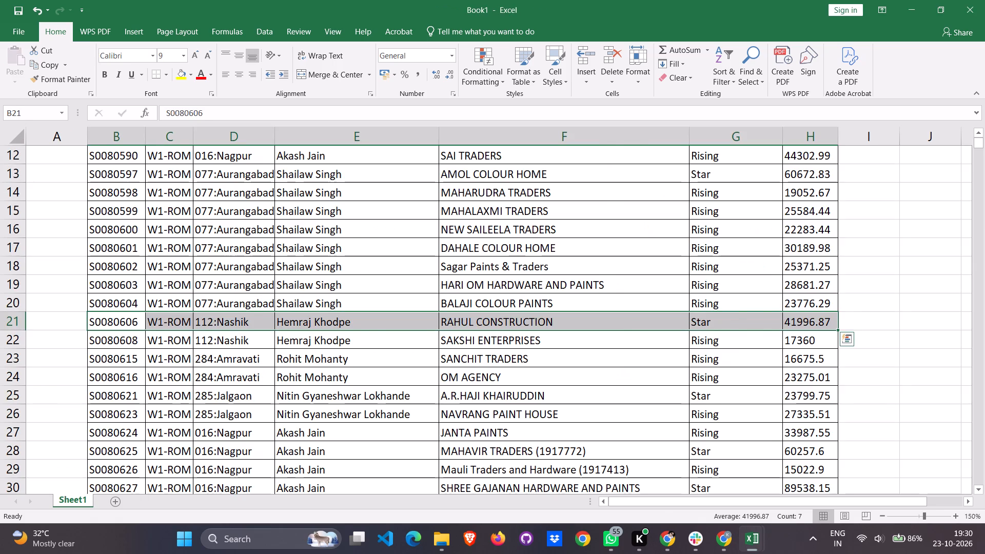
key(alt+Tab)
scroll(315, 323, up, 10)
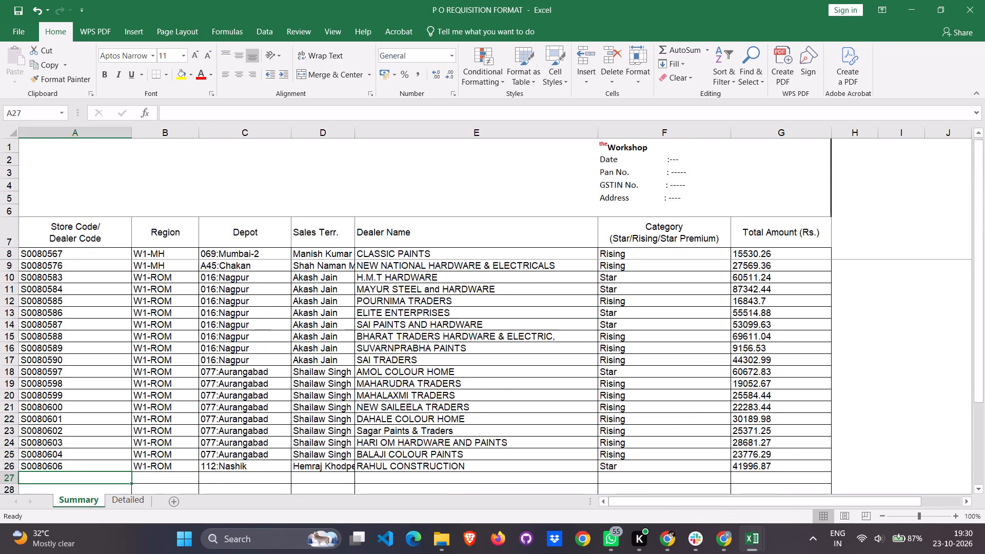
scroll(315, 352, up, 8)
click(68, 252)
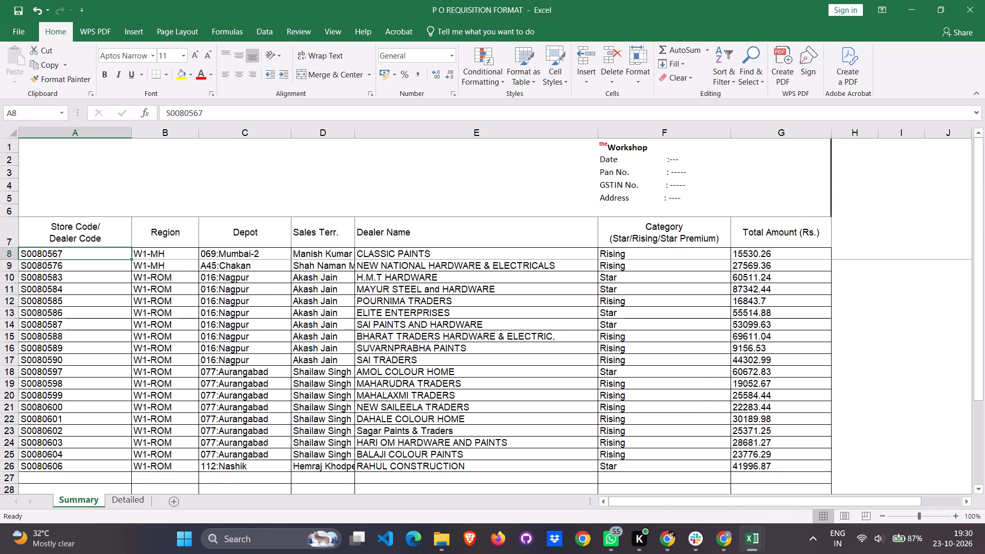
key(Down)
key(Down)
key(Down)
key(Down)
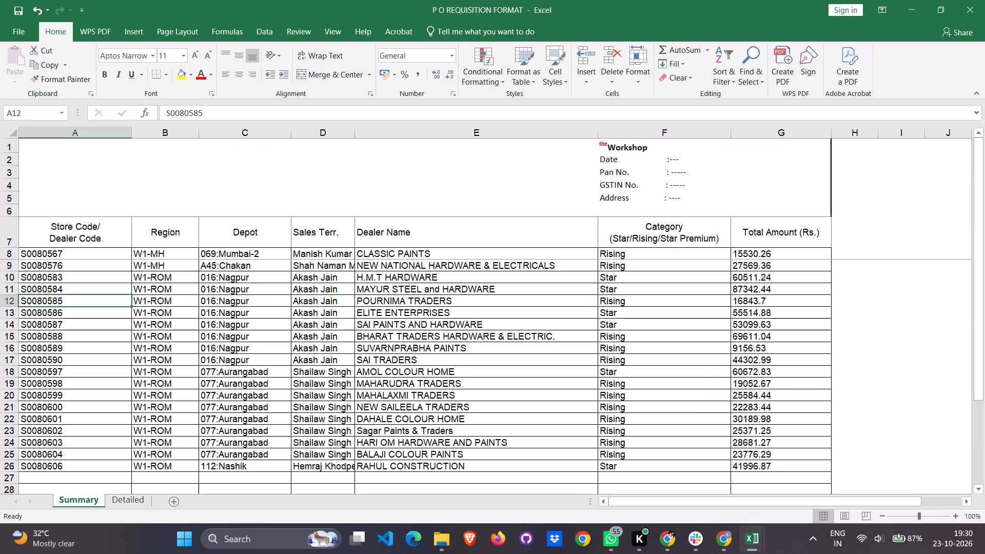
key(Down)
key(Down)
key(Down)
key(Down)
key(Down)
key(Down)
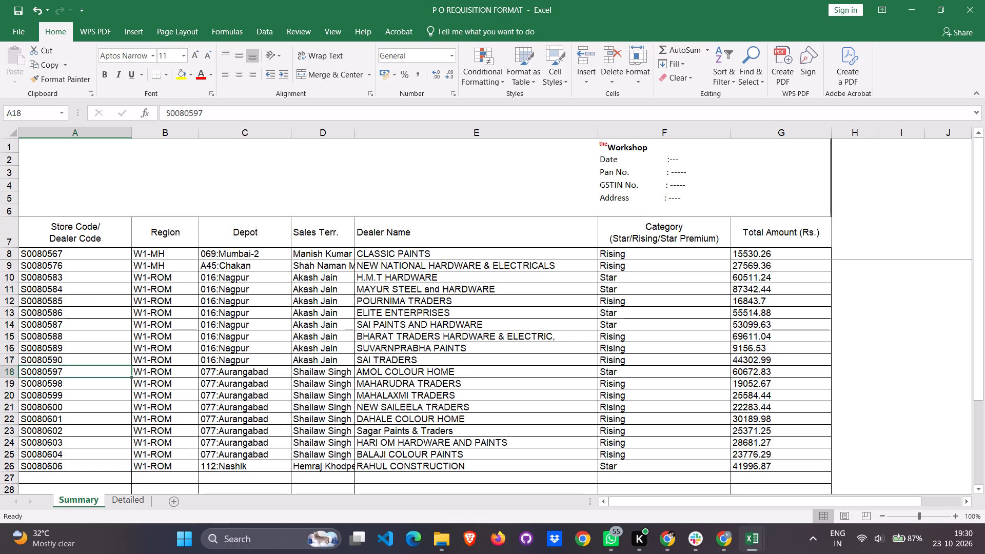
key(Down)
key(Down)
key(Down)
key(Down)
key(Down)
key(Down)
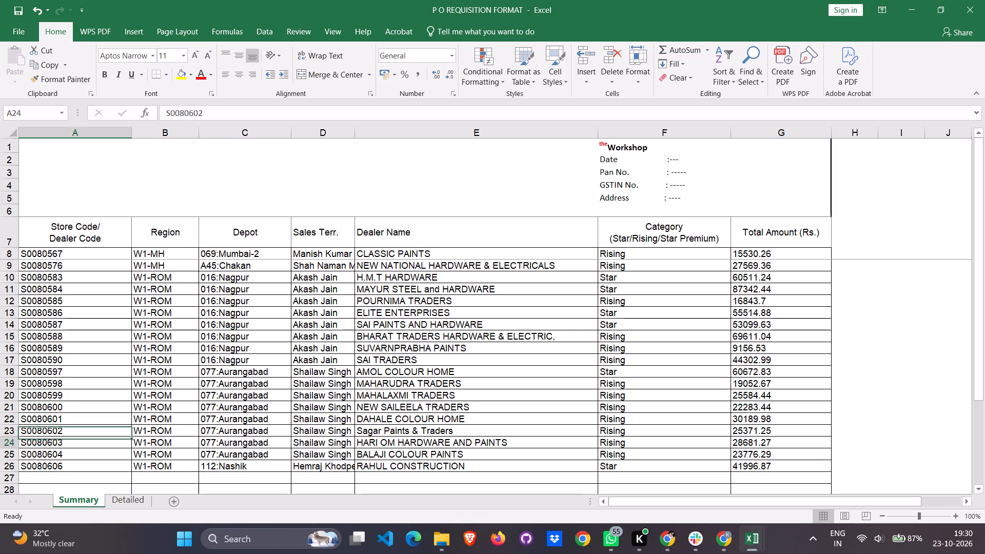
key(Down)
key(Down)
scroll(102, 259, down, 1)
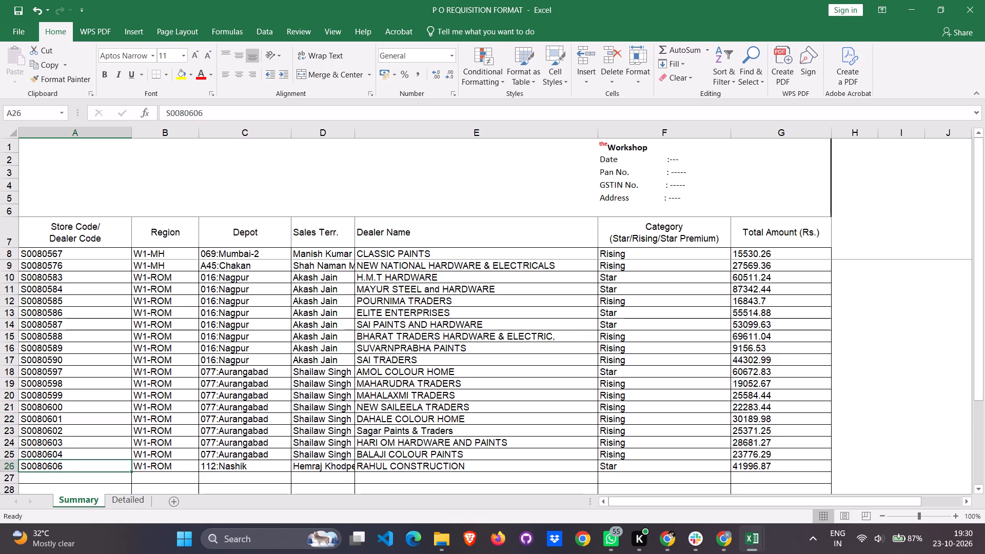
Switch to Book1 and copy the SAKSHI ENTERPRISES entry in row 22, from store code S0080608 to the amount.
scroll(102, 259, down, 1)
key(alt+Tab)
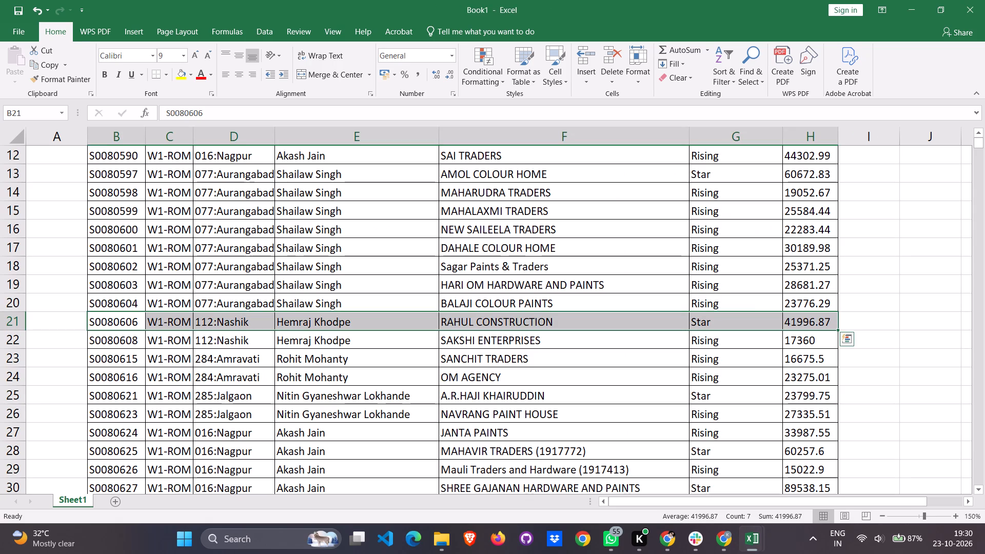
key(Down)
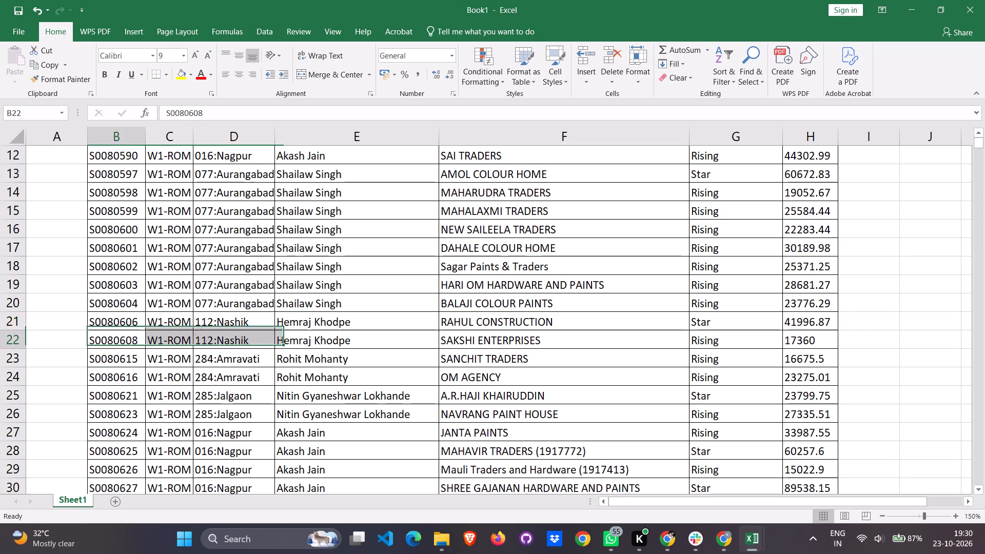
key(shift+Right)
key(shift+Right)
key(shift+Right)
key(shift+Right)
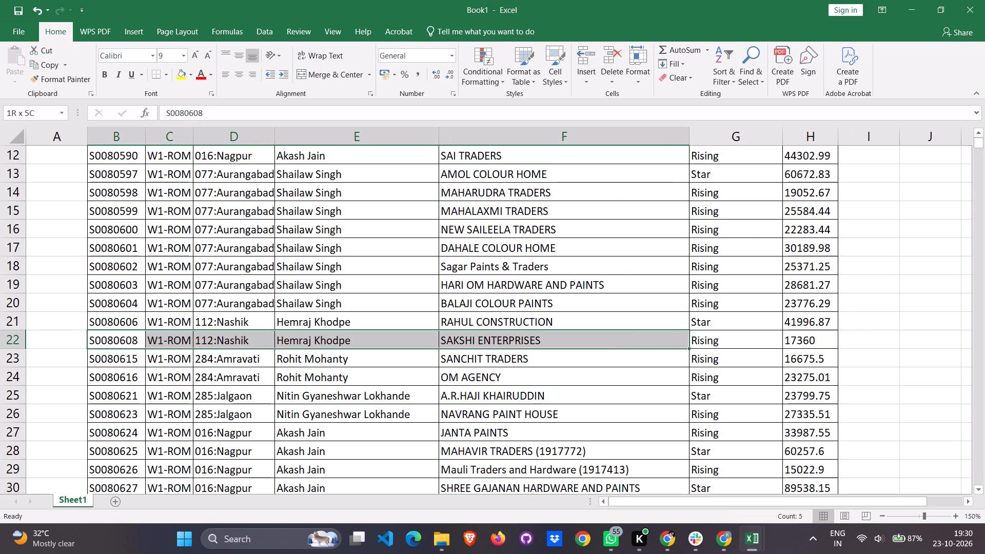
key(shift+Right)
key(shift+Right)
key(ctrl+c)
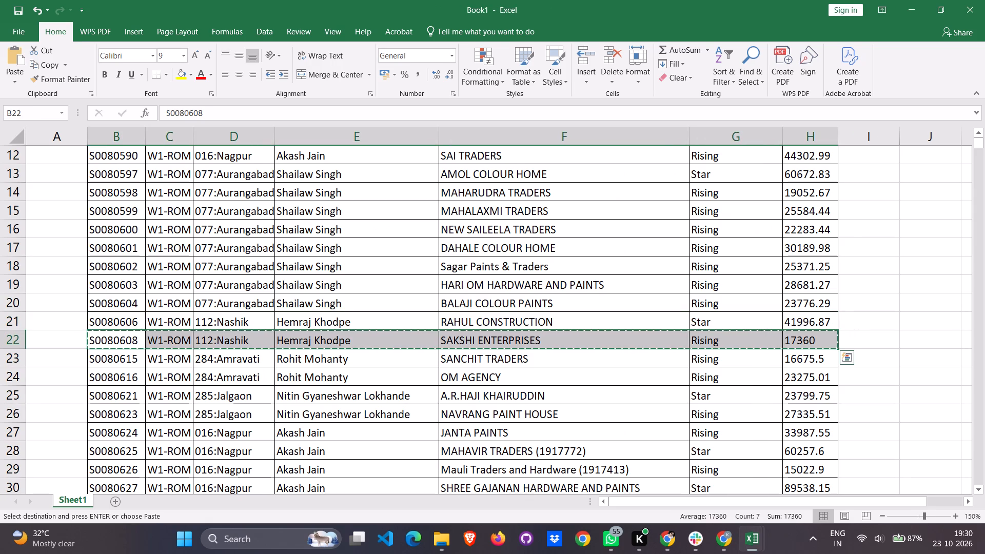
Paste the copied SAKSHI ENTERPRISES entry into blank row 27 of the requisition's Summary sheet, from Store Code to Total Amount.
key(alt+Tab)
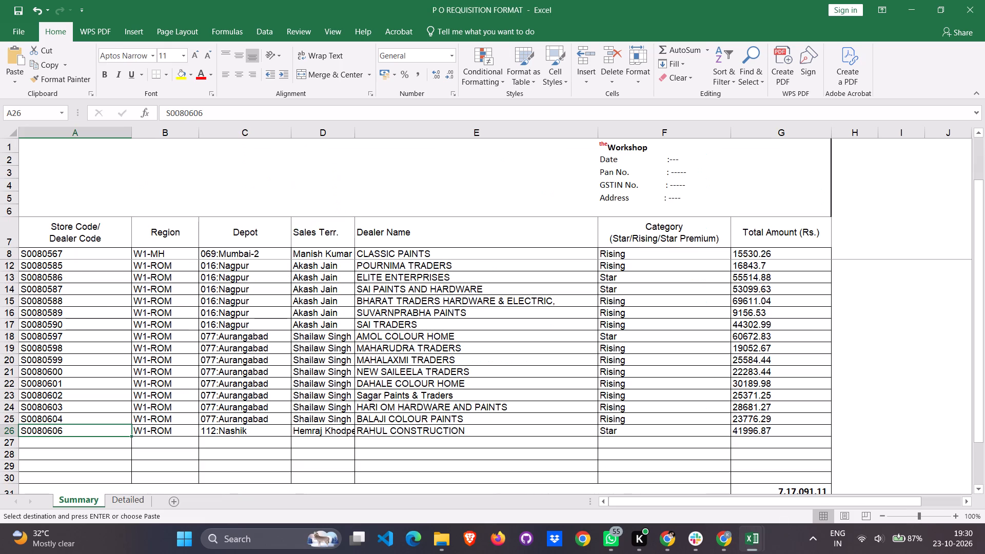
key(Down)
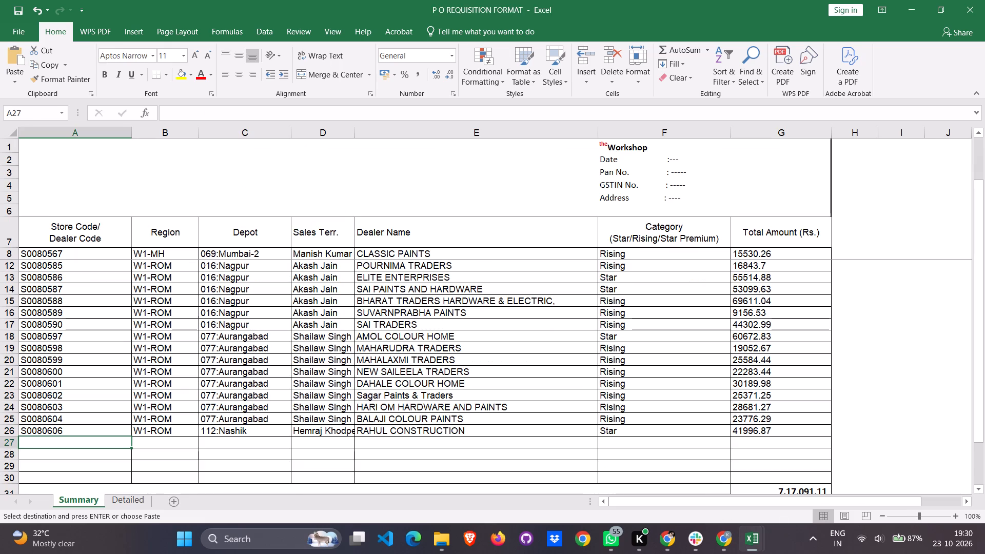
key(shift+Right)
key(shift+Right)
key(shift+Right)
key(shift+Right)
key(shift+Right)
key(shift+Right)
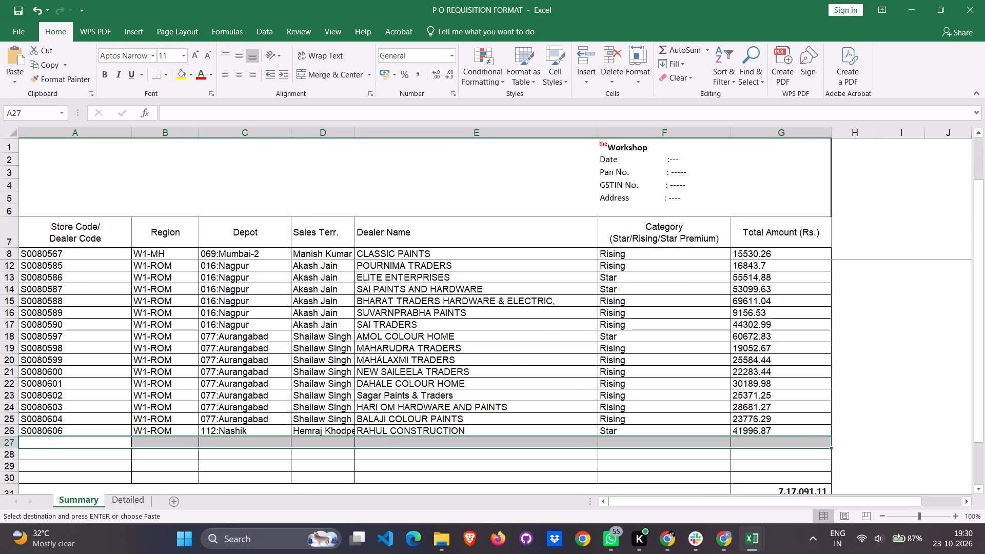
key(ctrl+v)
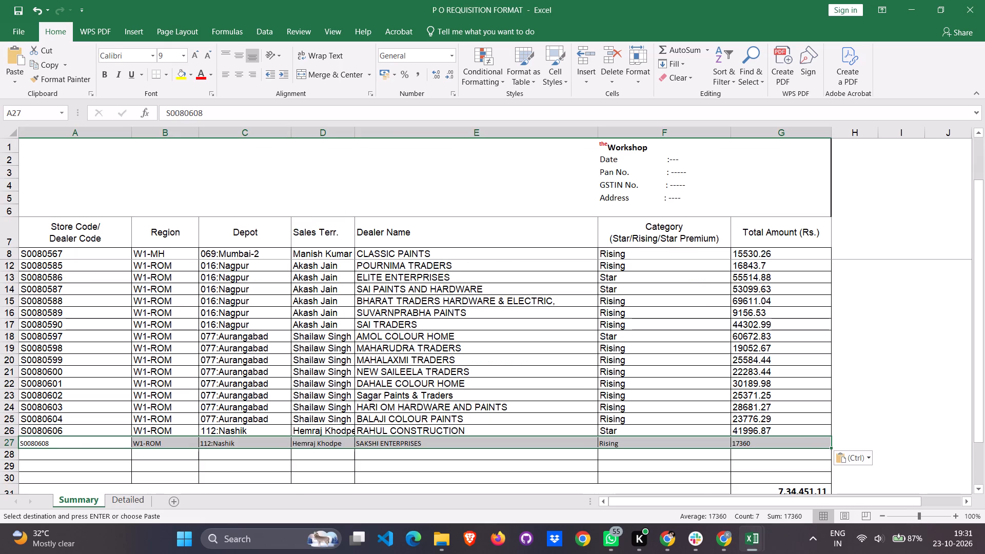
Format the pasted row 27 entry in Aptos Narrow at font size 11.
click(184, 49)
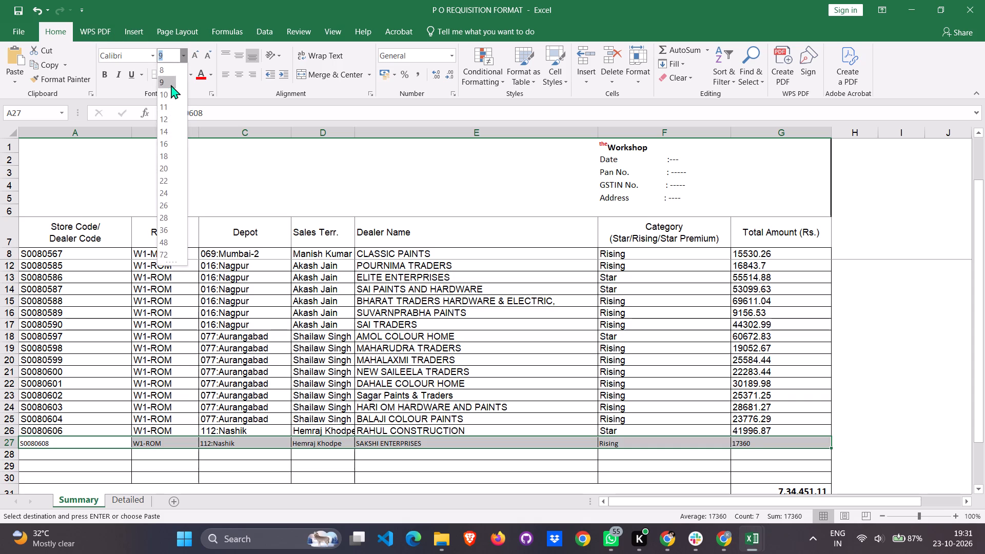
click(167, 106)
click(149, 54)
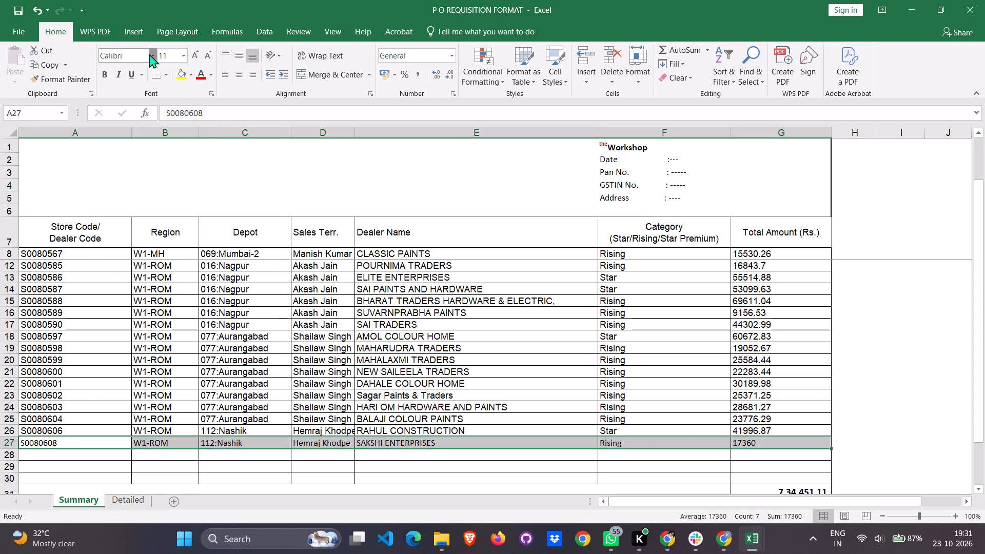
scroll(157, 183, up, 14)
click(138, 102)
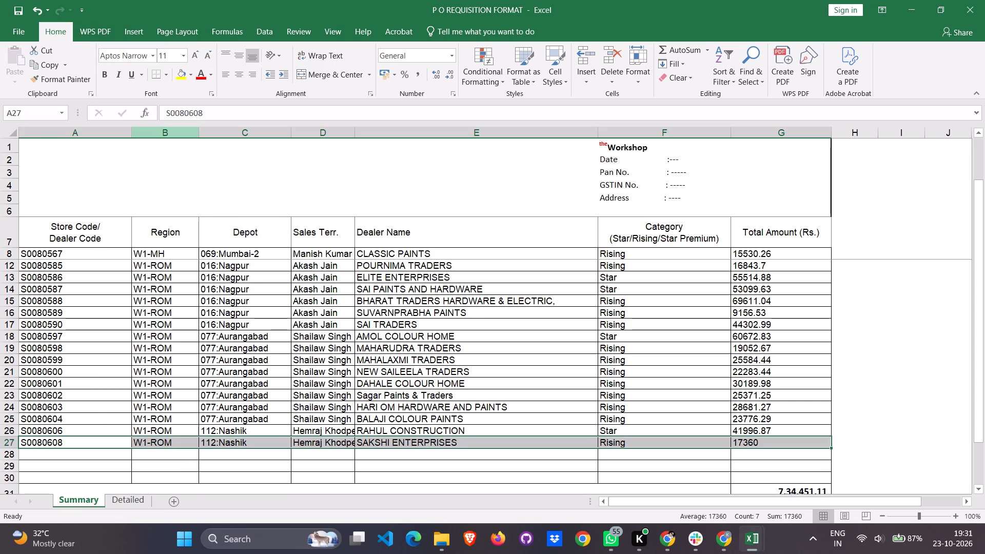
Center the contents of the Summary sheet's Store Code, Region and Category columns horizontally.
click(68, 255)
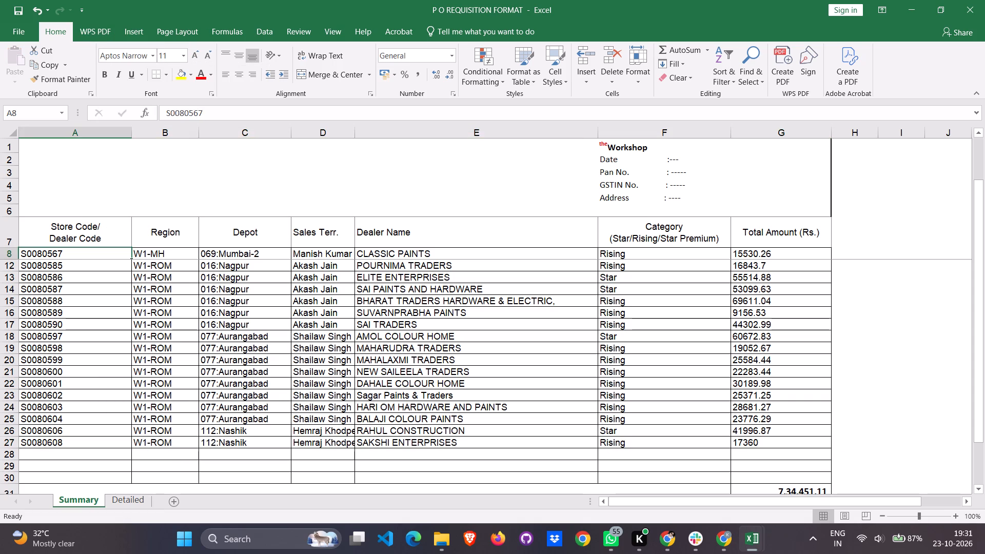
click(45, 231)
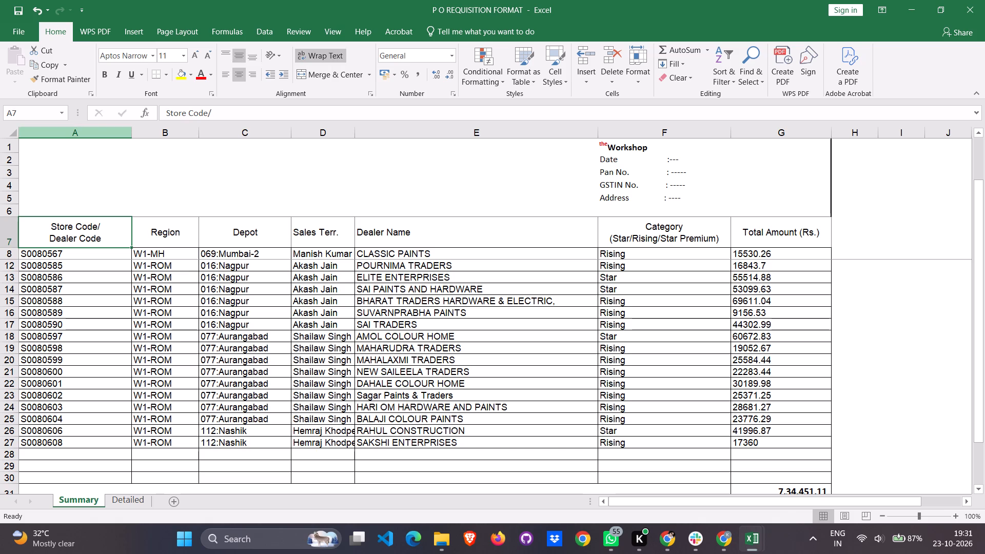
click(56, 136)
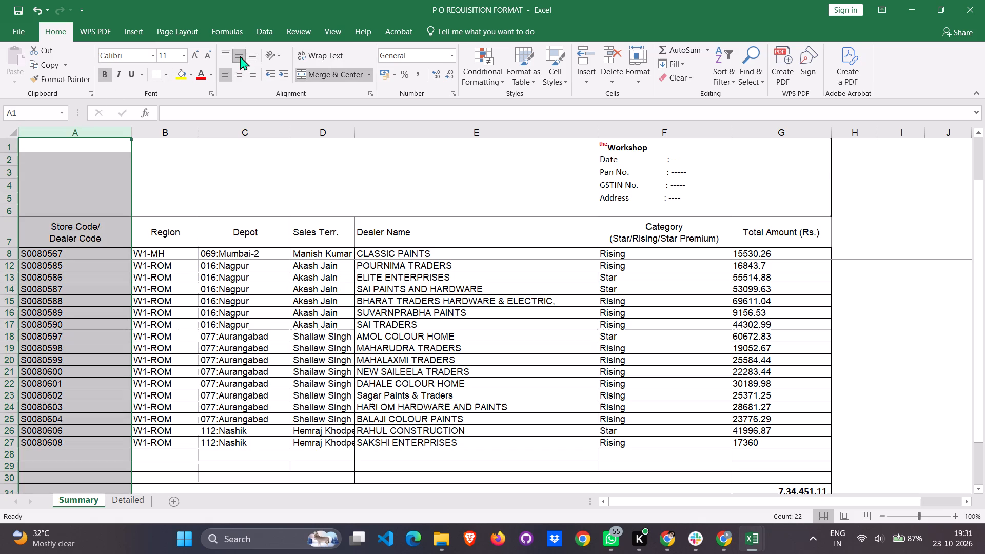
click(235, 74)
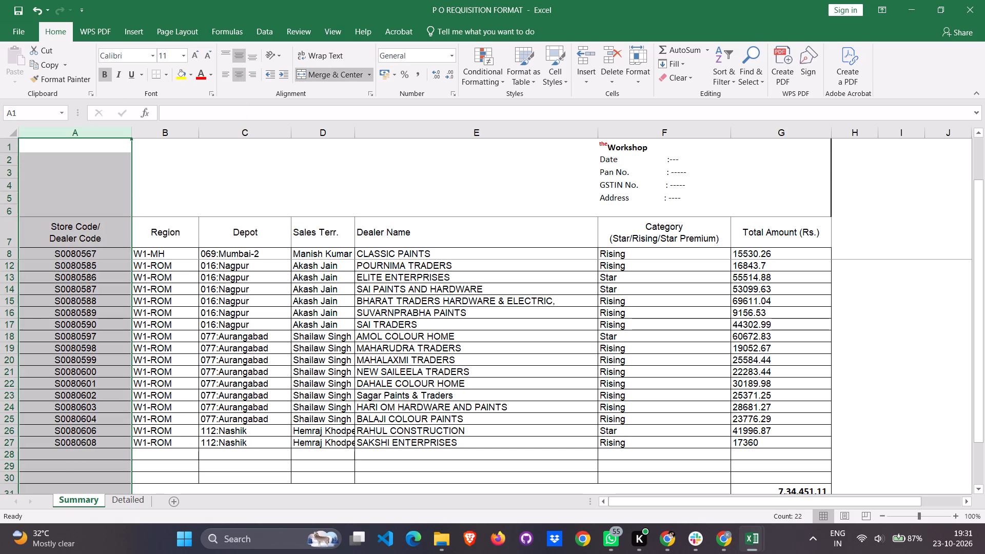
click(175, 128)
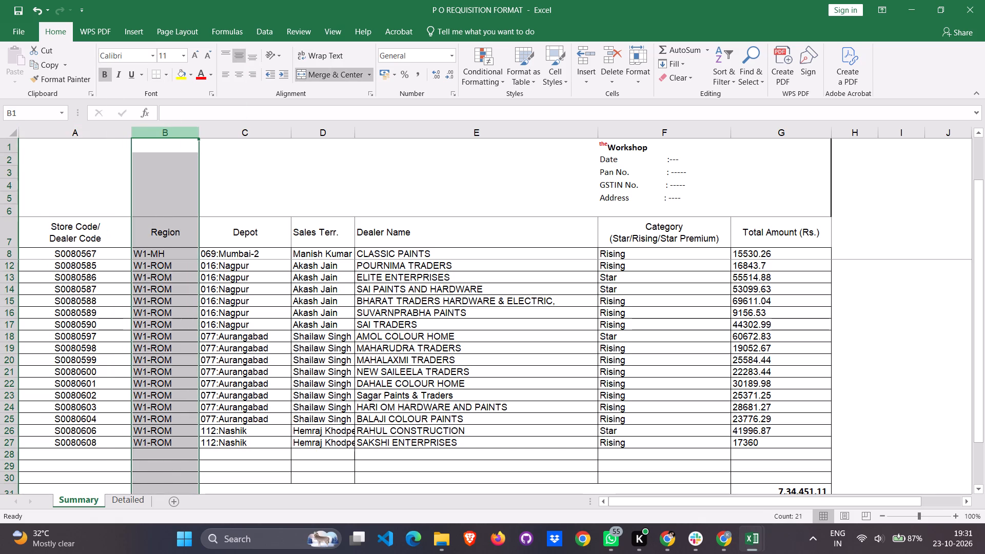
click(241, 73)
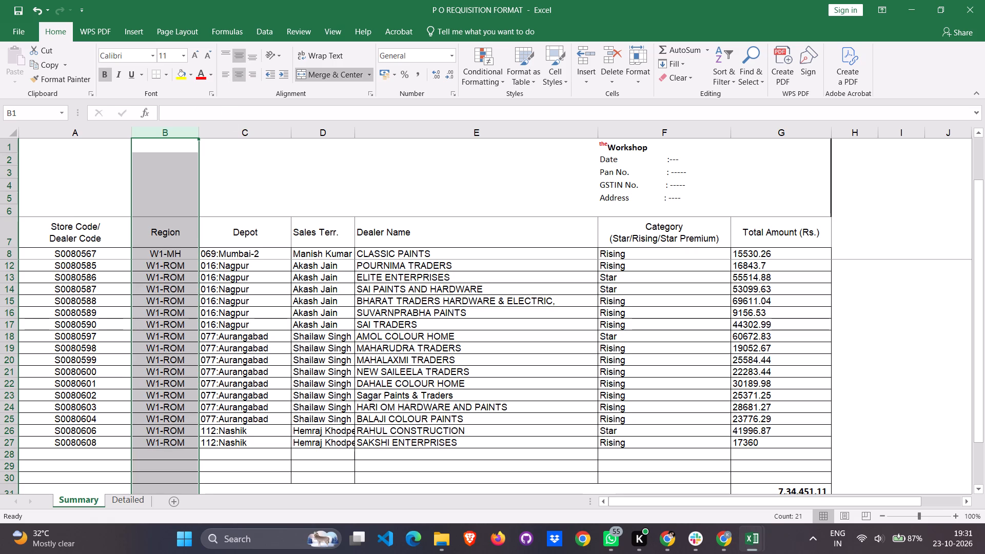
click(648, 128)
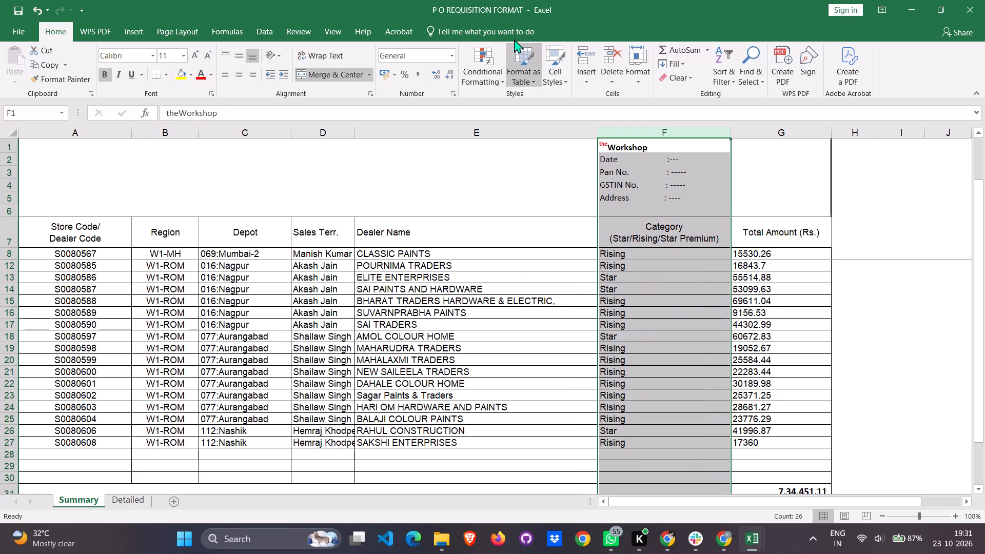
click(238, 73)
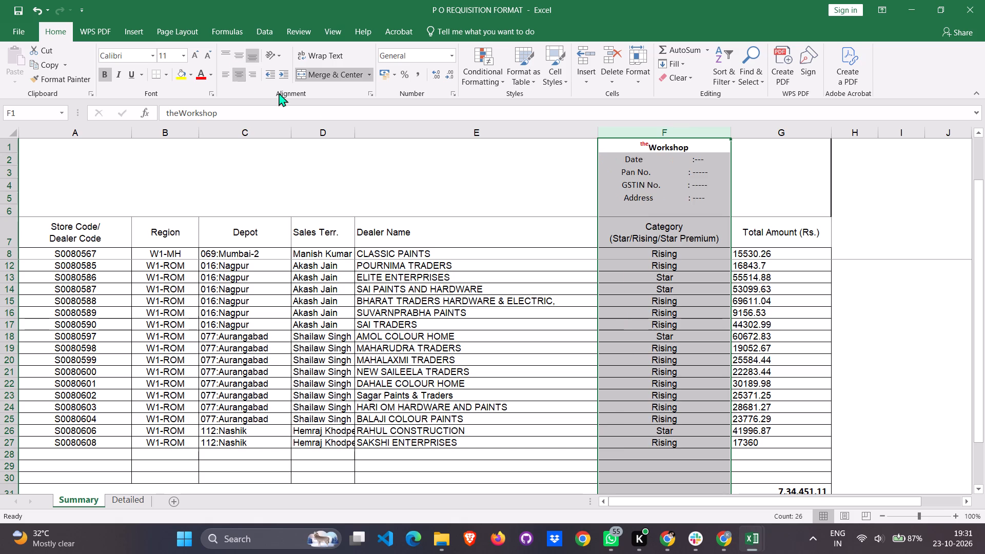
Right-align the Summary sheet's Total Amount column.
click(761, 131)
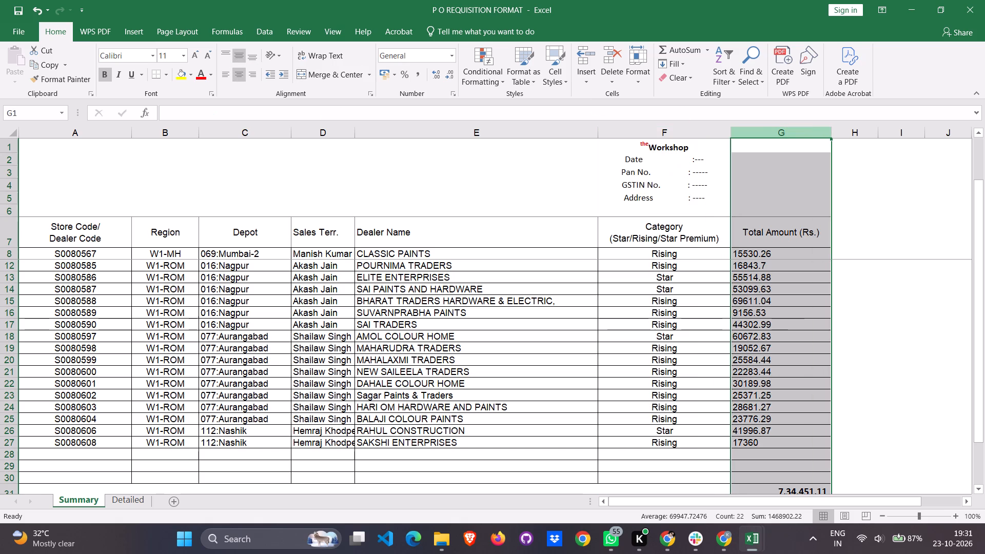
click(252, 74)
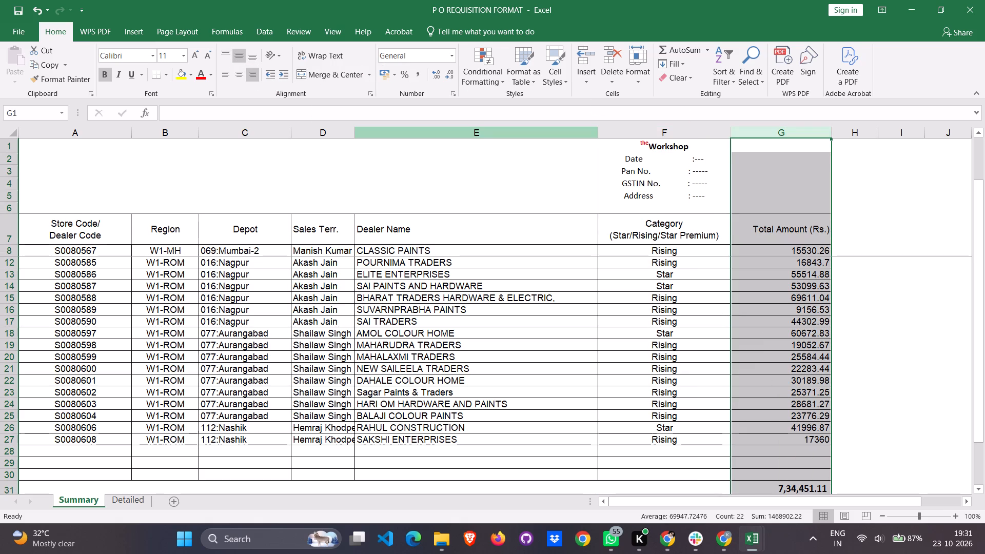
click(927, 295)
Review the Summary sheet's aligned entries from row 8 down to the total row.
scroll(843, 304, down, 2)
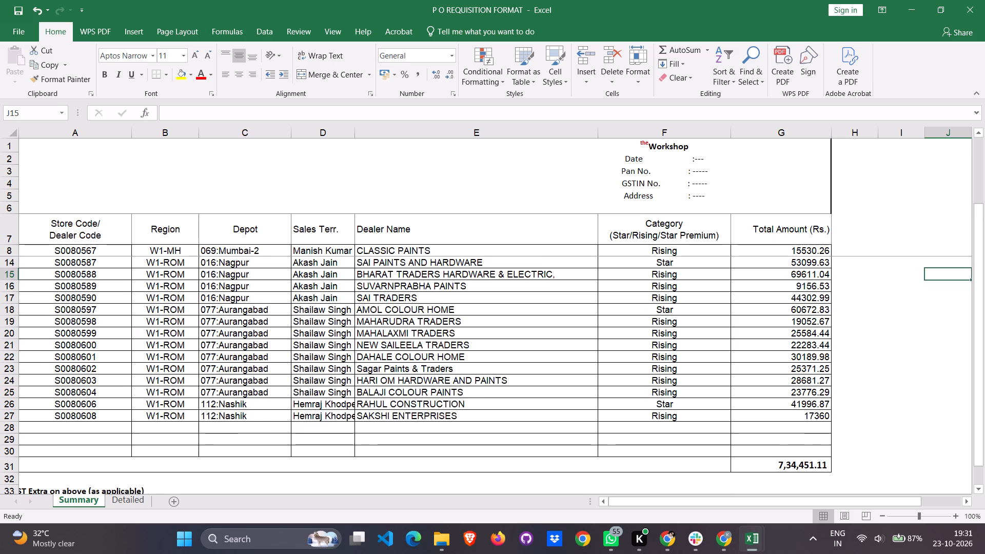
scroll(843, 304, down, 1)
scroll(843, 304, up, 17)
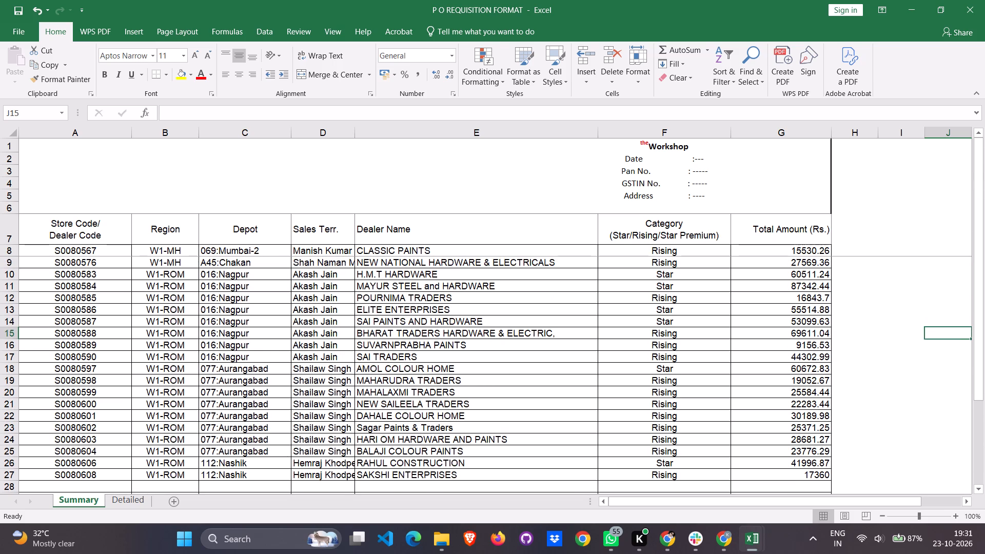
scroll(845, 311, down, 2)
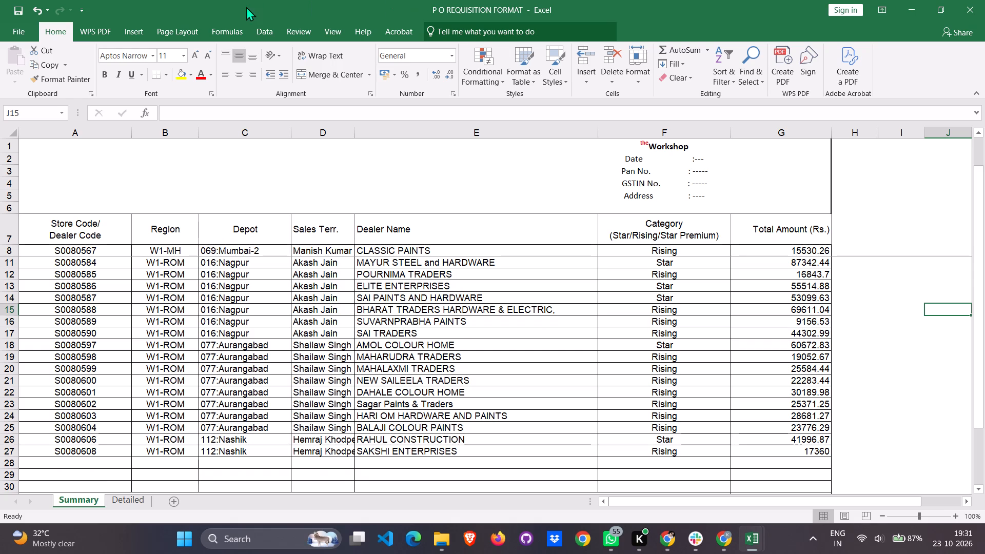
scroll(396, 292, up, 7)
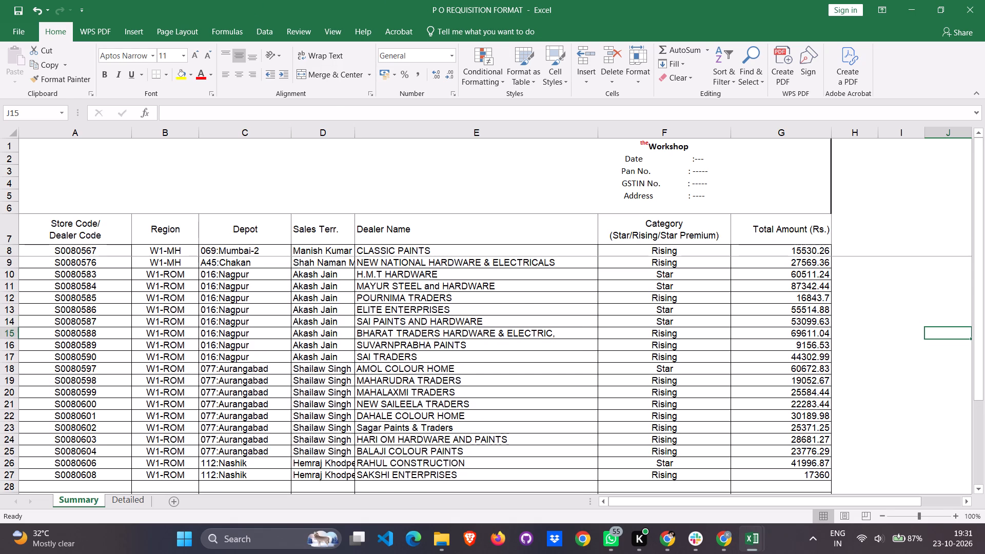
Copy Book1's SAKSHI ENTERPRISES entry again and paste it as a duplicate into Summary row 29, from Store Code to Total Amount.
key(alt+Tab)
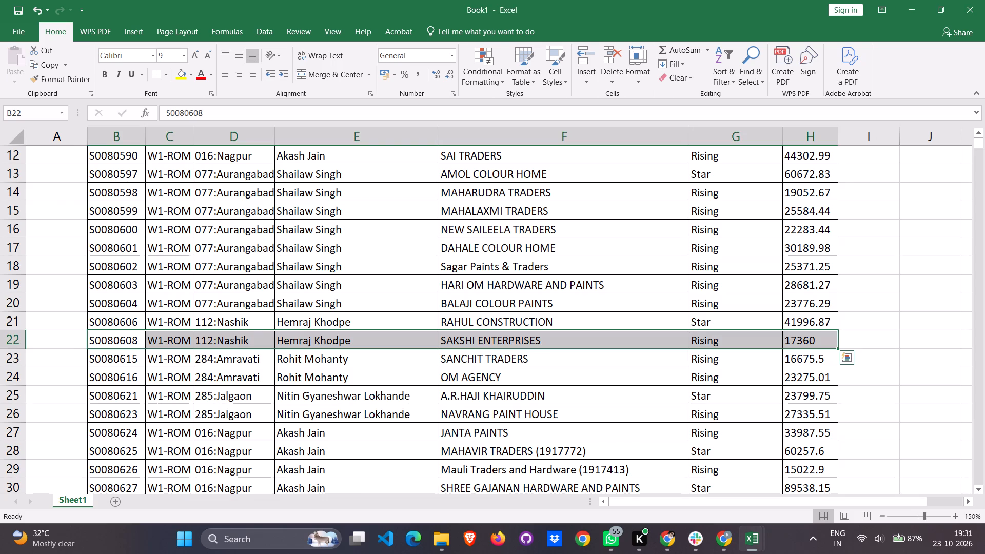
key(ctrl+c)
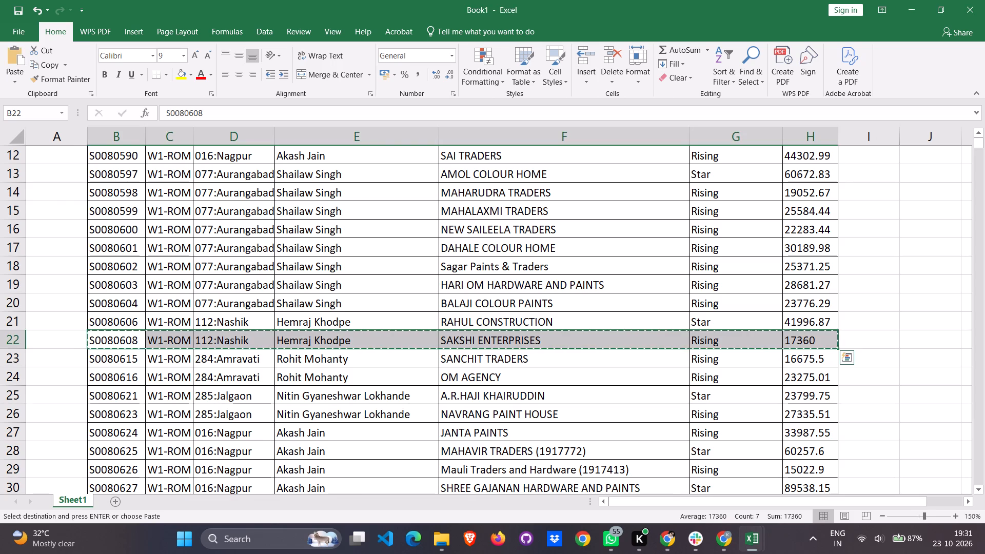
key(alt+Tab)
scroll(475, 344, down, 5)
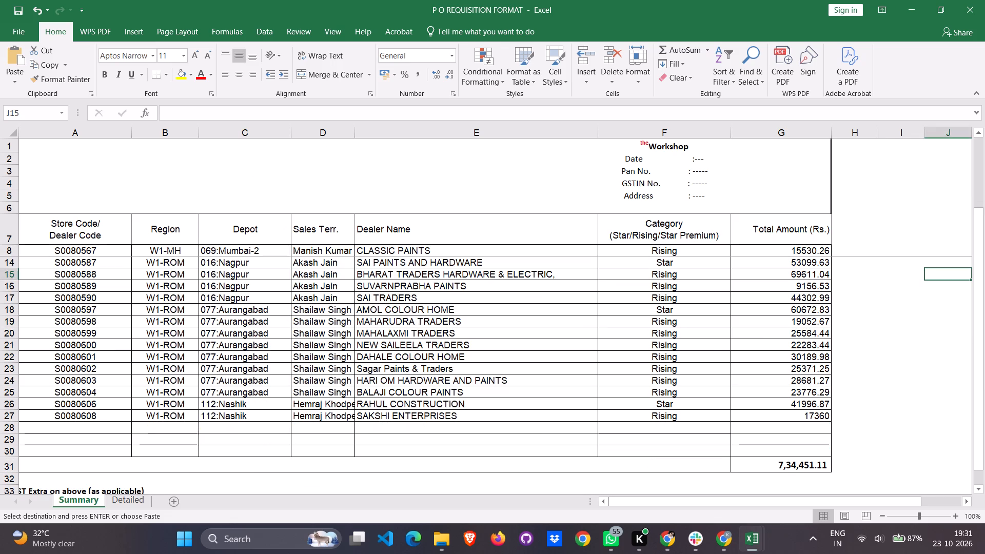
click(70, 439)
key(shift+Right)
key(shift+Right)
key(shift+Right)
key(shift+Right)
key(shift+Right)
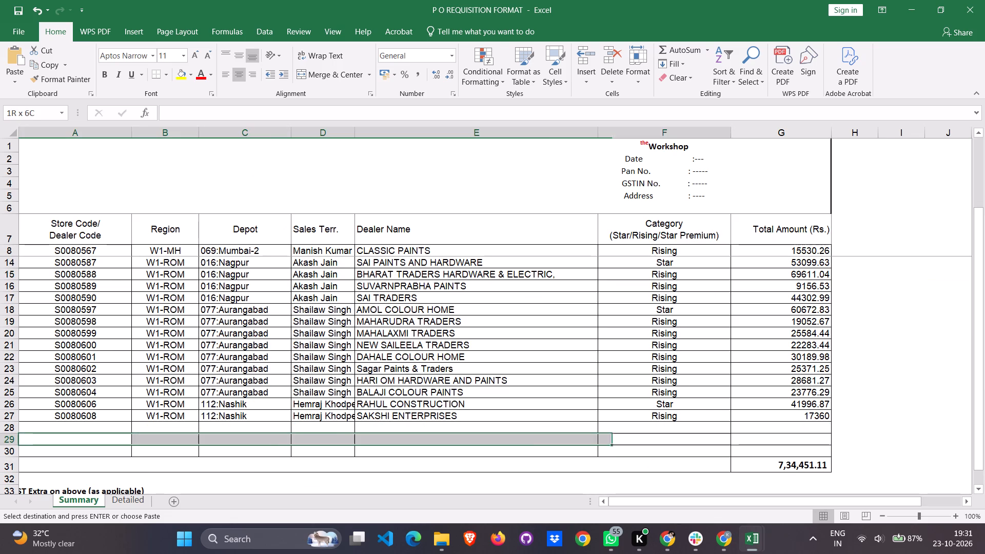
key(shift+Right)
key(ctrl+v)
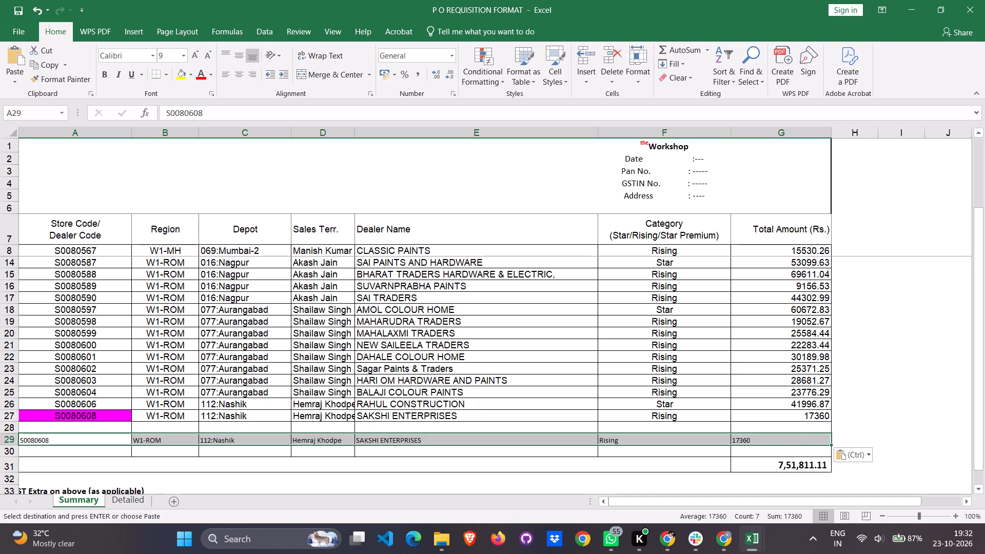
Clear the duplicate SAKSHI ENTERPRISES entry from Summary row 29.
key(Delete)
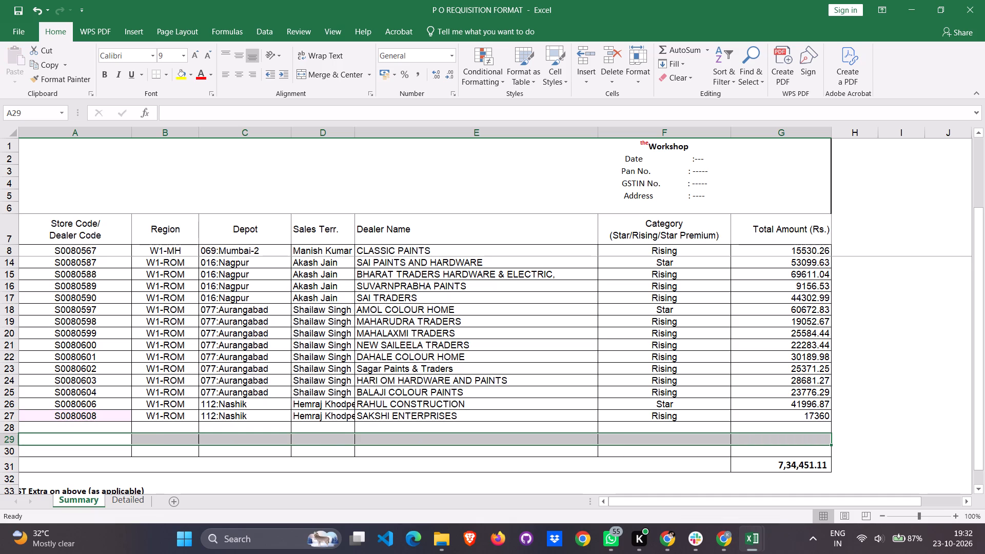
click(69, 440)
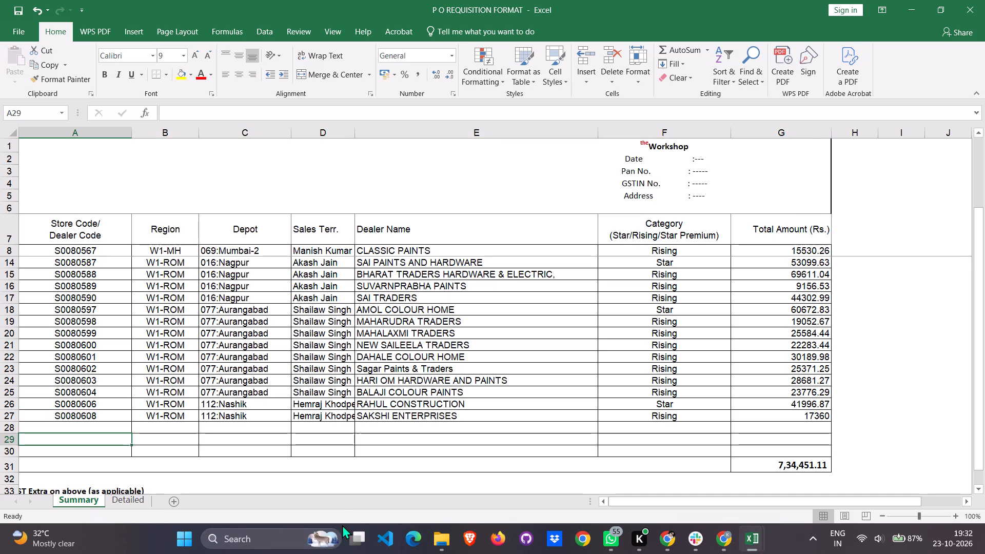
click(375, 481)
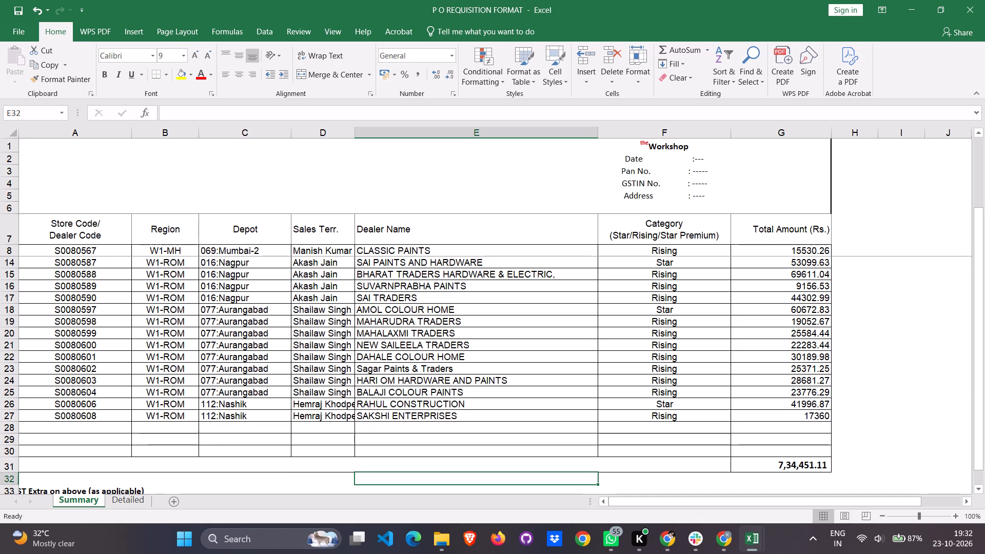
Save a copy of the requisition workbook to the Desktop folder, named "(1ST 20 STORE) P O REQUISITION FORMAT".
scroll(256, 394, up, 1)
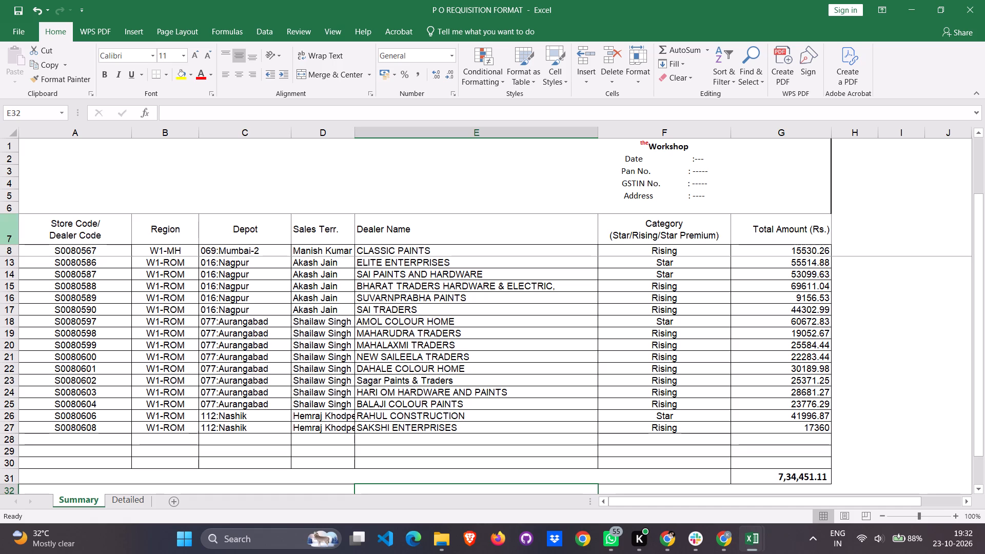
click(16, 30)
click(35, 145)
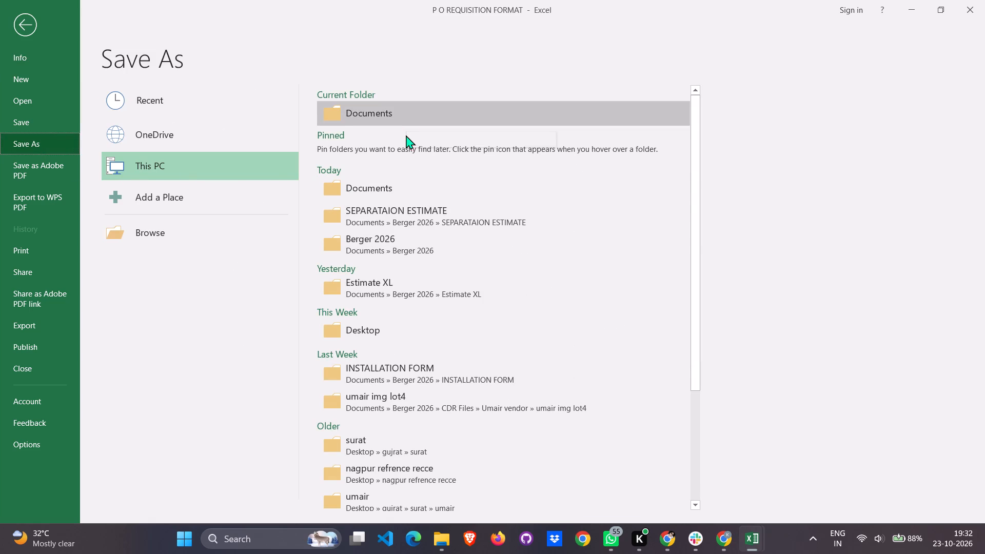
click(424, 331)
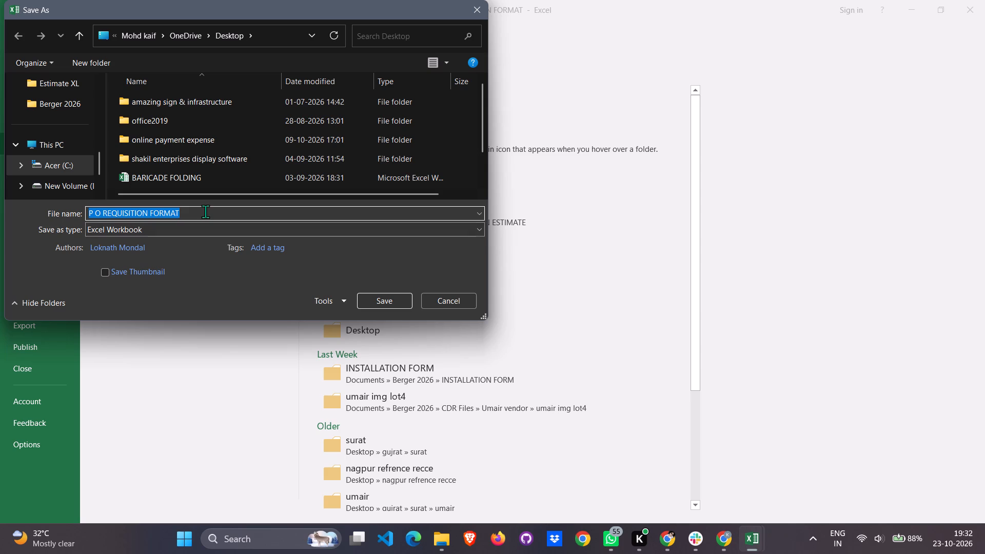
key(space)
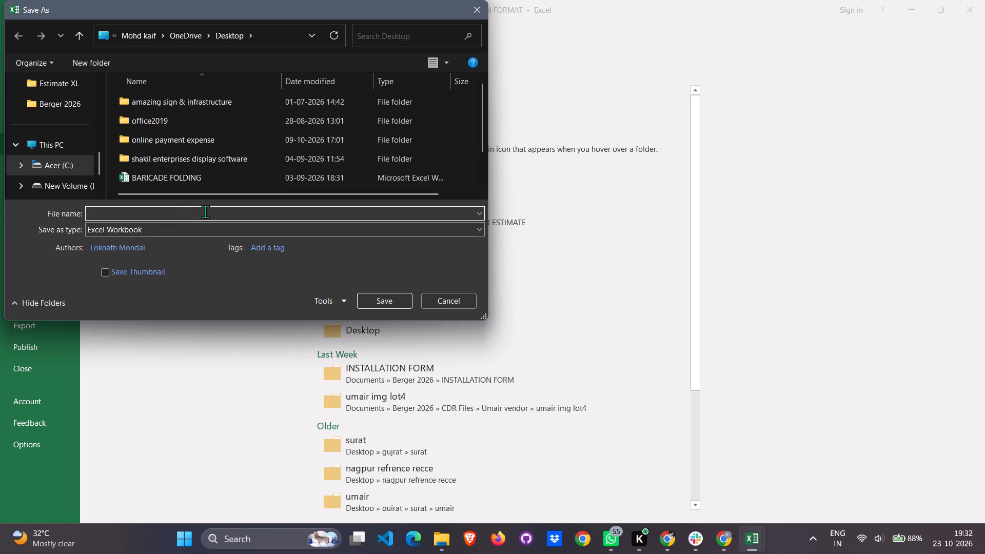
key(ctrl+x)
key(ctrl+z)
click(205, 211)
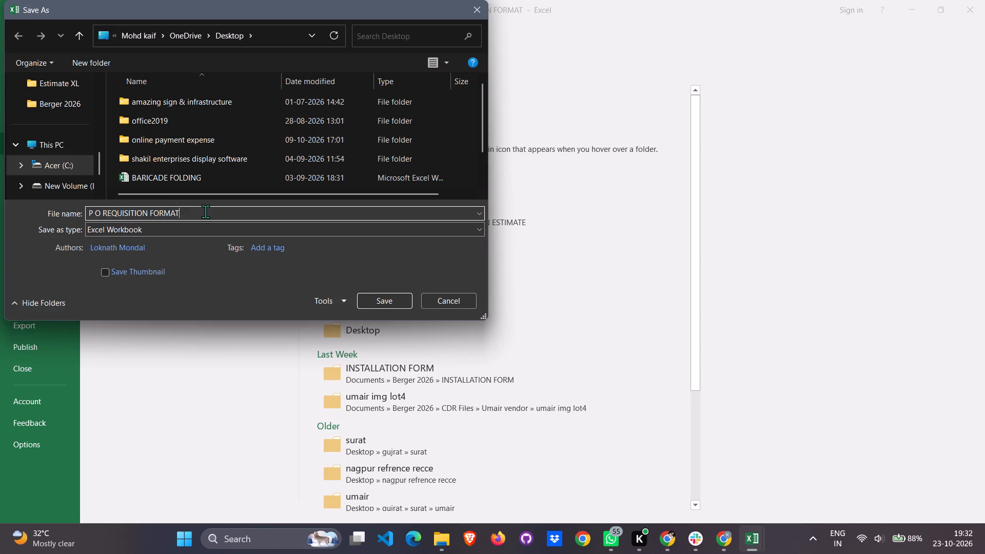
key(space)
click(90, 213)
key(Left)
key(space)
key(Left)
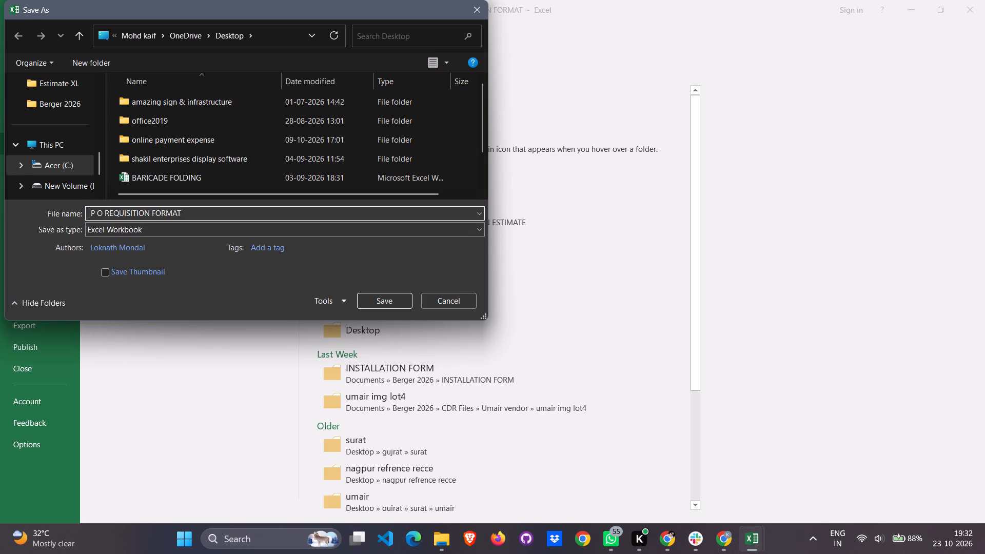
text(1ST)
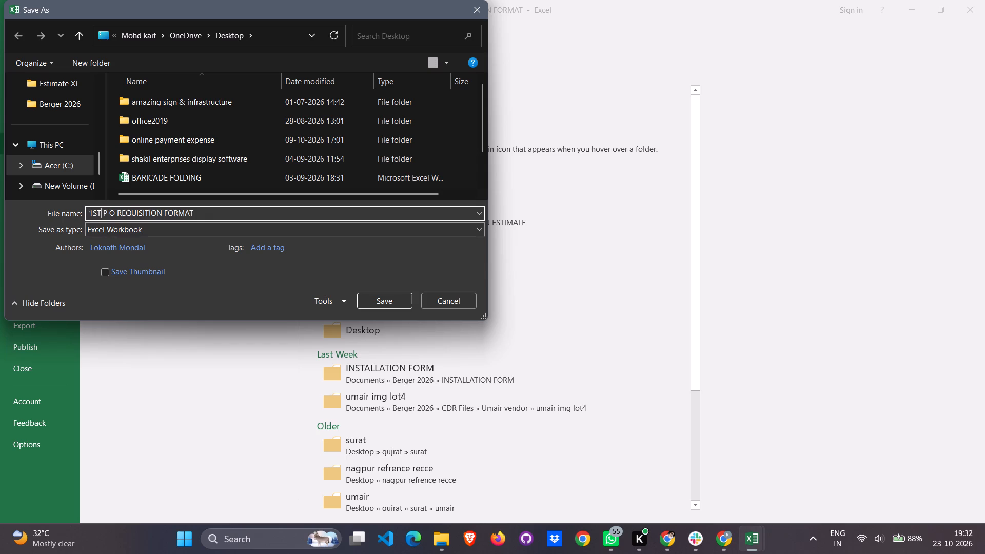
key(space)
text(20 STORE)
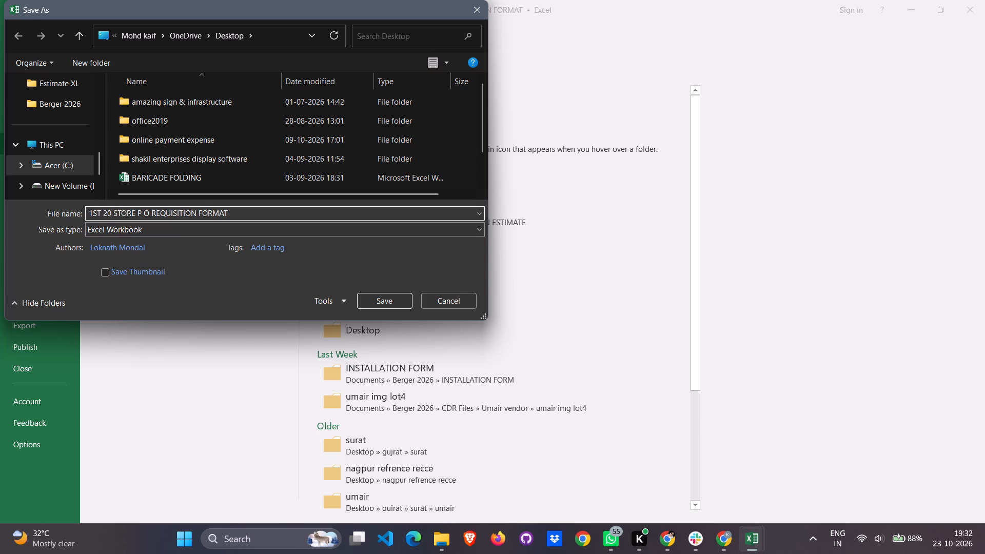
key(Left)
key(Left)
key(Left)
key(Left)
key(Left)
key(Left)
key(Left)
key(Left)
key(Left)
key(Left)
key(Left)
key(Left)
key(shift+parenleft)
key(Right)
key(Right)
key(Right)
key(Right)
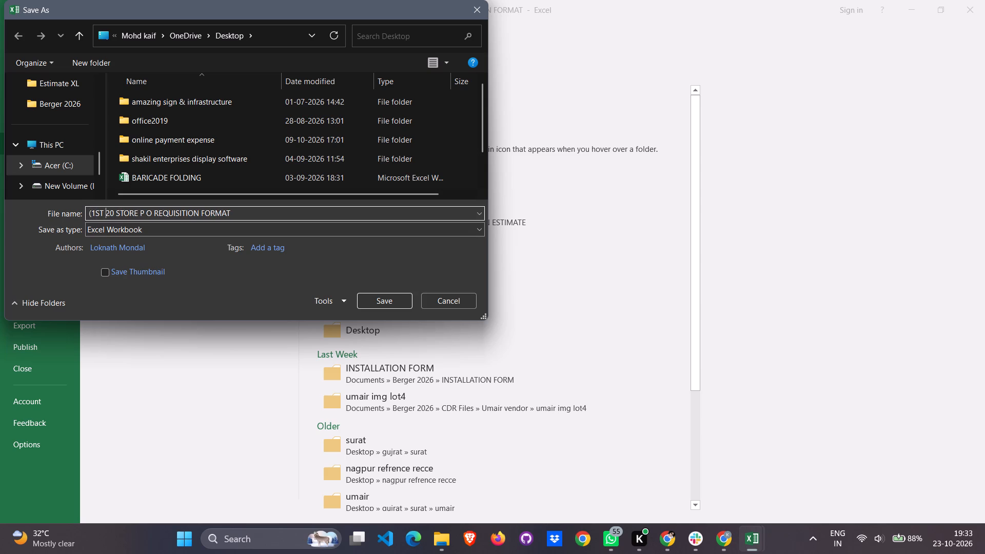
key(Right)
key(Right)
key(Right)
key(Right)
key(Right)
key(Right)
key(Right)
key(Right)
key(shift+parenright)
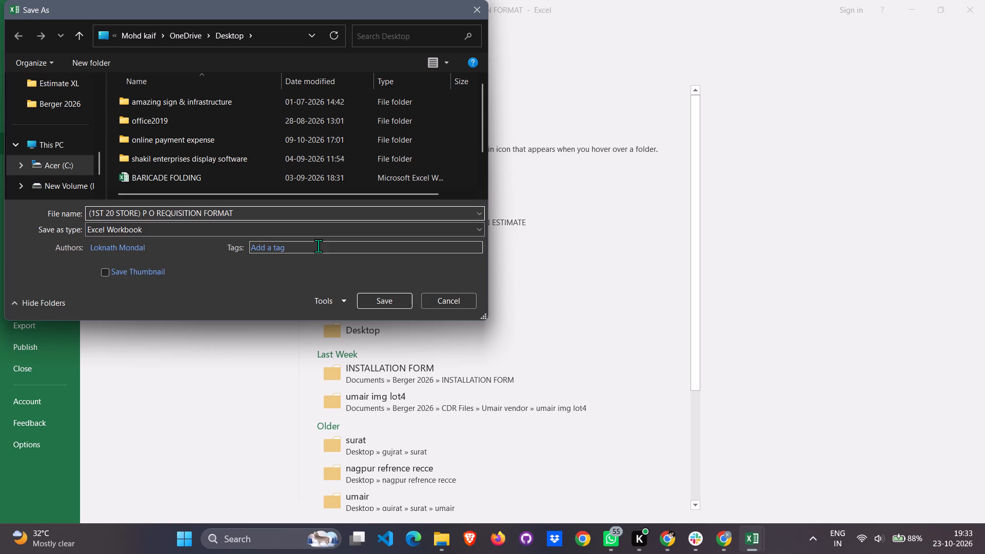
click(385, 303)
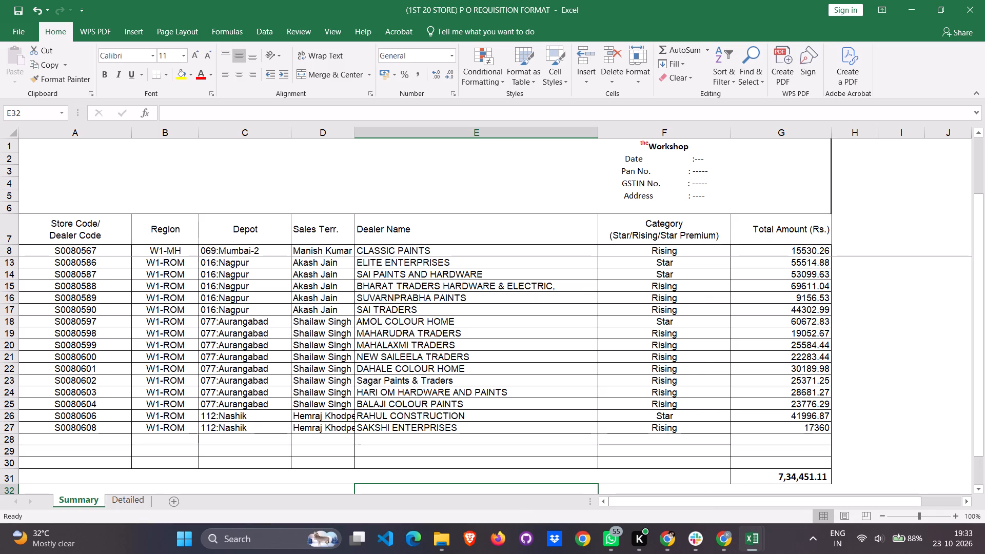
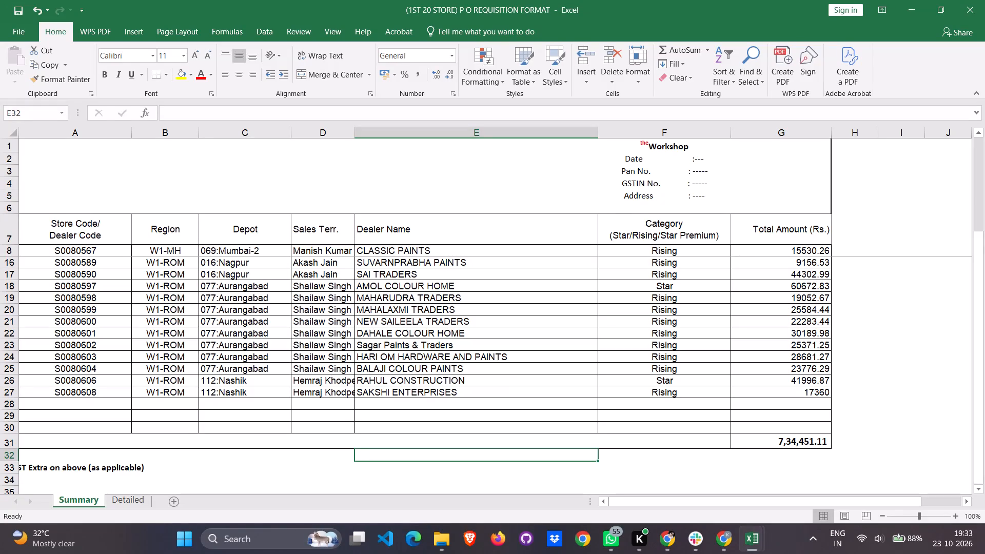
Clear all store entries from Summary rows 8 to 27, from Store Code to Total Amount.
scroll(601, 394, right, 3)
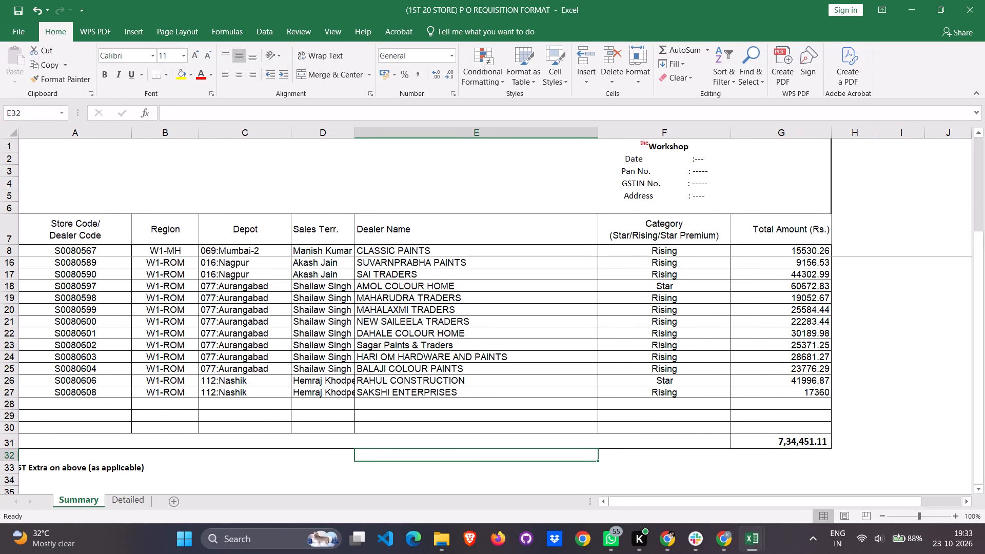
key(alt+Tab)
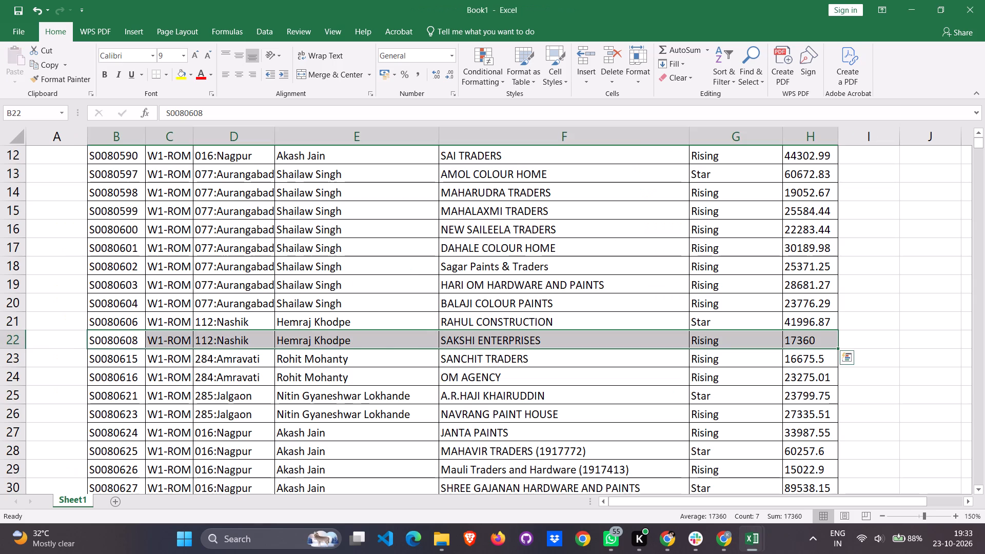
key(alt+Tab)
click(66, 250)
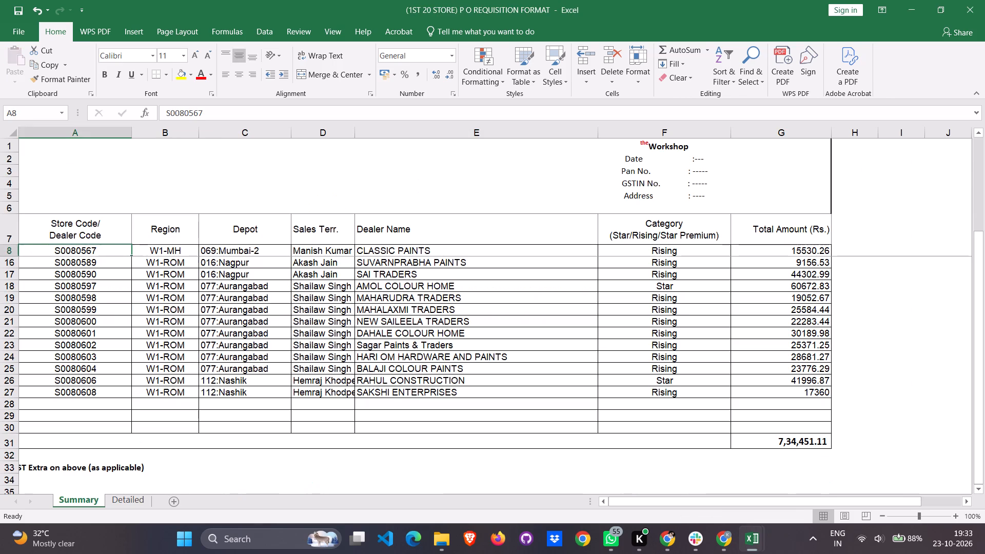
key(shift+Right)
key(shift+Right)
key(shift+Right)
key(shift+Right)
key(shift+Right)
key(shift+Right)
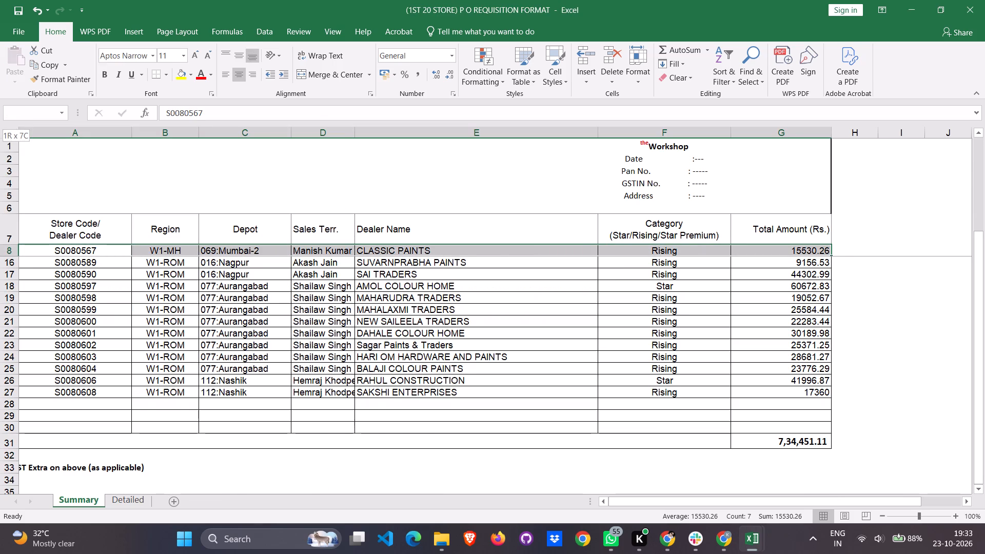
key(shift+Down)
key(shift+Down)
key(shift+Down)
key(shift+Down)
key(shift+Down)
key(shift+Down)
key(shift+Down)
key(shift+Down)
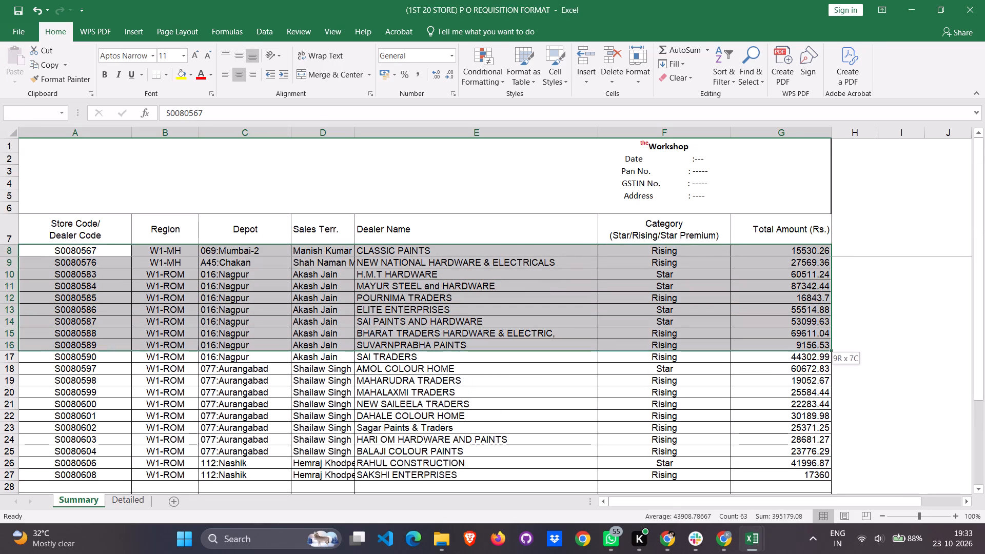
key(shift+Down)
key(shift+Down)
key(shift+Down)
key(shift+Down)
key(shift+Down)
key(shift+Down)
key(shift+Down)
key(shift+Down)
key(shift+Down)
key(shift+Down)
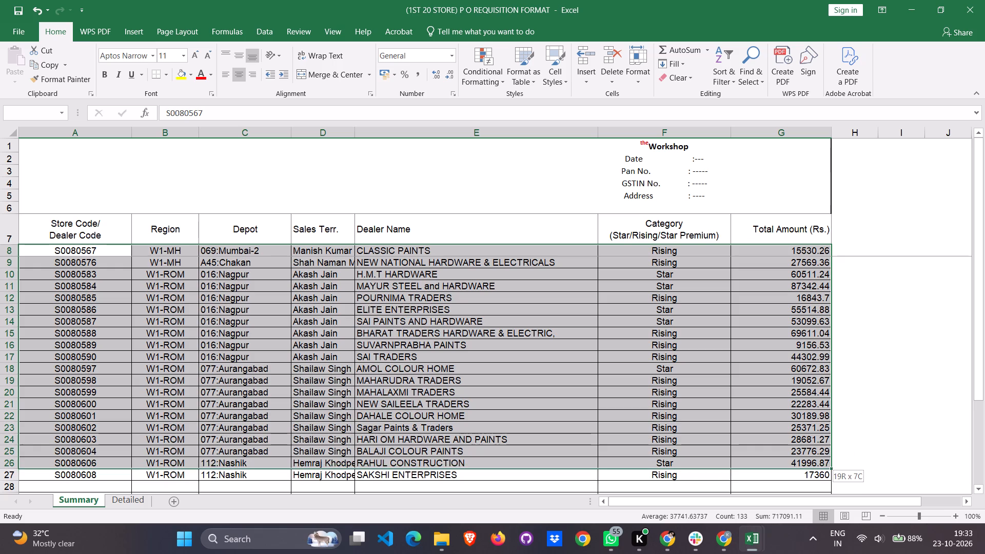
key(shift+Down)
key(Delete)
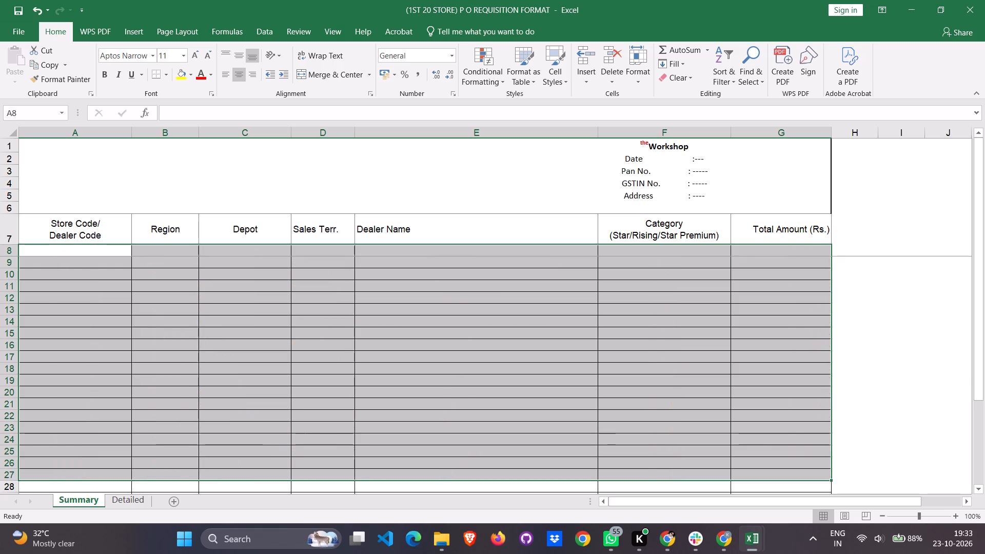
scroll(583, 347, up, 5)
scroll(580, 342, down, 7)
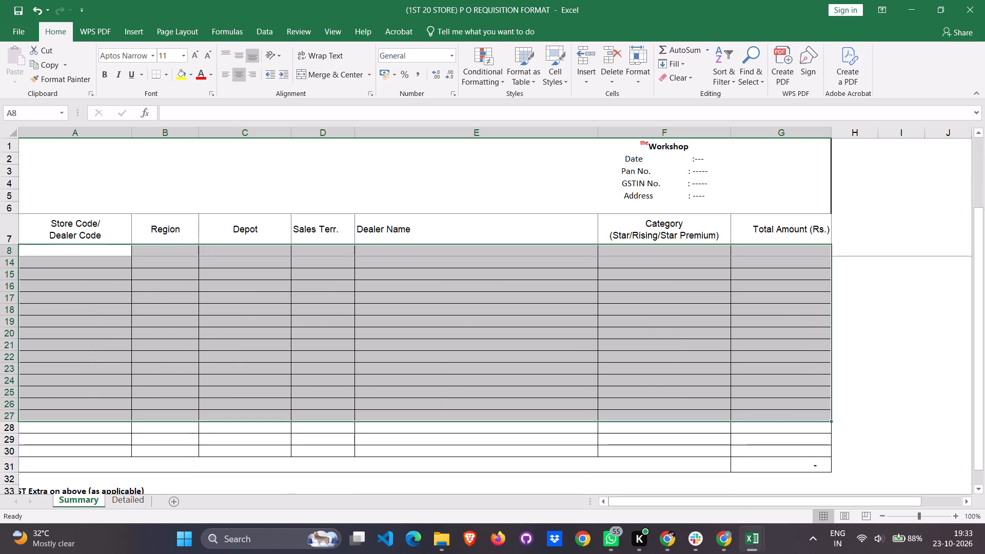
scroll(570, 344, down, 2)
scroll(570, 344, up, 16)
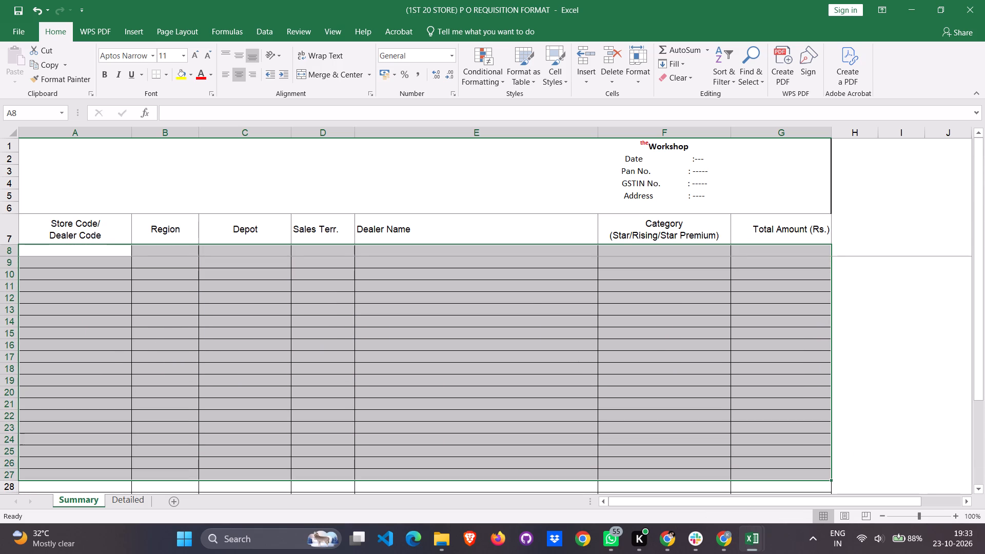
Copy Book1's entries from SANCHIT TRADERS to JANTA PAINTS (rows 23 to 27) and paste them into Summary rows 8 to 12.
key(alt+Tab)
scroll(560, 294, down, 7)
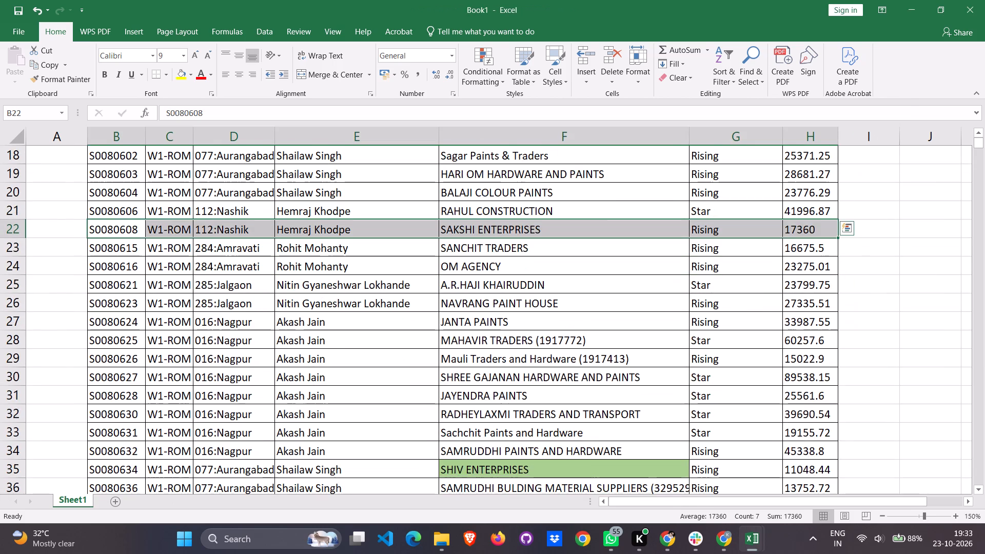
scroll(560, 288, down, 1)
scroll(560, 288, up, 1)
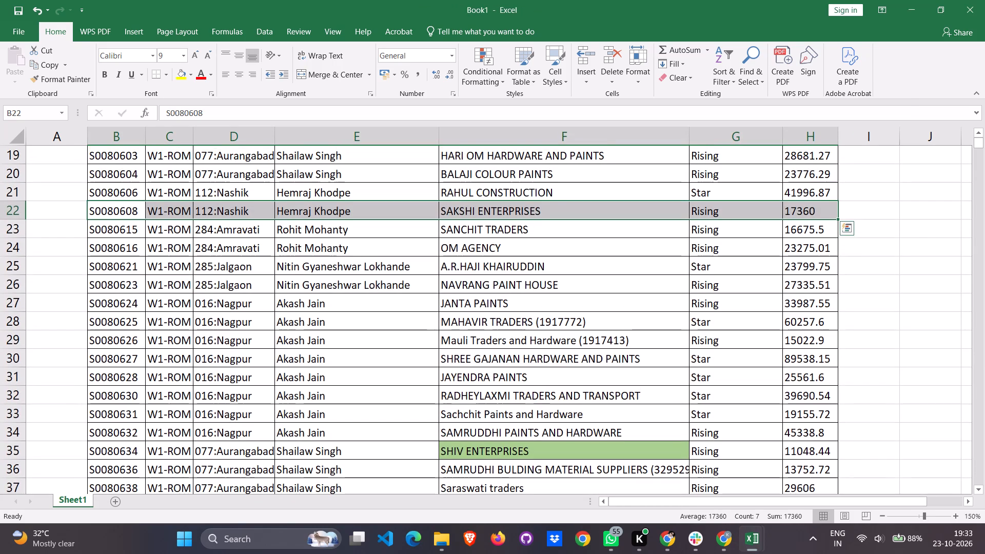
click(116, 230)
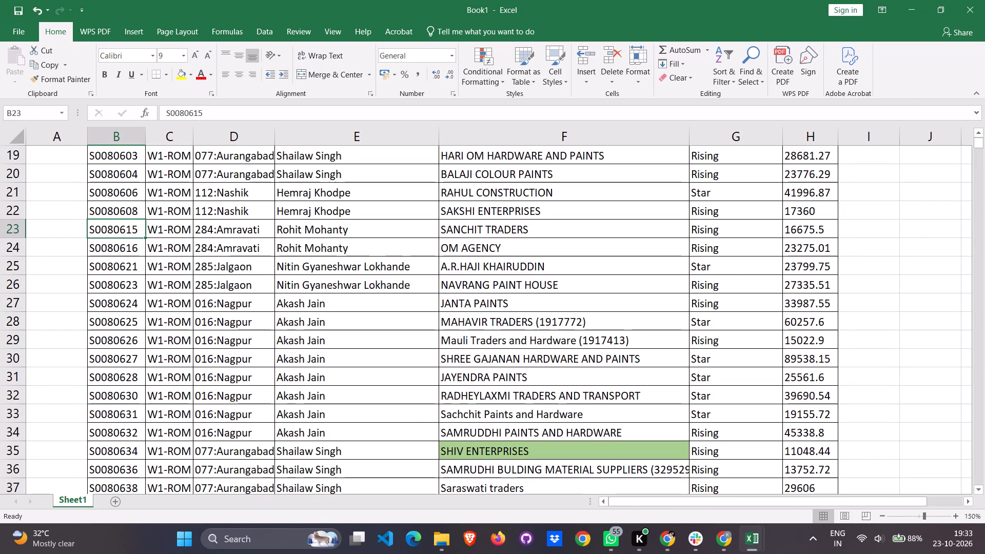
key(shift+Right)
key(shift+Right)
key(shift+Right)
key(shift+Right)
key(shift+Right)
key(shift+Right)
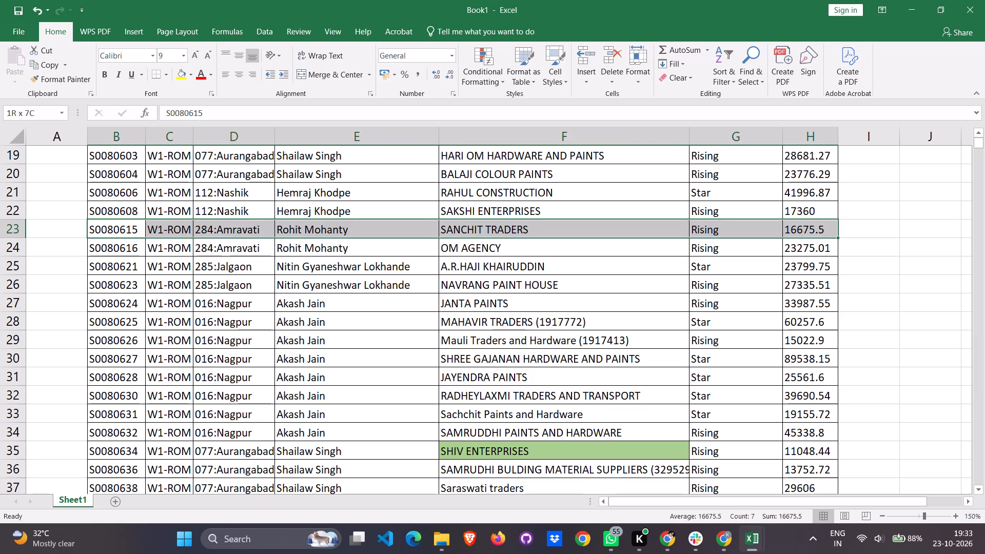
key(shift+Down)
key(shift+Down)
key(shift+Down)
key(shift+Down)
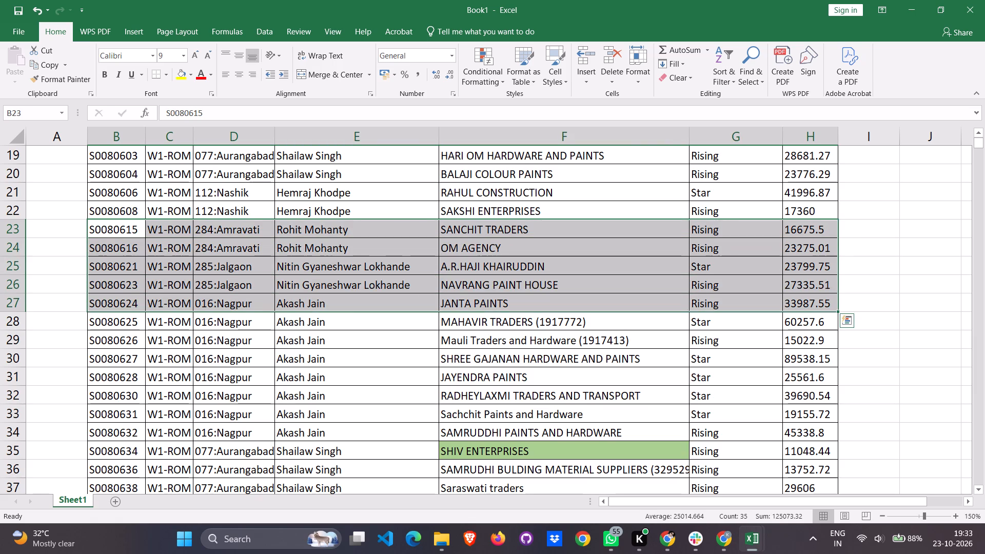
key(ctrl+c)
key(alt+Tab)
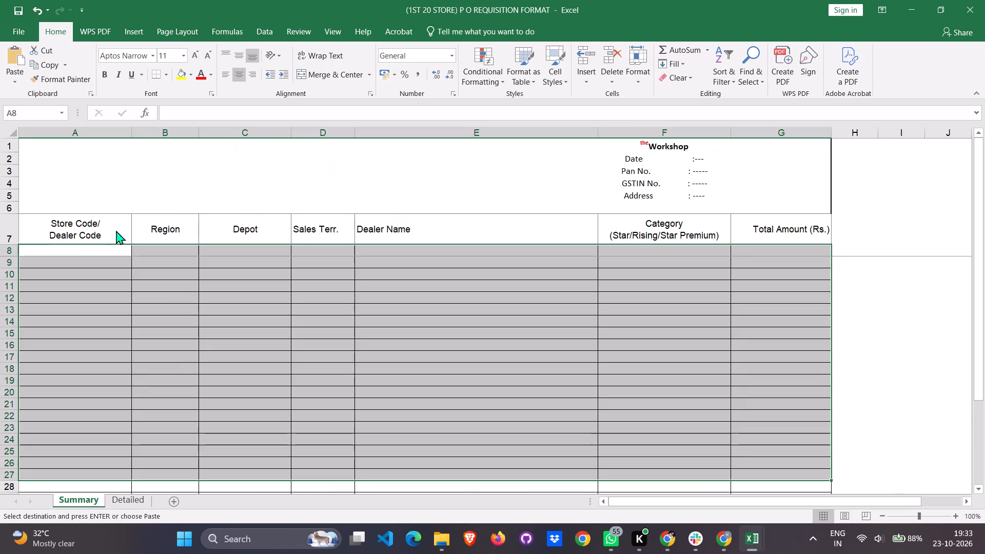
click(78, 251)
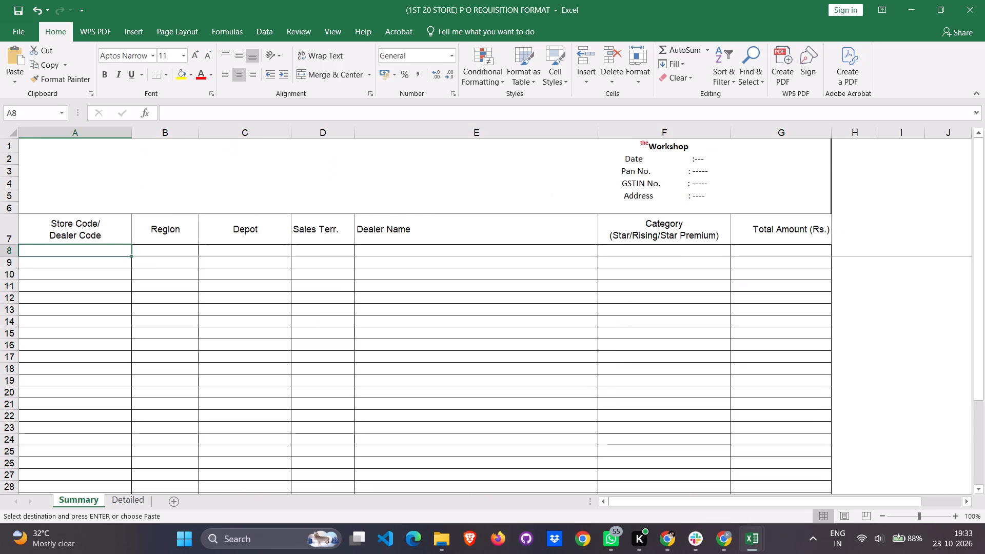
key(shift+Right)
key(shift+Right)
key(shift+Right)
key(shift+Right)
key(shift+Right)
key(shift+Right)
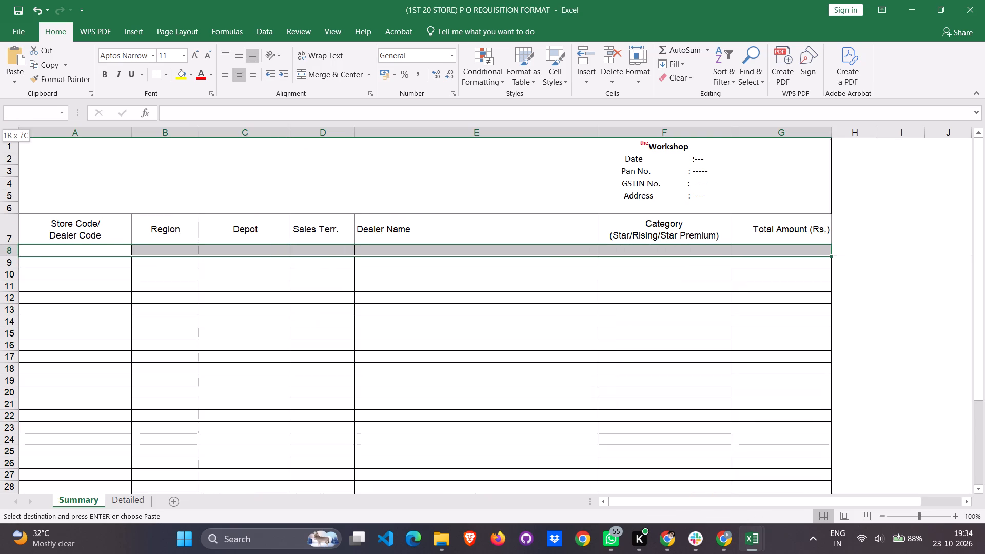
key(ctrl+v)
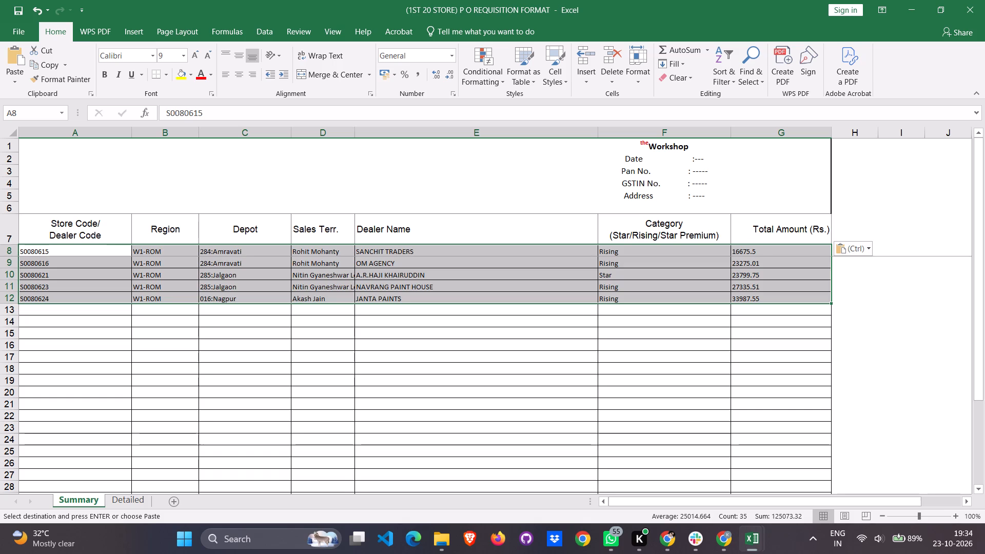
Copy Book1's entries from MAHAVIR TRADERS to RADHEYLAXMI TRADERS AND TRANSPORT (rows 28 to 32) and paste them into Summary rows 13 to 17.
key(alt+Tab)
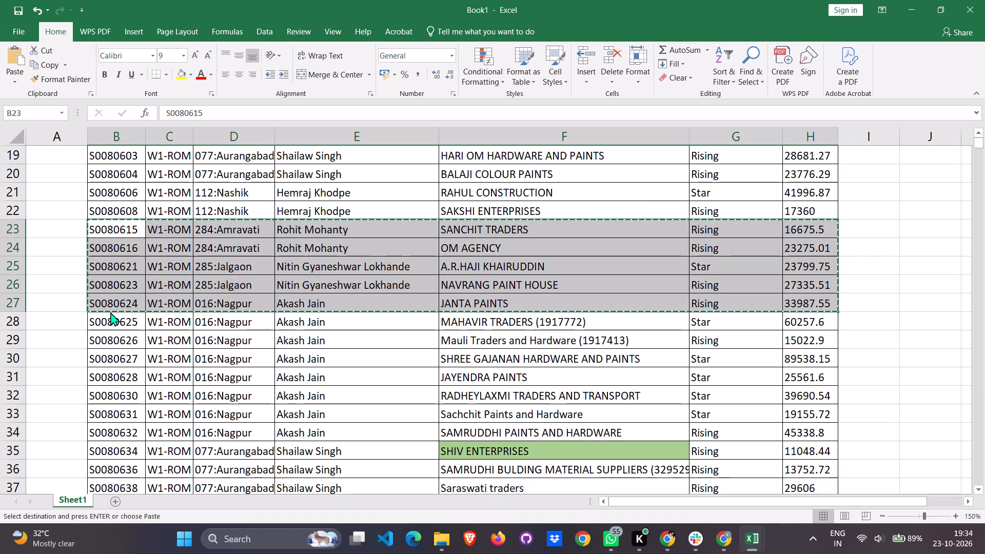
key(alt+Tab)
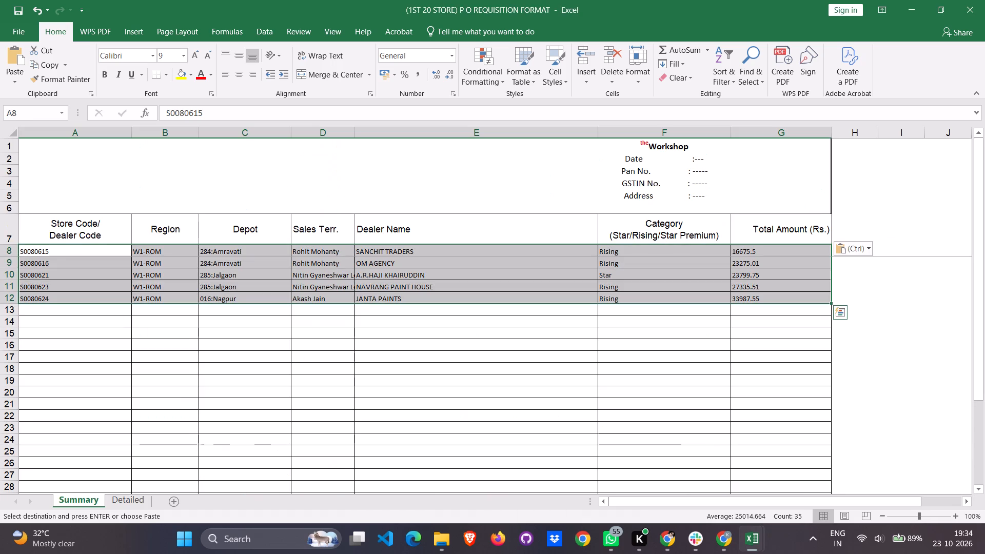
key(alt+Tab)
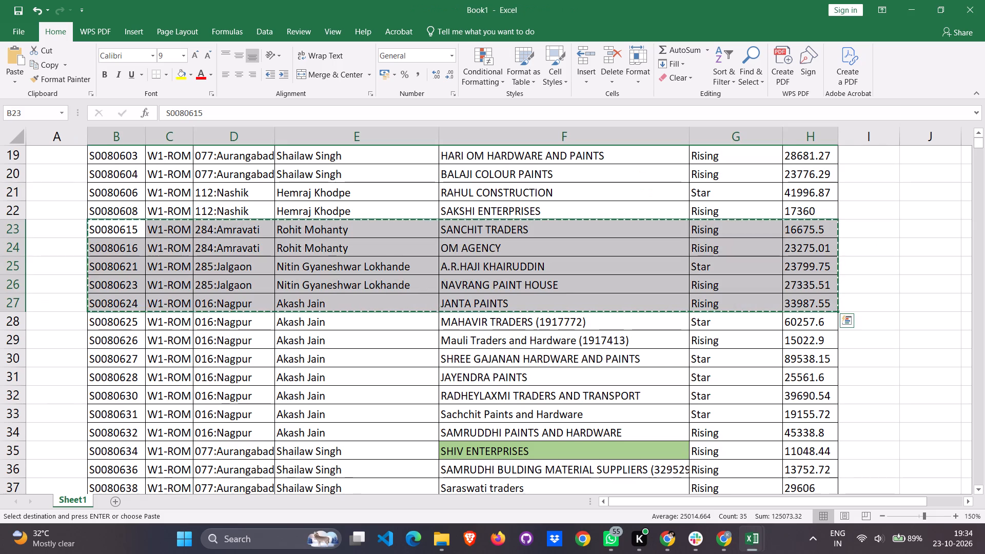
scroll(110, 312, down, 5)
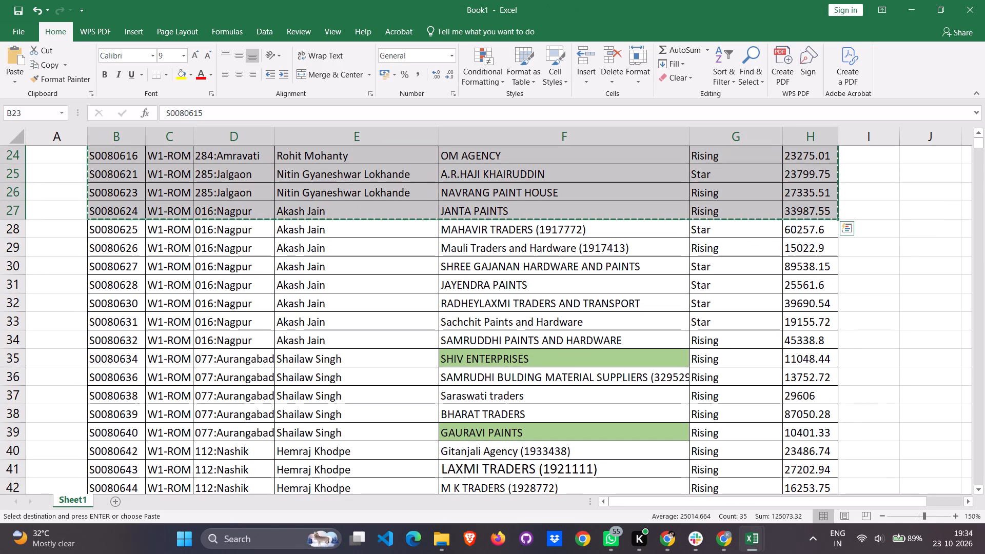
click(109, 233)
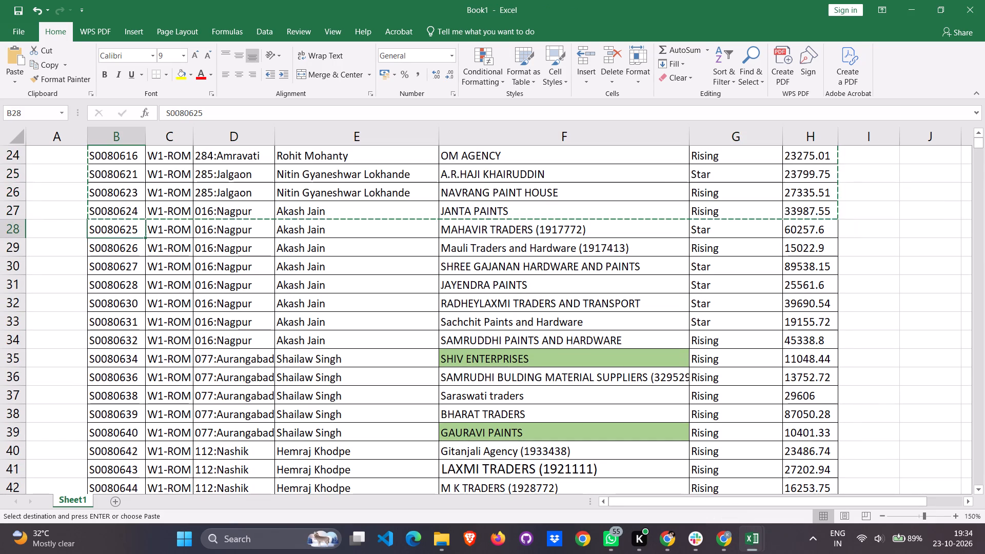
key(shift+Right)
key(shift+Right)
key(shift+Right)
key(shift+Right)
key(shift+Right)
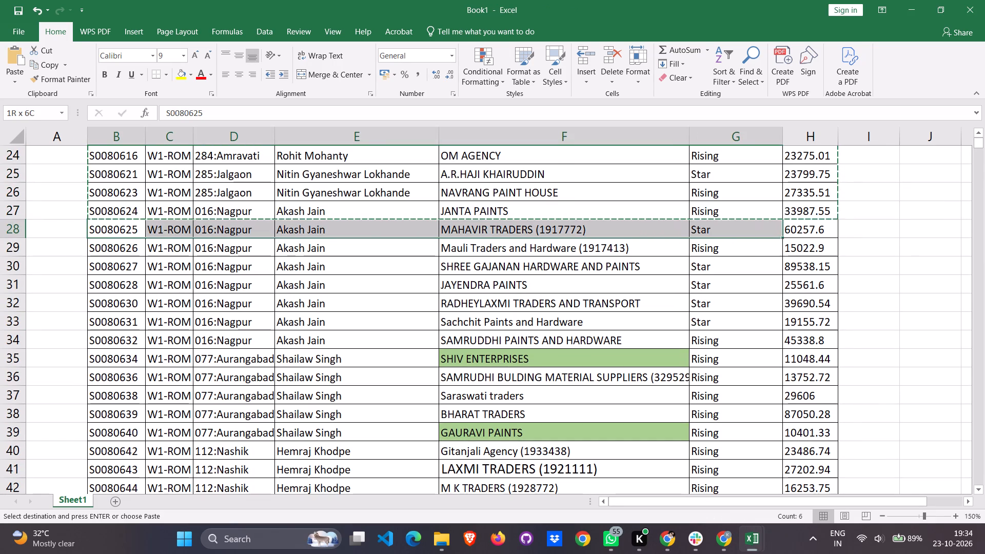
key(shift+Right)
key(shift+Down)
key(shift+Down)
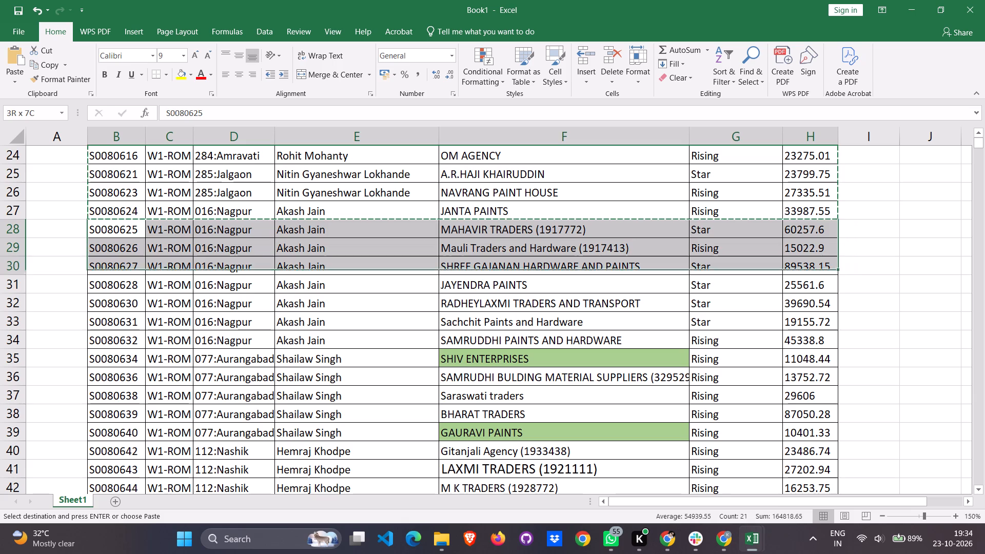
key(shift+Down)
key(shift+Down)
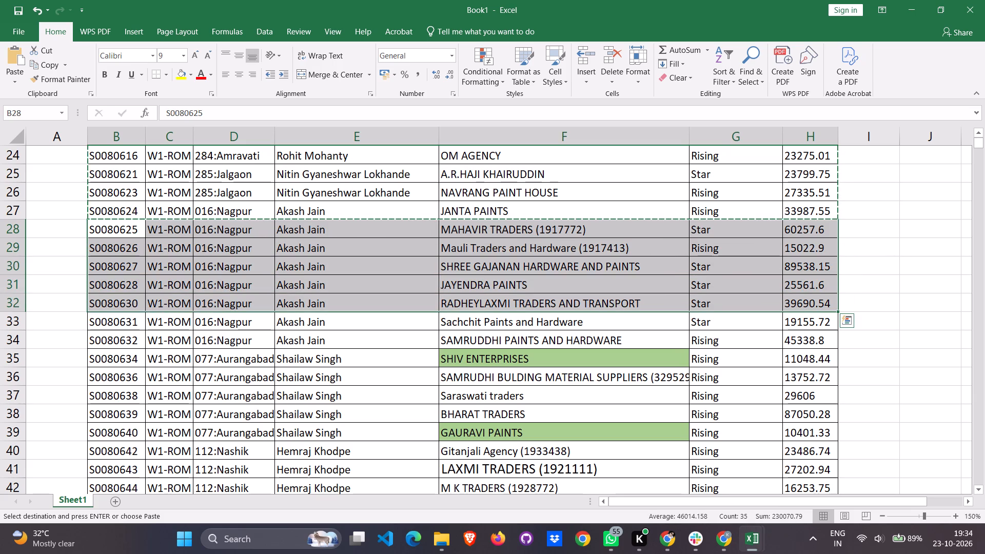
key(ctrl+c)
key(alt+Tab)
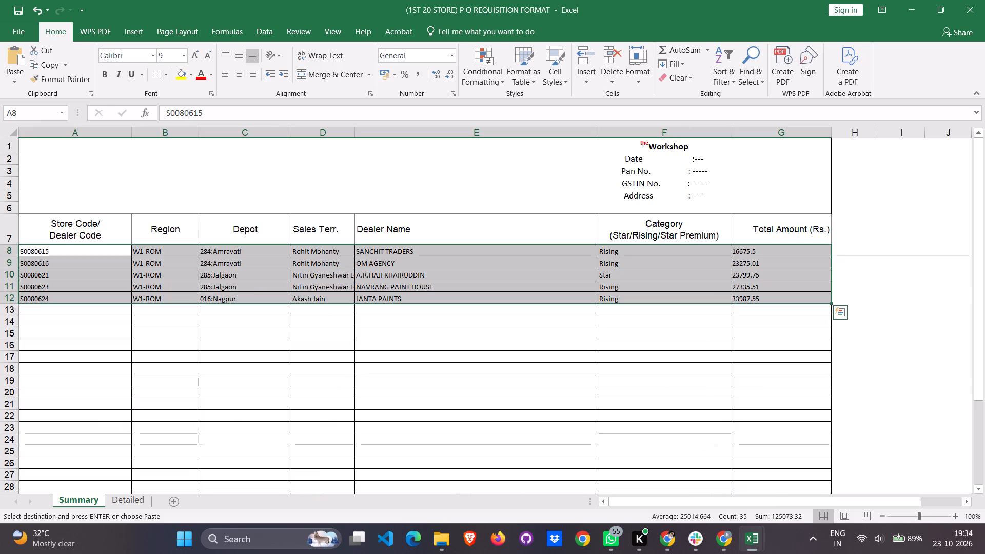
click(56, 311)
key(shift+Right)
key(shift+Right)
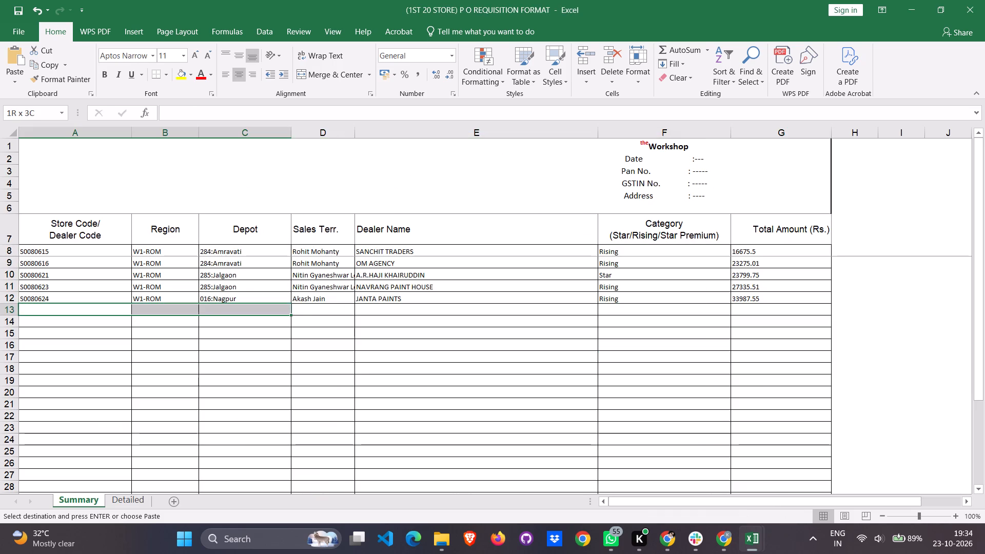
key(shift+Right)
key(shift+Right)
key(shift+Right)
key(shift+Right)
key(ctrl+v)
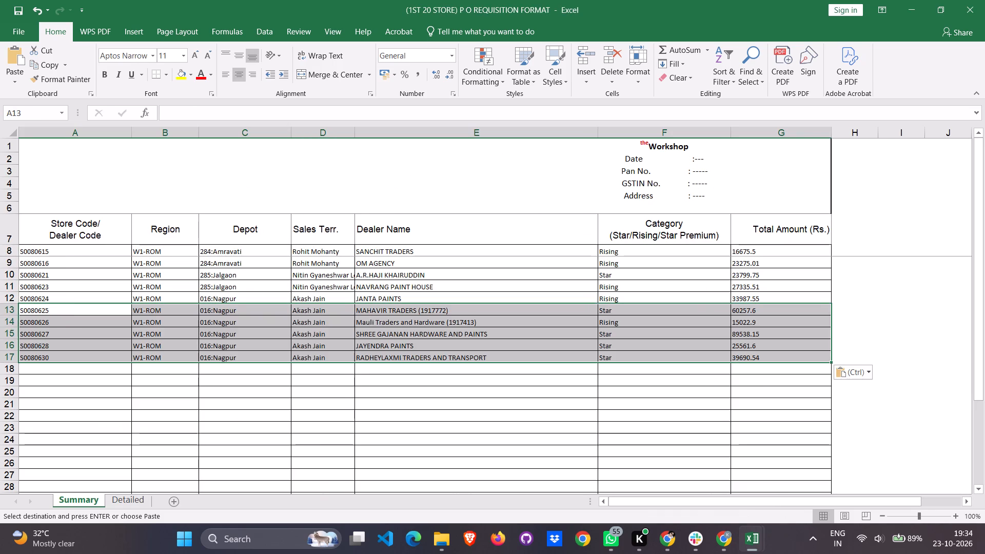
Copy Book1's entries from Sachchit Paints and Hardware to Saraswati traders (rows 33 to 37) and paste them into Summary rows 18 to 22.
scroll(325, 365, down, 3)
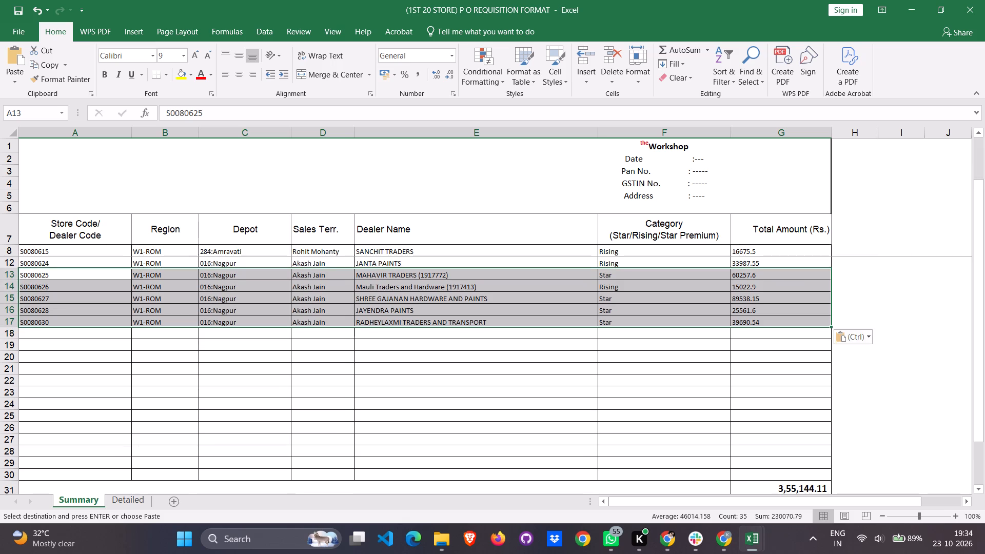
scroll(325, 365, down, 1)
key(alt+Tab)
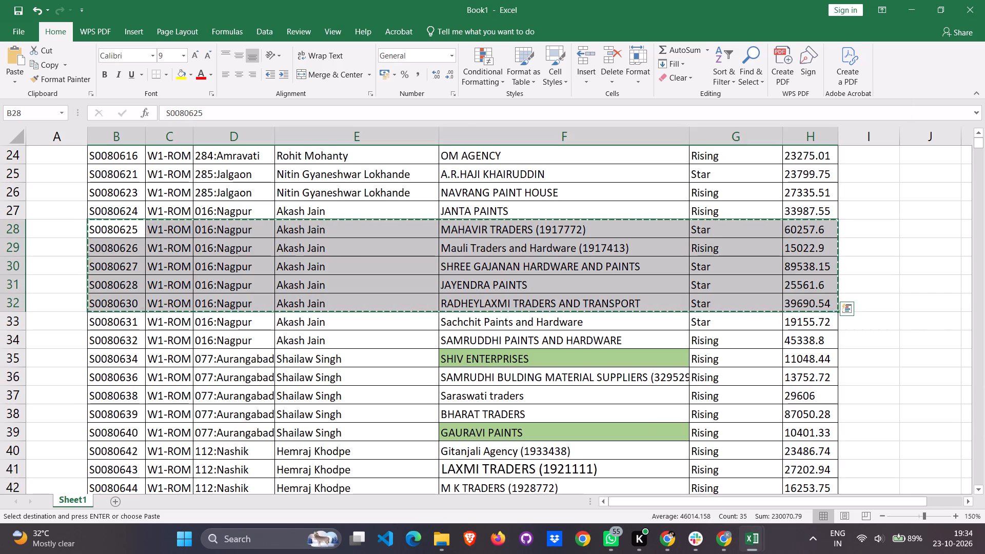
click(123, 321)
key(shift+Right)
key(shift+Right)
key(shift+Right)
key(shift+Right)
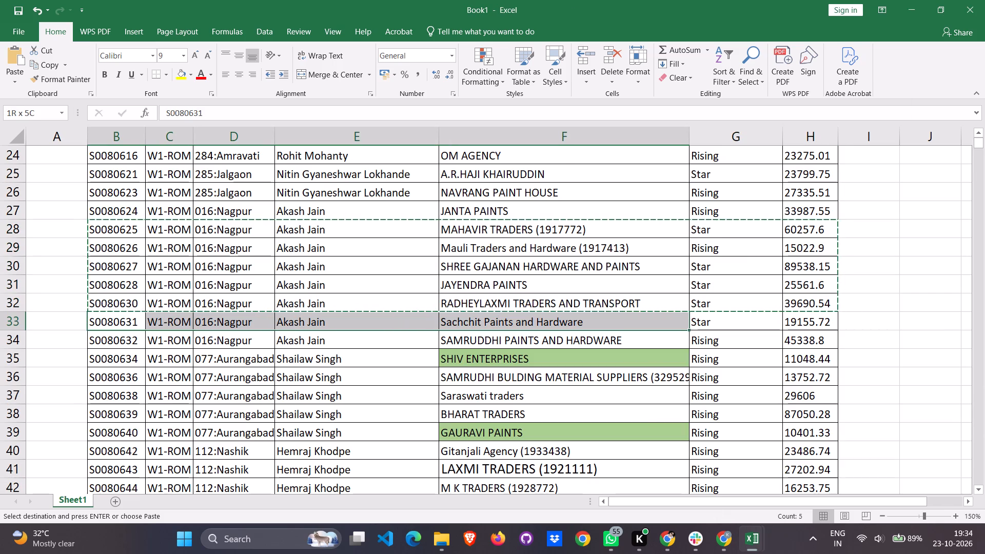
key(shift+Right)
key(shift+Right)
key(shift+Down)
key(shift+Down)
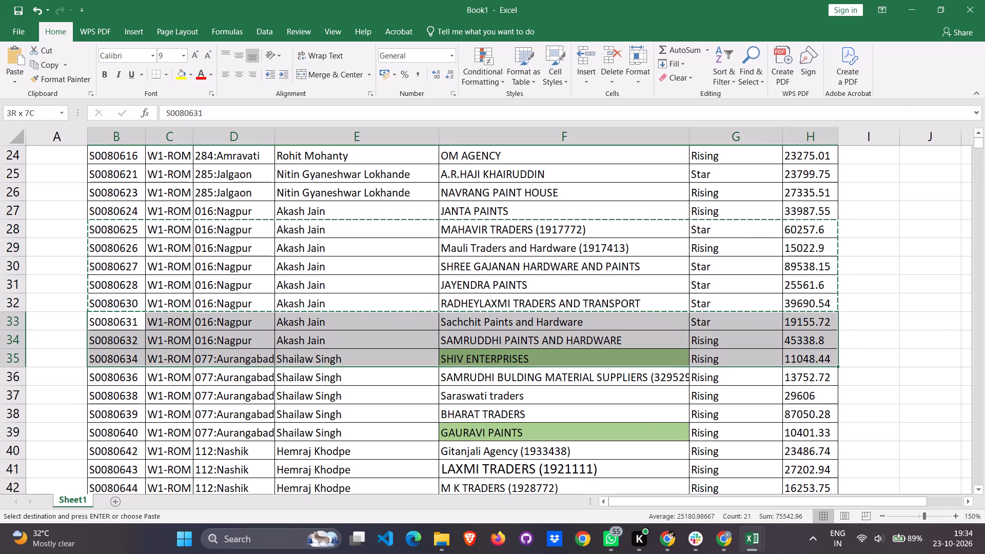
key(shift+Down)
key(shift+Down)
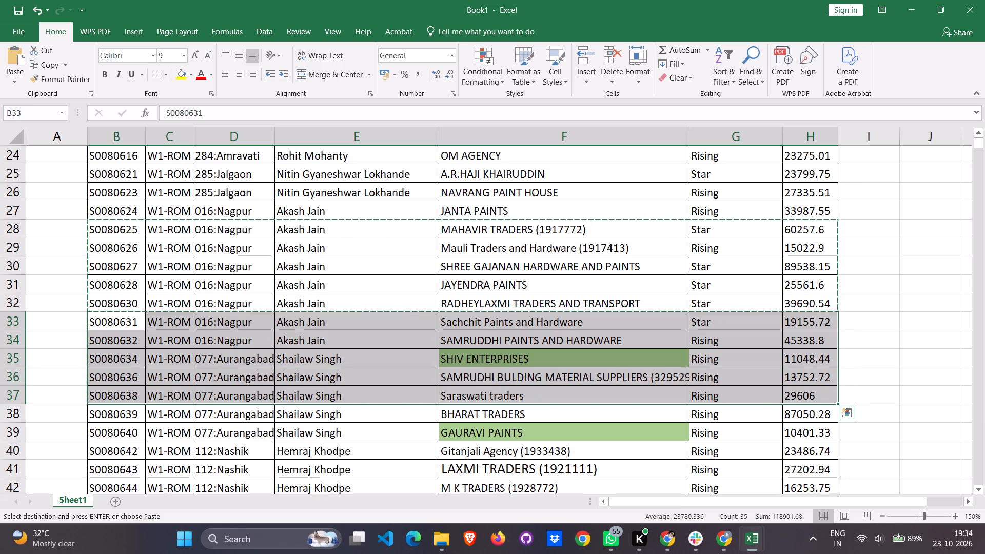
key(ctrl+c)
key(alt+Tab)
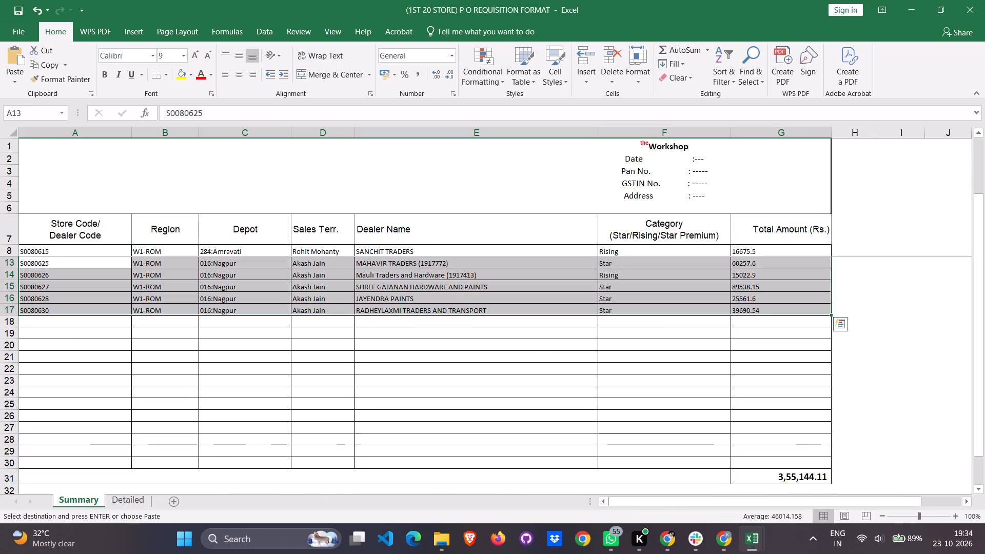
click(57, 324)
key(shift+Right)
key(shift+Right)
key(shift+Right)
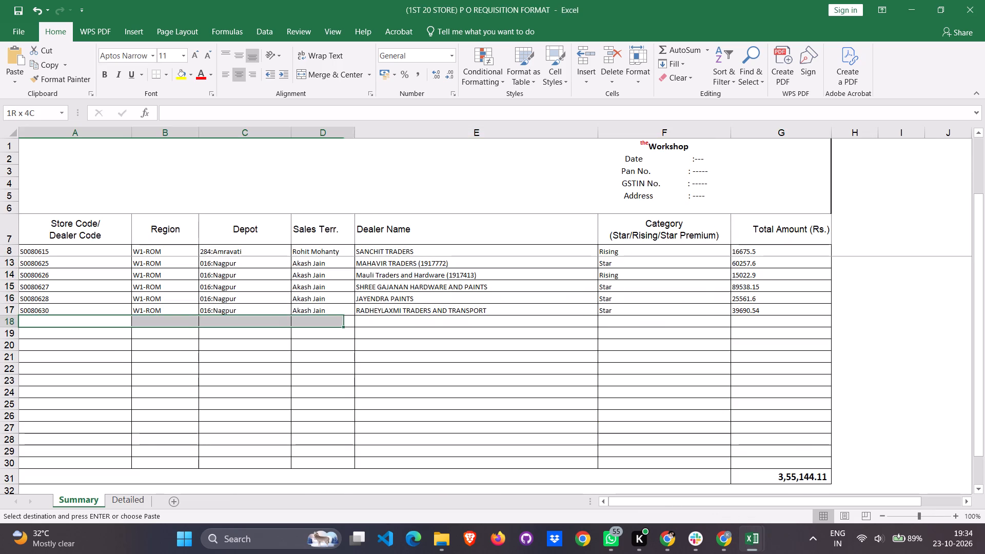
key(shift+Right)
key(shift+Right)
key(shift+Right)
key(ctrl+v)
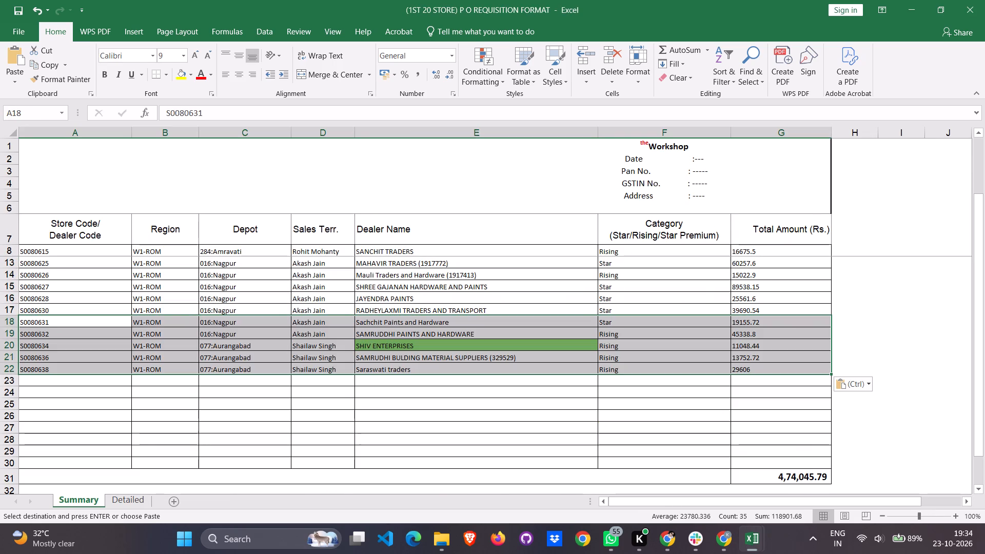
Copy Book1's entries from BHARAT TRADERS to M K TRADERS (rows 38 to 42) and paste them into Summary rows 23 to 27.
key(alt+Tab)
scroll(187, 338, down, 4)
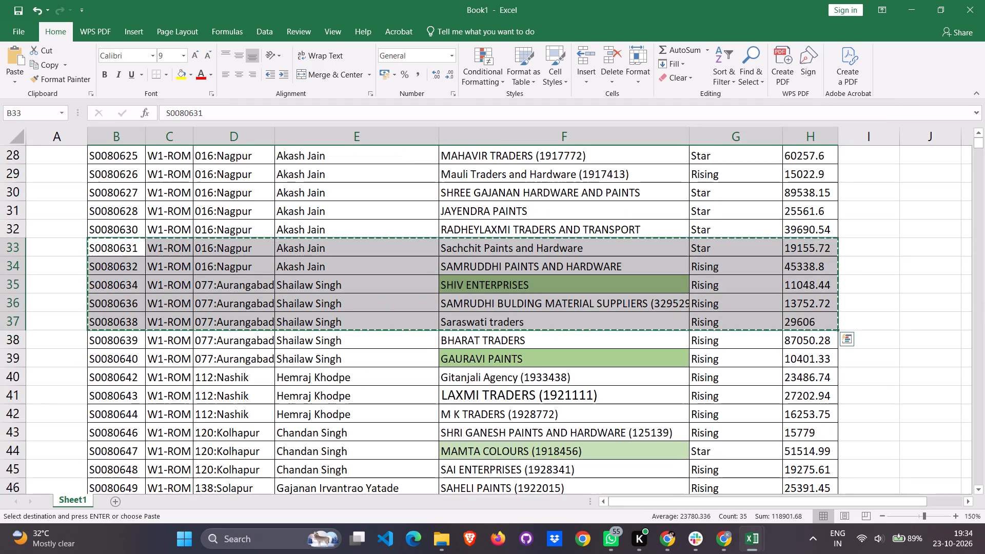
scroll(187, 338, down, 3)
click(123, 289)
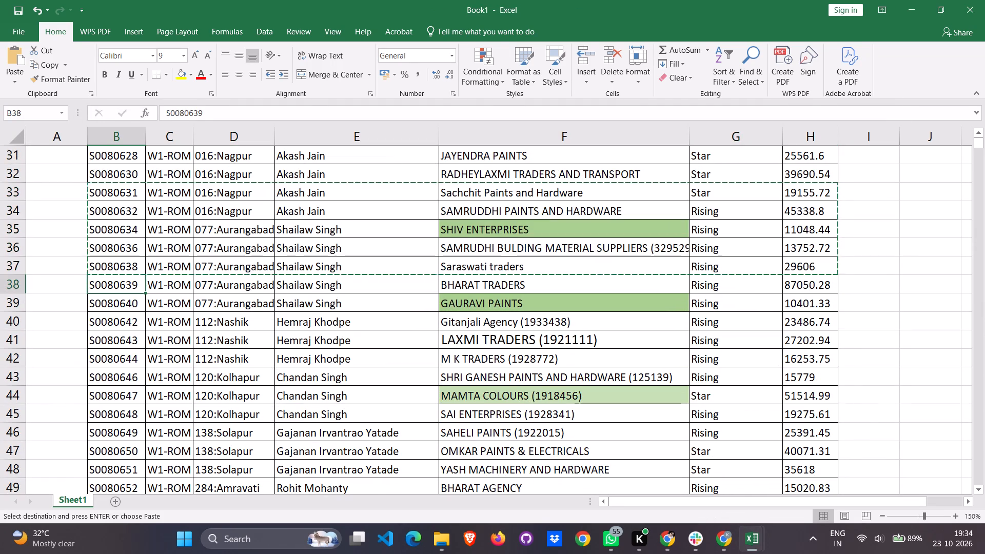
key(shift+Right)
key(shift+Right)
key(shift+Right)
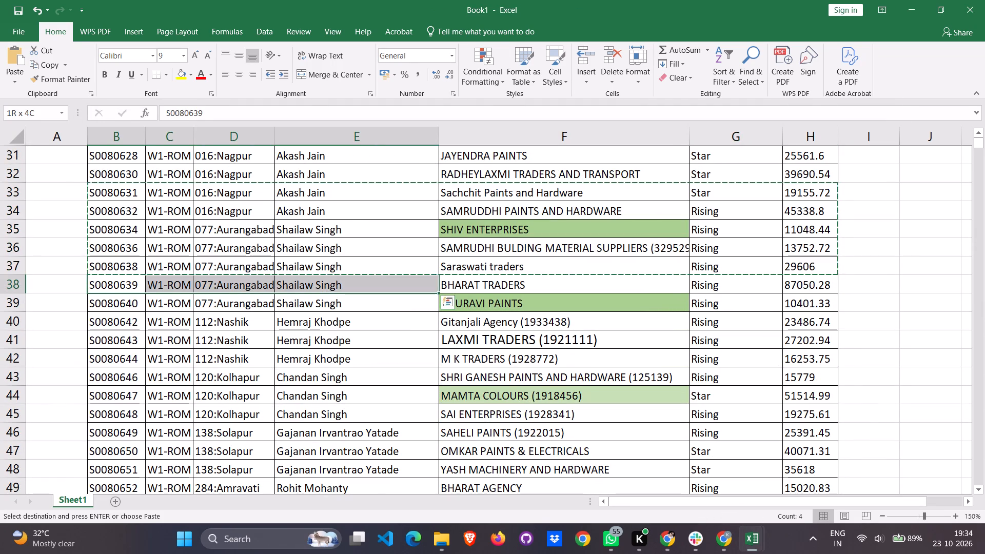
key(shift+Right)
key(shift+Right)
key(shift+Right)
key(shift+Down)
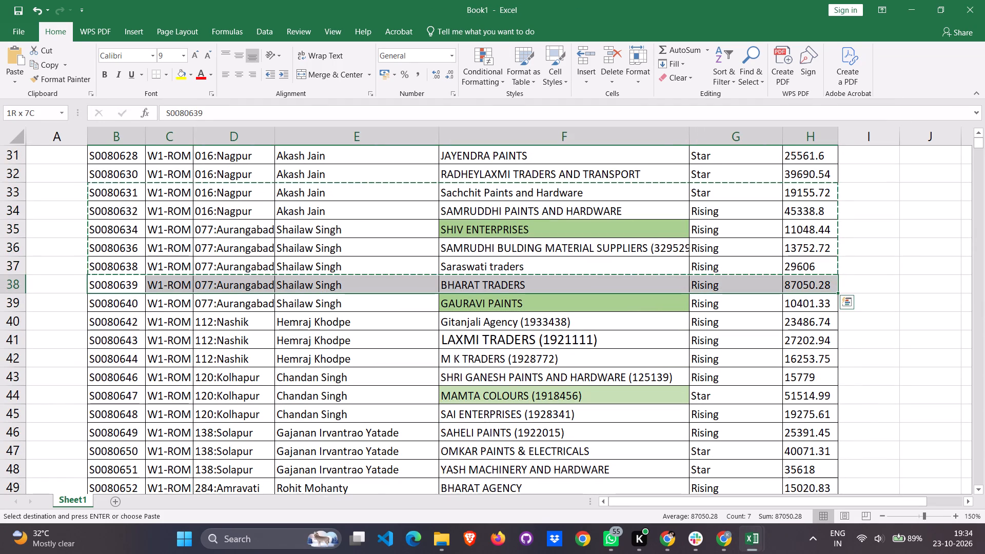
key(shift+Down)
key(shift+Down)
key(shift+Down)
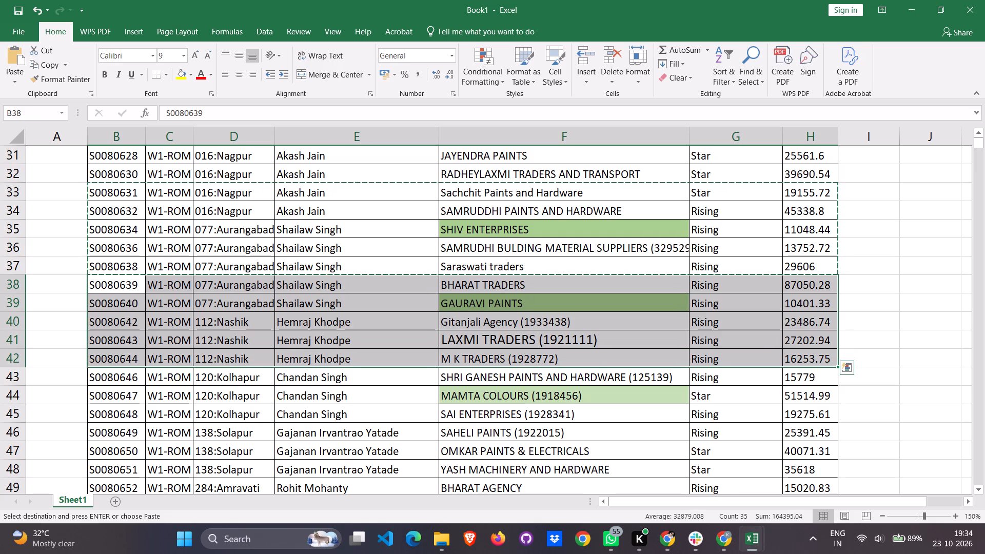
key(ctrl+c)
key(alt+Tab)
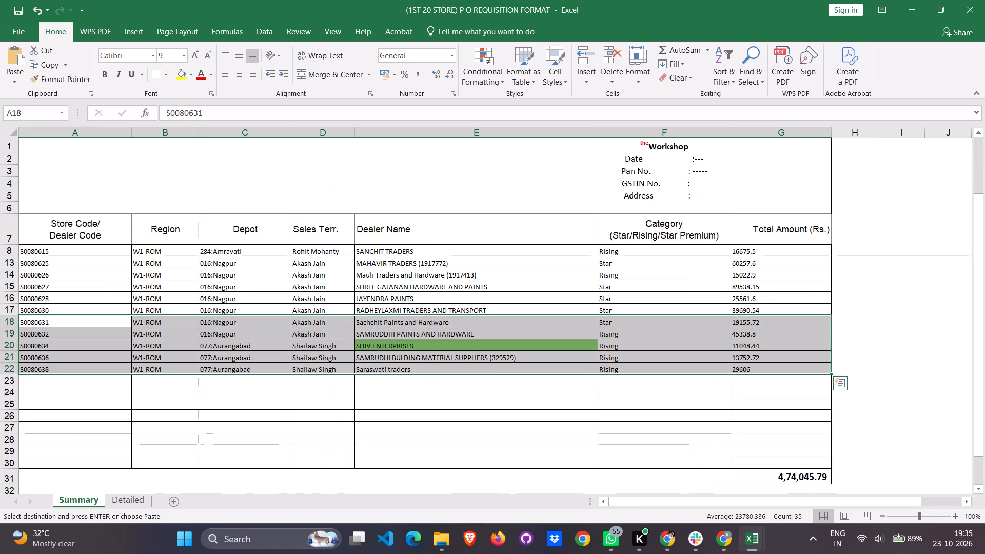
click(60, 381)
key(shift+Right)
key(shift+Right)
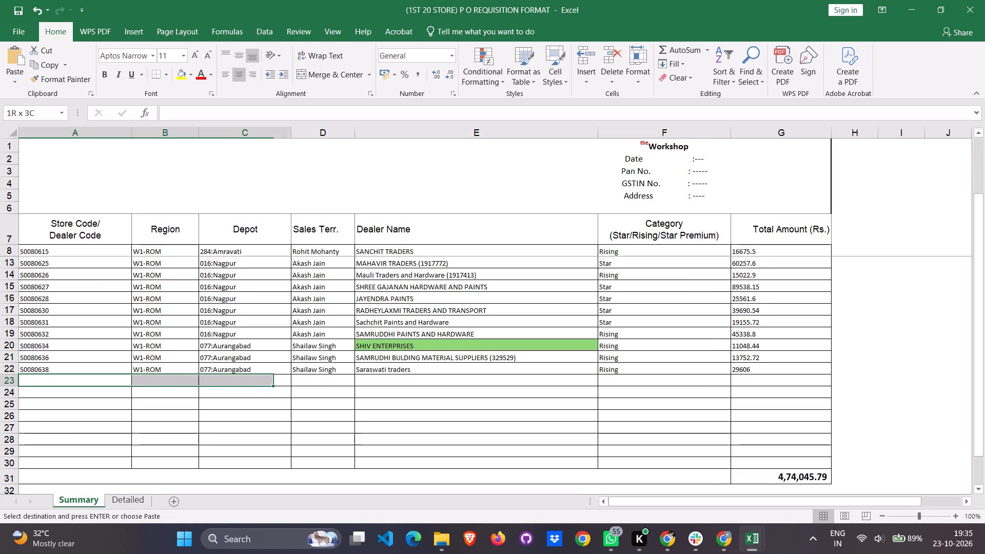
key(shift+Right)
key(shift+Right)
key(shift+Right)
key(shift+Right)
key(ctrl+v)
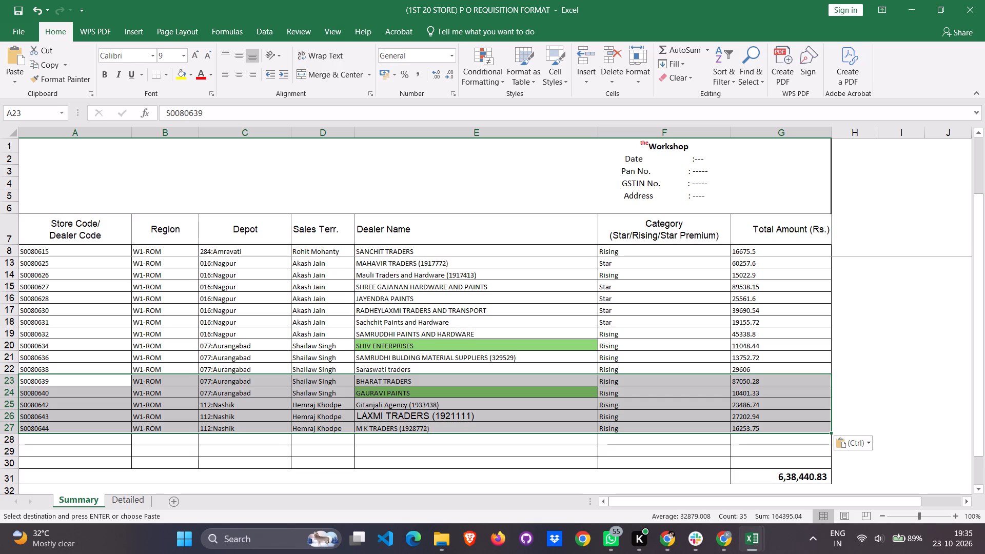
Format all Summary entries in rows 8 to 27, from Store Code to Total Amount, in Aptos Narrow at size 11.
scroll(401, 325, up, 18)
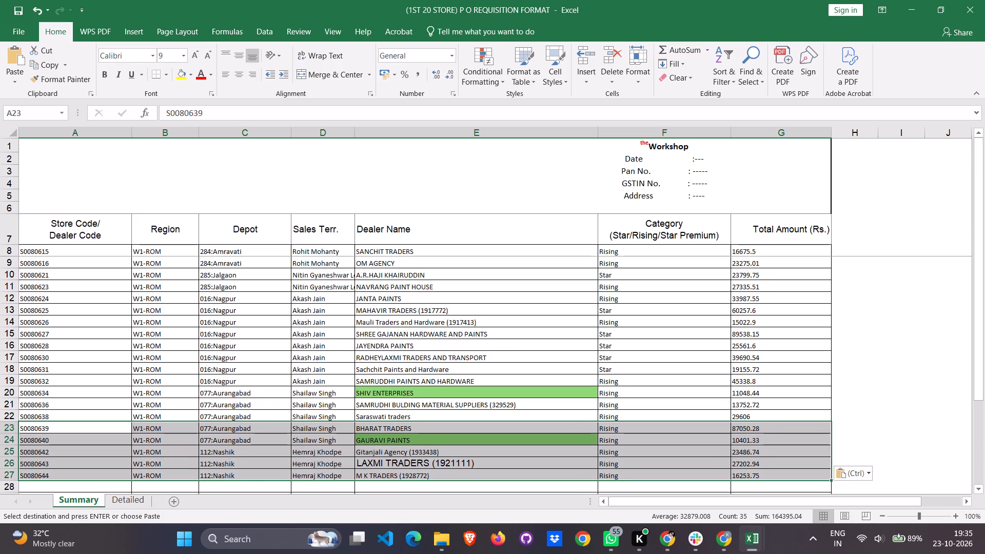
click(82, 255)
key(shift+Right)
key(shift+Right)
key(shift+Right)
key(shift+Right)
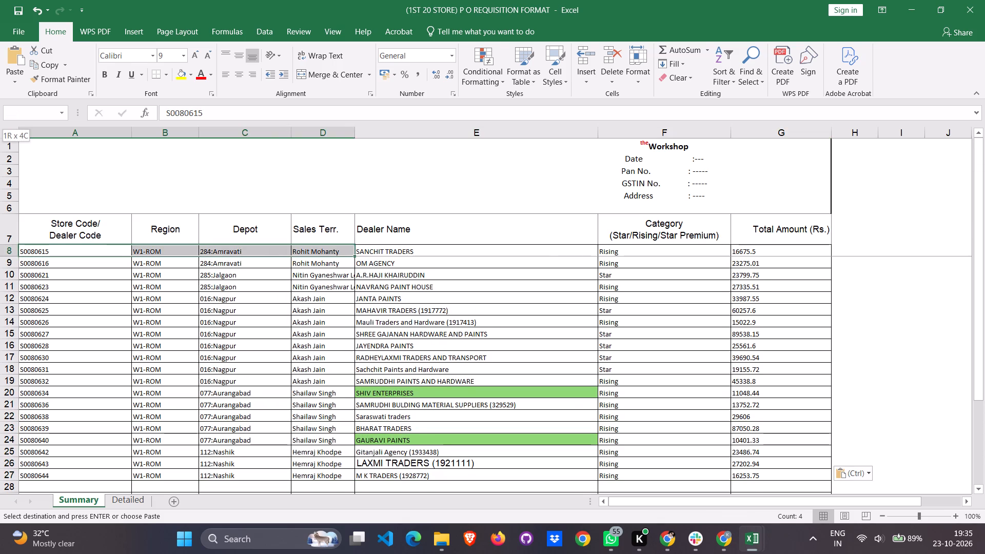
key(shift+Right)
key(shift+Right)
key(shift+Down)
key(shift+Down)
key(shift+Down)
key(shift+Down)
key(shift+Down)
key(shift+Down)
key(shift+Down)
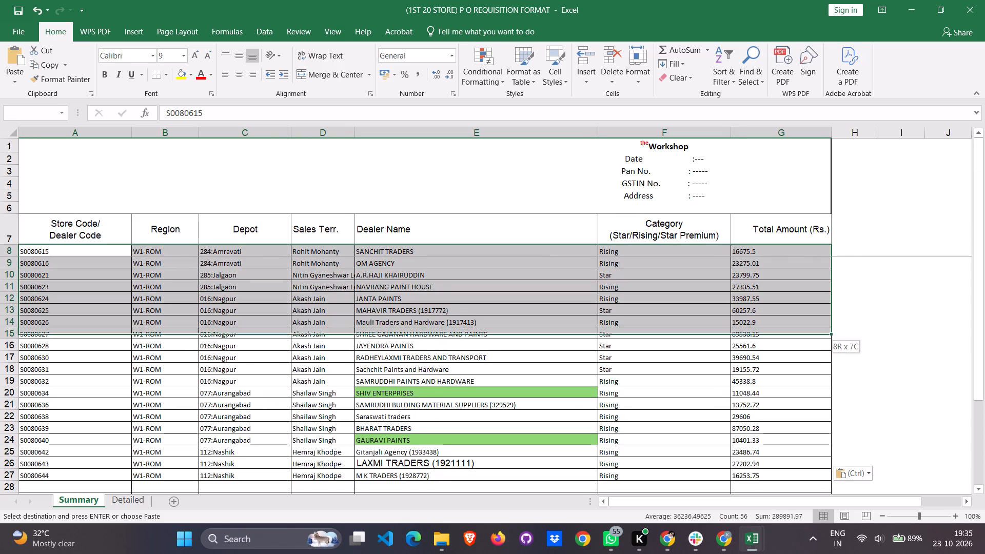
key(shift+Down)
key(shift+Down)
key(shift+Down)
key(shift+Down)
key(shift+Down)
key(shift+Down)
key(shift+Down)
key(shift+Down)
key(shift+Down)
key(shift+Down)
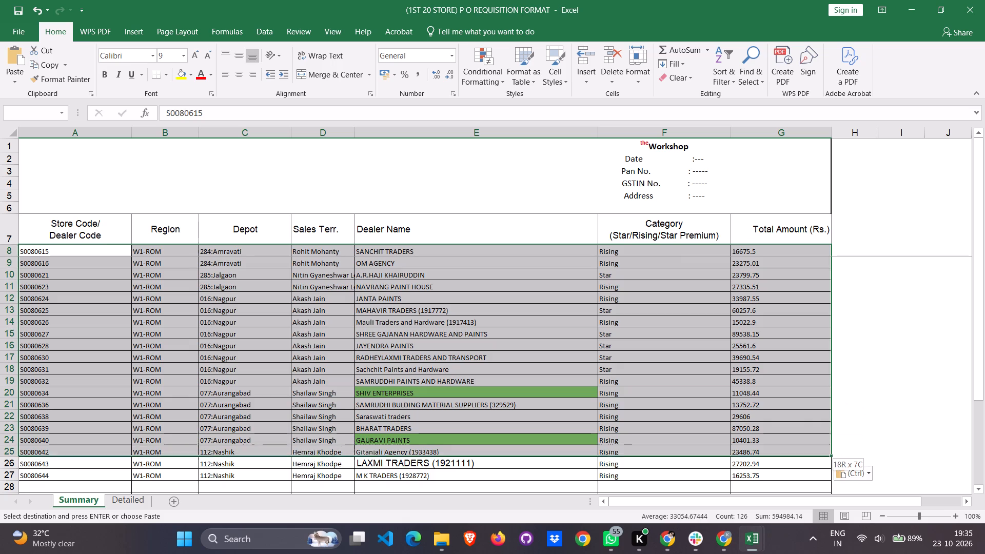
key(shift+Down)
key(shift+Down)
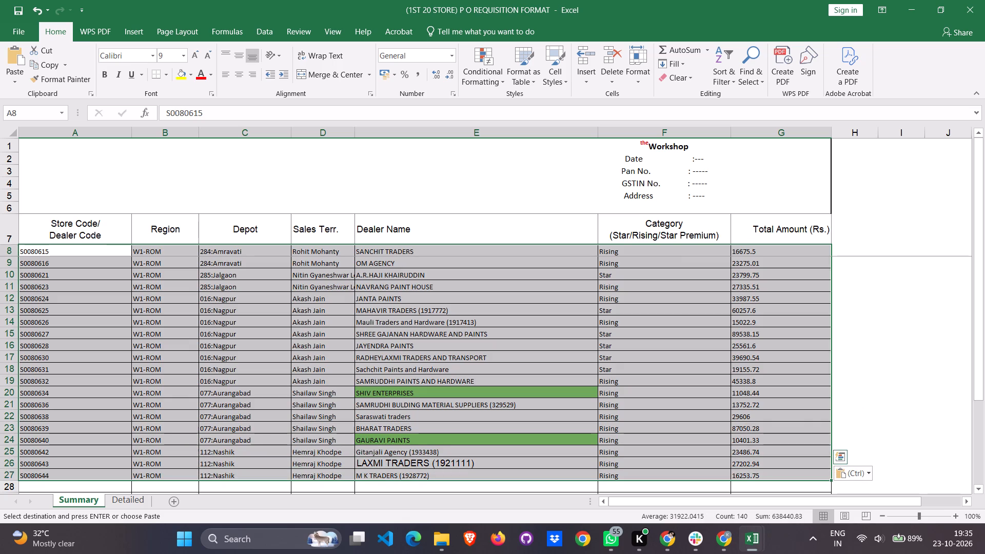
click(184, 50)
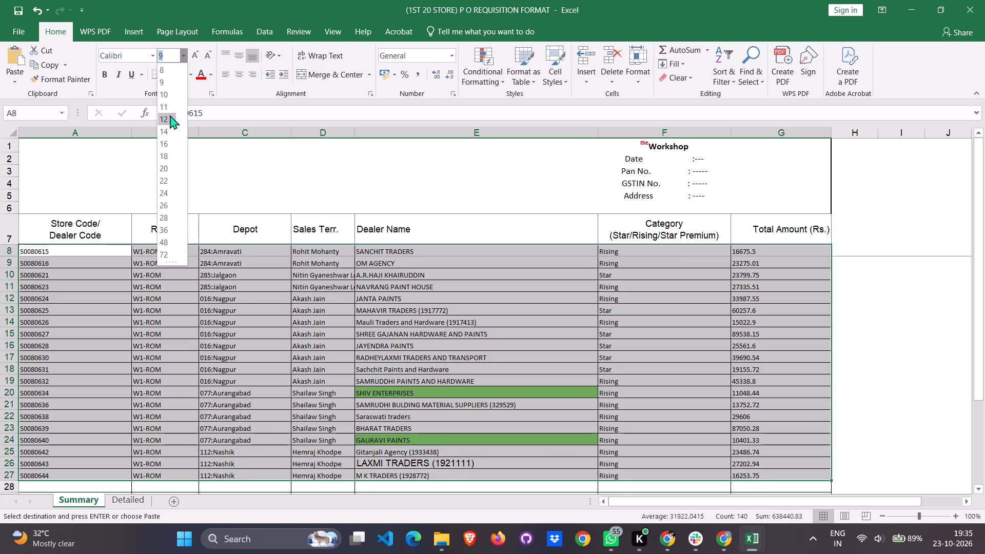
click(164, 110)
click(150, 55)
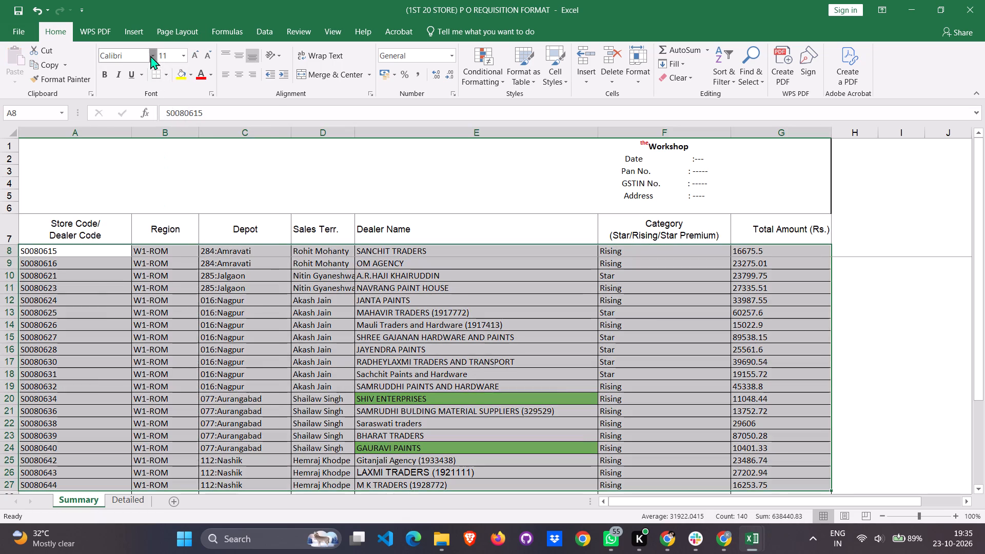
scroll(152, 146, up, 20)
scroll(152, 101, up, 20)
scroll(152, 101, up, 20)
scroll(152, 101, up, 4)
click(152, 101)
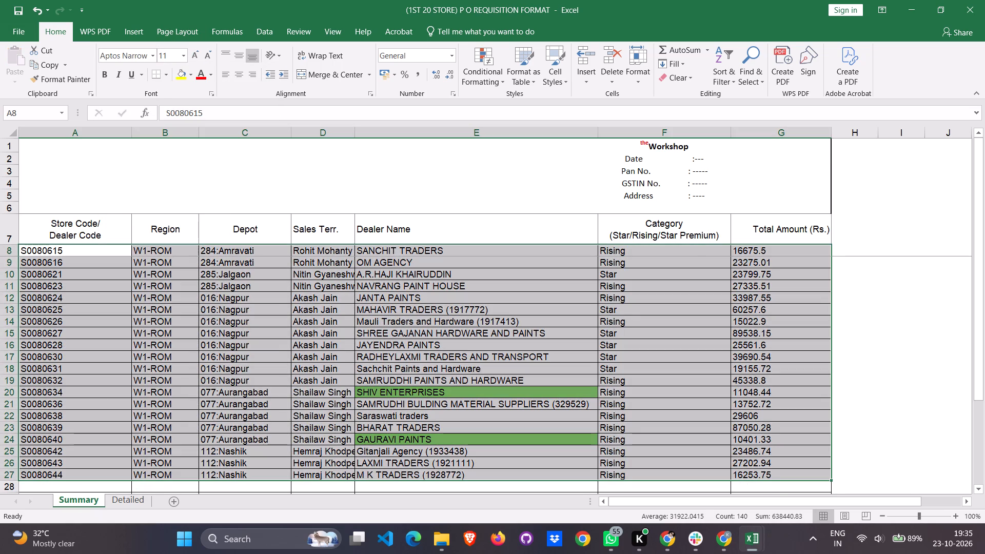
click(383, 182)
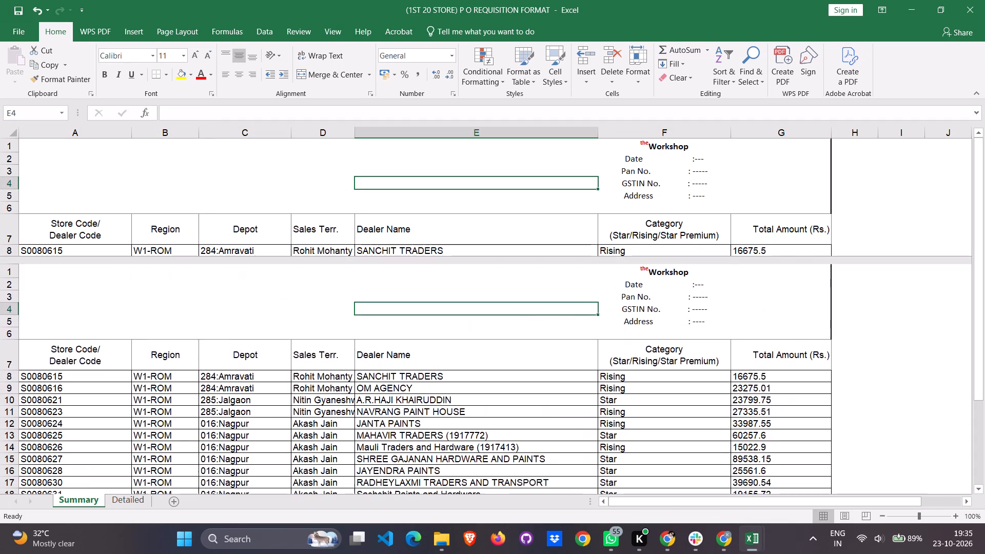
Save the requisition workbook.
key(ctrl+s)
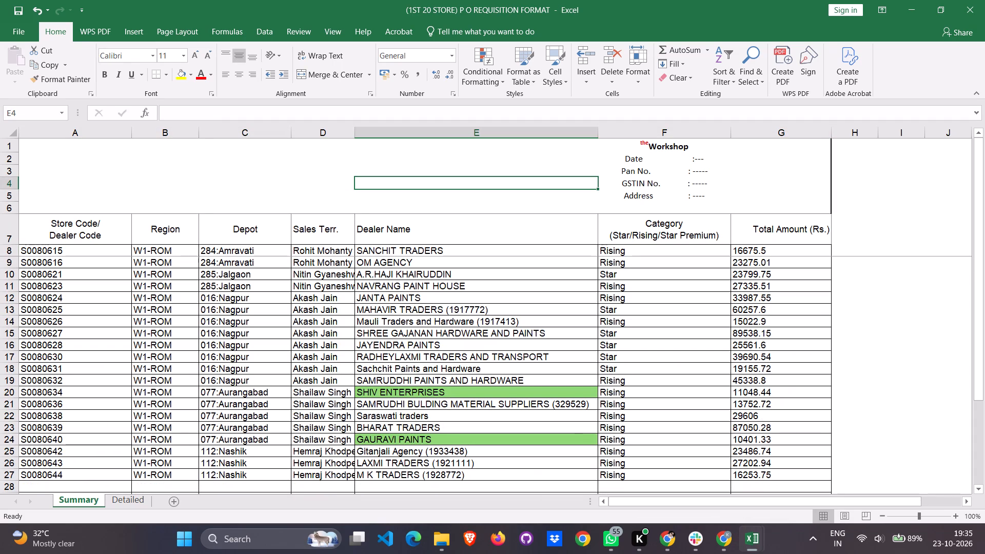
Compare the Summary sheet's store entries with the matching source rows in Book1, starting from SANCHIT TRADERS.
scroll(498, 375, up, 4)
scroll(482, 332, up, 3)
scroll(482, 332, down, 3)
scroll(482, 332, up, 4)
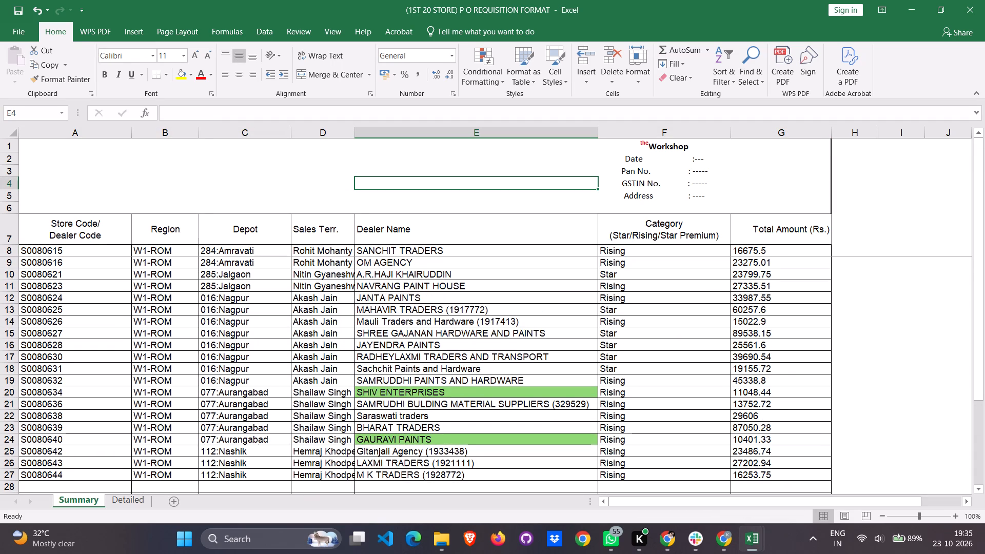
key(alt+Tab)
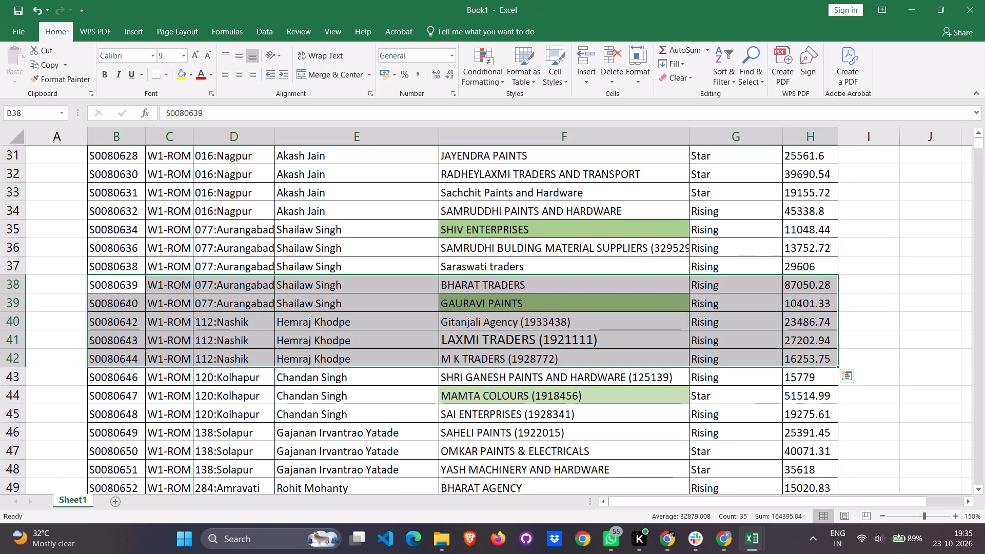
scroll(482, 332, up, 2)
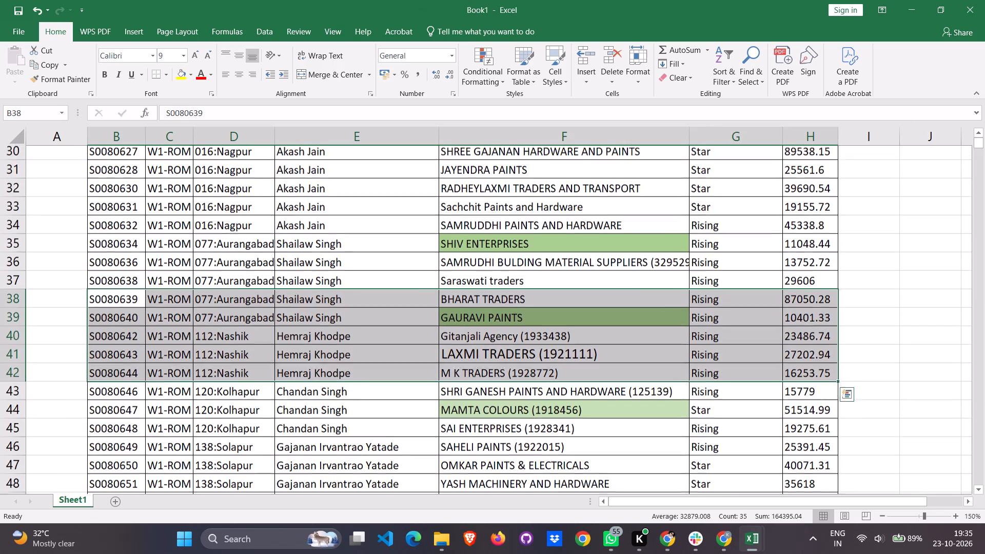
scroll(482, 332, up, 1)
key(alt+Tab)
scroll(482, 332, up, 1)
key(alt+Tab)
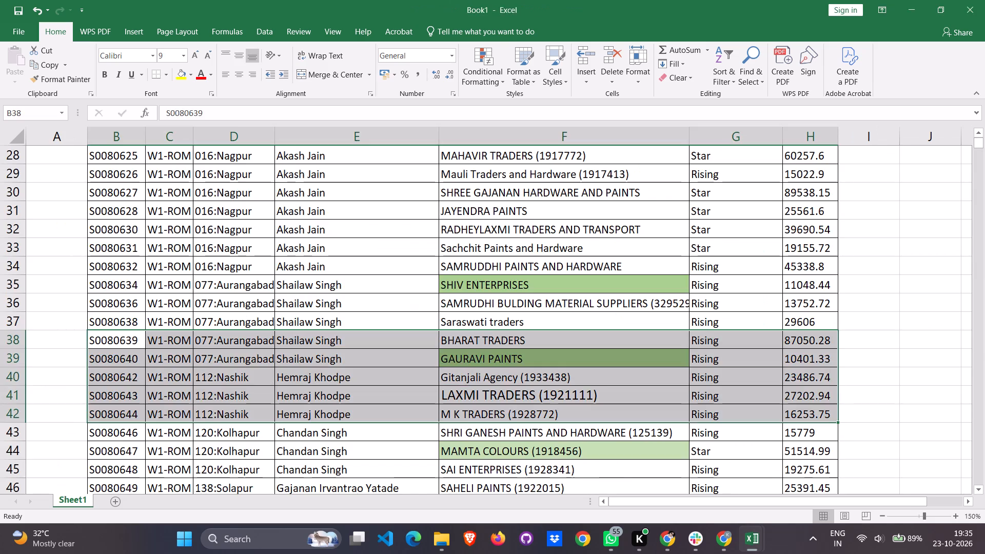
scroll(482, 332, up, 8)
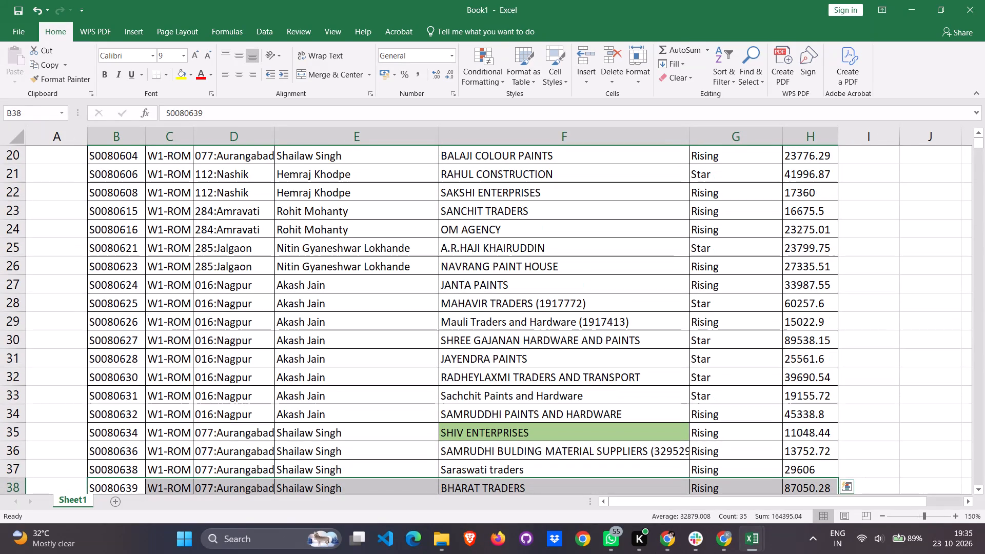
scroll(480, 273, down, 7)
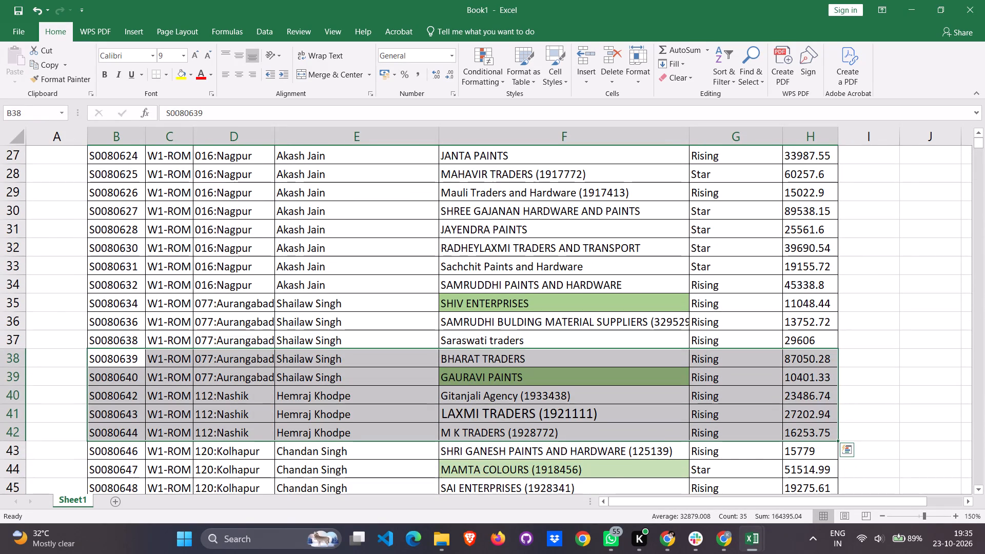
key(alt+Tab)
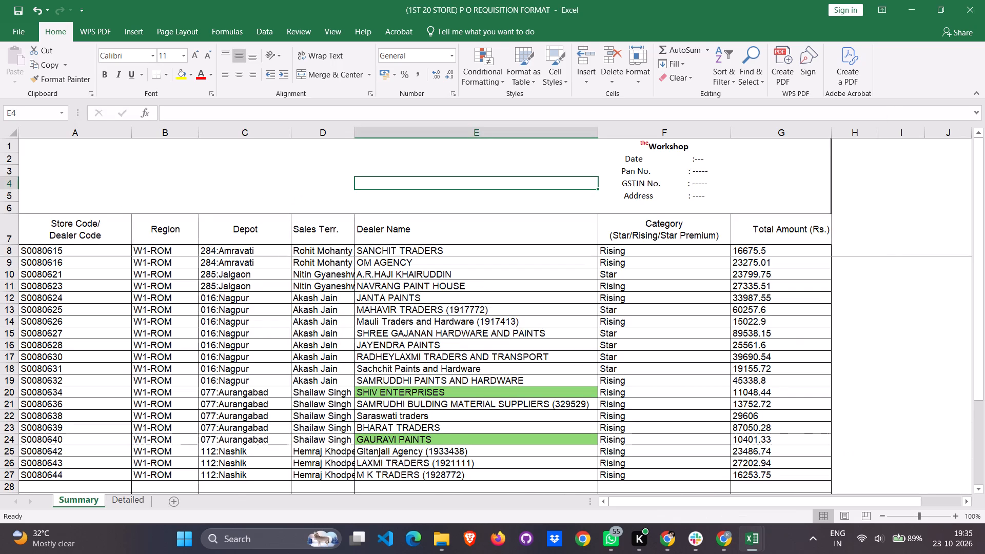
click(399, 248)
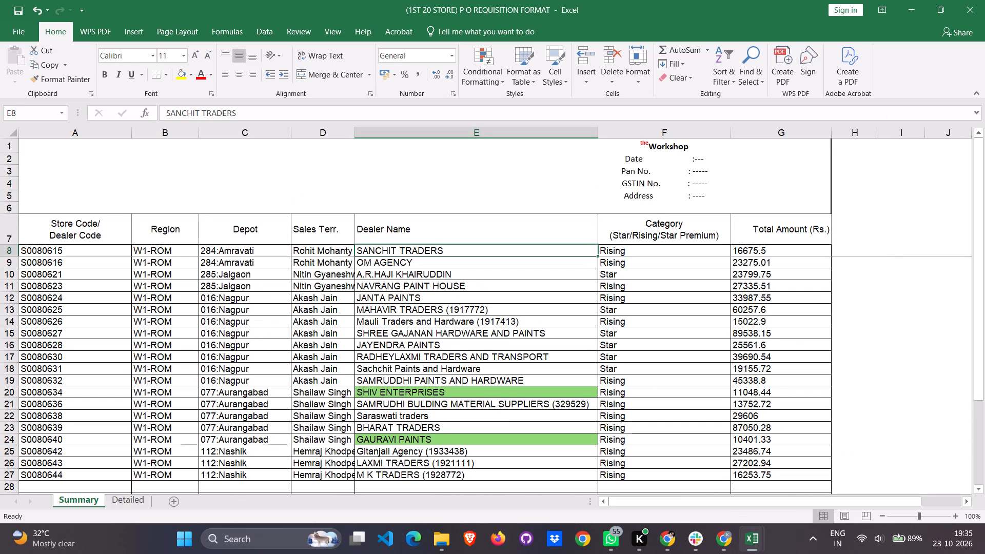
Review the Summary sheet's dealer names in rows 8 to 27, from SANCHIT TRADERS to M K TRADERS.
key(Down)
key(Down)
key(Down)
key(Down)
key(Down)
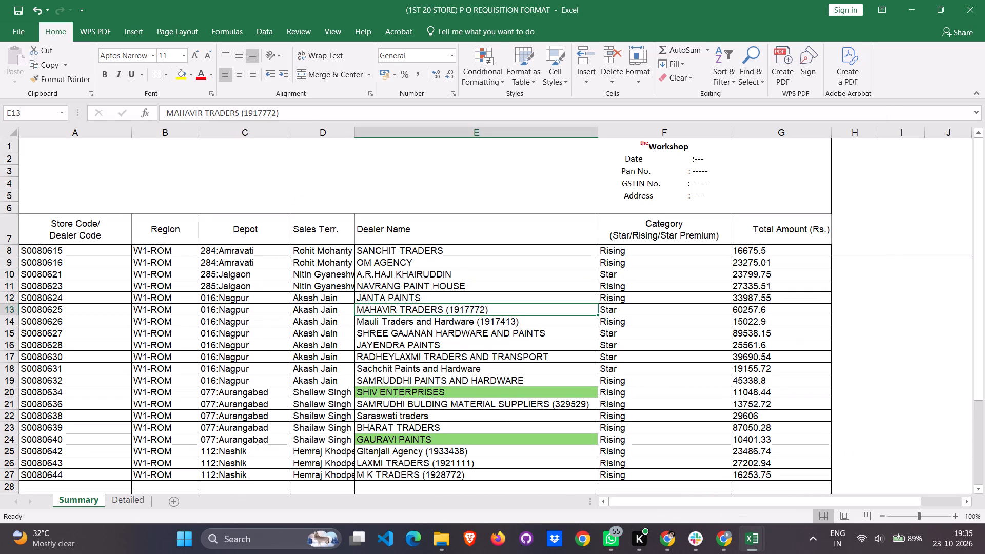
key(Down)
key(Down)
key(Down)
key(Down)
key(Down)
key(Down)
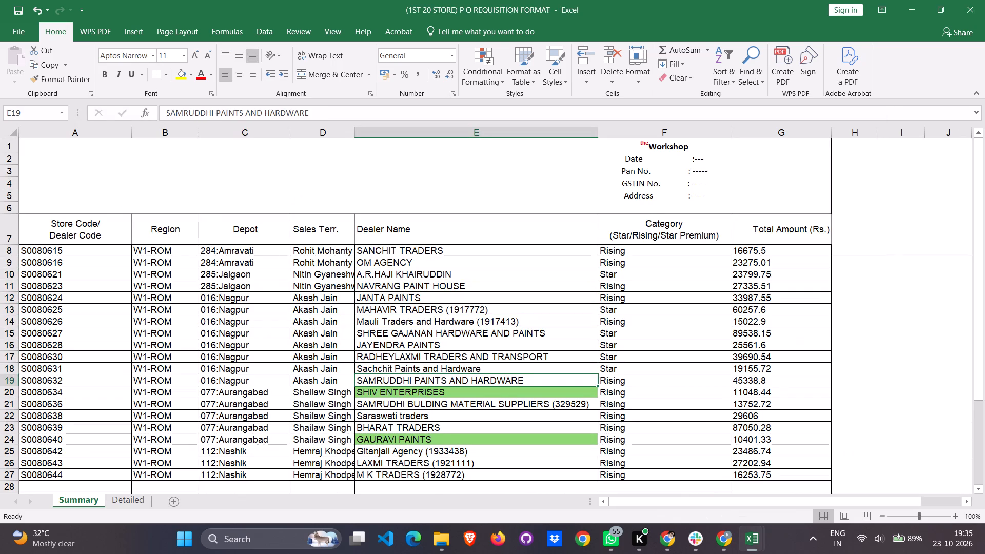
key(Down)
key(Down)
key(Down)
key(Down)
key(Down)
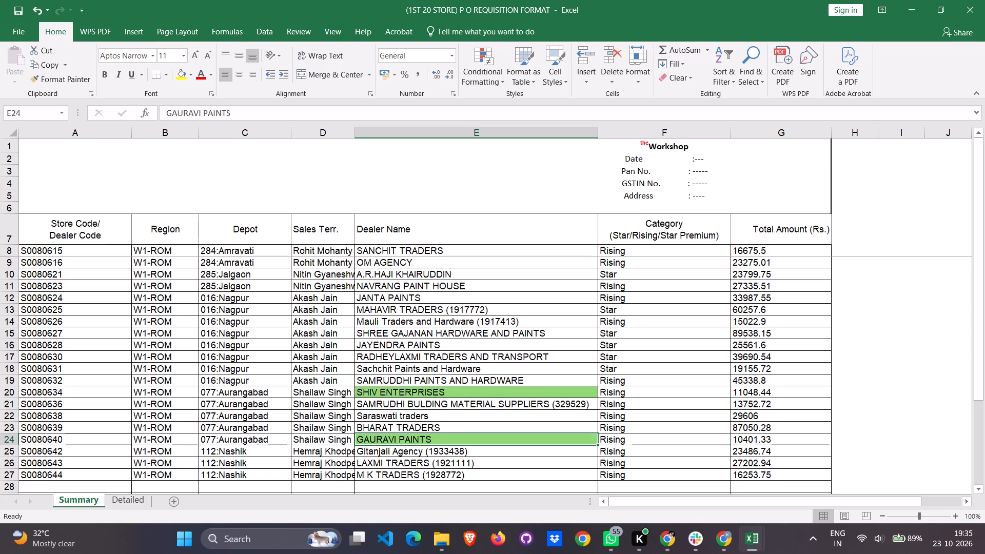
key(Down)
key(Down)
key(Down)
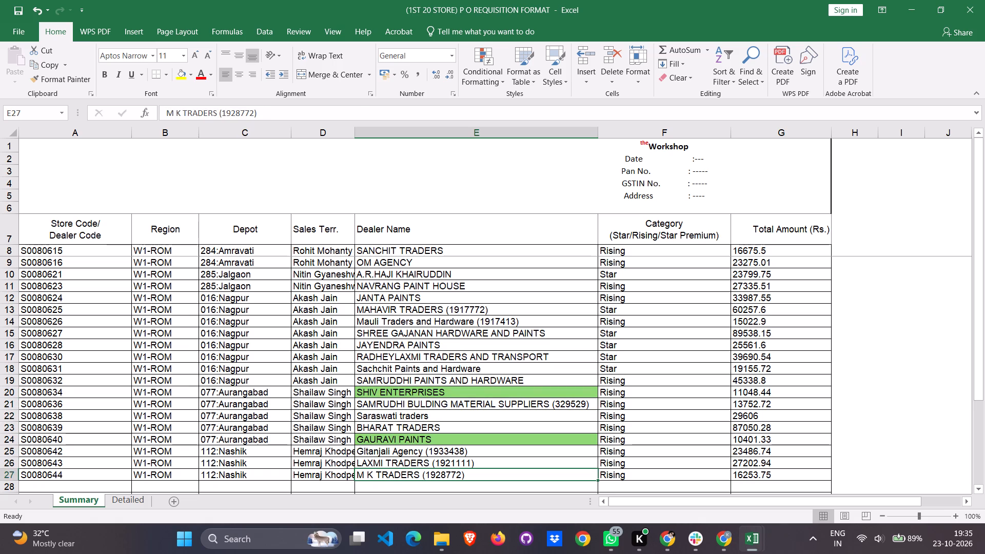
scroll(643, 359, down, 3)
scroll(643, 359, up, 4)
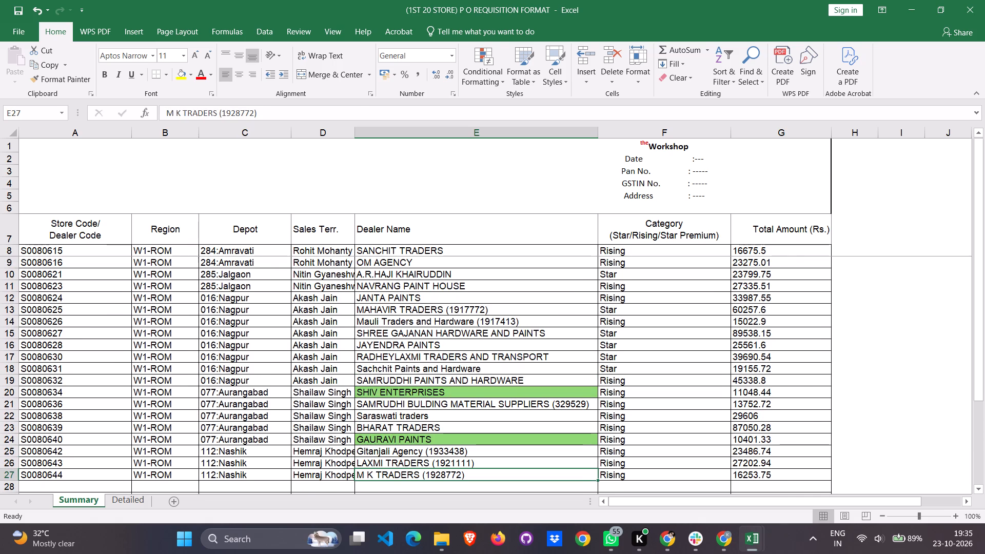
scroll(643, 359, up, 2)
Compare the Summary entries from SANCHIT TRADERS to SHIV ENTERPRISES one after another with Book1's rows 23 to 35.
click(450, 250)
key(alt+Tab)
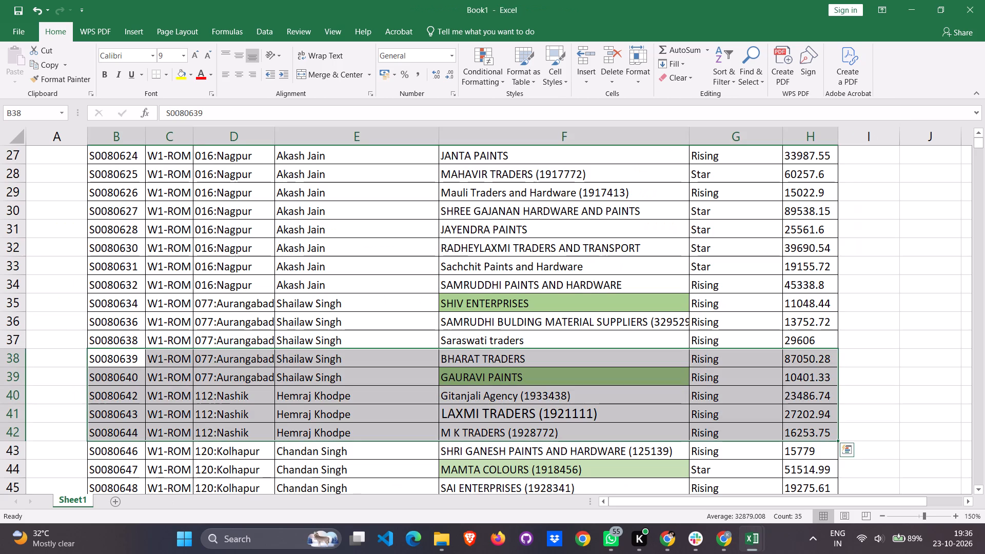
scroll(469, 259, up, 3)
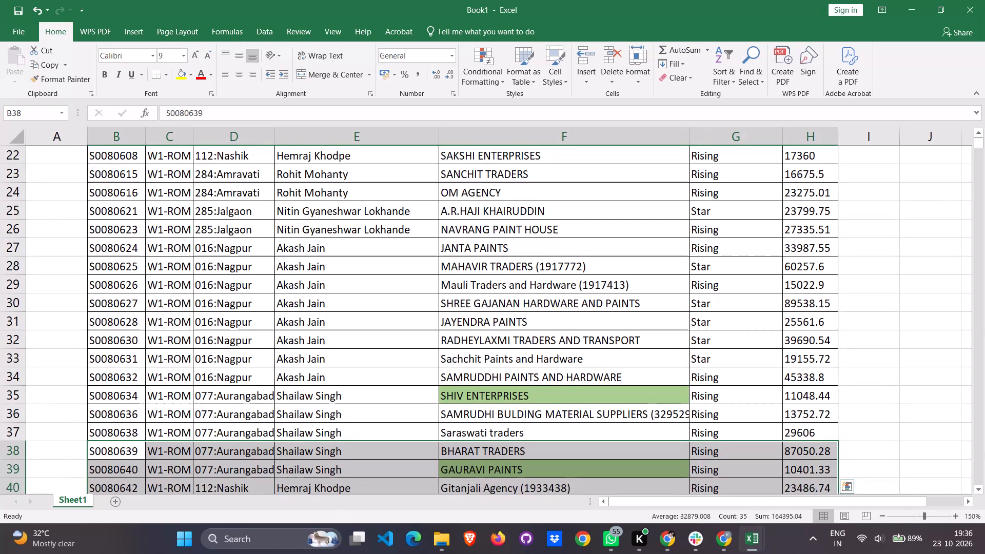
scroll(469, 259, up, 1)
key(alt+Tab)
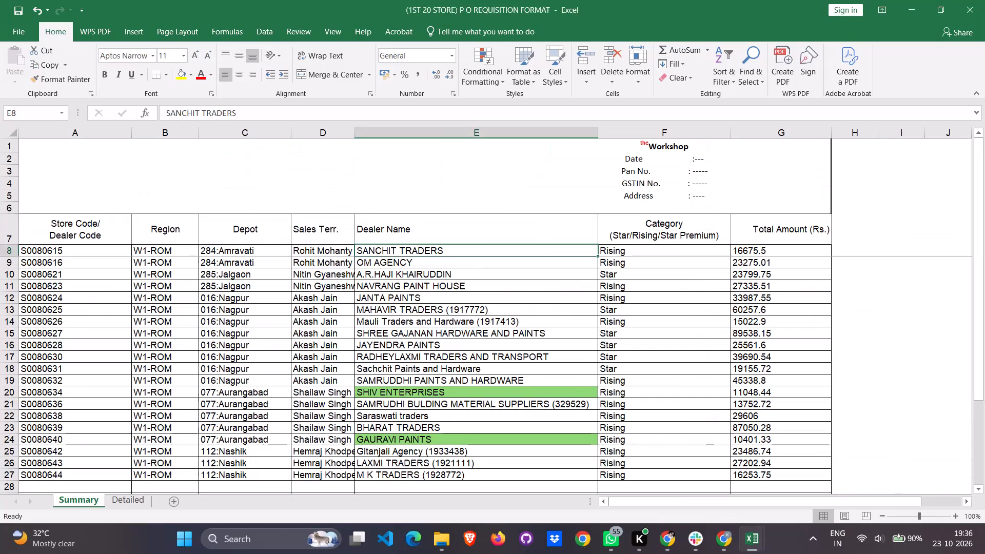
key(Down)
key(Down)
key(alt+Tab)
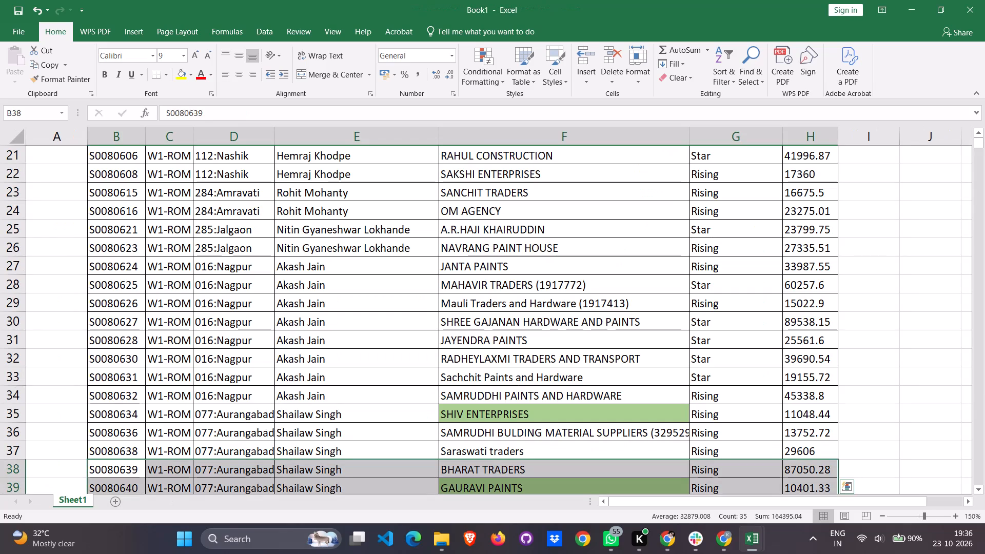
key(alt+Tab)
key(Down)
key(Down)
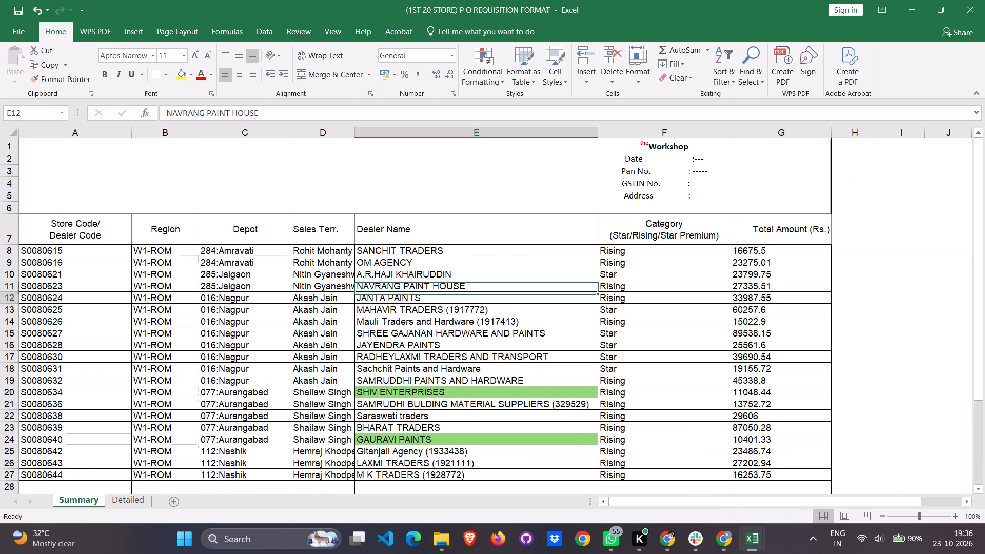
key(Down)
key(Down)
key(alt+Tab)
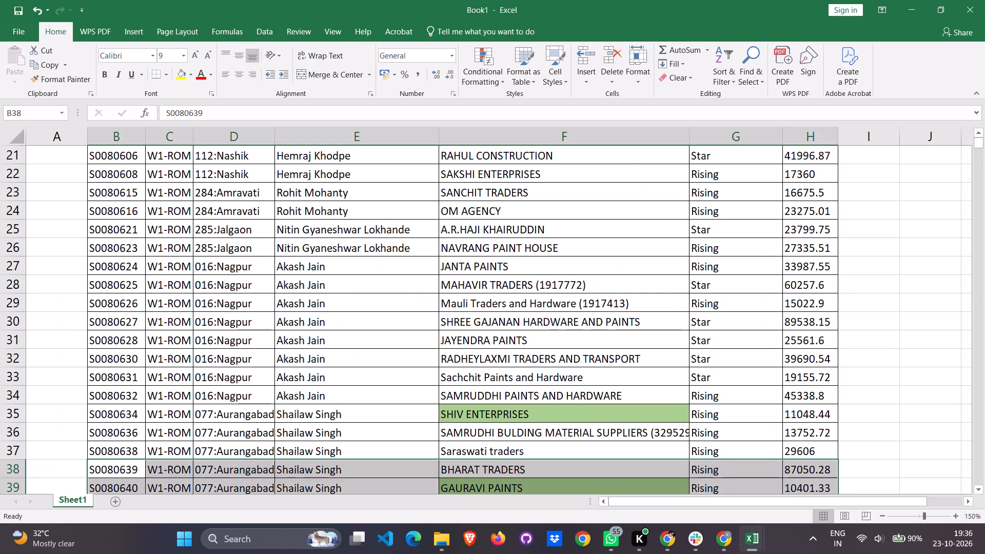
key(alt+Tab)
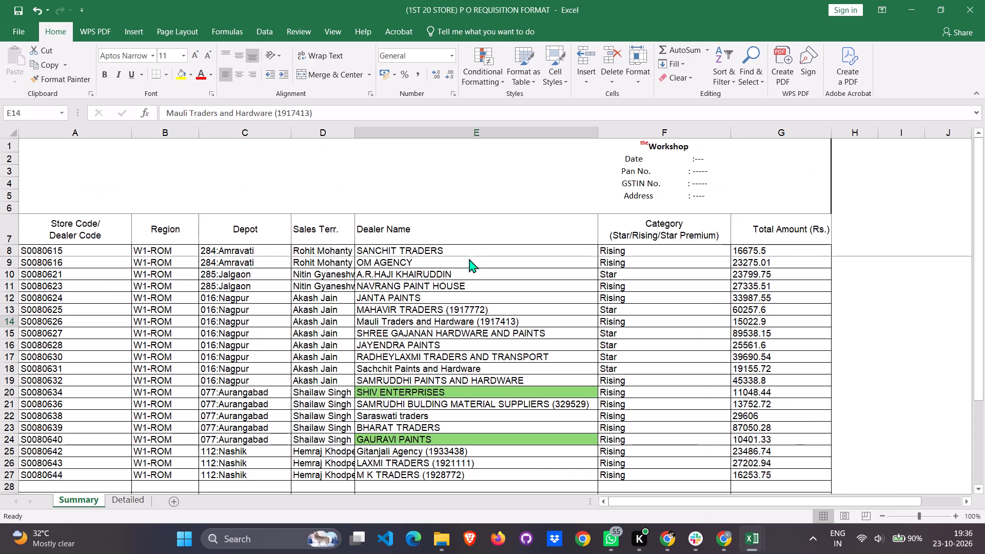
key(Down)
key(Down)
key(Down)
key(alt+Tab)
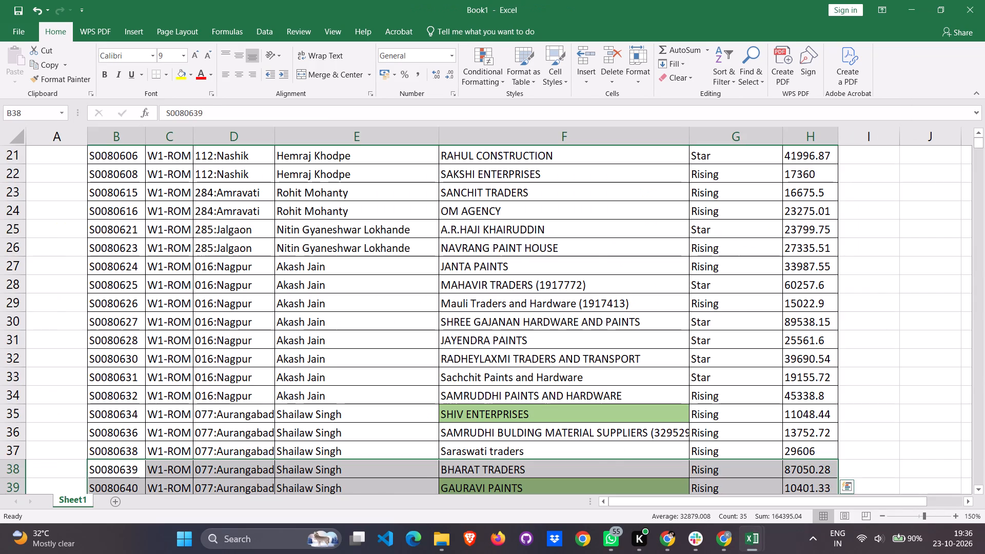
key(alt+Tab)
key(Down)
key(Down)
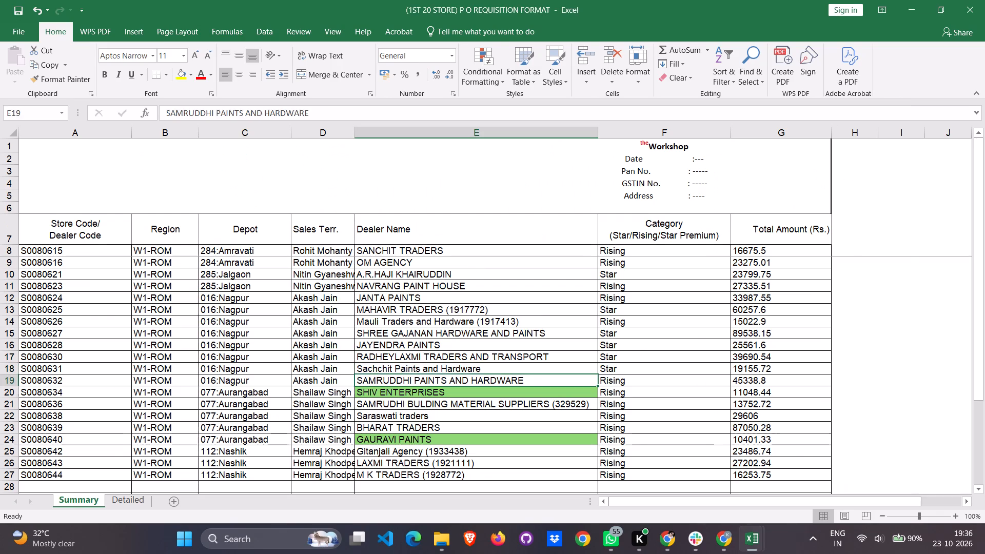
key(Down)
key(alt+Tab)
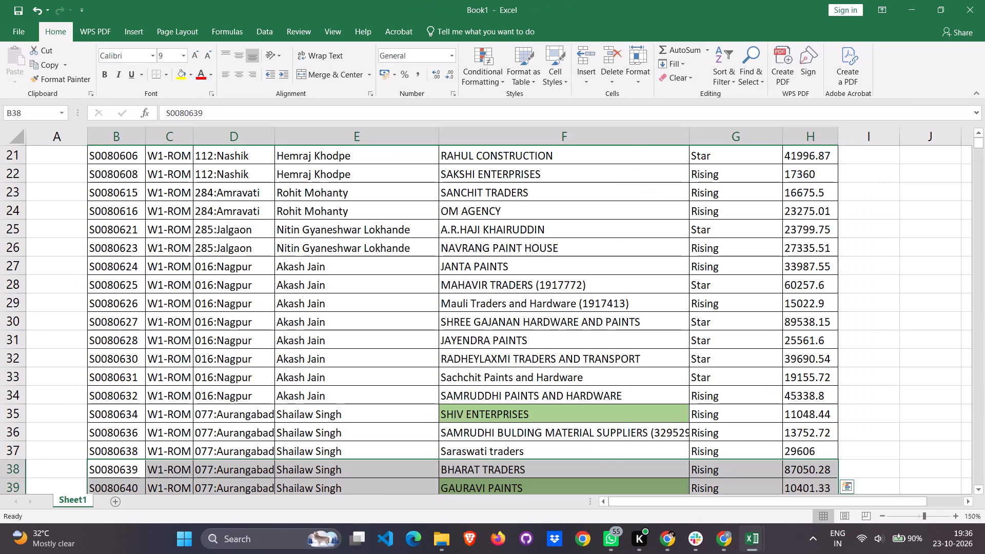
Compare the remaining Summary entries, from SHIV ENTERPRISES to M K TRADERS, with Book1's rows 35 to 42 and check where the list ends.
key(alt+Tab)
key(alt+Tab)
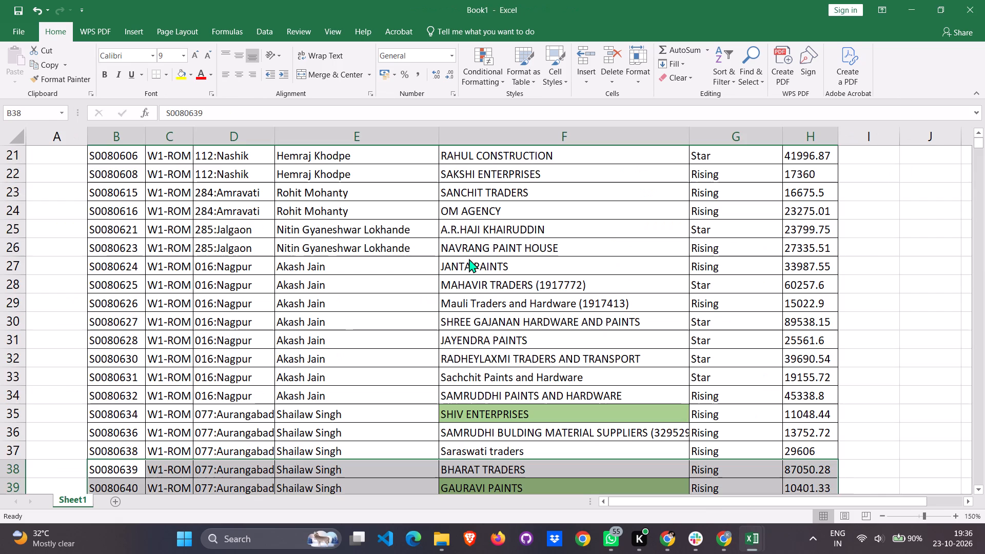
key(alt+Tab)
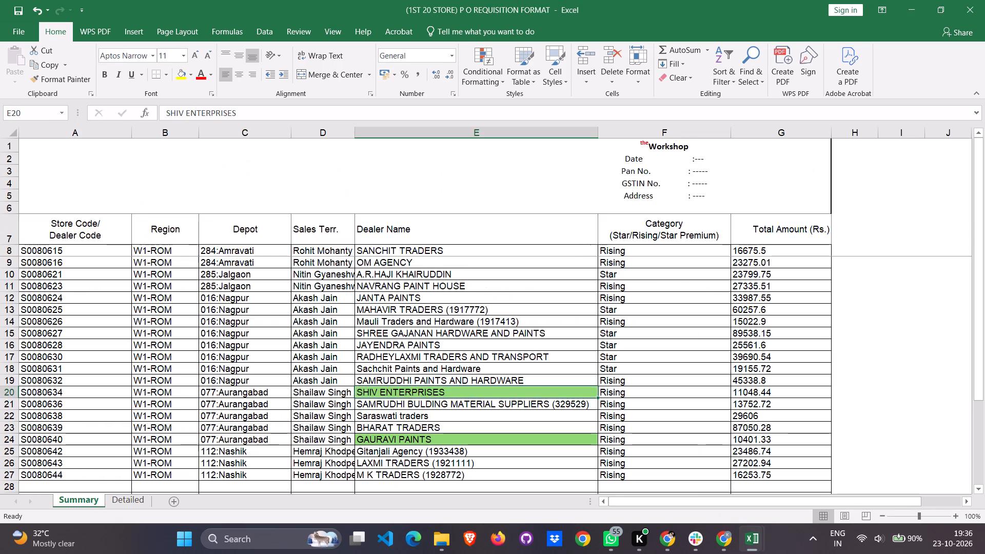
key(alt+Tab)
scroll(469, 259, down, 4)
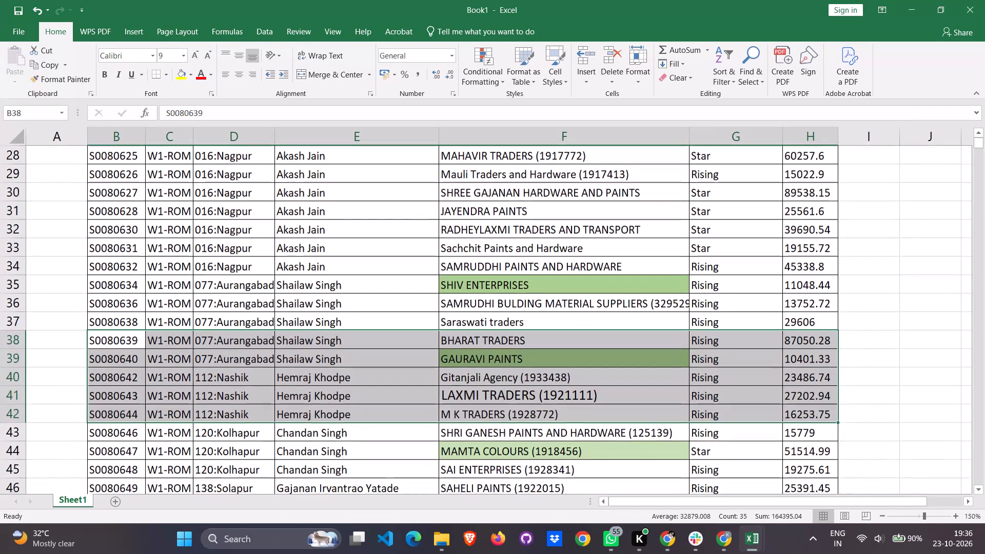
key(alt+Tab)
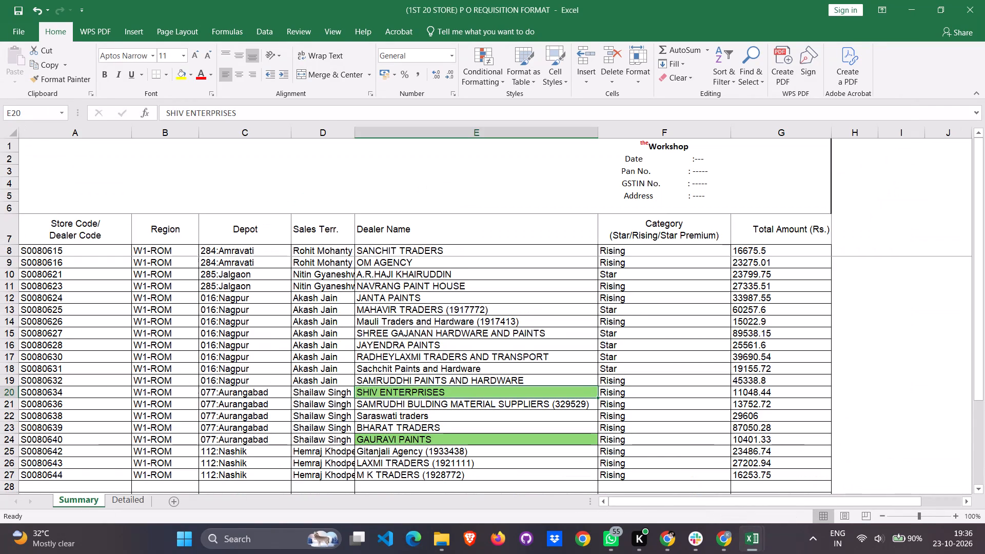
key(alt+Tab)
key(alt+Tab)
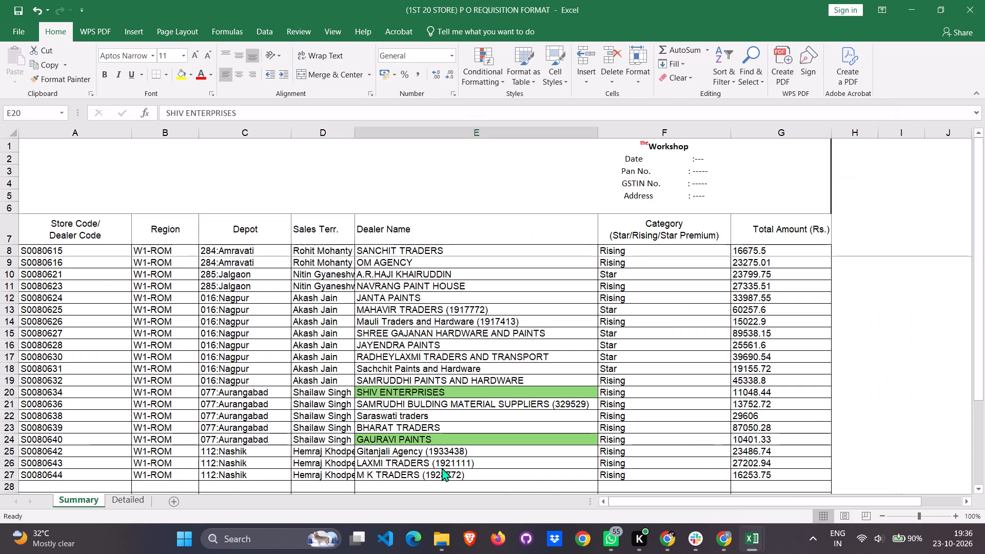
key(alt+Tab)
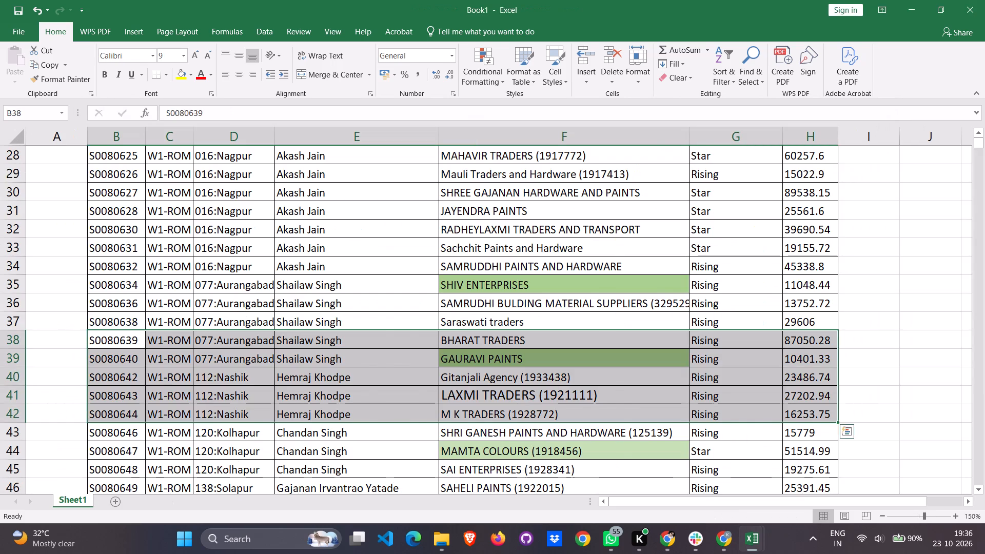
key(alt+Tab)
key(alt+Tab)
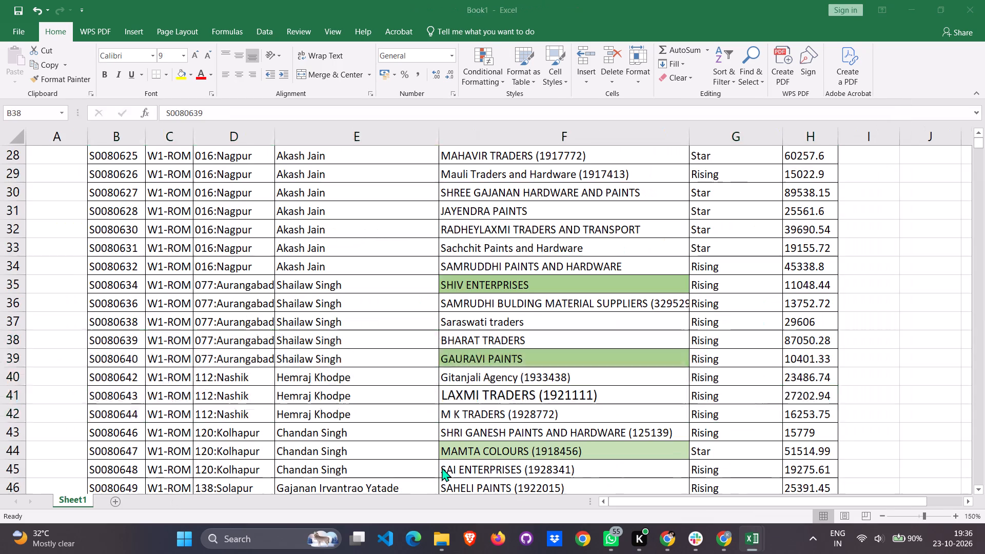
scroll(442, 467, down, 1)
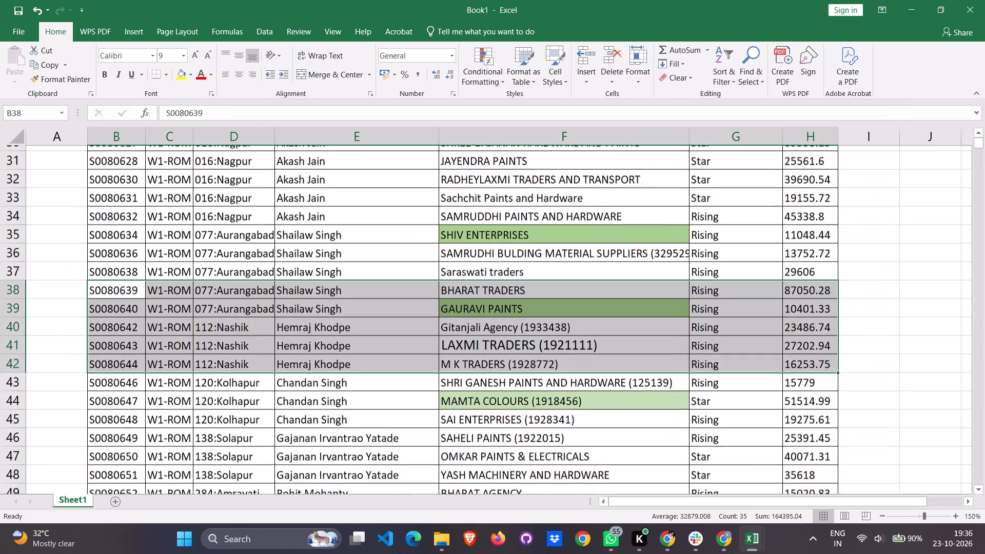
scroll(442, 467, down, 1)
key(alt+Tab)
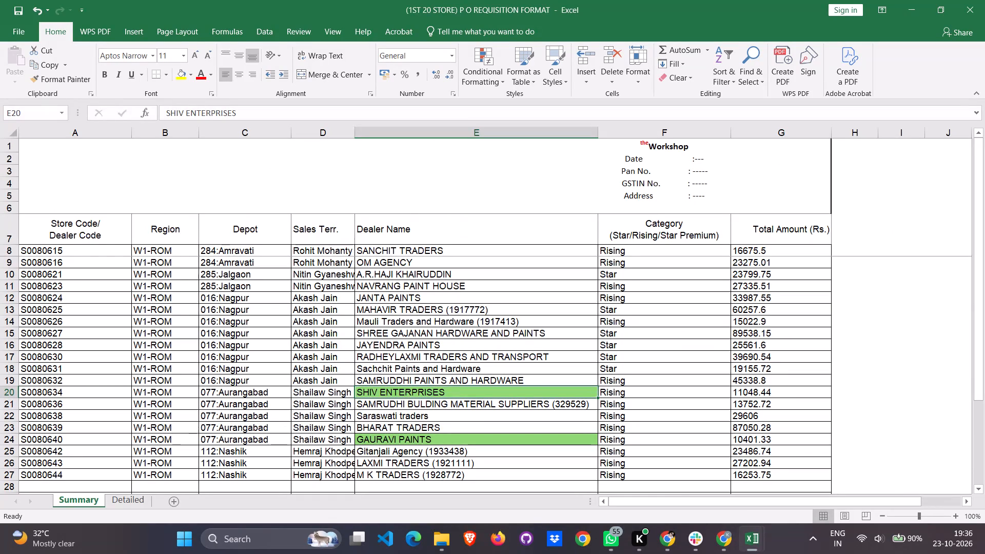
scroll(593, 287, down, 3)
scroll(644, 355, up, 3)
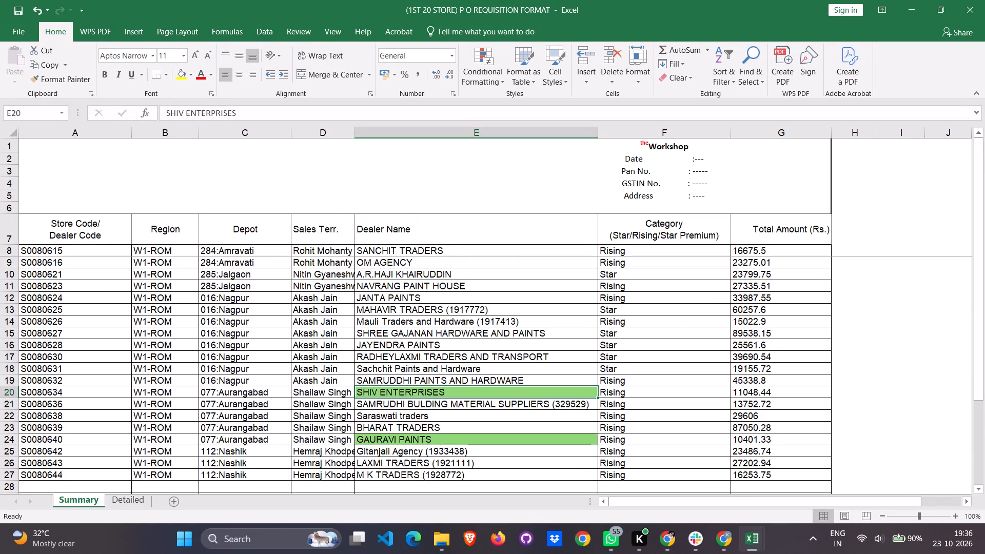
scroll(644, 355, down, 3)
scroll(644, 355, up, 7)
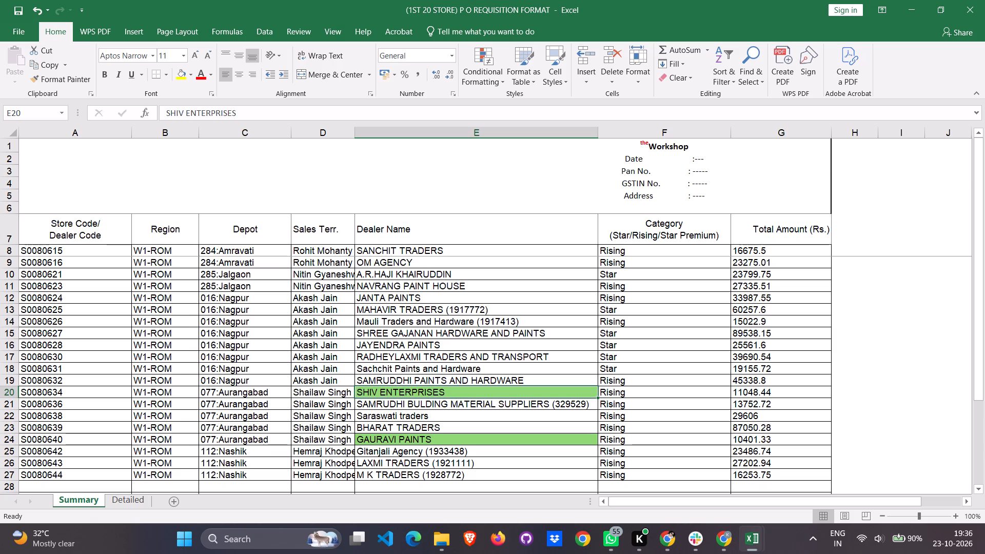
scroll(642, 355, down, 3)
key(alt+Tab)
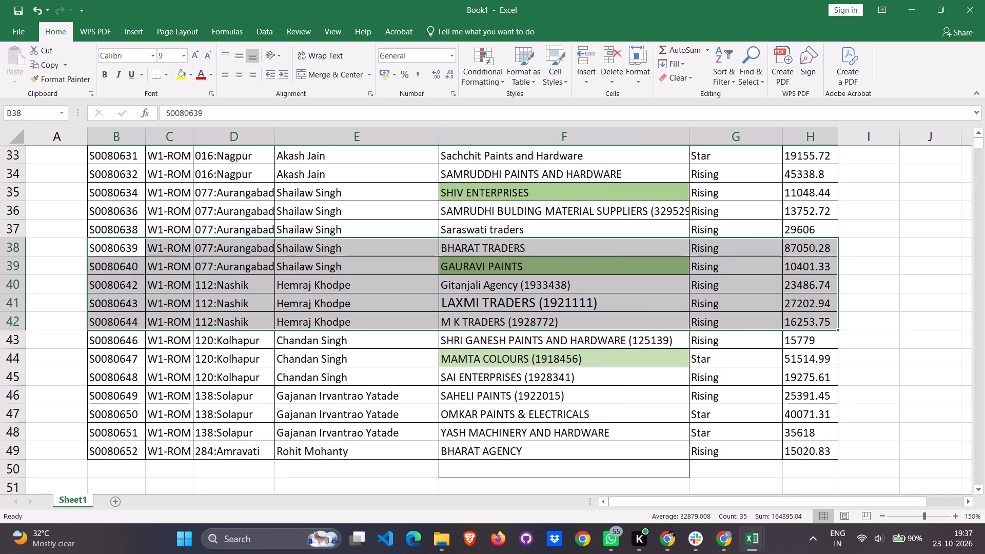
key(alt+Tab)
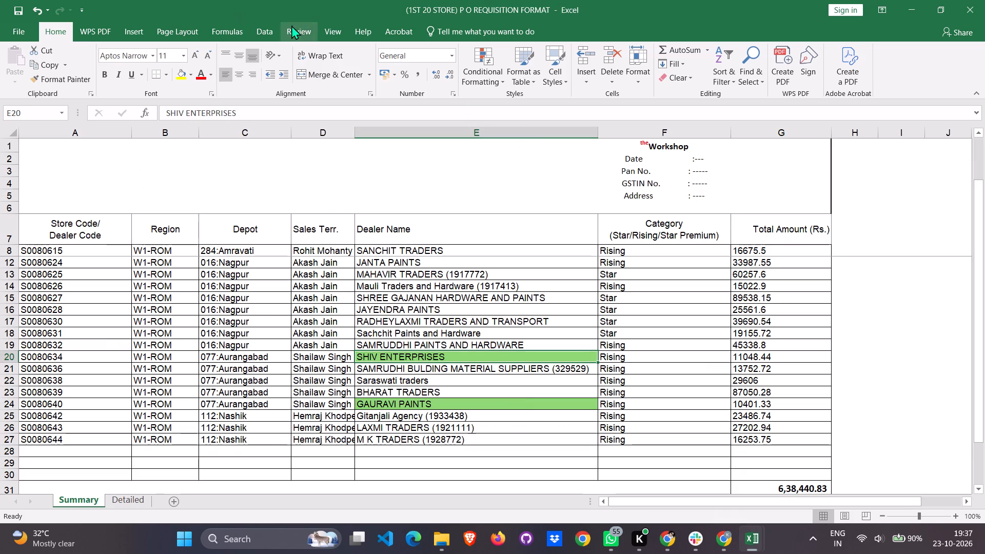
Save a copy of the workbook to the Desktop as (2ND 20 STORE) P O REQUISITION FORMAT.
click(15, 33)
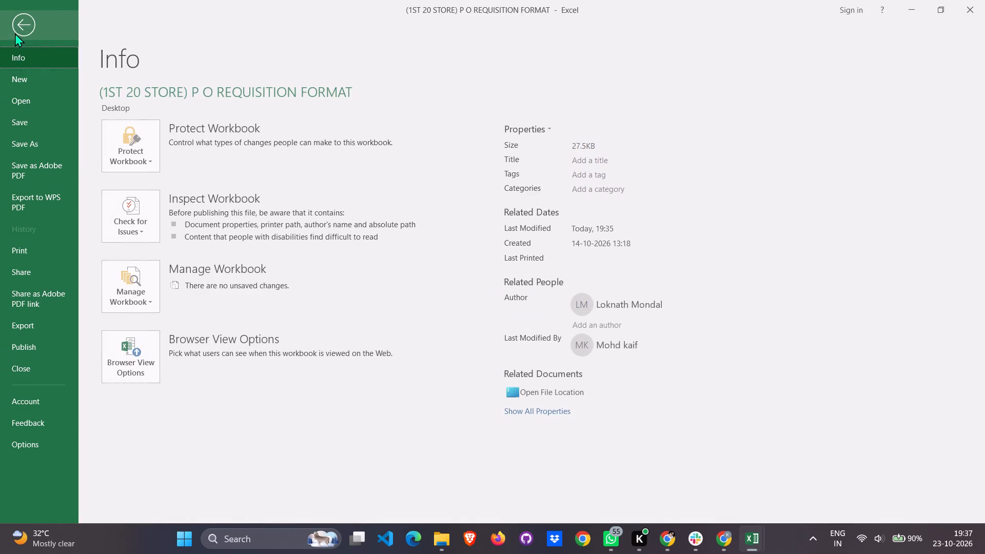
click(37, 145)
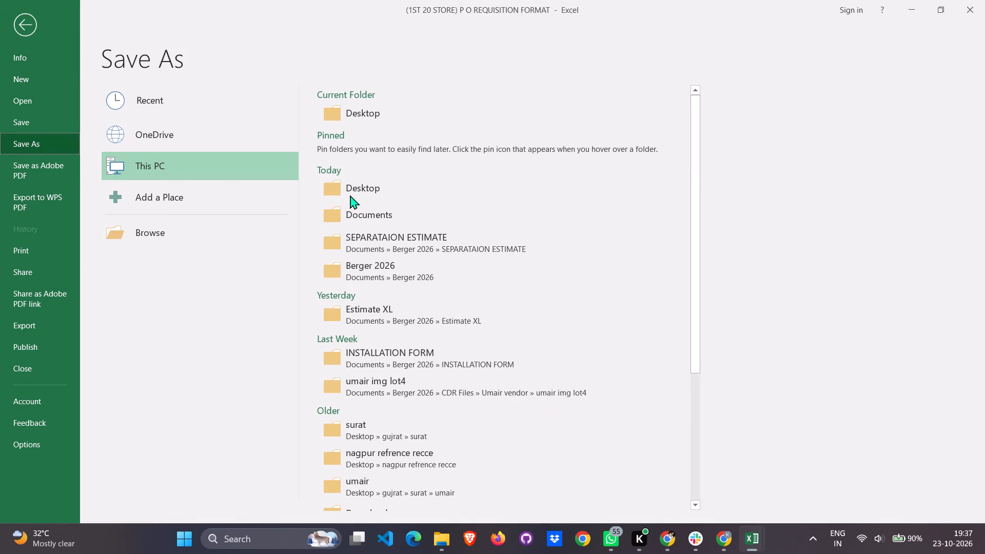
click(406, 189)
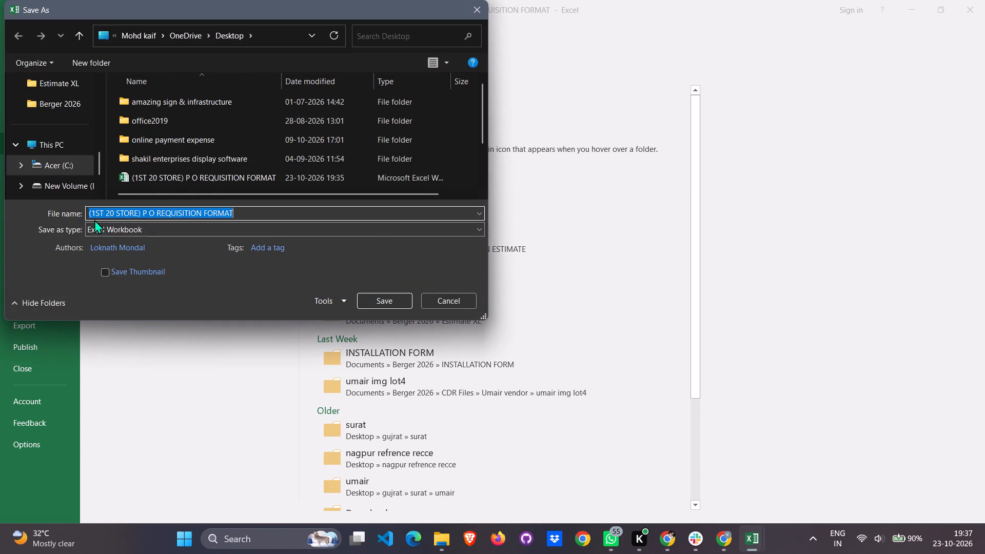
click(95, 211)
key(Right)
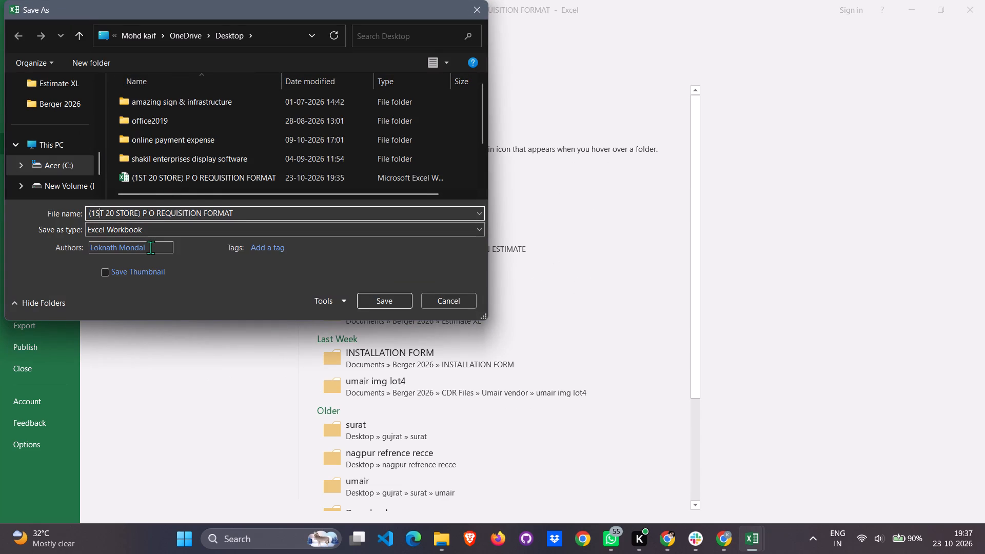
key(Right)
key(Right)
key(Left)
key(BackSpace)
key(BackSpace)
key(BackSpace)
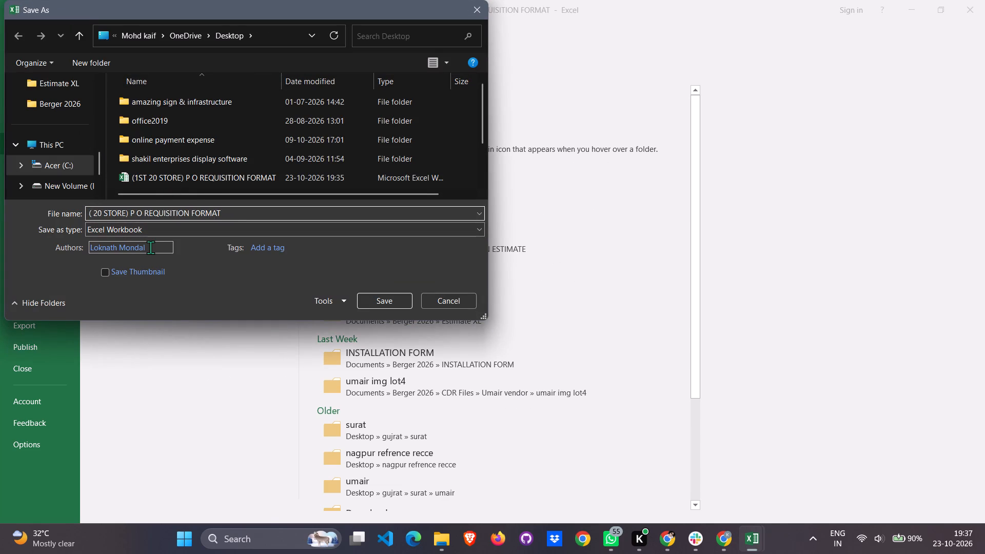
text(2ND)
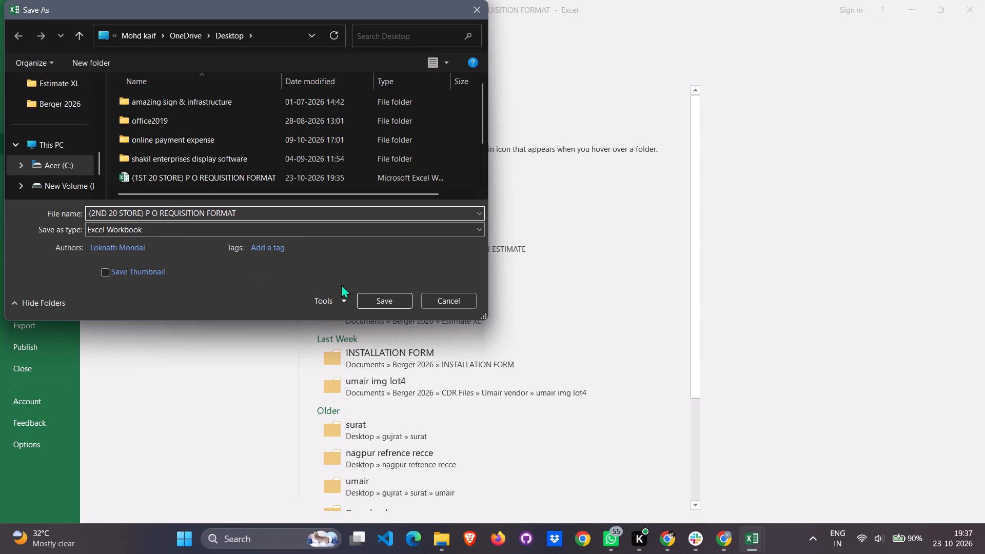
click(375, 299)
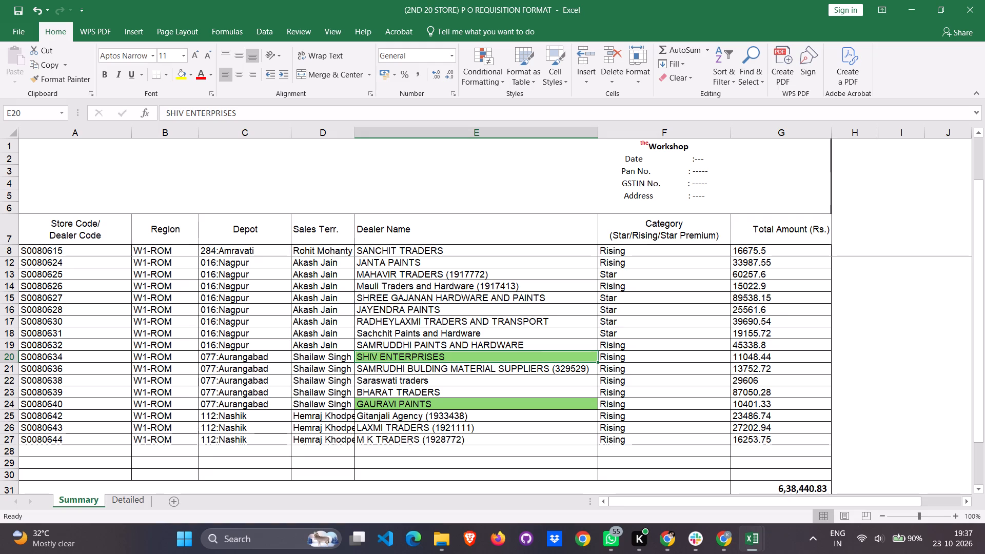
Clear all store entries from rows 8 to 27 of the Summary sheet, from store code through total amount.
scroll(325, 268, down, 3)
scroll(325, 268, up, 4)
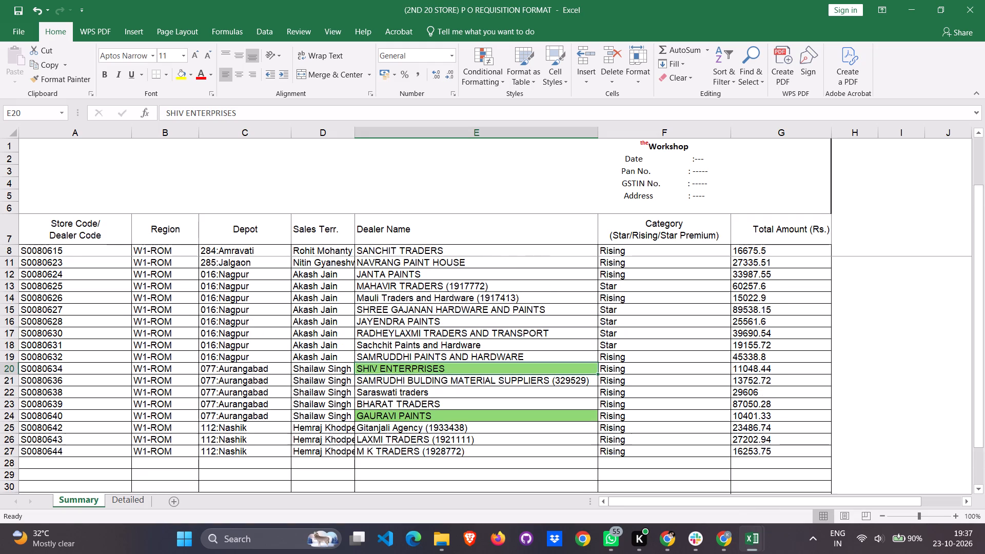
scroll(325, 271, up, 4)
scroll(174, 290, up, 4)
click(81, 250)
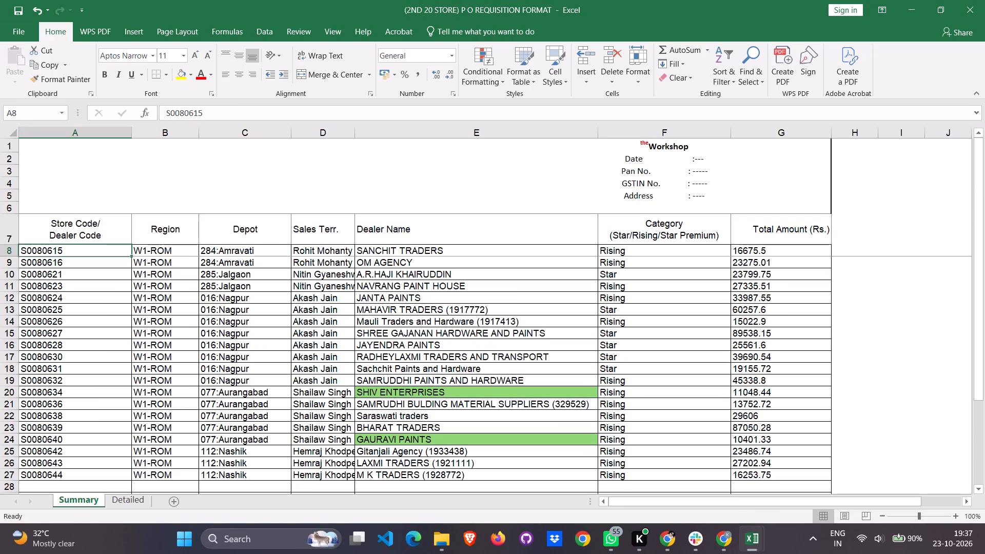
key(shift+Right)
key(shift+Right)
key(shift+Right)
key(shift+Right)
key(shift+Right)
key(shift+Right)
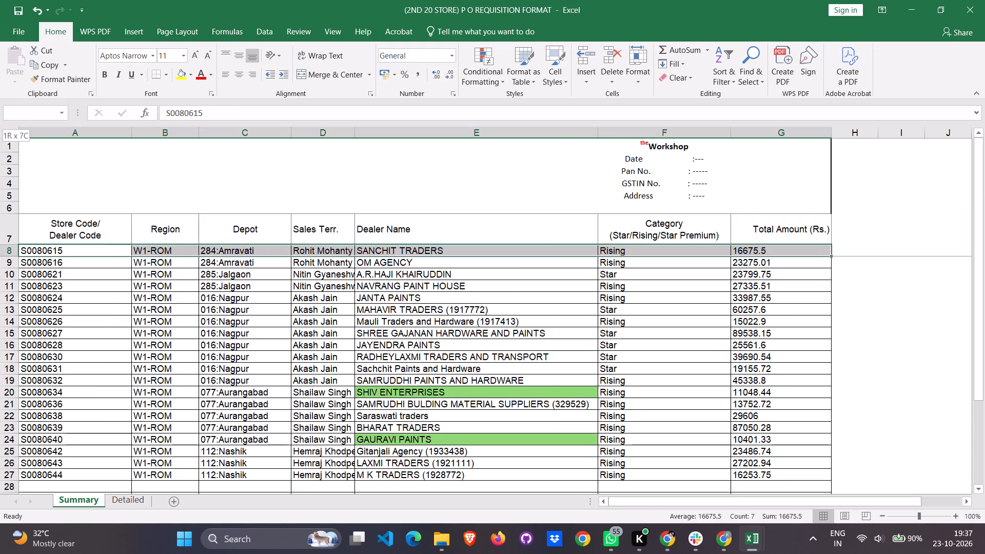
key(shift+Down)
key(shift+Down)
key(shift+Down)
key(shift+Down)
key(shift+Down)
key(shift+Down)
key(shift+Down)
key(shift+Down)
key(shift+Down)
key(shift+Down)
key(shift+Down)
key(shift+Down)
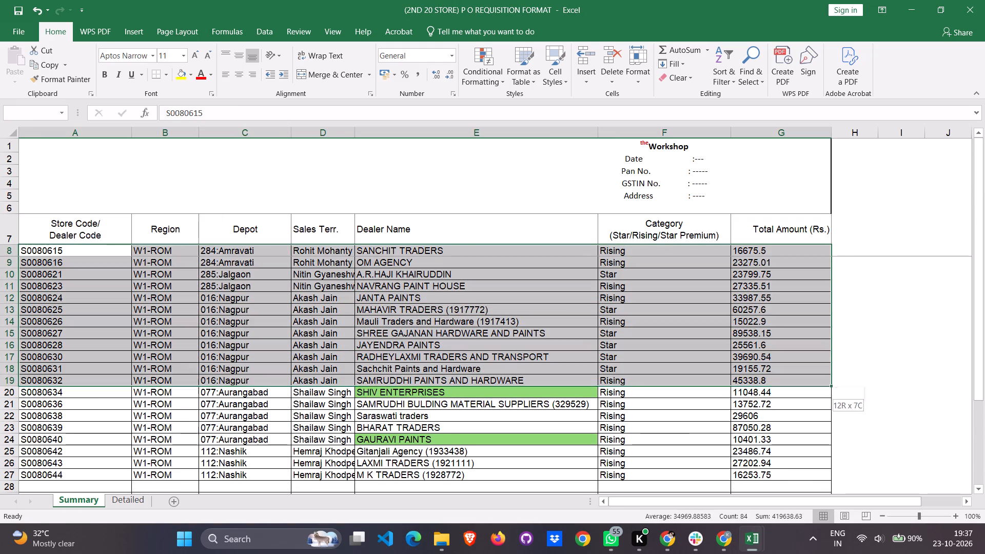
key(shift+Down)
key(shift+Down)
key(shift+Down)
key(shift+Down)
key(shift+Down)
key(shift+Down)
key(shift+Down)
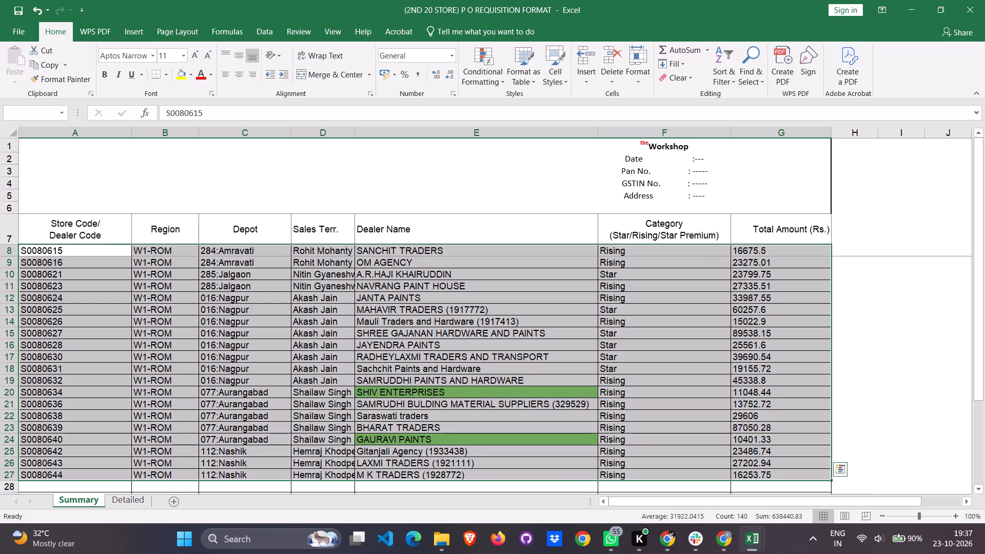
key(Delete)
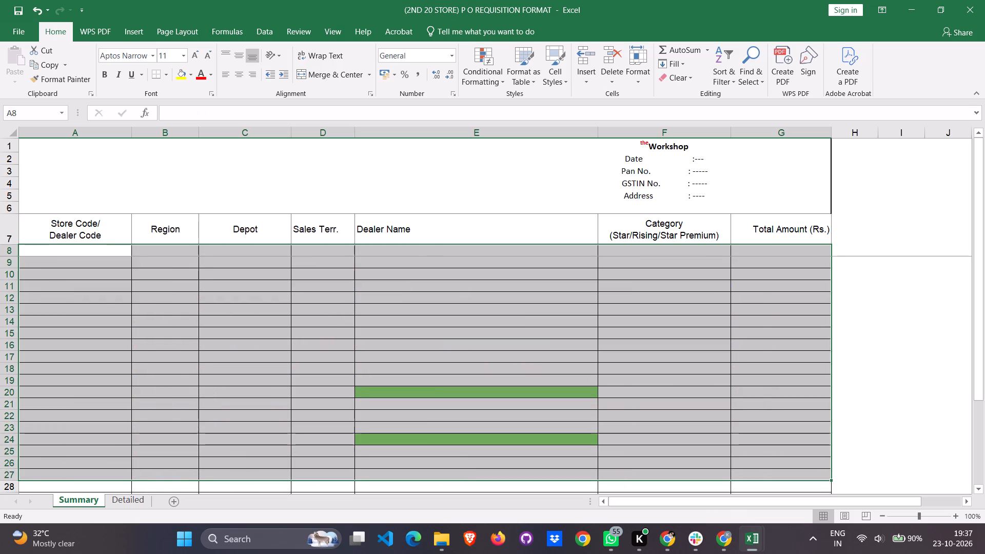
Remove the green fill from the emptied dealer name cells E20 and E24, setting them to No Fill.
click(471, 394)
key(Delete)
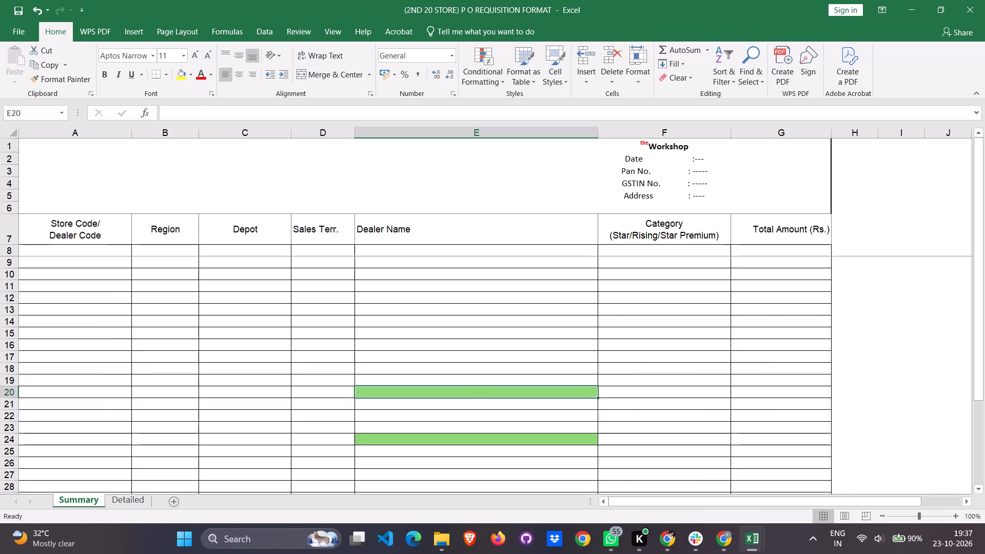
key(Delete)
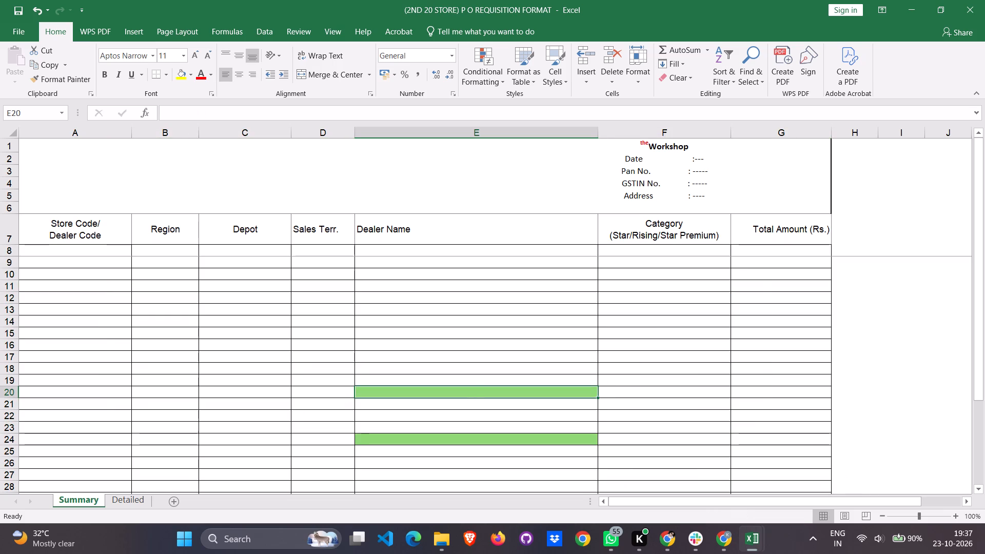
click(495, 392)
click(188, 75)
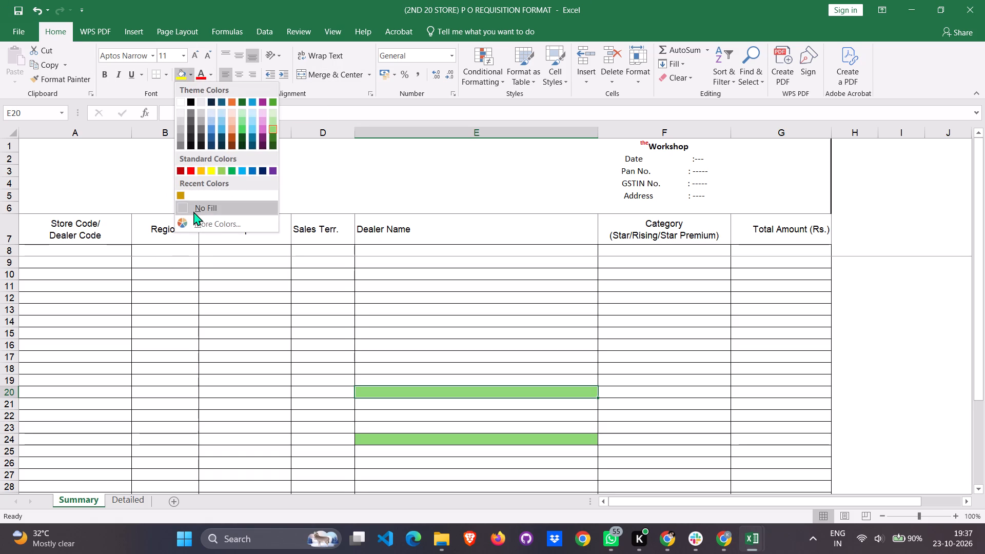
click(193, 209)
click(518, 441)
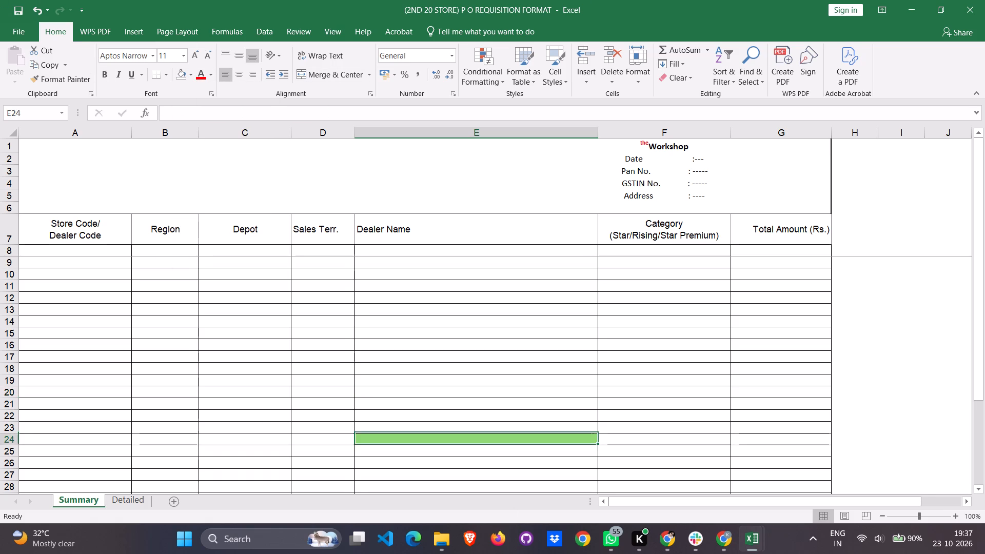
click(180, 80)
click(486, 369)
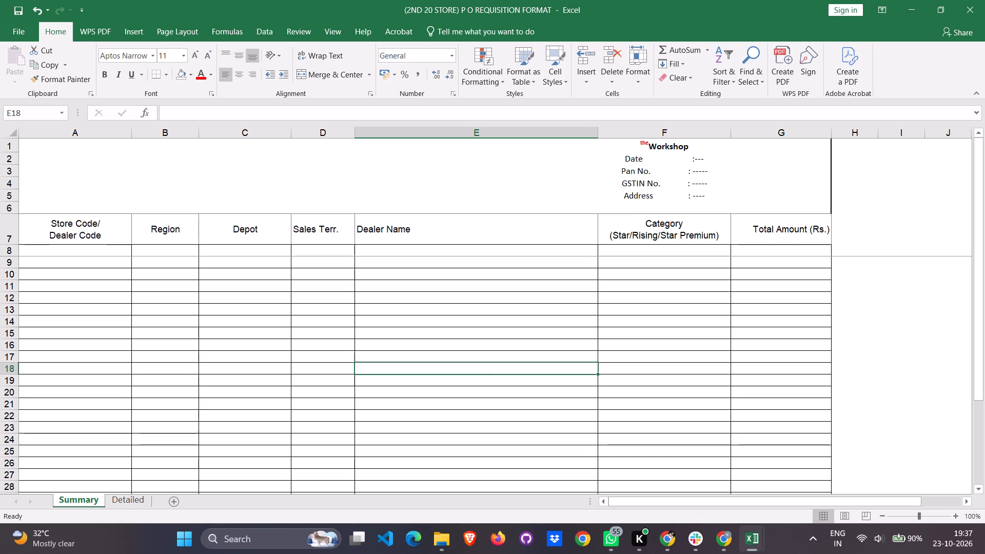
Copy Book1's remaining store rows 43 to 49, columns B to H, from SHRI GANESH PAINTS AND HARDWARE to BHARAT AGENCY.
key(alt+Tab)
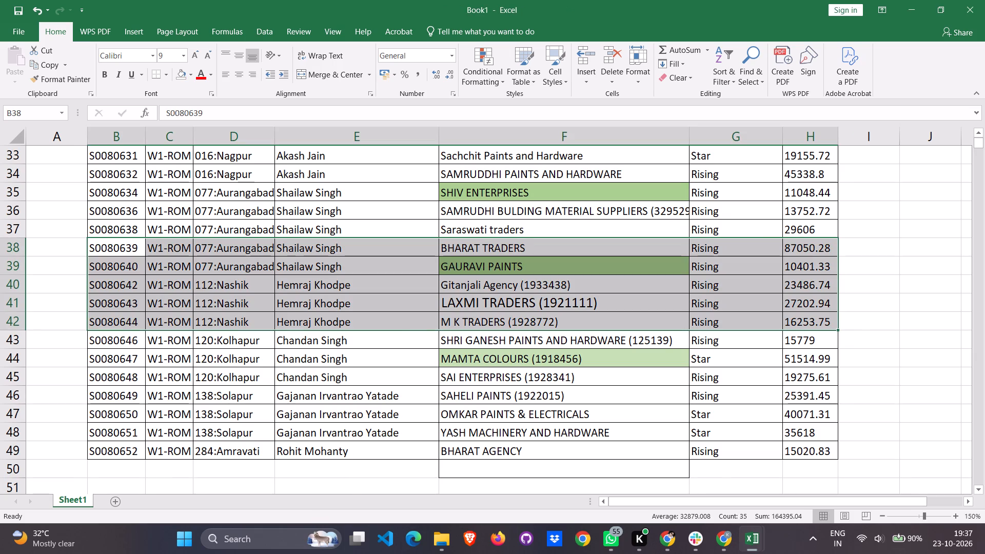
click(118, 342)
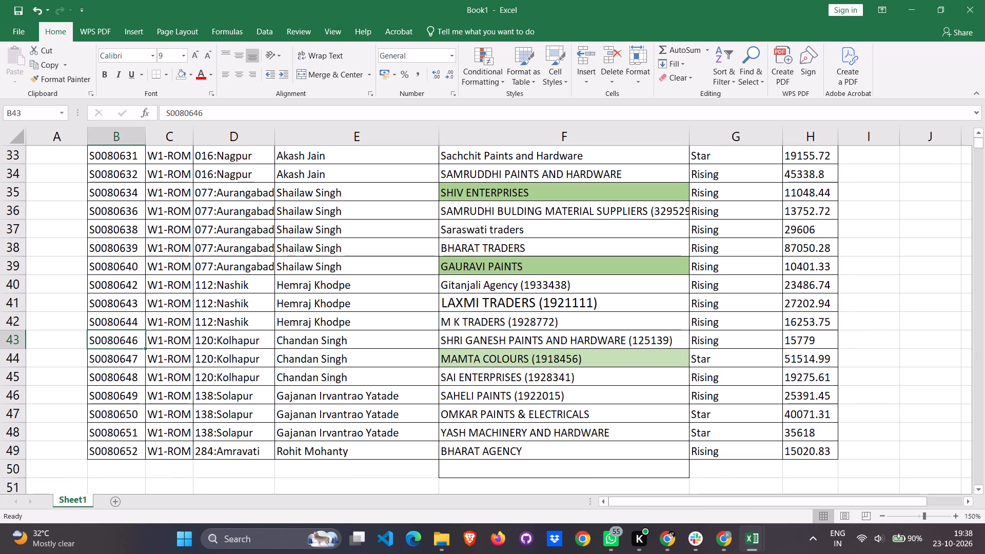
key(shift+Right)
key(shift+Right)
key(shift+Right)
key(shift+Right)
key(shift+Right)
key(shift+Right)
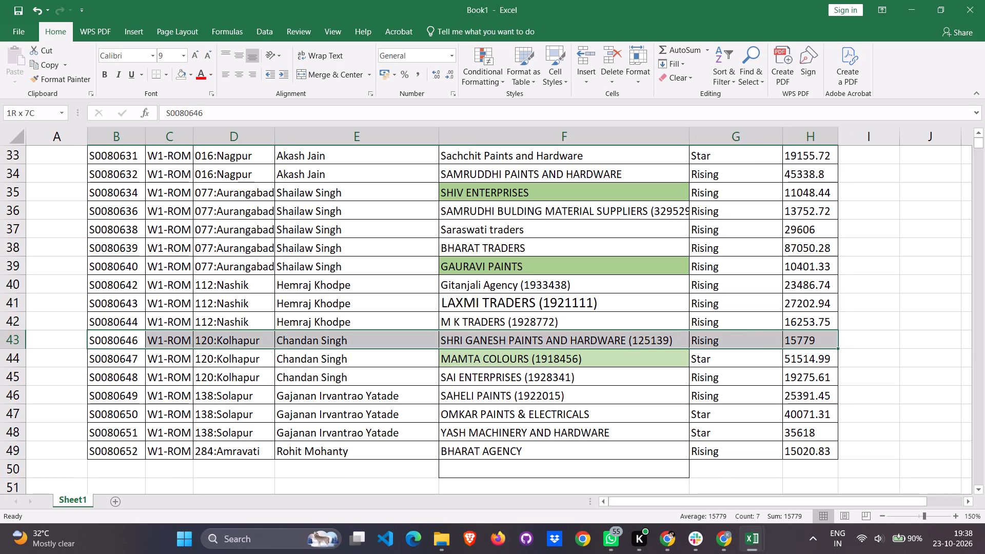
key(shift+Down)
key(shift+Down)
key(shift+Down)
key(shift+Down)
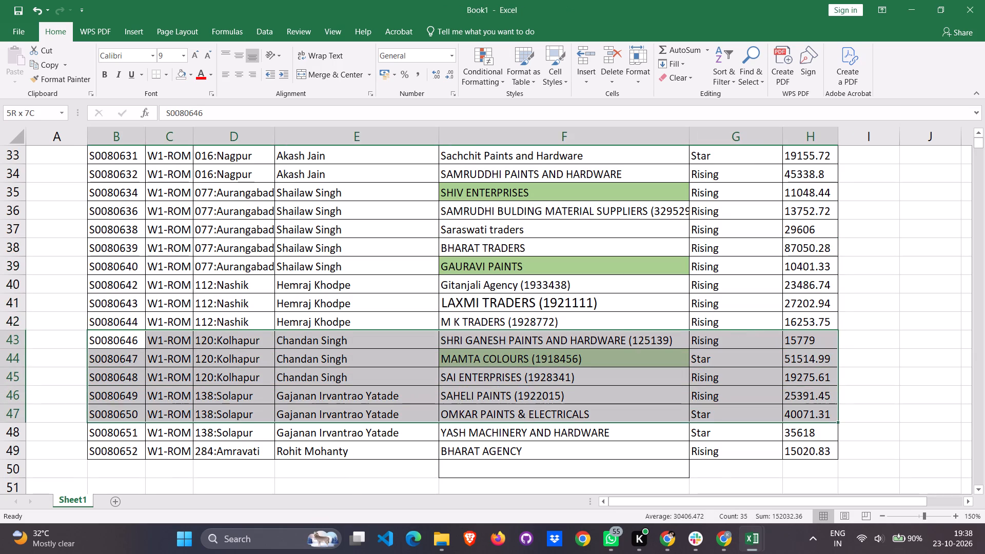
key(shift+Down)
key(shift+Down)
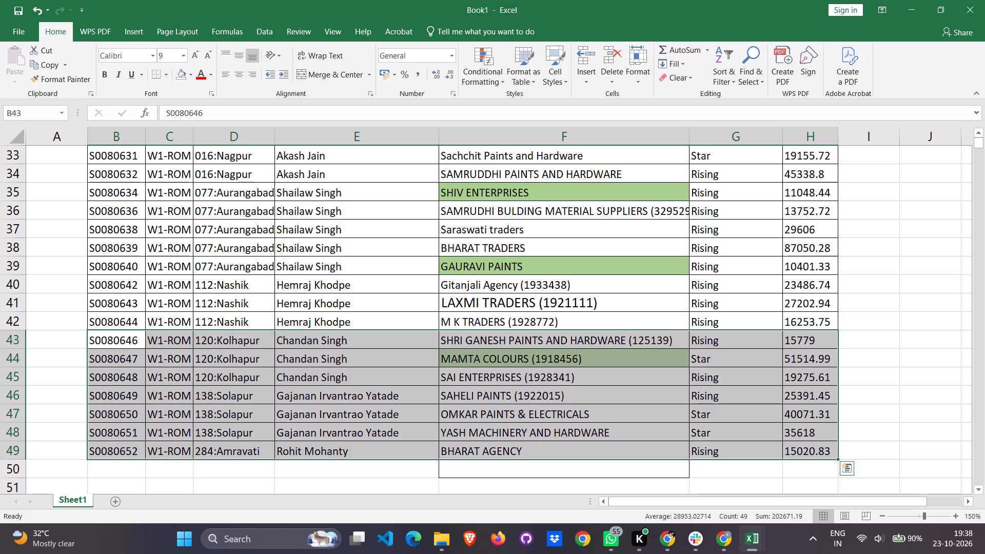
key(ctrl+c)
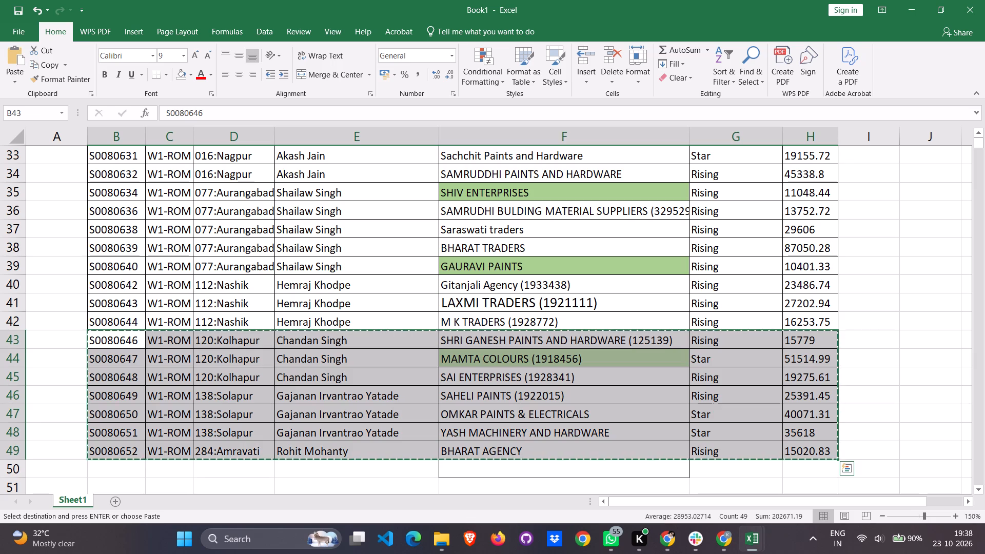
Paste the copied store rows into the 2ND 20 STORE workbook's Summary sheet, starting at A8 under the headers.
key(alt+Tab)
click(86, 250)
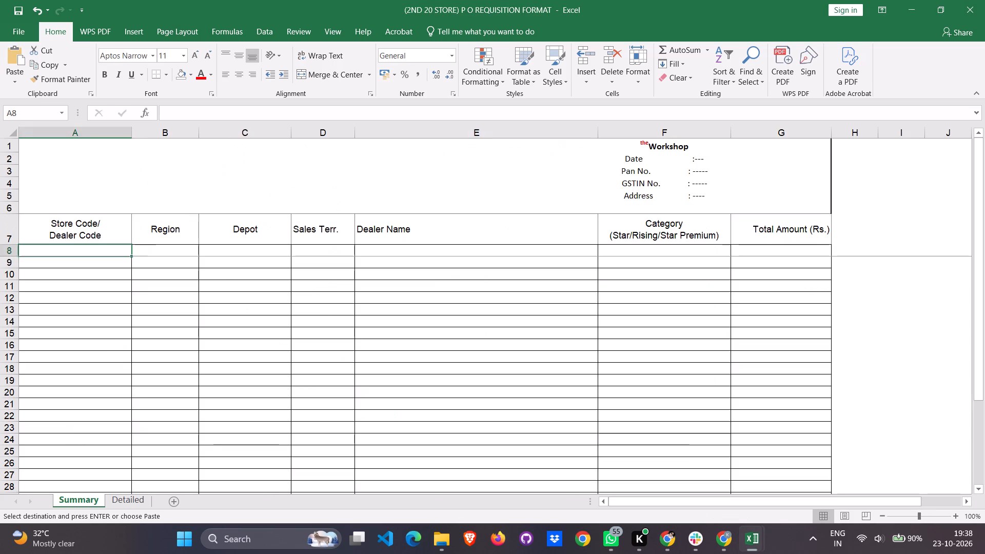
key(shift+Right)
key(shift+Right)
key(shift+Right)
key(shift+Right)
key(shift+Right)
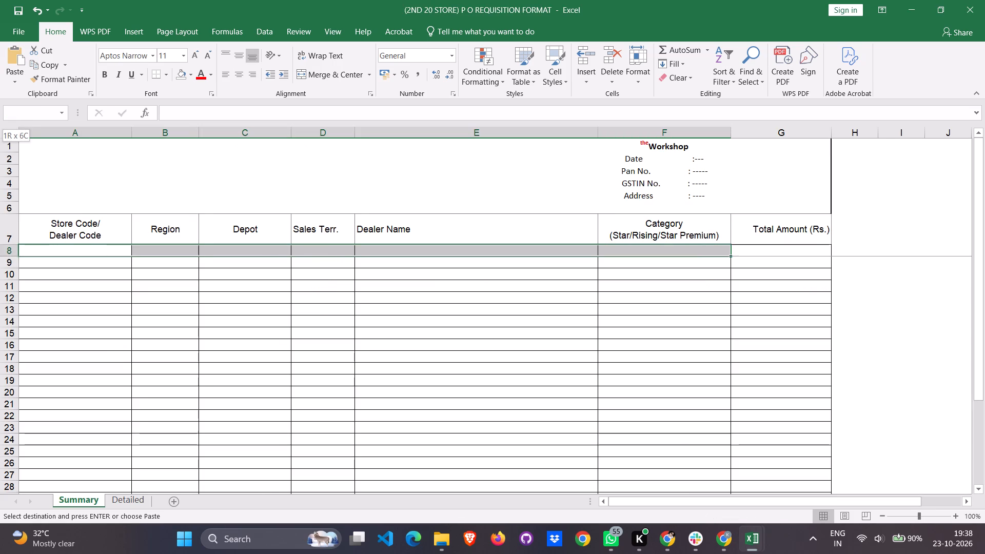
key(shift+Right)
key(ctrl+v)
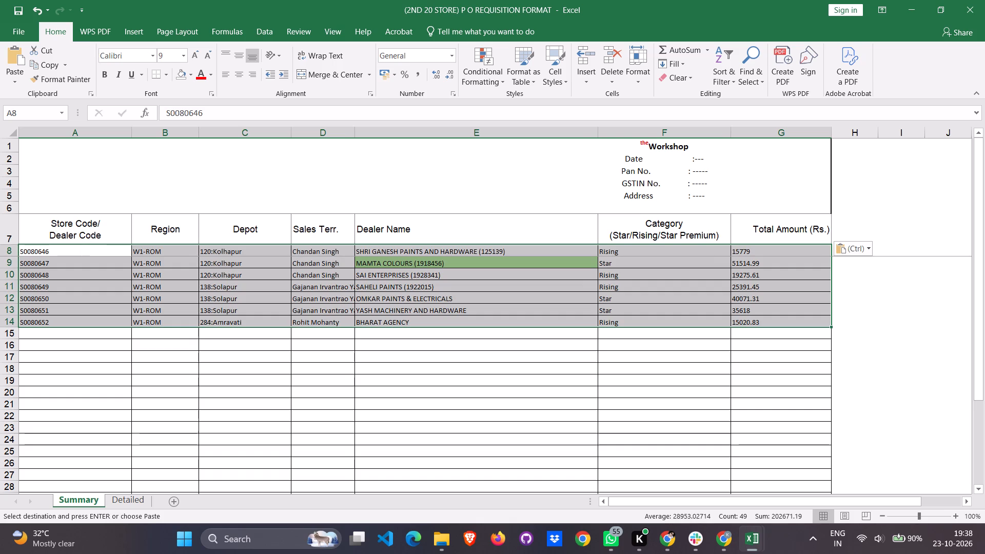
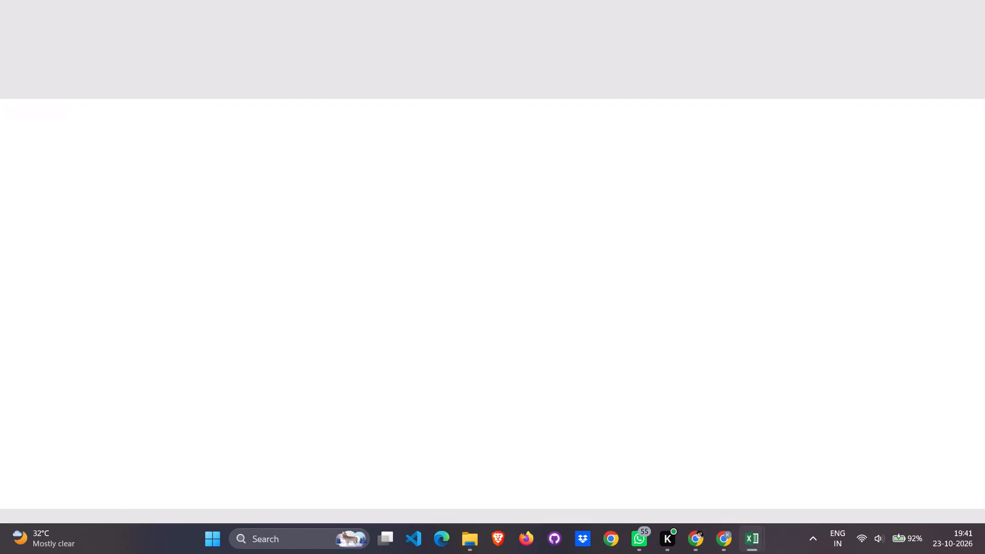
Review the West Summary columns through Final installation, and check the Depot filter's choices.
scroll(370, 311, right, 1)
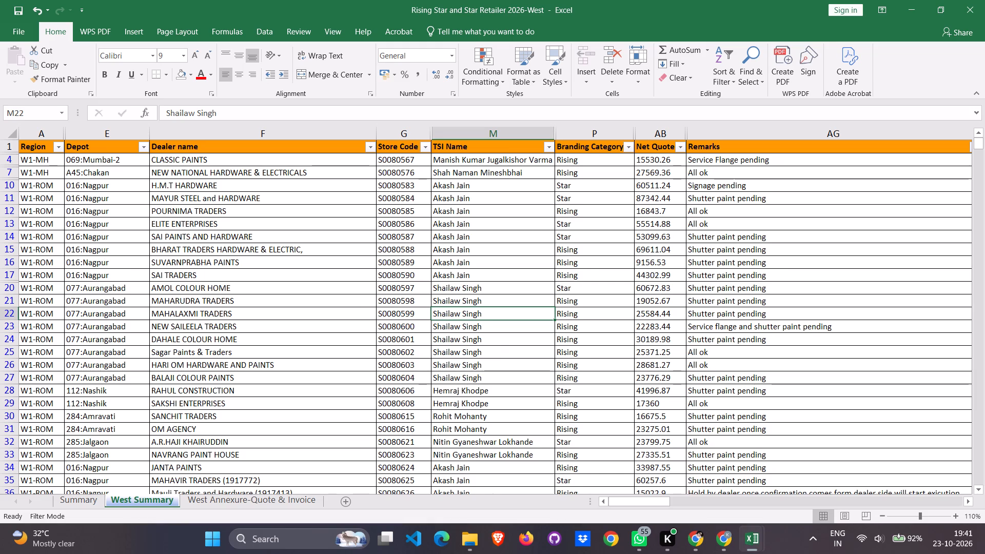
scroll(370, 311, right, 10)
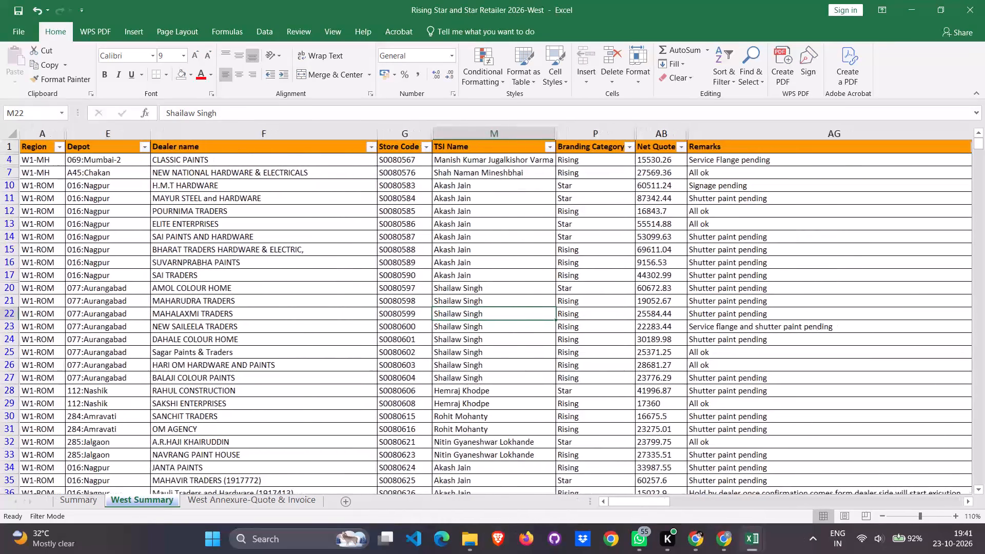
click(142, 147)
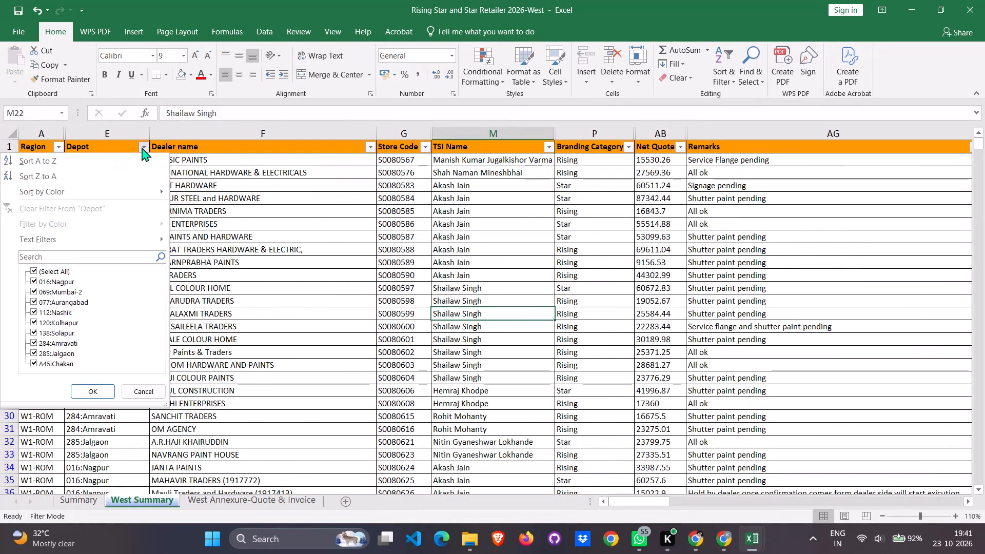
click(142, 147)
scroll(163, 223, right, 4)
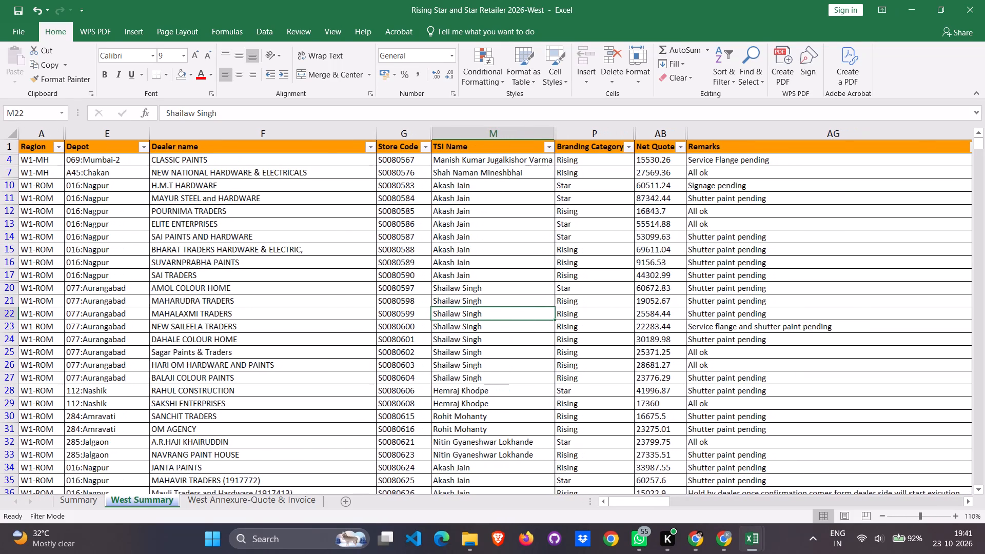
scroll(370, 242, left, 13)
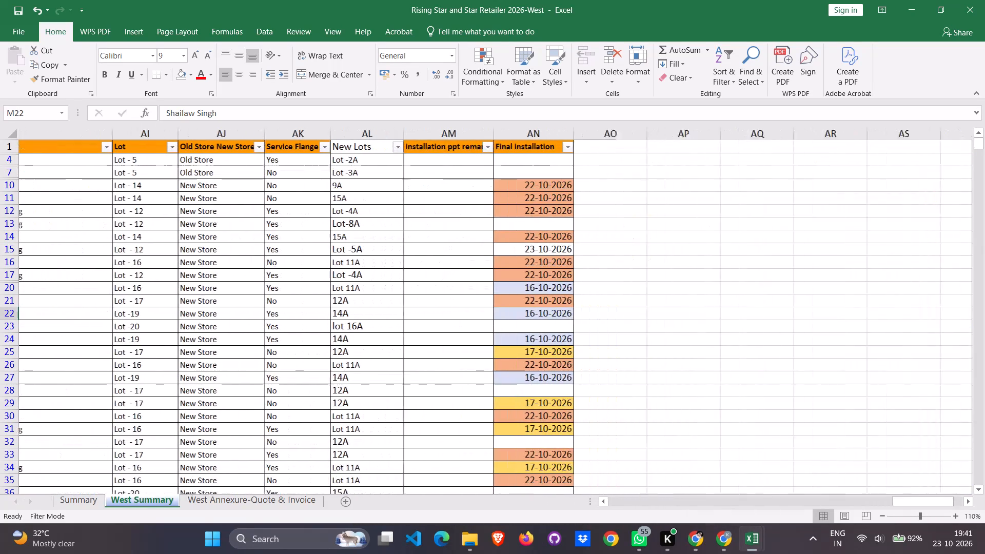
scroll(381, 242, right, 11)
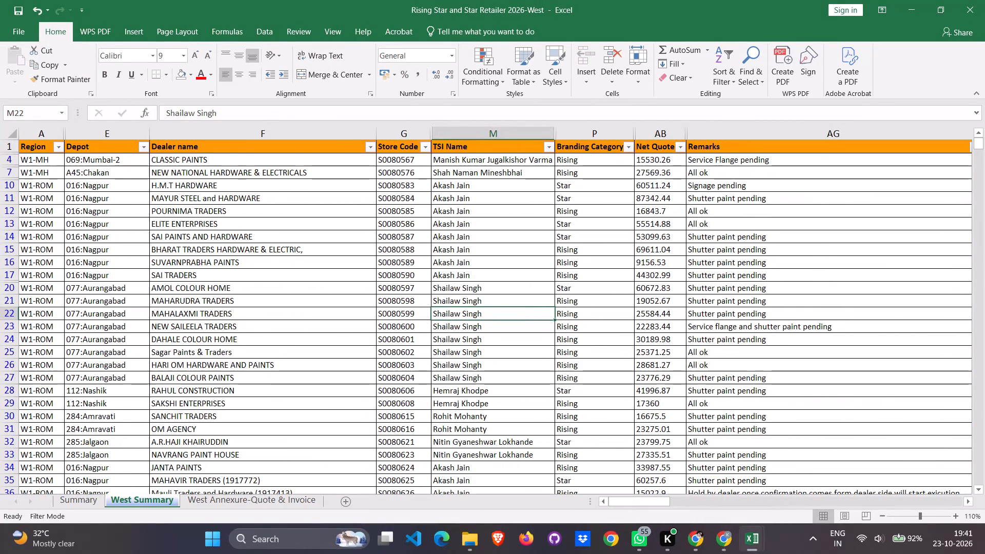
Examine the Depot entries and the choices offered by the Depot and Region filters.
click(116, 159)
click(115, 166)
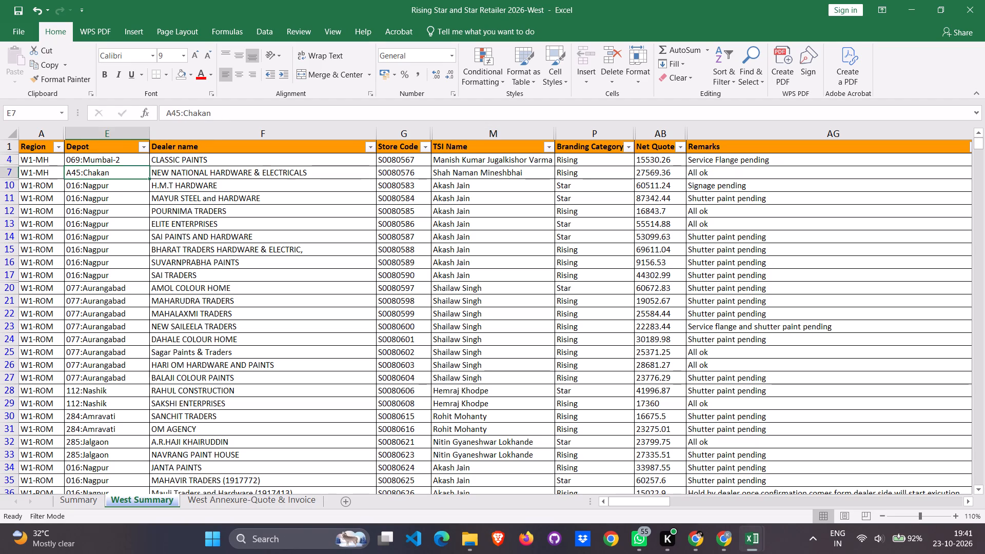
click(118, 162)
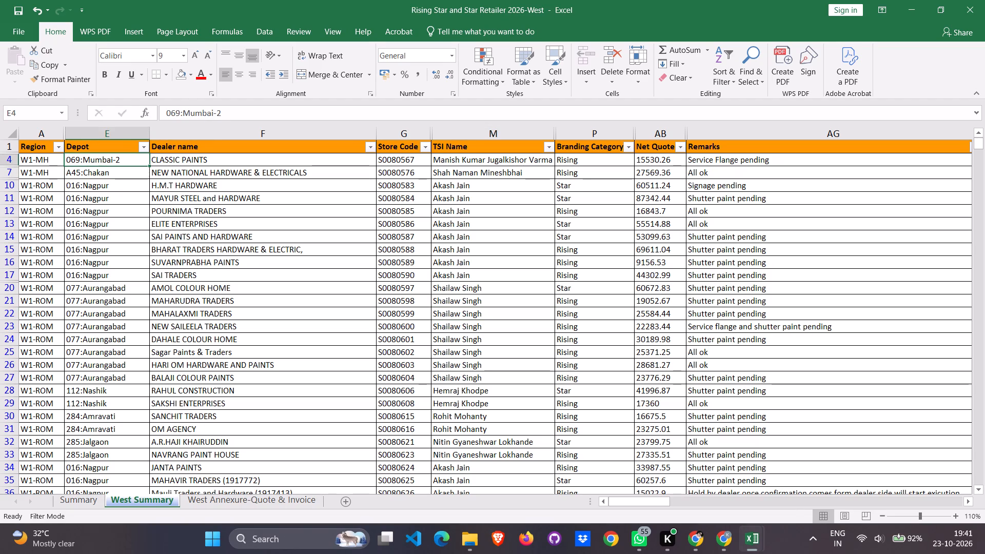
key(shift+Down)
key(Up)
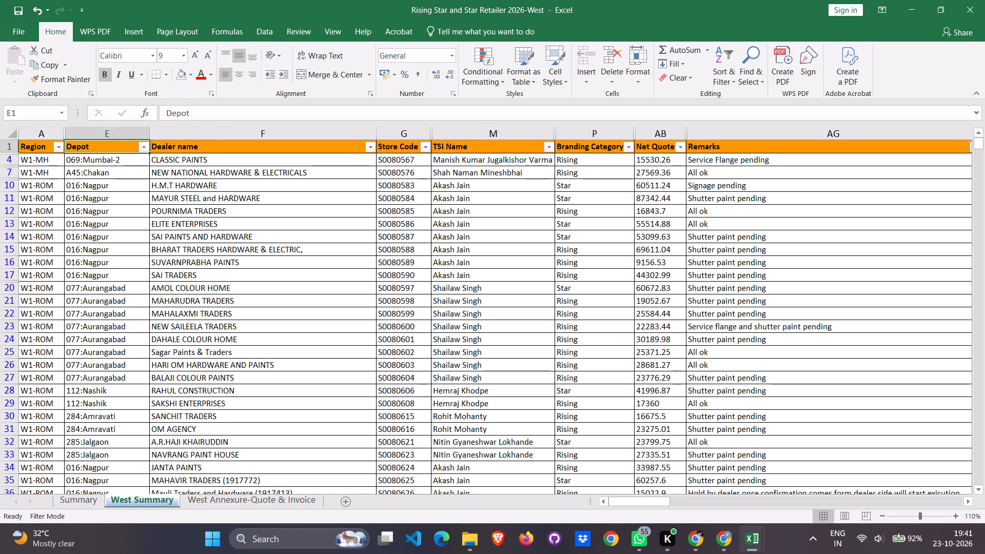
click(140, 147)
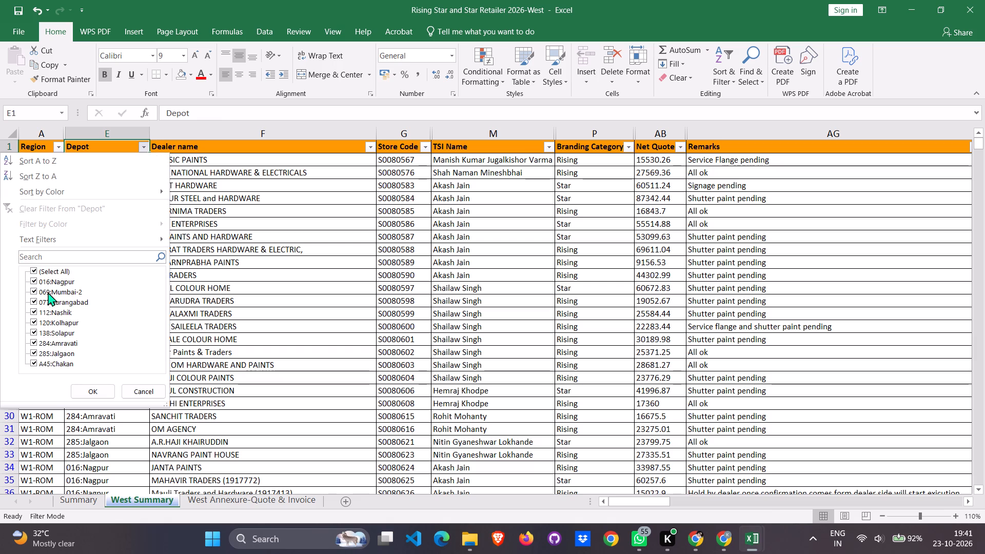
scroll(74, 317, down, 4)
scroll(74, 317, up, 5)
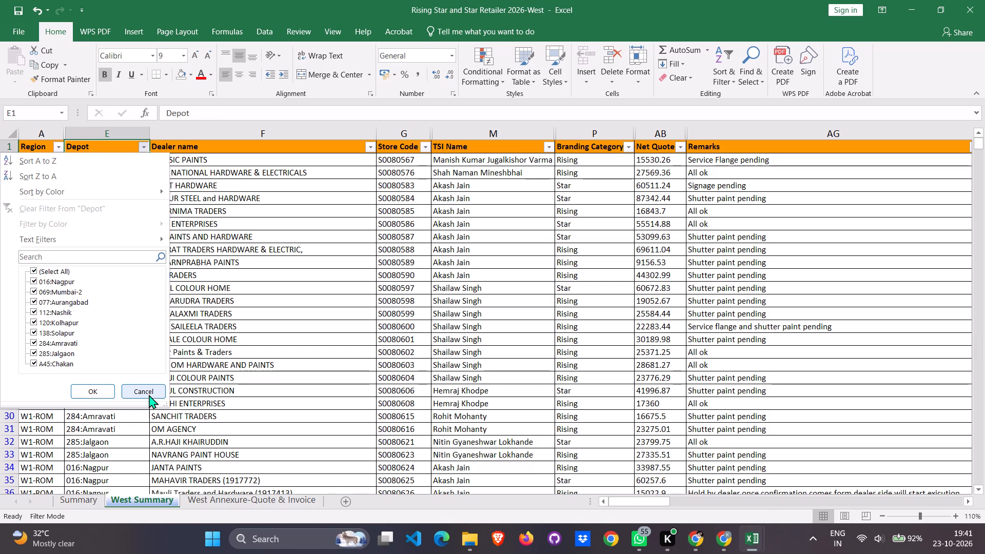
click(152, 393)
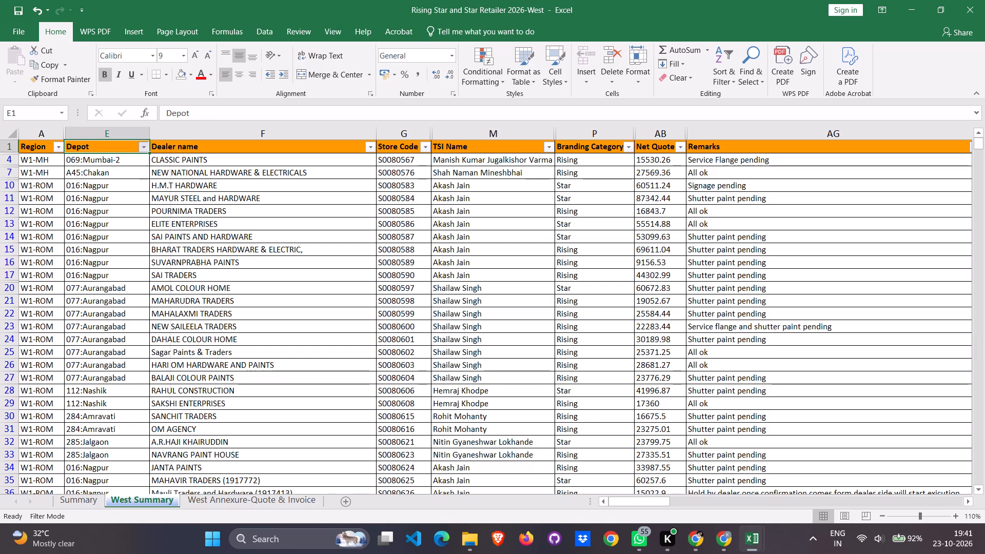
click(145, 149)
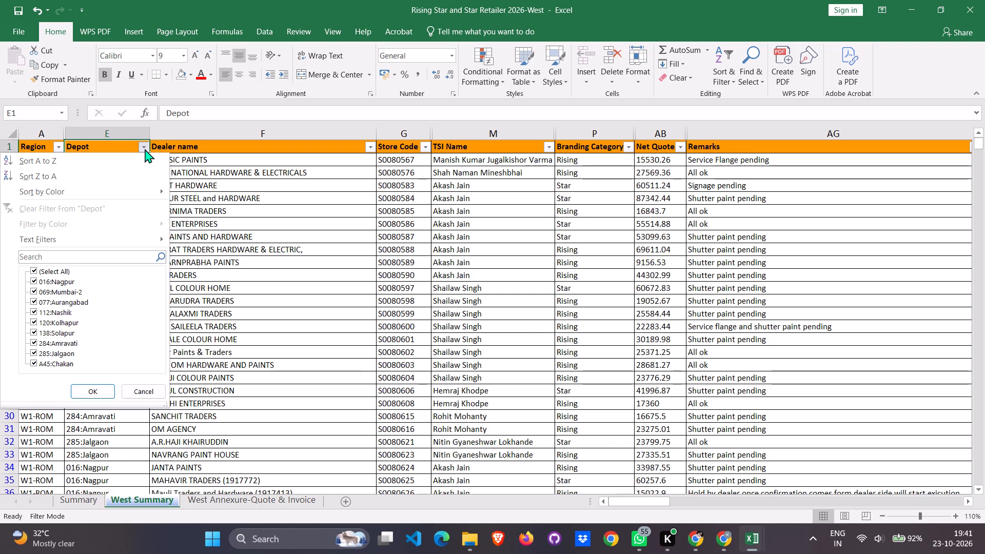
click(145, 149)
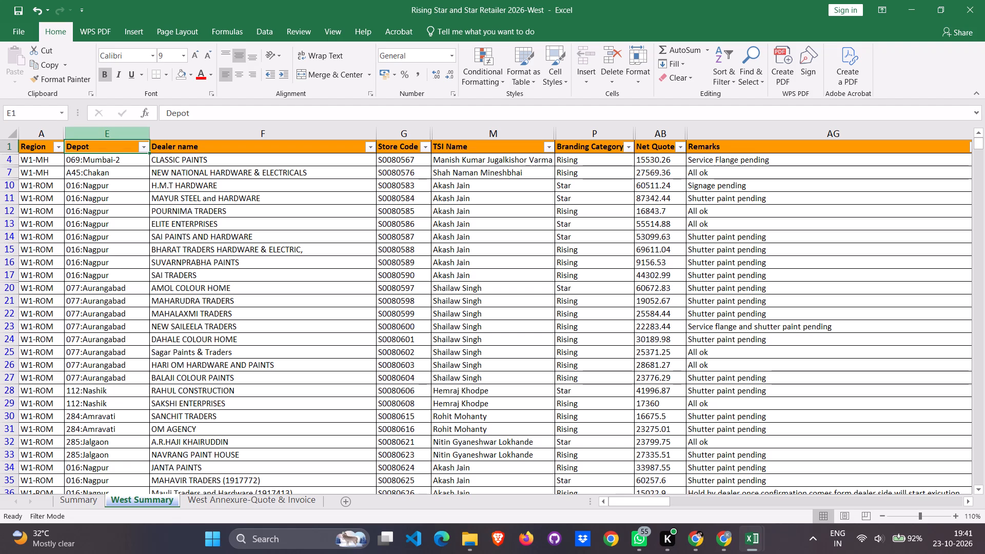
click(143, 130)
click(142, 150)
click(142, 150)
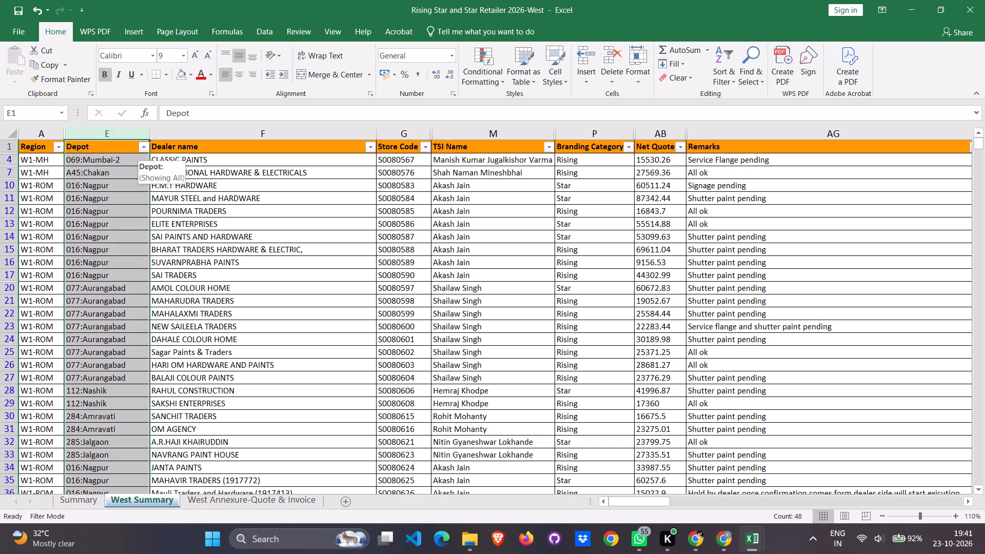
click(59, 144)
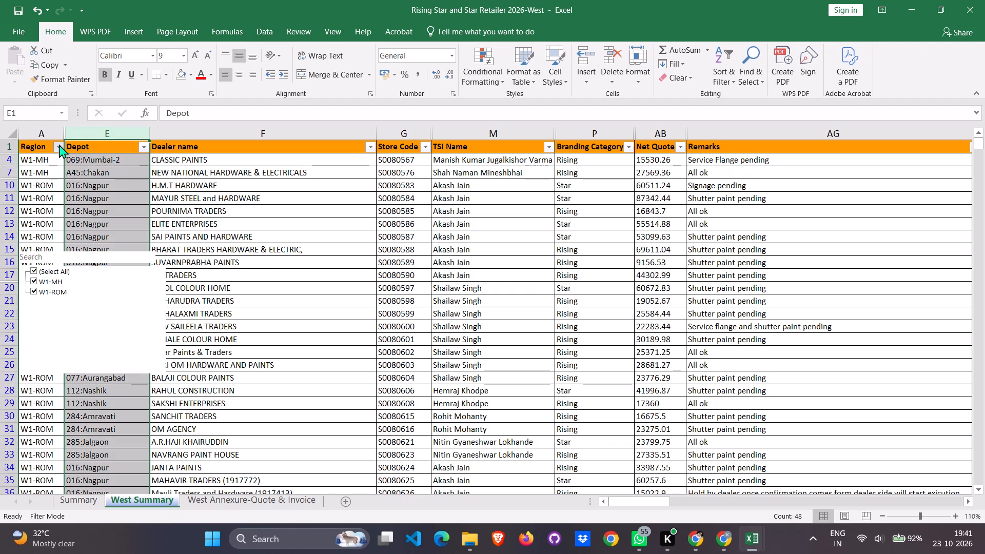
click(59, 144)
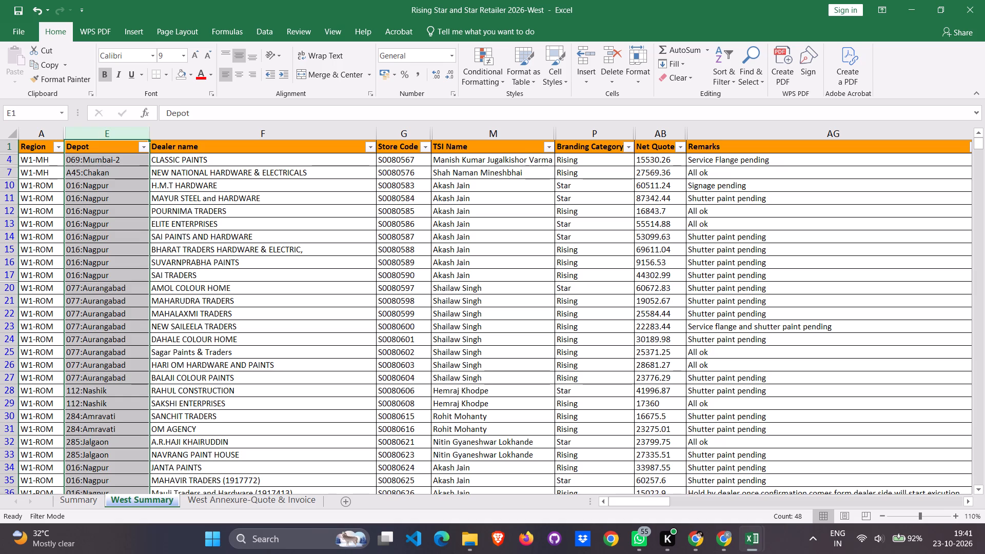
Check the remarks, lot and Final installation columns for the filtered dealers in West Summary.
click(214, 218)
scroll(361, 199, left, 5)
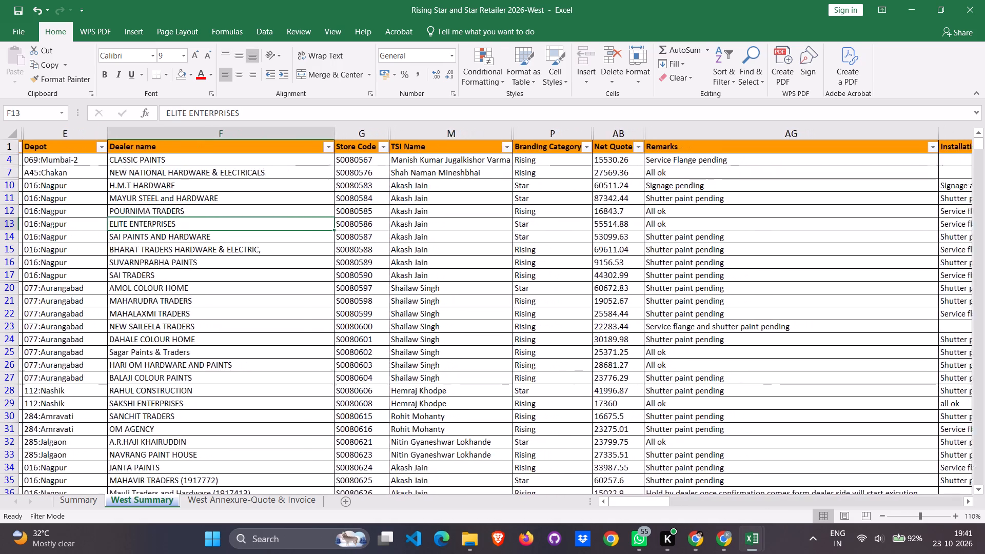
scroll(360, 198, left, 13)
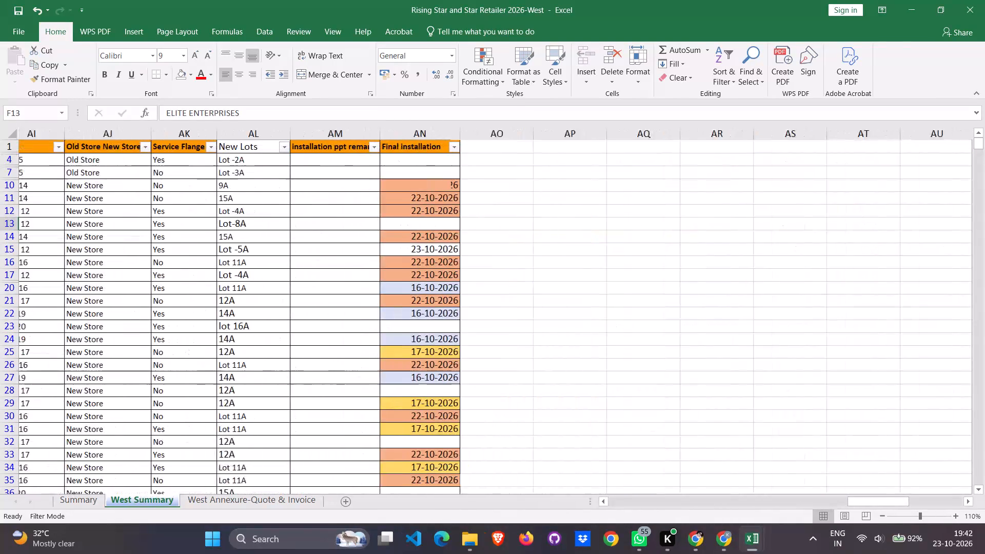
scroll(360, 198, right, 11)
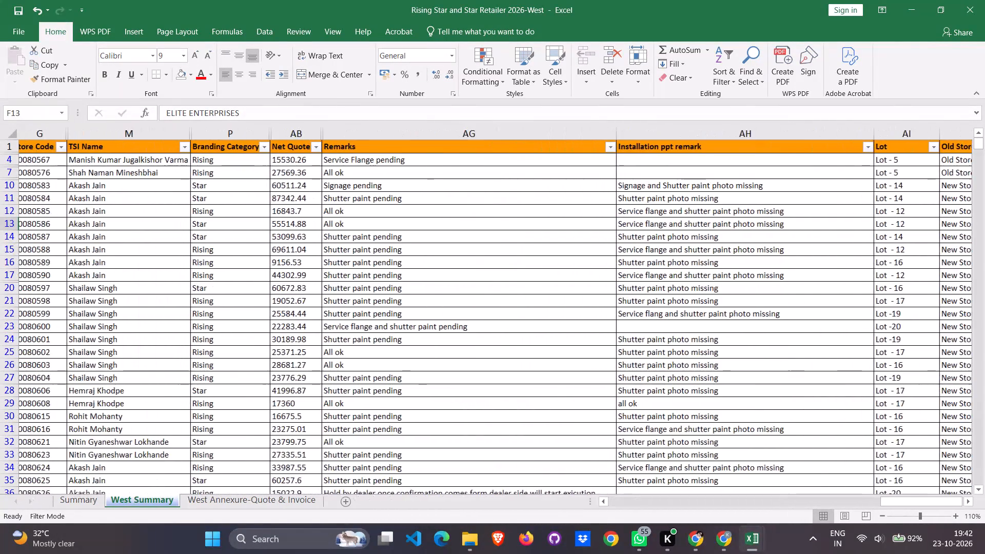
scroll(360, 198, right, 9)
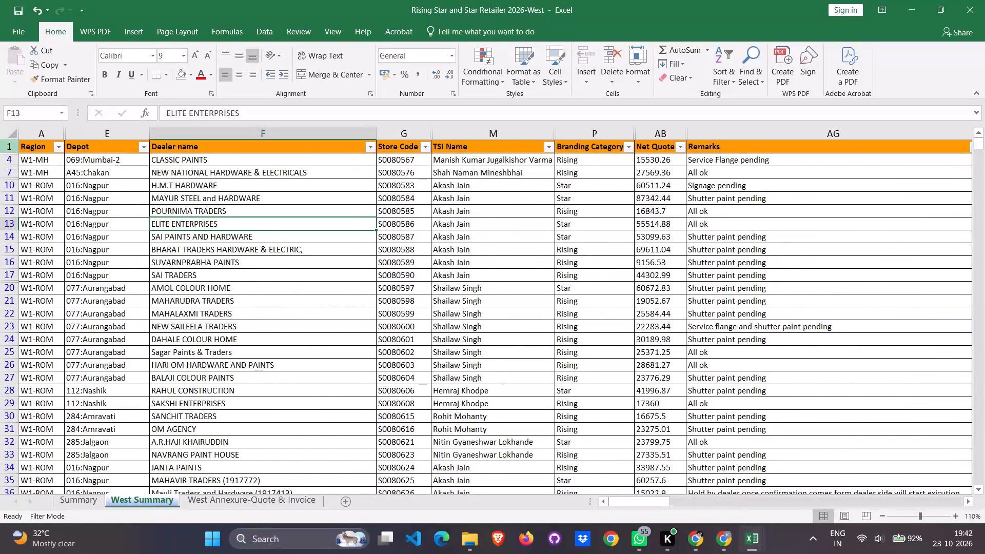
Remove the filters from the West Summary header row so that all dealer rows are shown.
click(15, 144)
key(ctrl+shift+l)
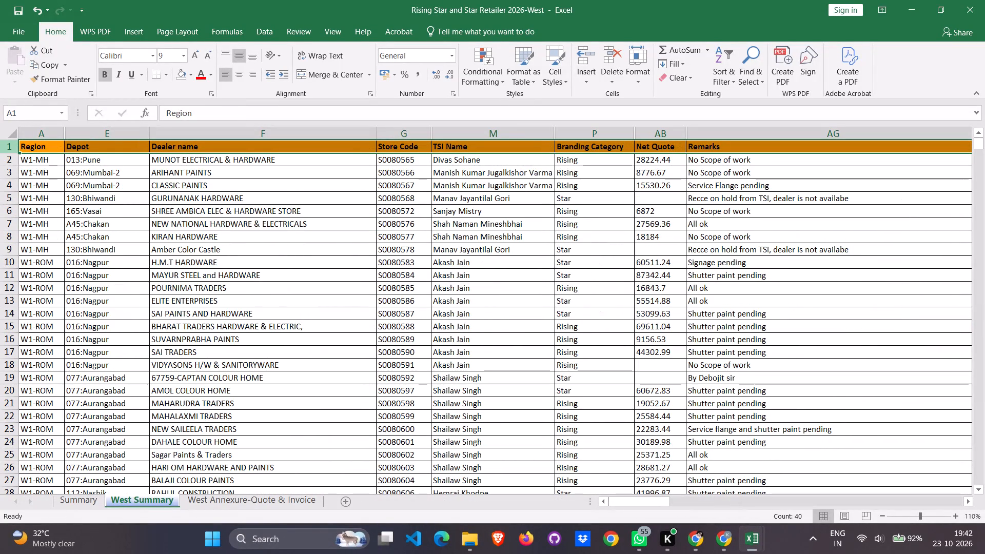
Reapply filters to the whole header row of the West Summary sheet.
click(3, 145)
click(9, 144)
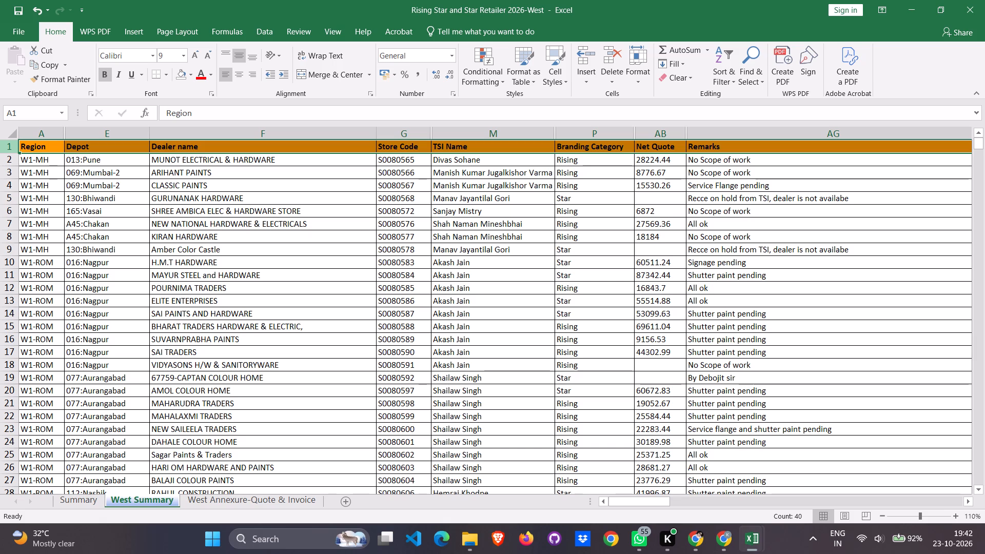
click(13, 145)
click(155, 237)
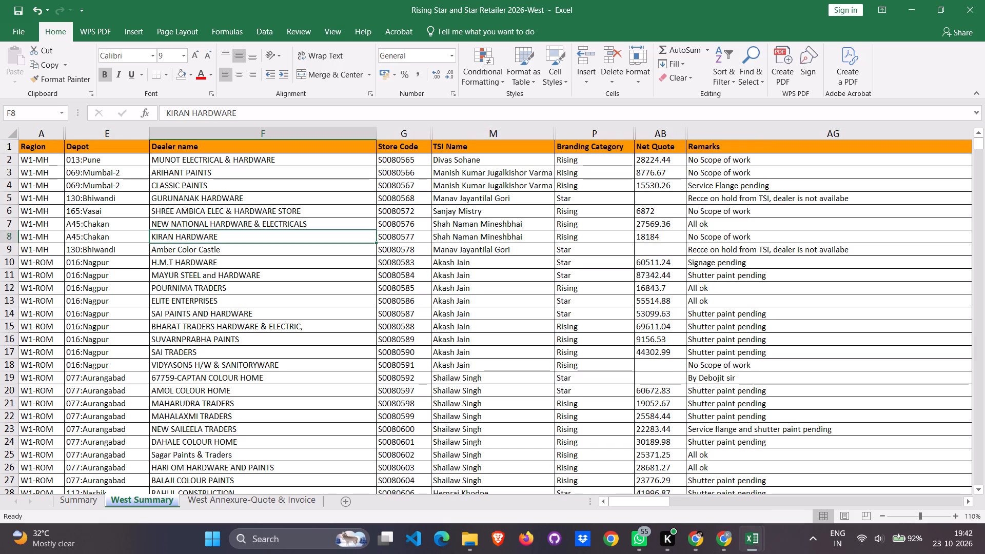
click(12, 145)
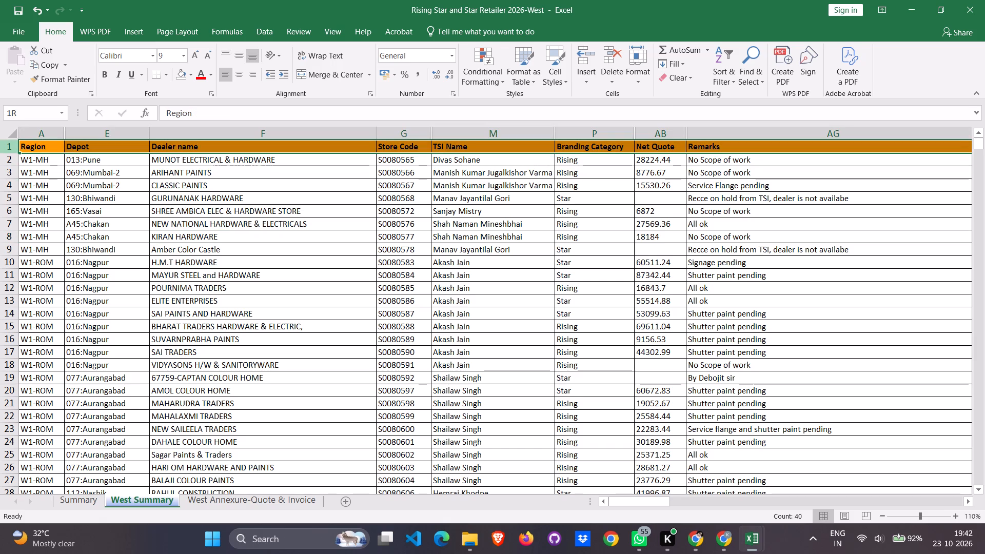
key(shift+l)
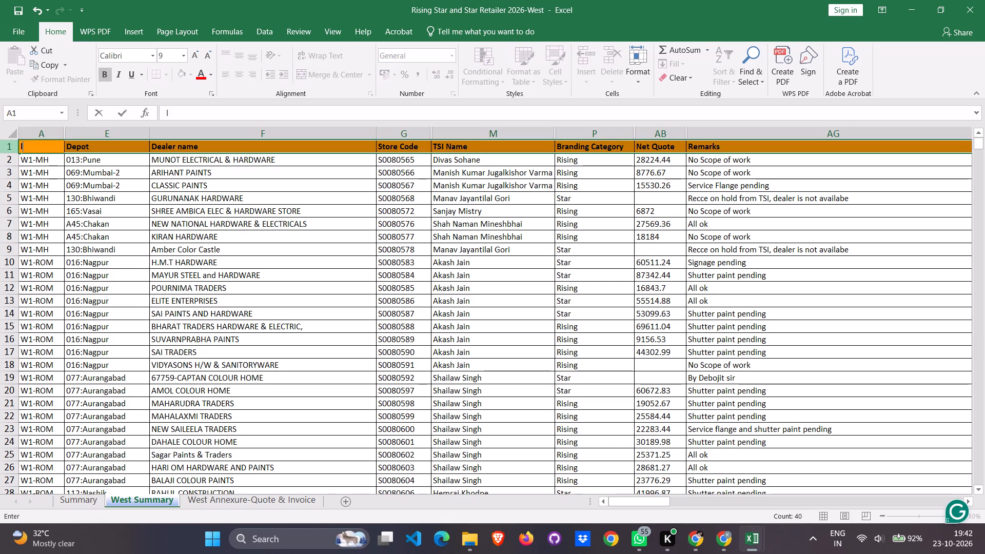
key(ctrl+shift+l)
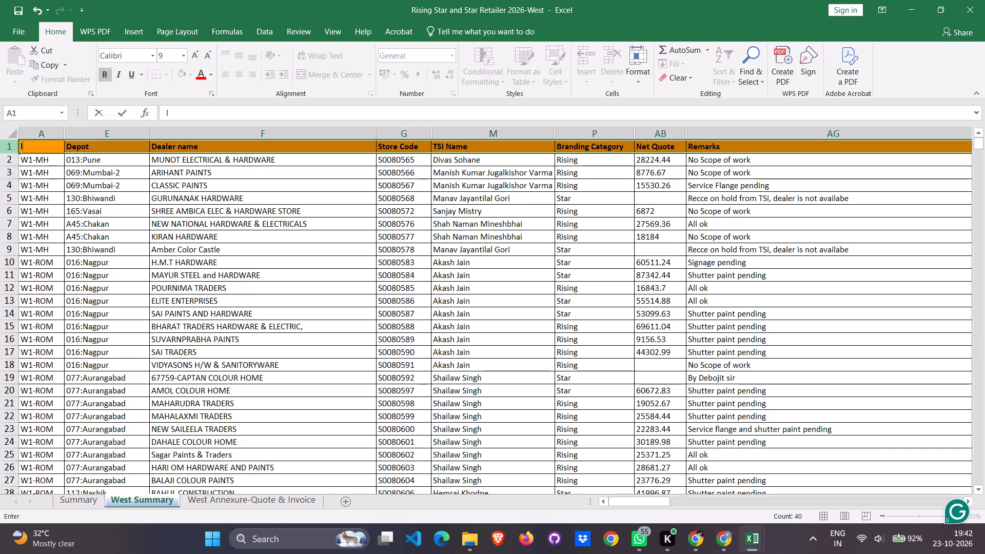
click(12, 145)
key(ctrl+shift+l)
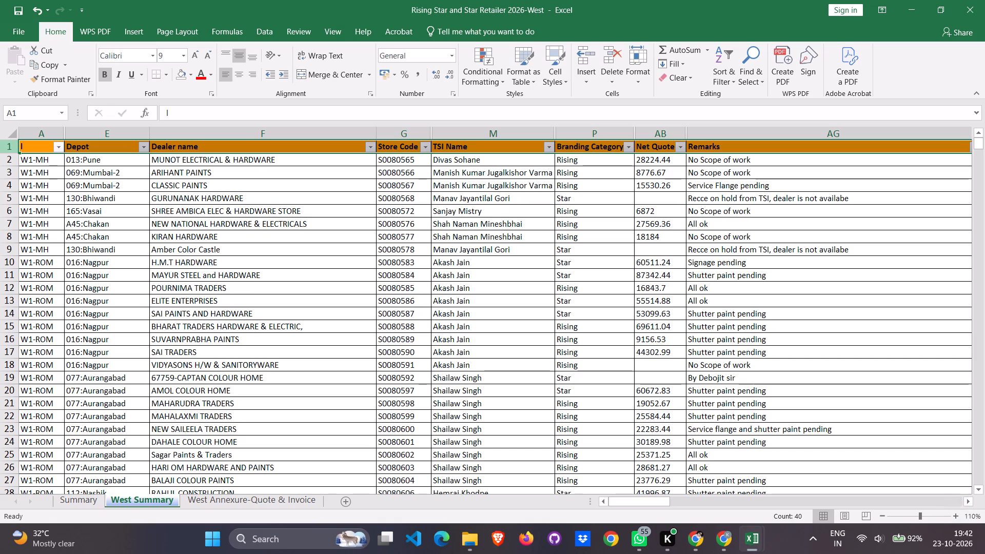
Examine the complete list of depots in the Depot filter, leaving the filter unapplied.
click(142, 142)
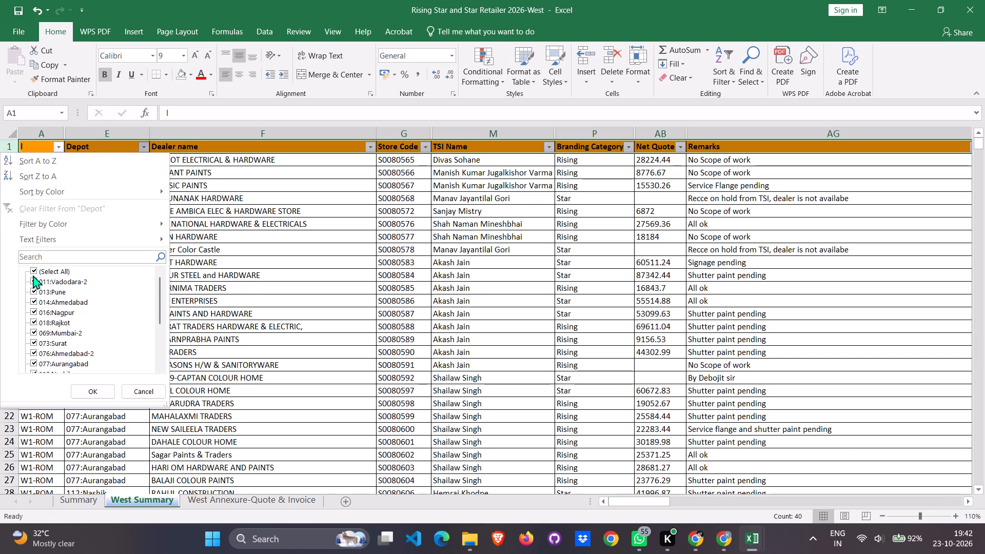
scroll(93, 313, down, 6)
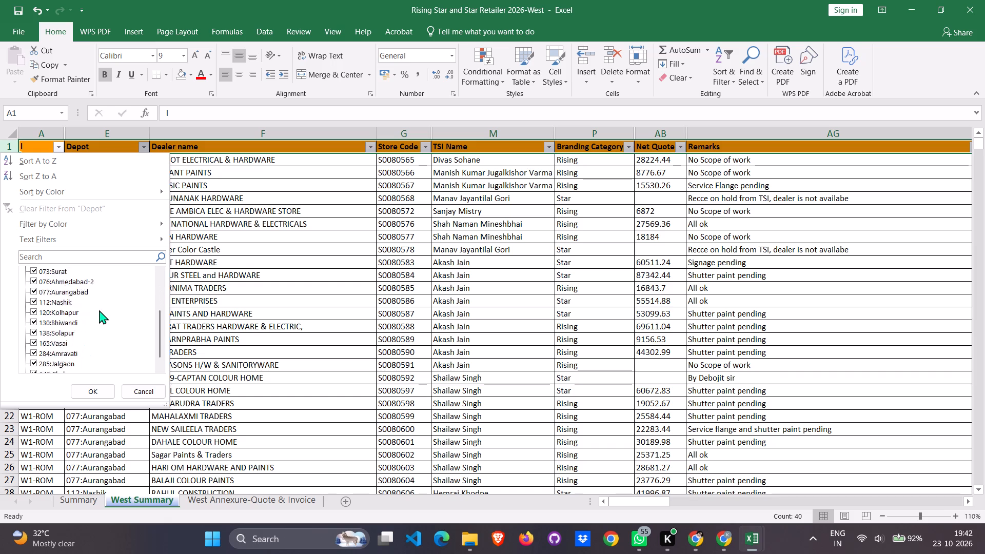
scroll(99, 310, down, 7)
scroll(99, 310, up, 4)
scroll(99, 310, down, 4)
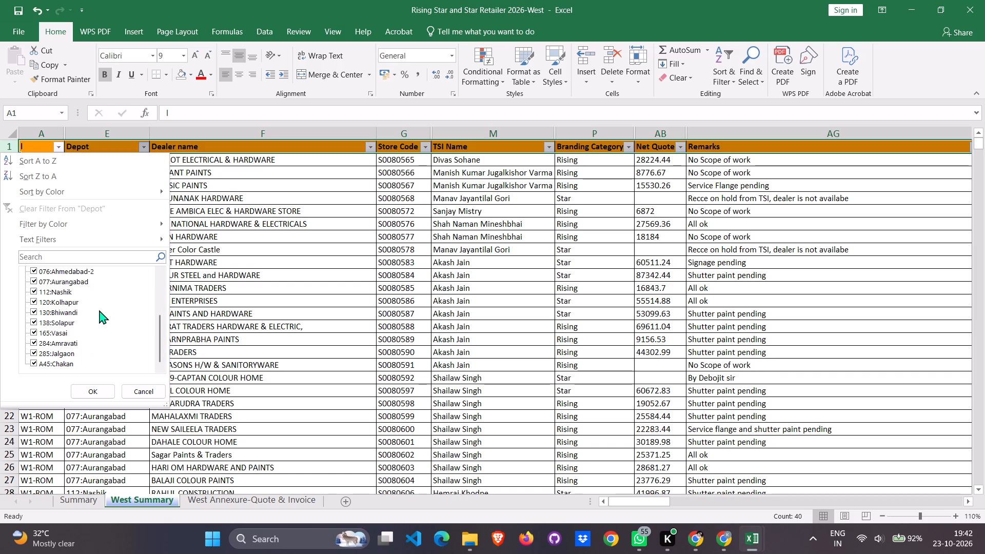
scroll(99, 310, up, 12)
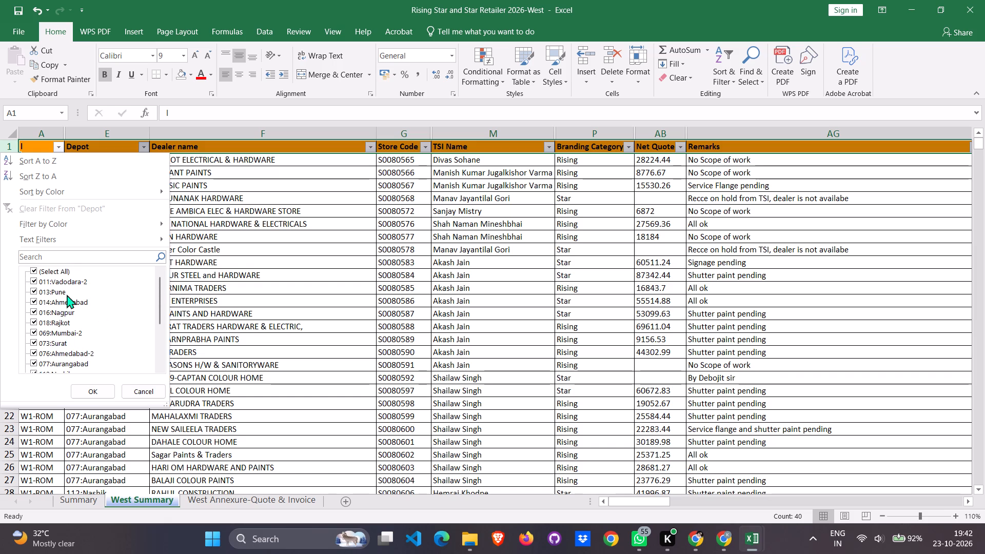
click(143, 389)
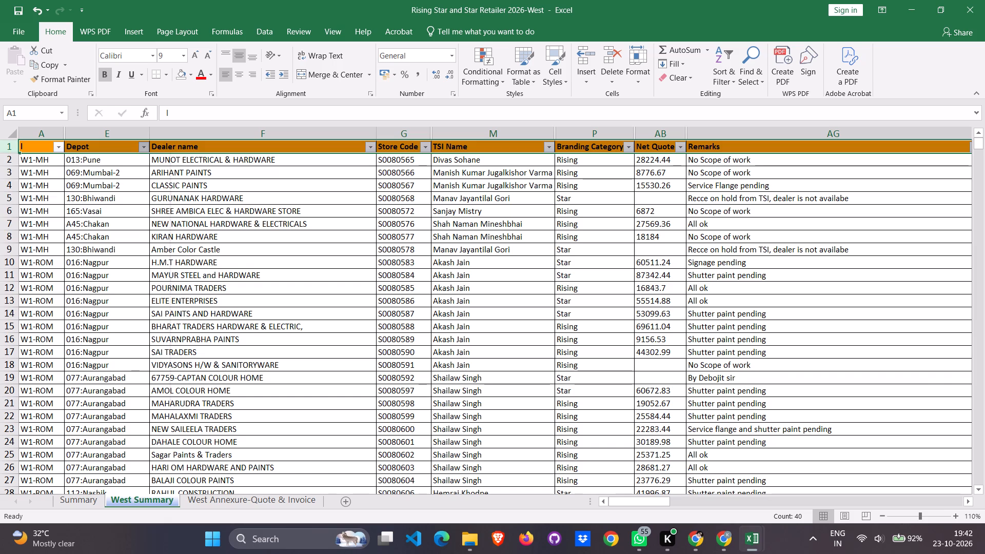
Look through the unfiltered dealer list in the West Summary sheet.
click(253, 265)
scroll(253, 265, up, 2)
scroll(253, 265, right, 2)
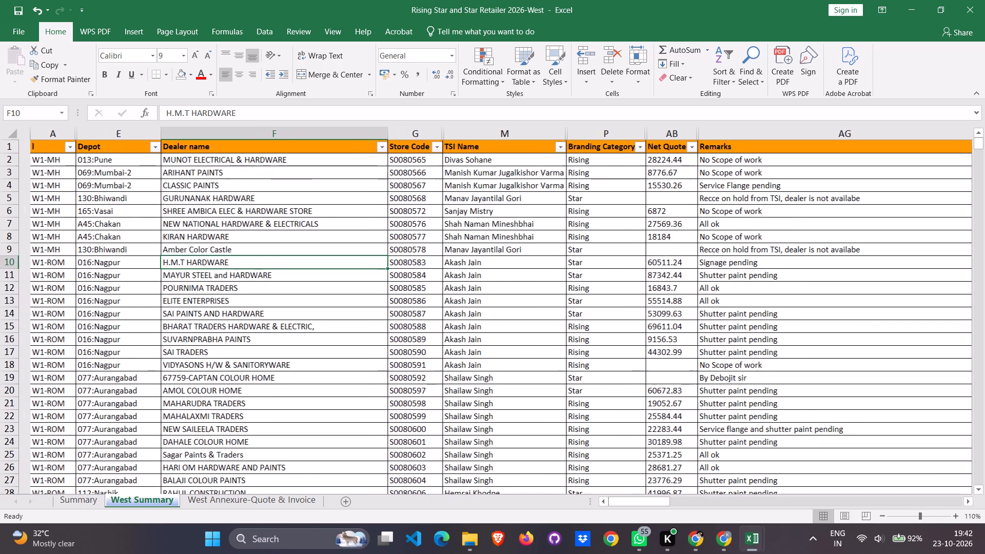
scroll(117, 299, down, 5)
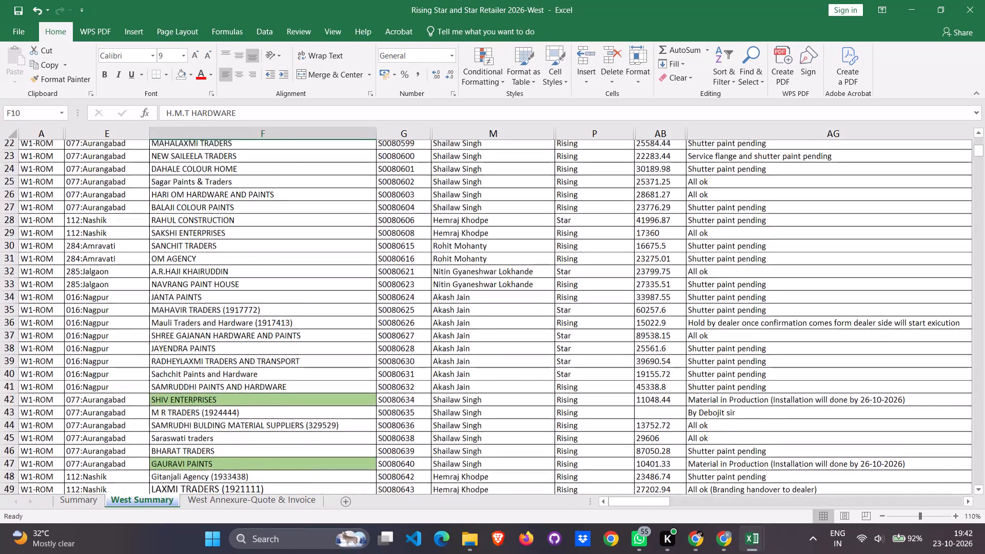
scroll(117, 299, down, 1)
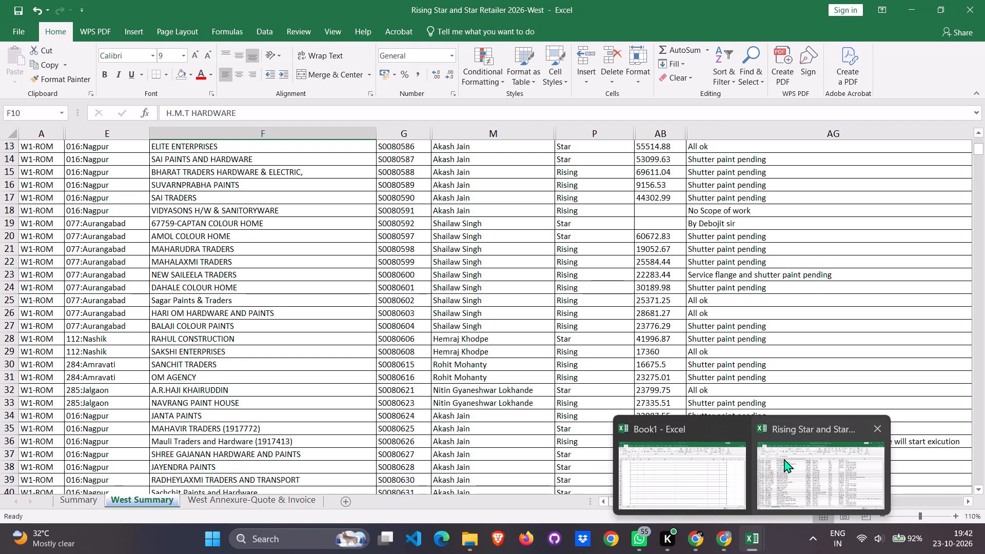
click(784, 459)
scroll(111, 298, up, 6)
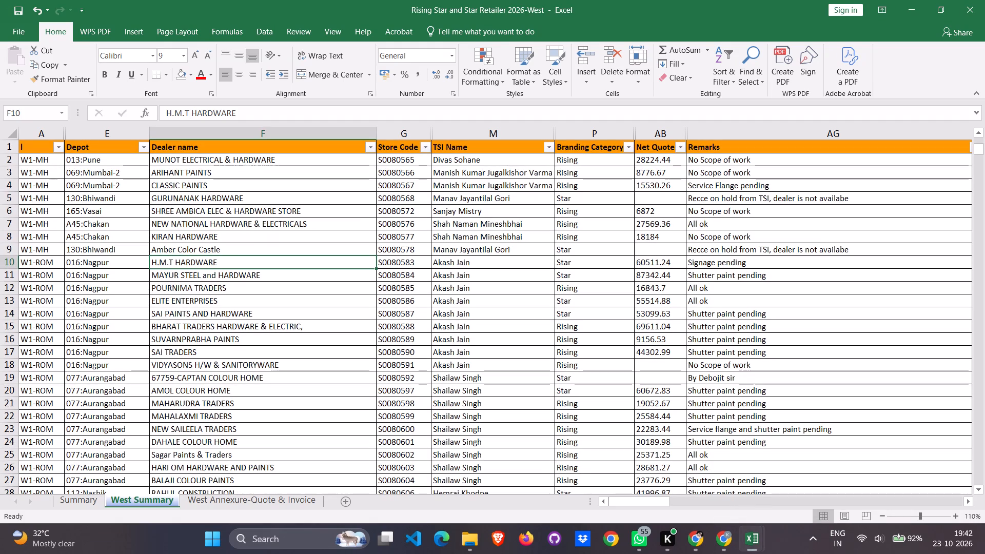
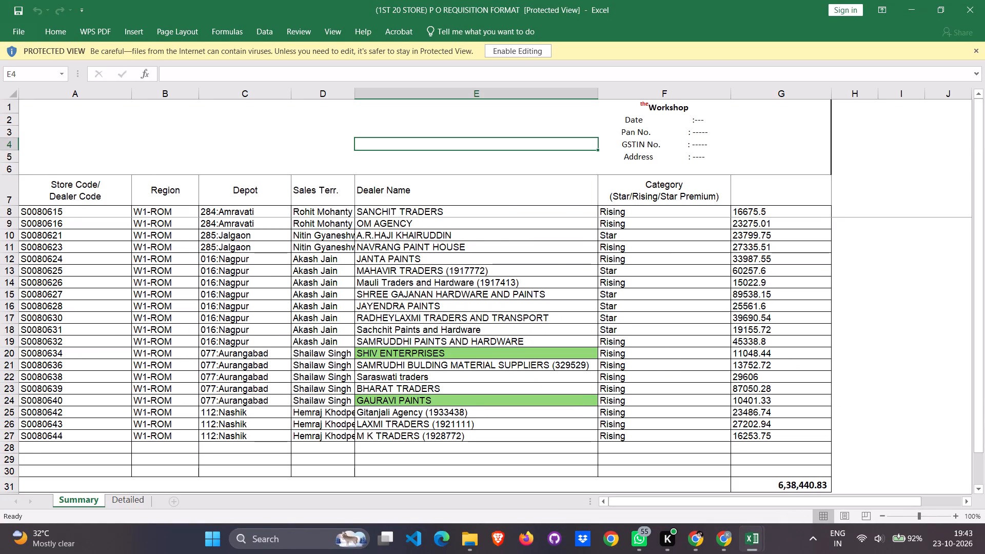
Close the P O Requisition Format workbook and return to the West Summary sheet of the Rising Star and Star Retailer workbook.
click(977, 7)
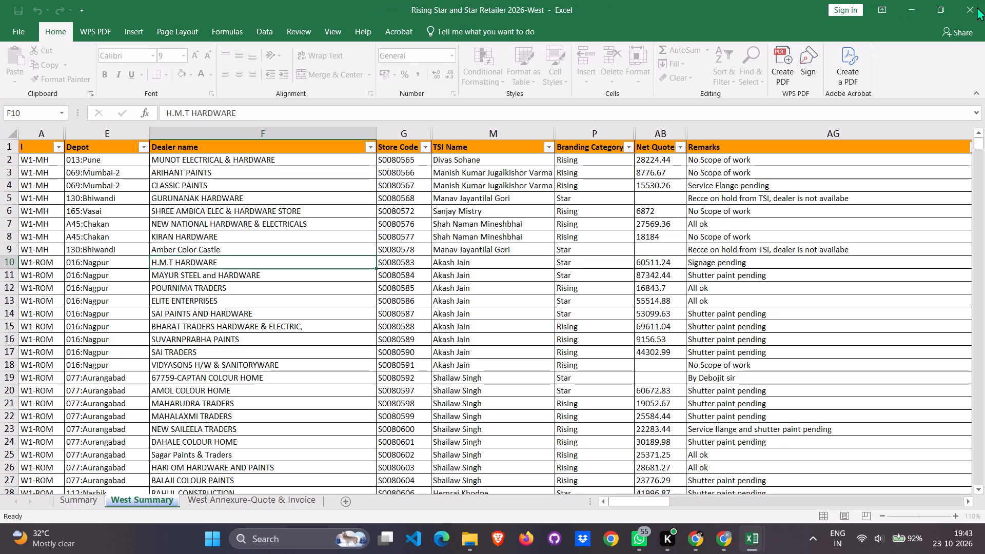
scroll(354, 256, up, 4)
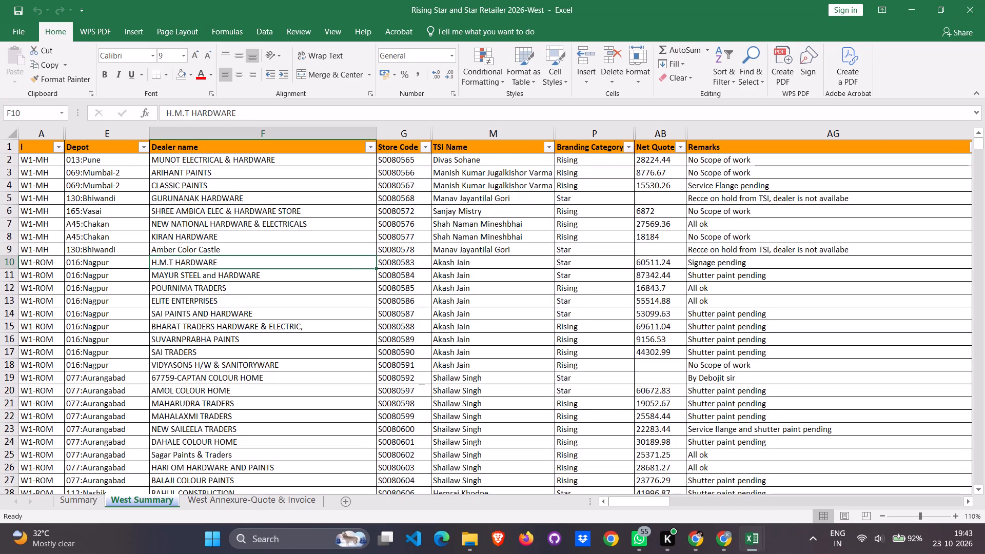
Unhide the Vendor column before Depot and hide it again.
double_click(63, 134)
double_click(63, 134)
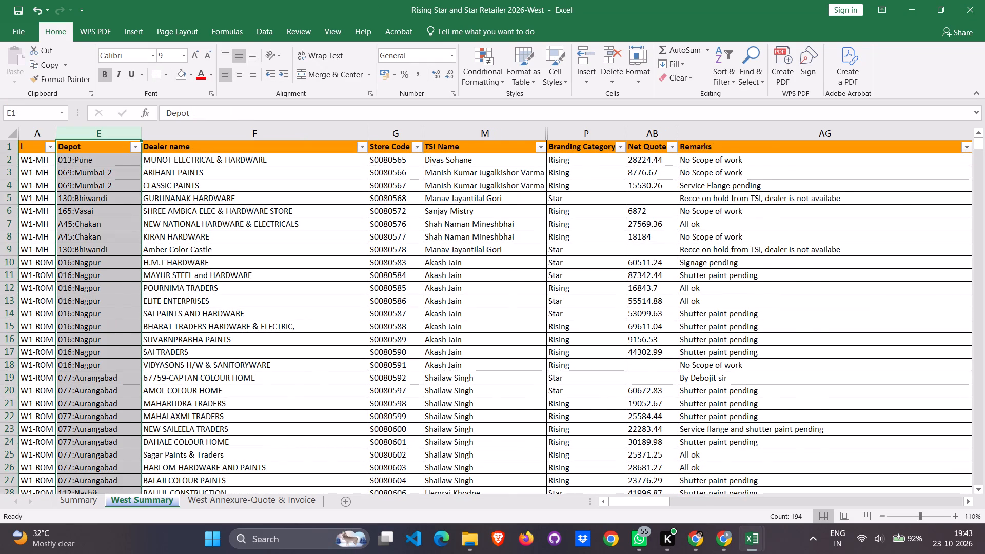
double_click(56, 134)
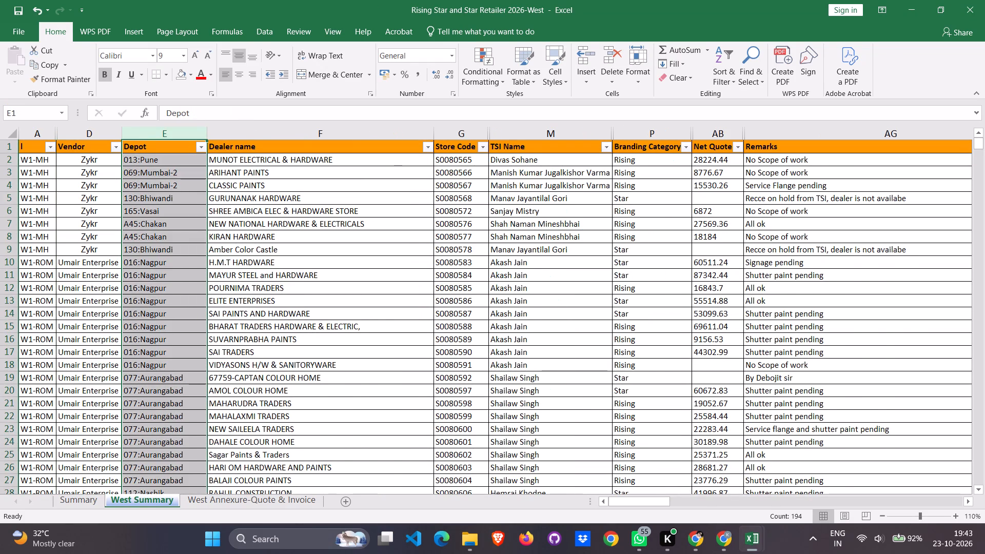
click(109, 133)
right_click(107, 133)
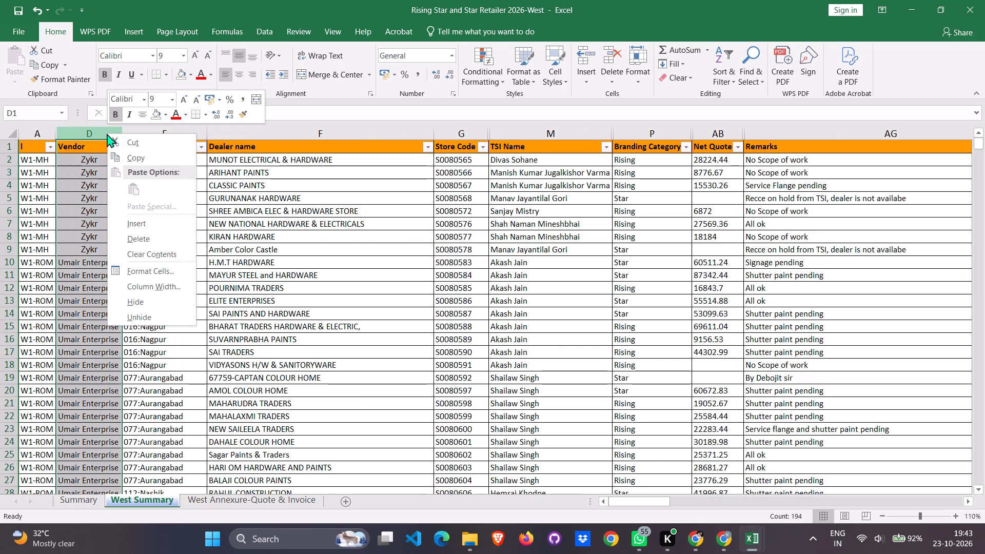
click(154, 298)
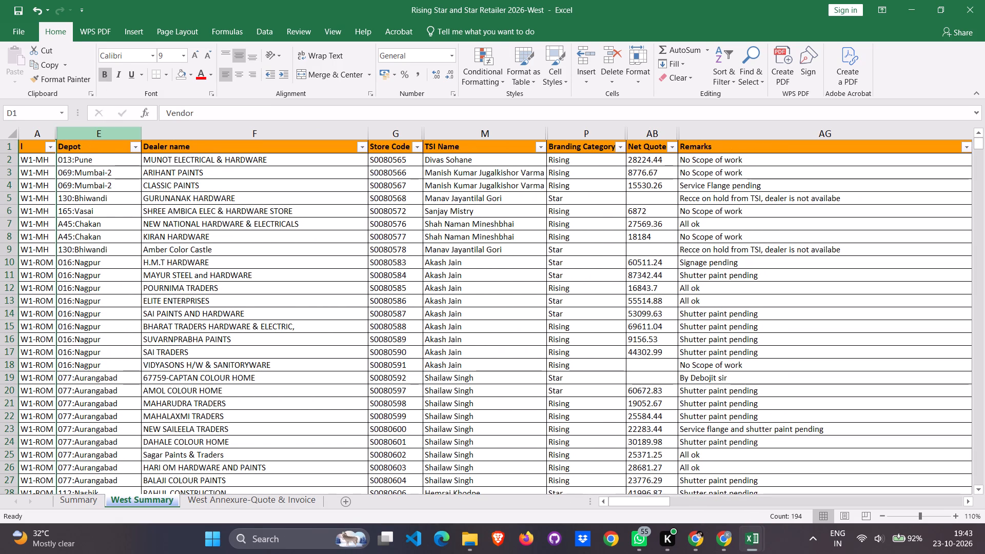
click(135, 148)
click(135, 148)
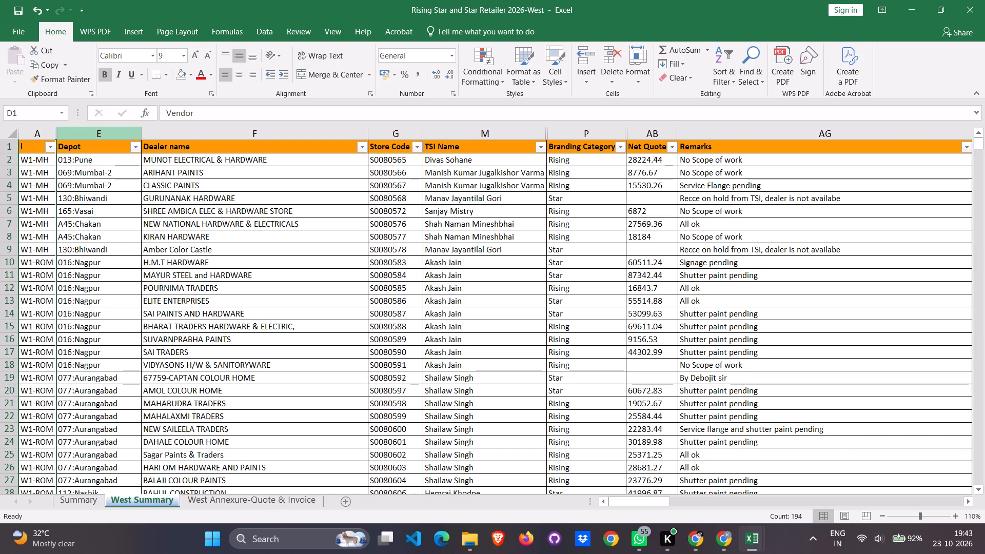
Unhide the Vendor and State columns before the Depot column in the West Summary sheet.
double_click(57, 137)
click(57, 137)
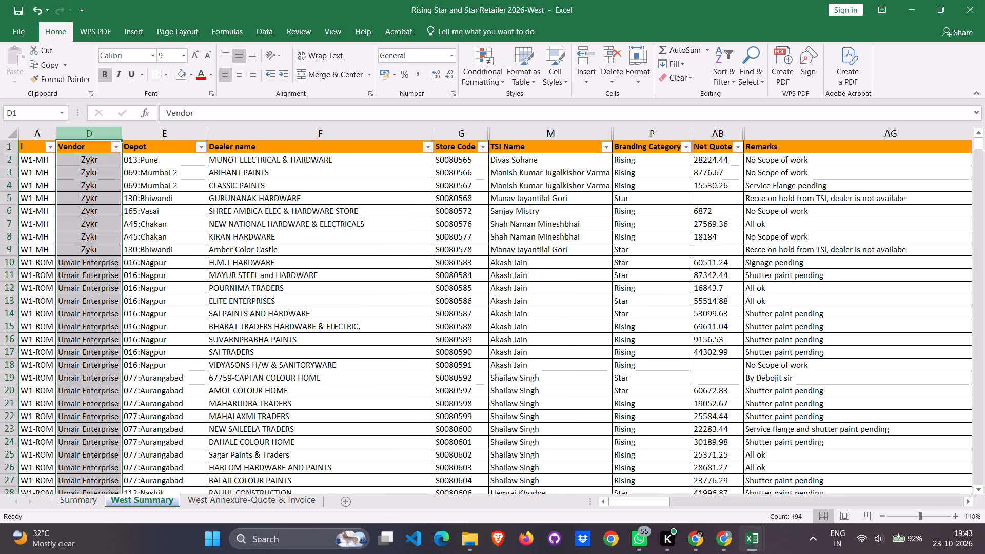
double_click(55, 131)
double_click(55, 131)
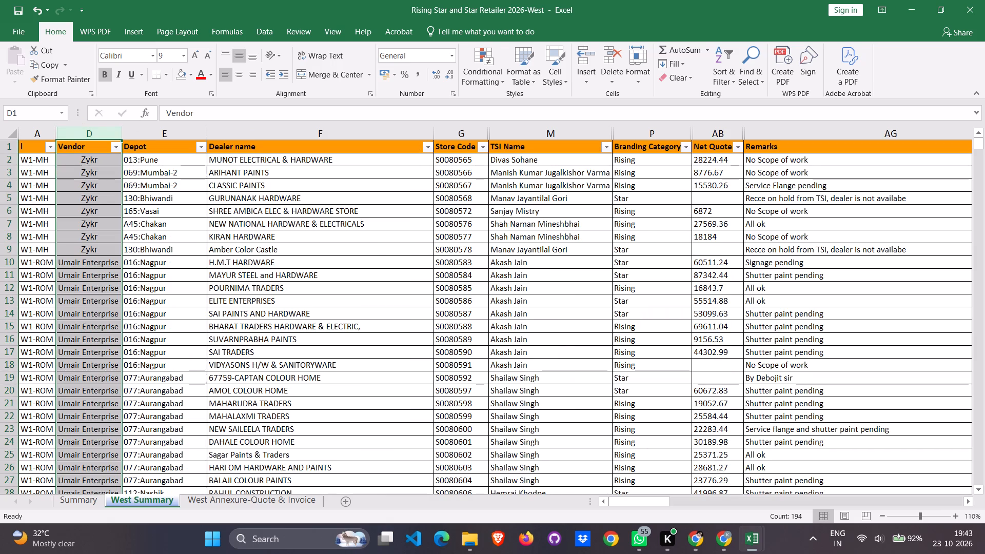
double_click(55, 131)
triple_click(55, 131)
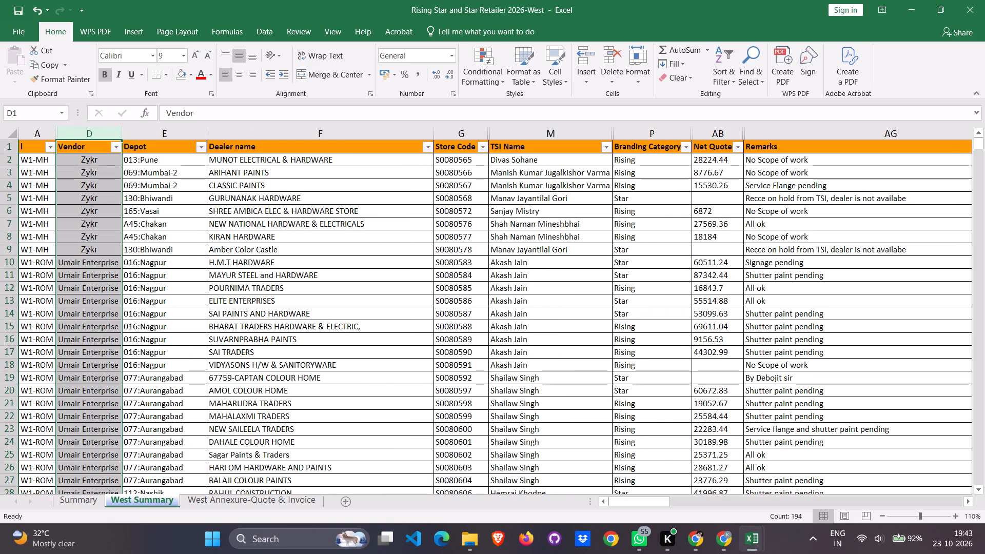
triple_click(55, 134)
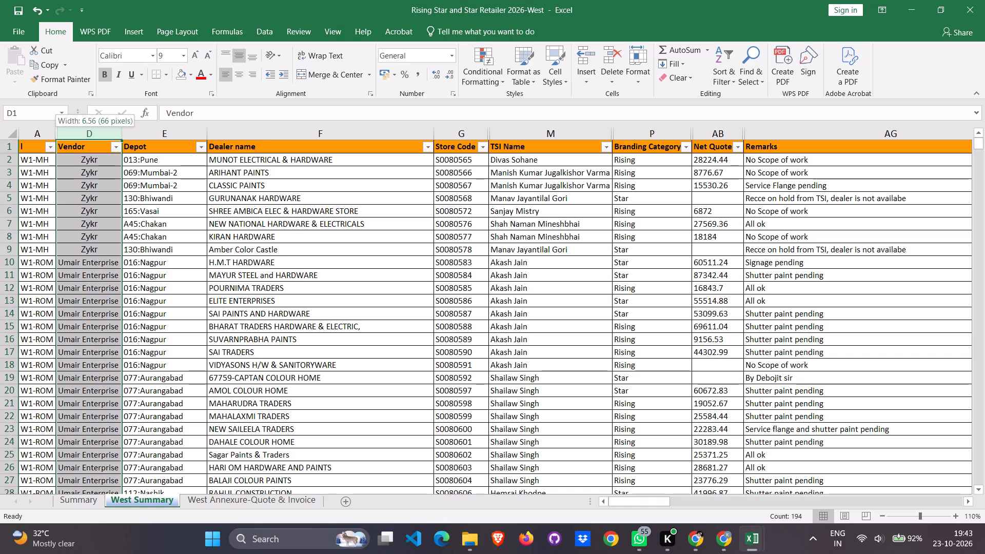
click(55, 134)
double_click(58, 134)
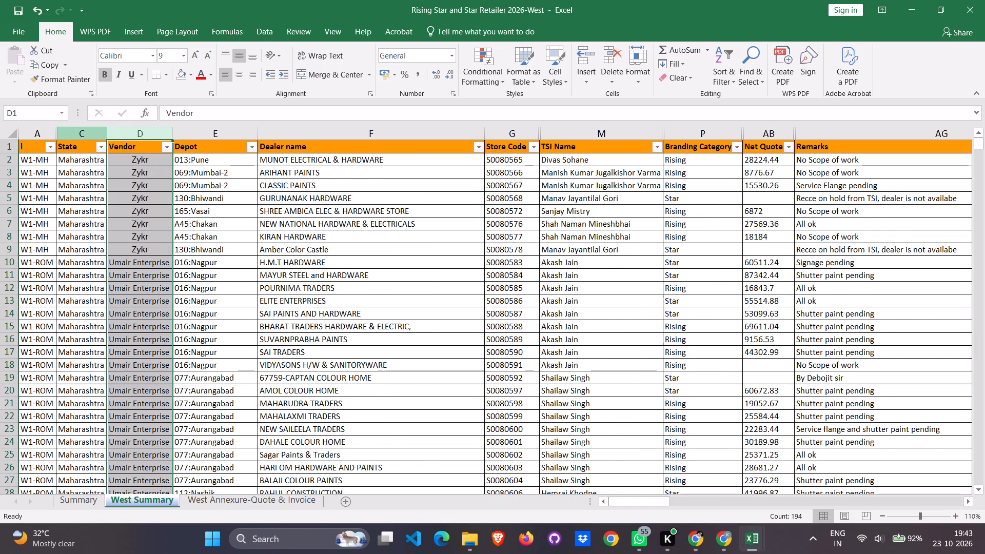
Hide the Vendor column, keeping the State column shown.
right_click(151, 134)
click(199, 297)
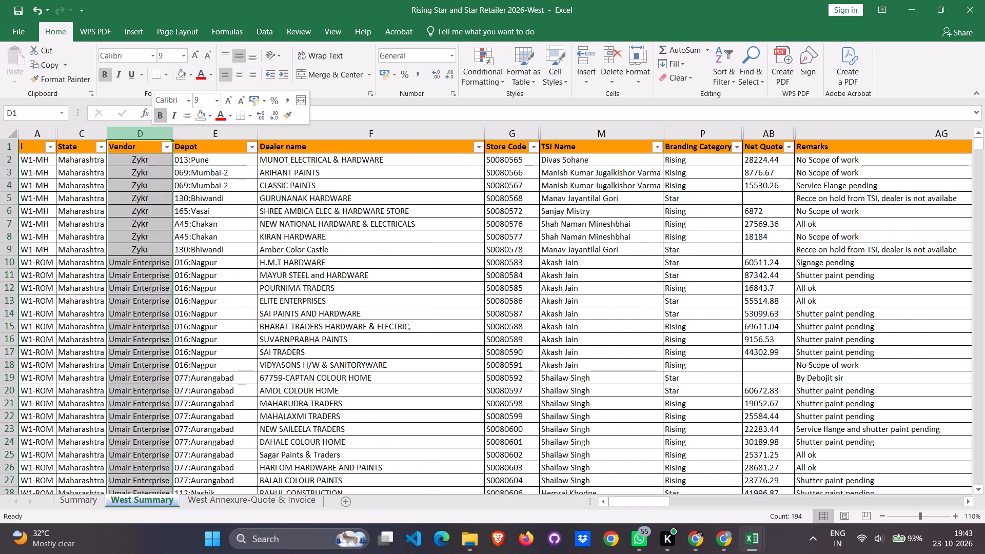
Filter the State column of the West Summary sheet to show only Maharashtra.
scroll(105, 325, down, 2)
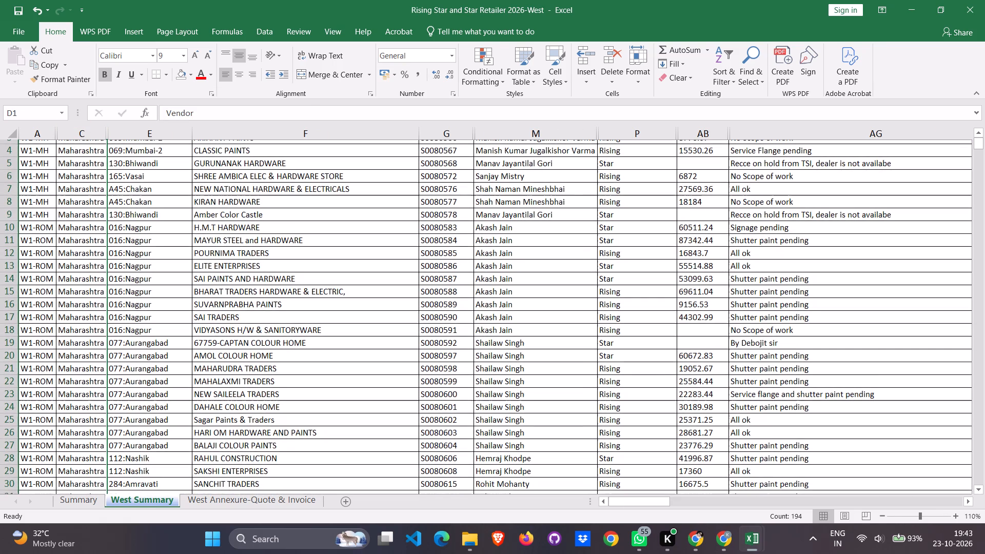
scroll(105, 325, down, 7)
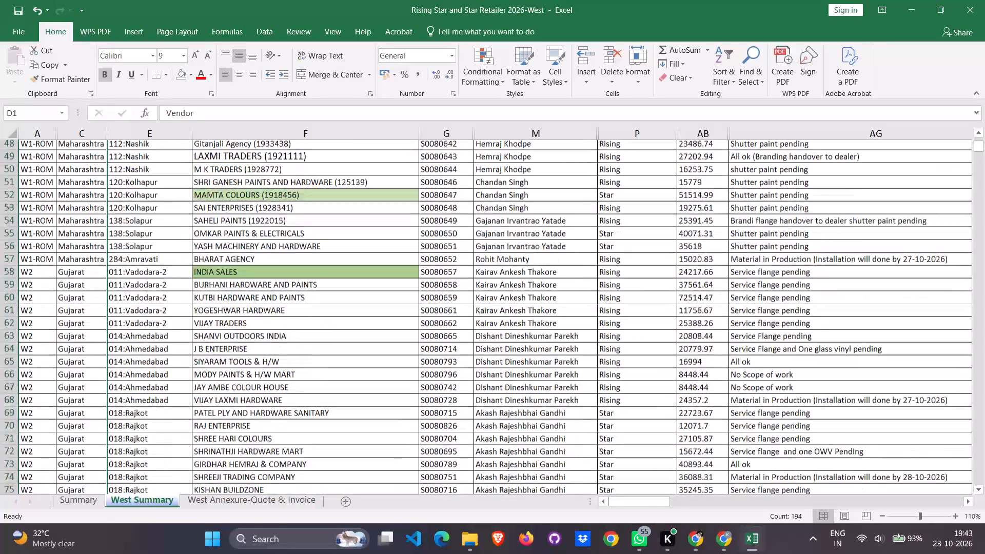
scroll(105, 326, down, 1)
scroll(105, 326, up, 2)
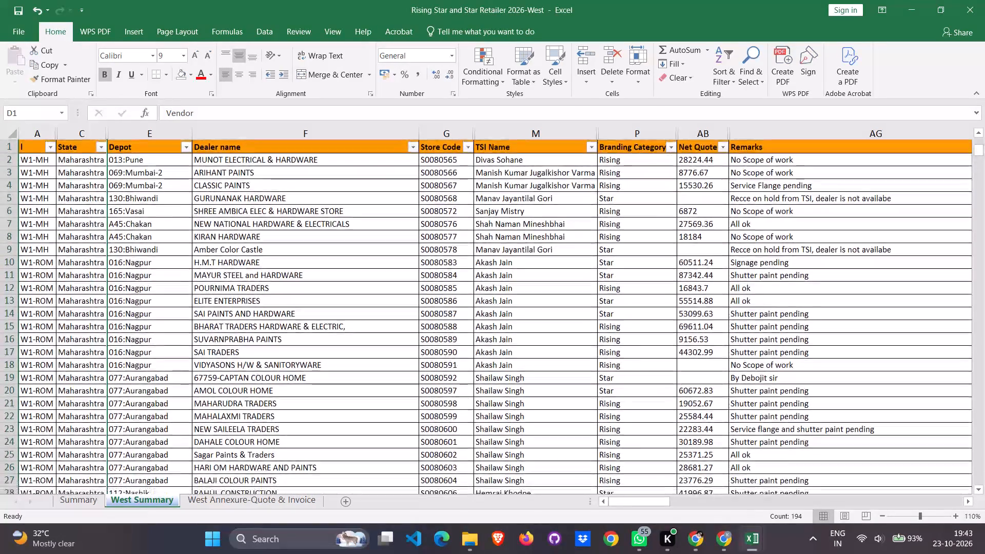
click(99, 144)
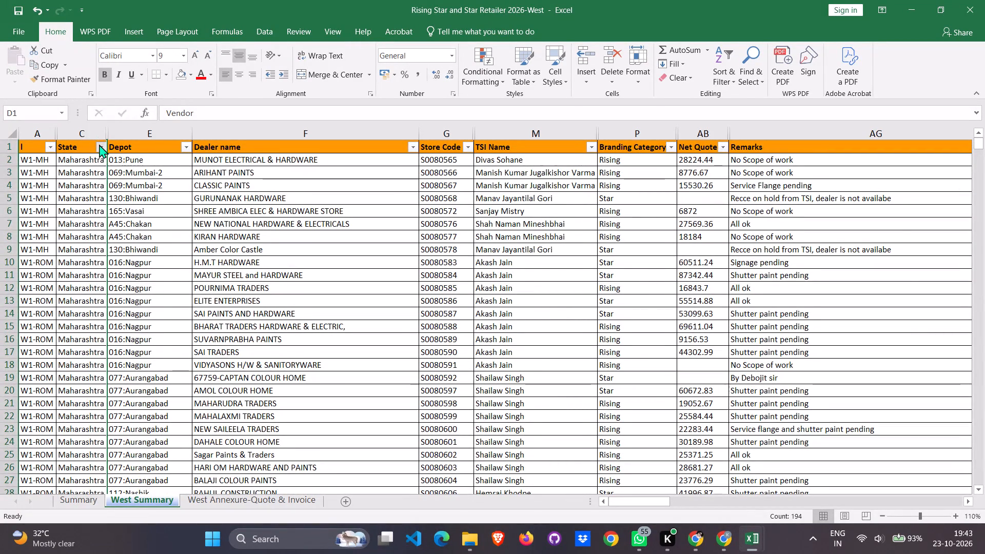
click(32, 268)
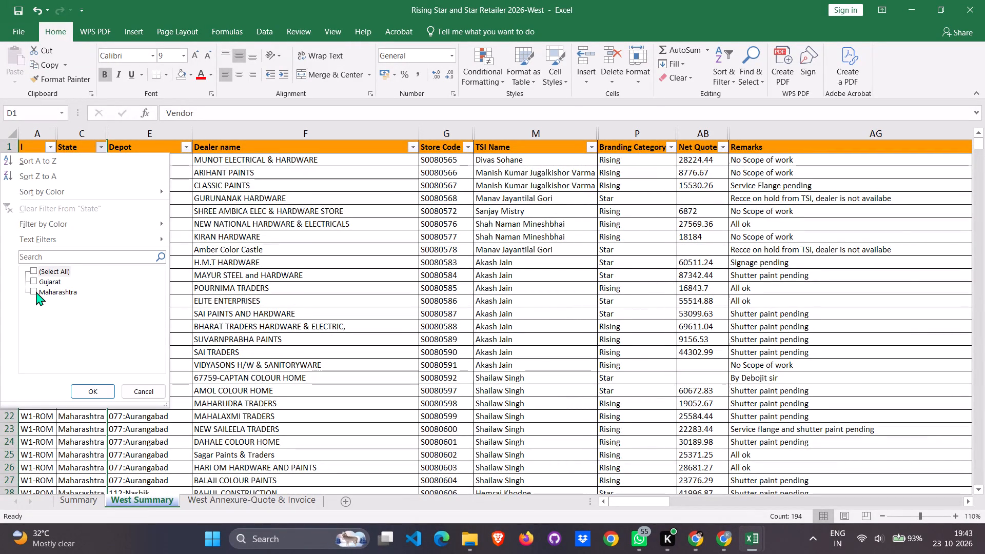
click(36, 291)
click(99, 391)
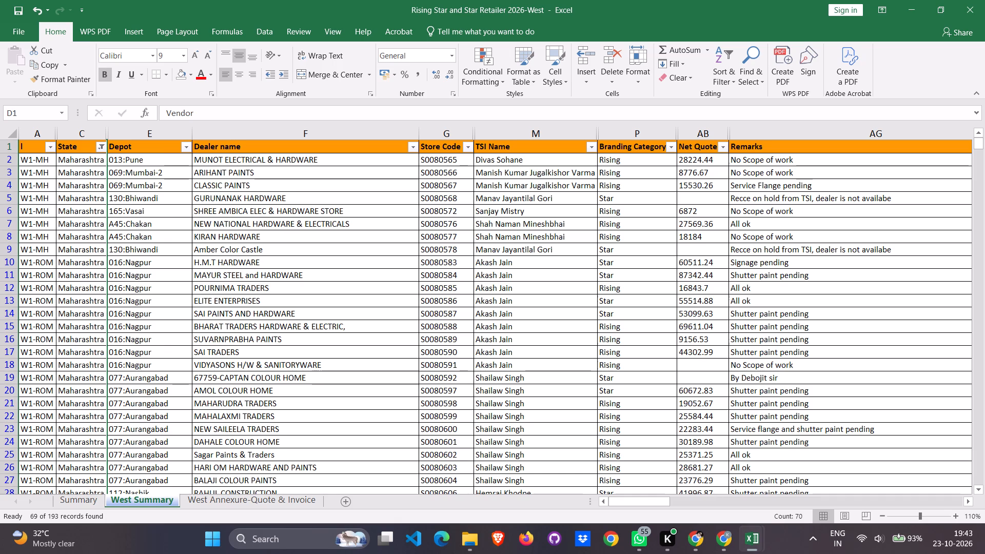
Examine the Maharashtra dealer rows, including their remarks, lots, service flange and final installation dates.
scroll(236, 390, down, 12)
scroll(236, 390, up, 3)
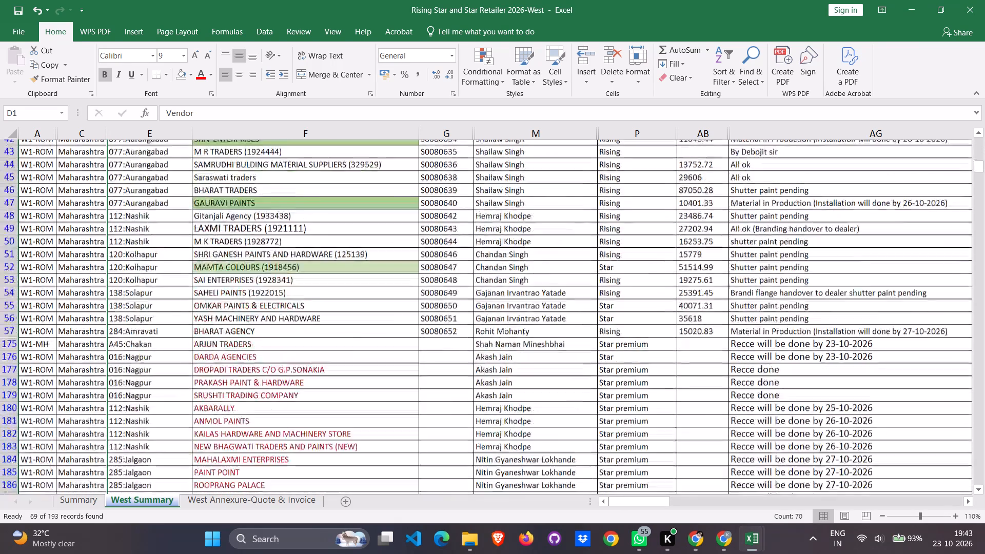
scroll(236, 390, up, 2)
scroll(236, 390, down, 4)
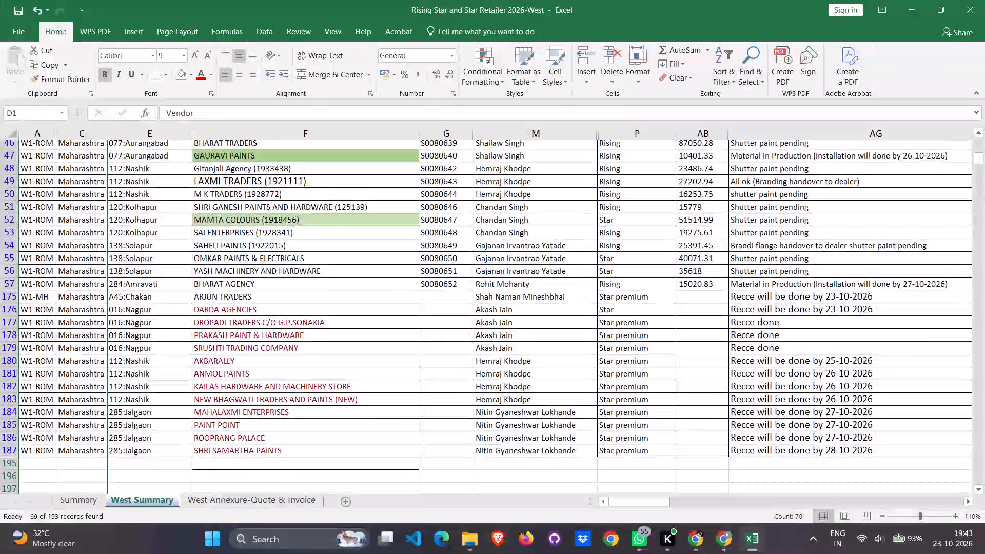
scroll(585, 269, left, 6)
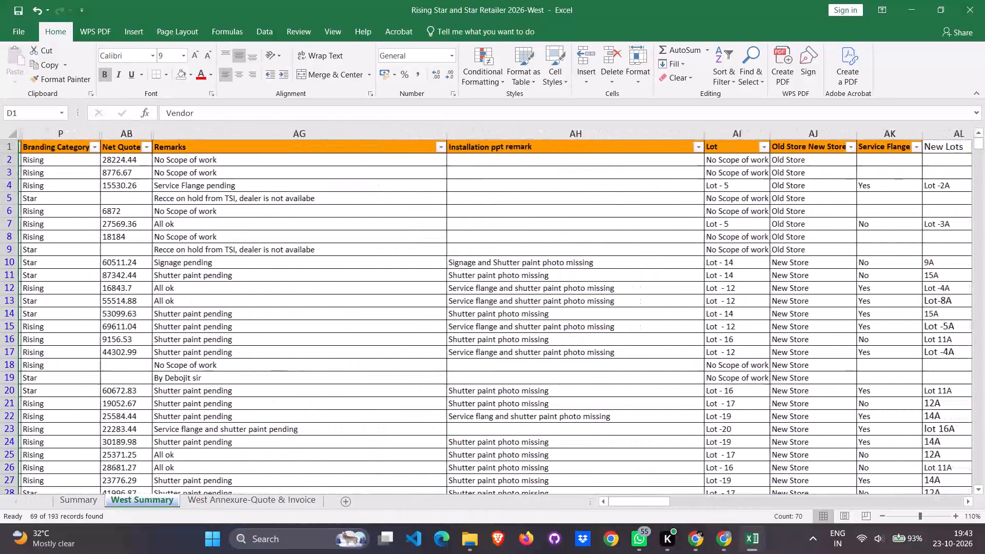
scroll(589, 265, left, 7)
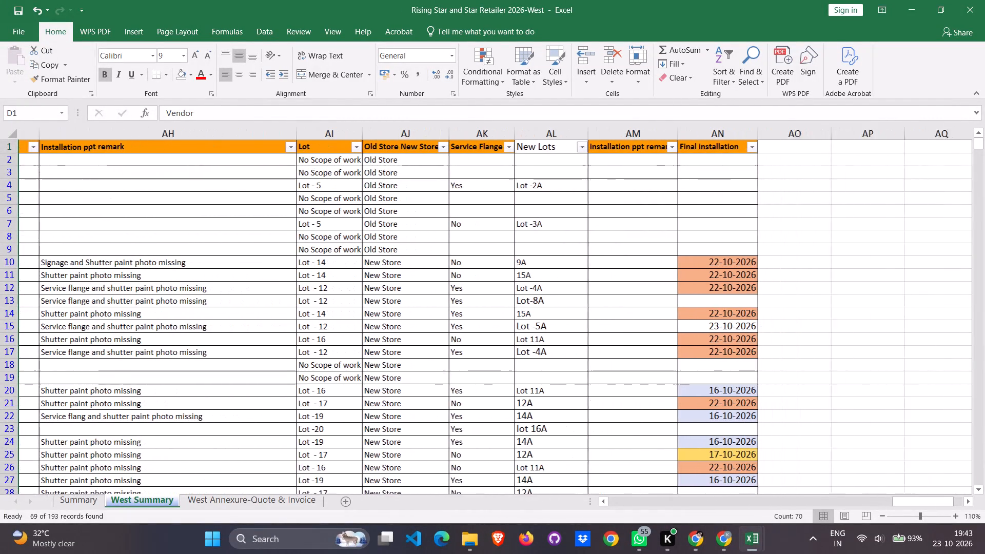
scroll(553, 186, right, 5)
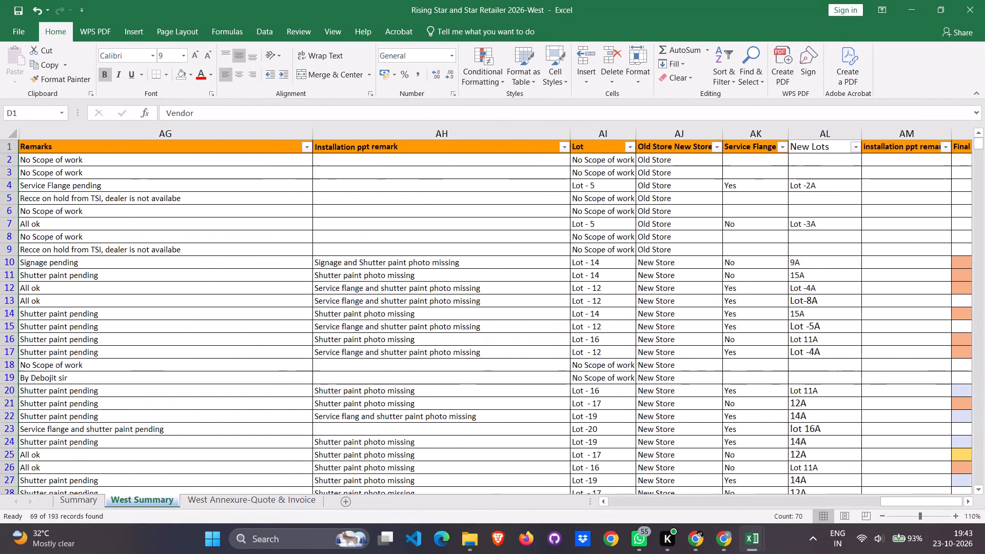
Examine the available values in the Installation ppt remark and Remarks filters, leaving both filters unapplied.
click(615, 148)
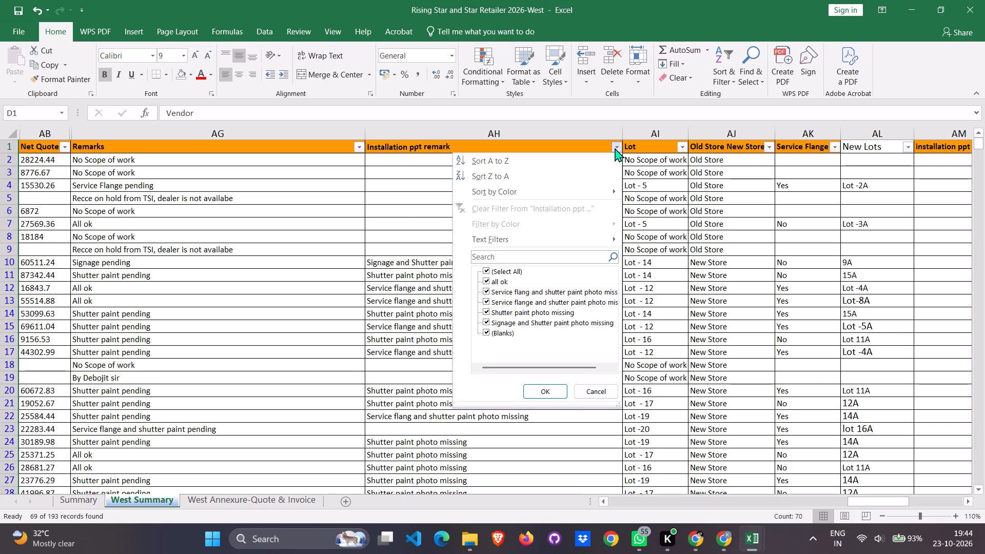
click(615, 148)
scroll(479, 219, right, 3)
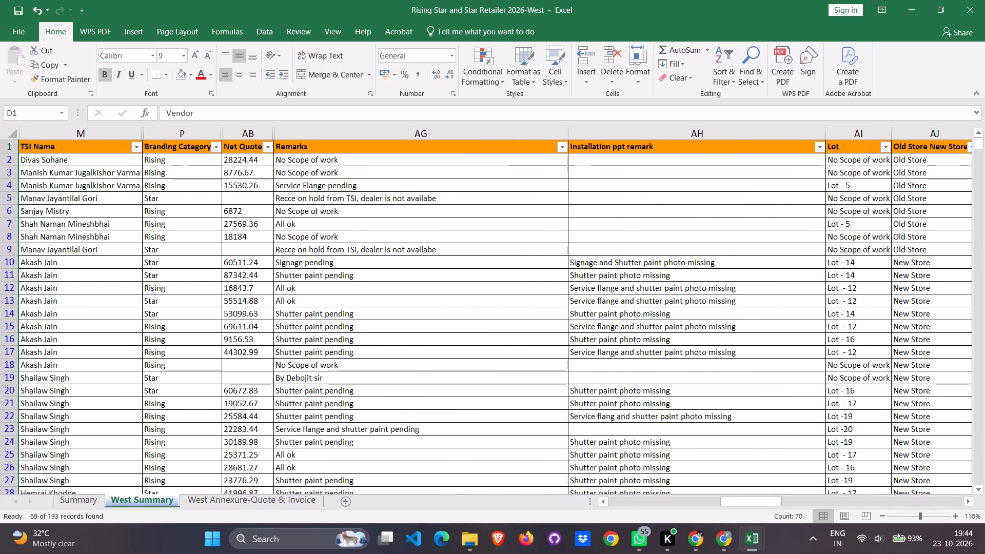
click(564, 147)
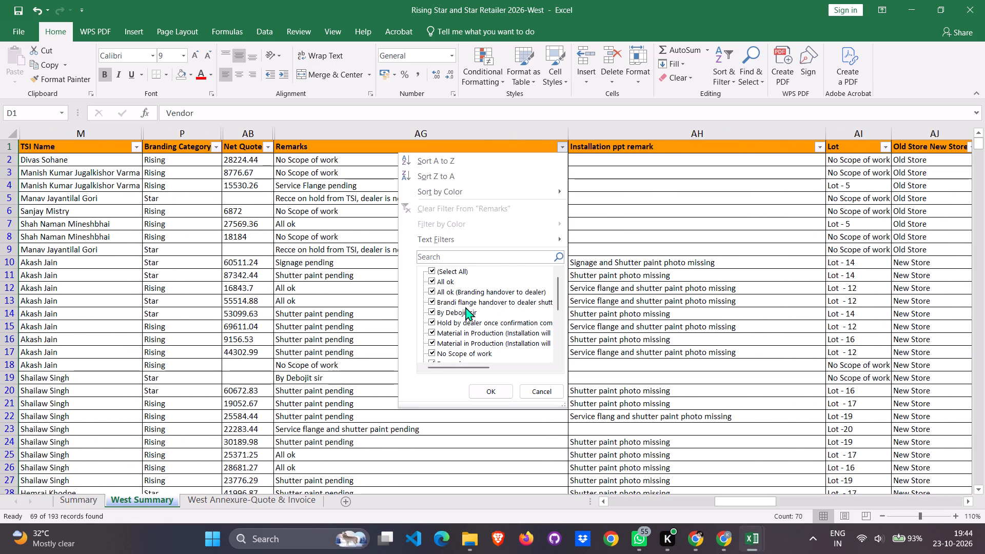
scroll(465, 307, down, 2)
scroll(465, 307, up, 4)
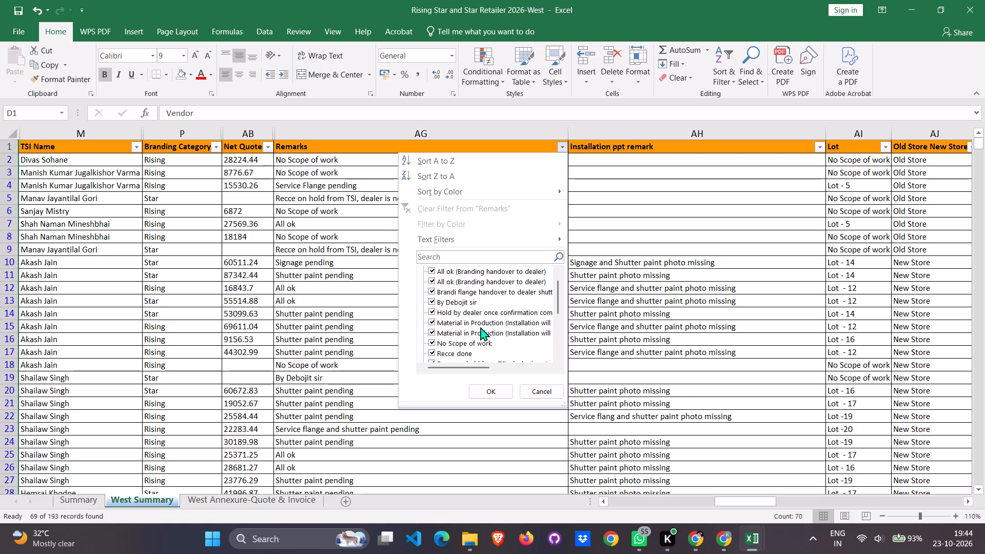
scroll(482, 323, down, 7)
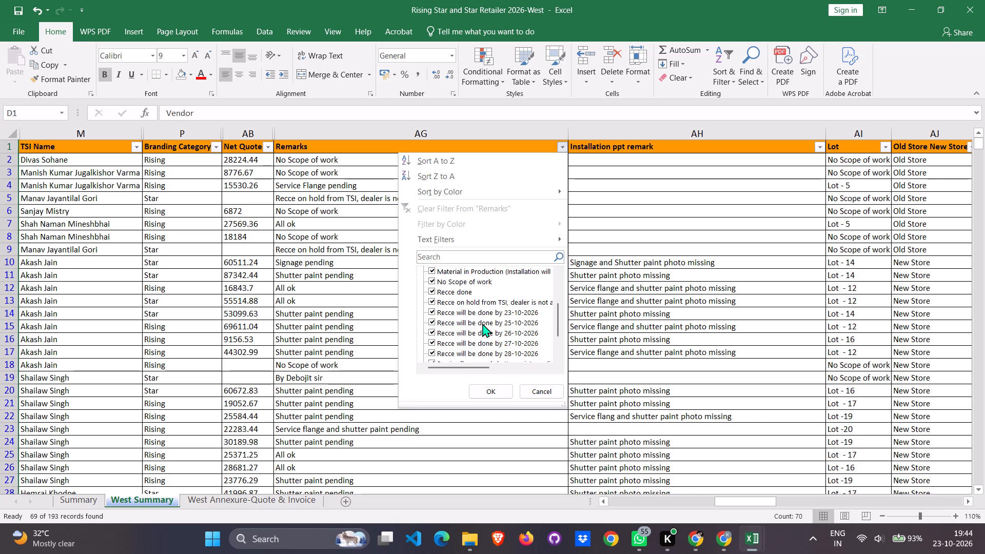
scroll(482, 323, up, 11)
scroll(508, 358, up, 2)
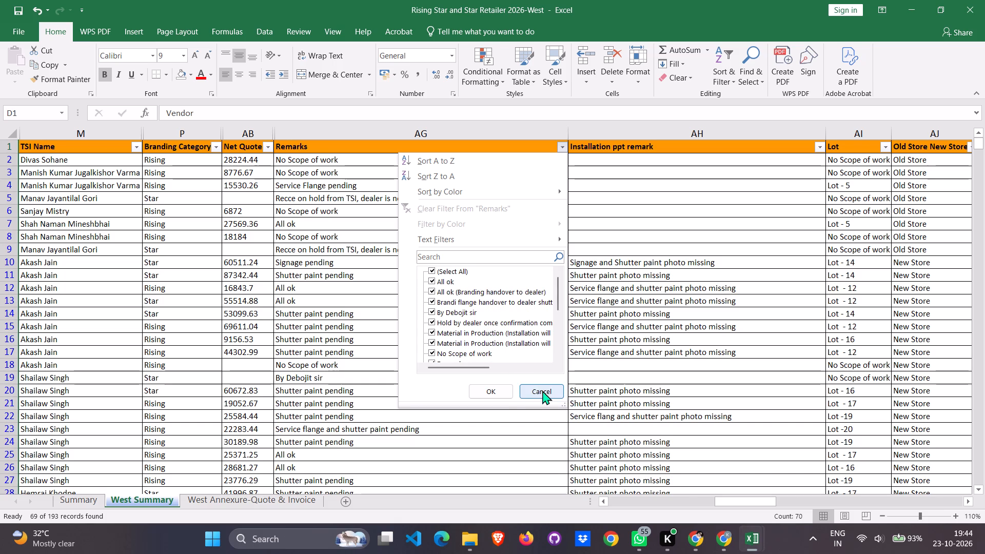
click(542, 390)
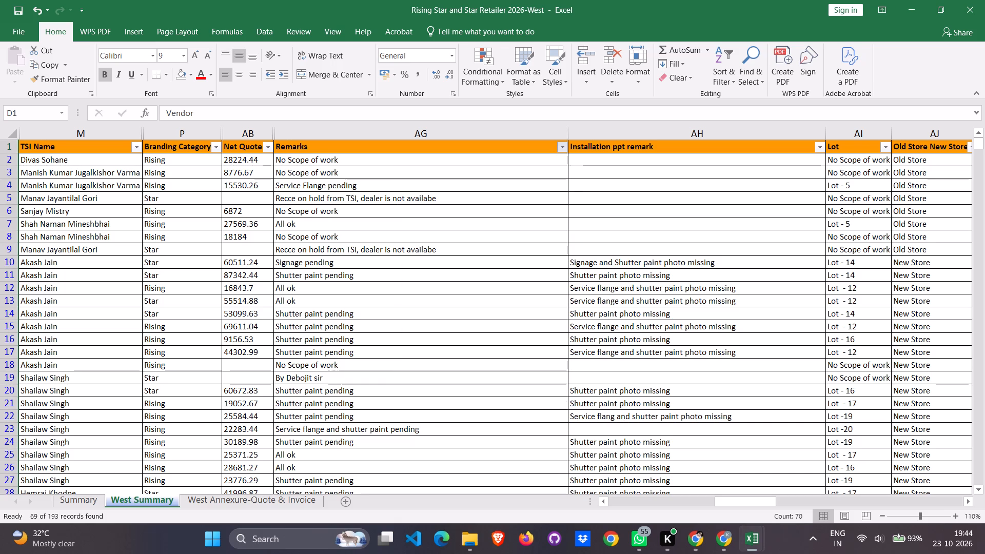
Examine the filtered Maharashtra rows across the columns from State through Remarks and lots to Final installation.
scroll(731, 223, left, 6)
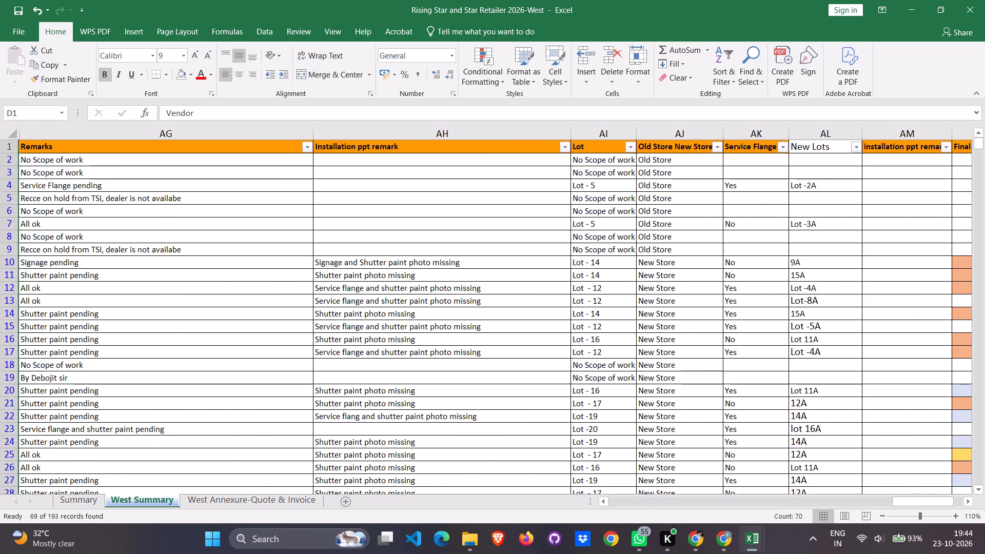
scroll(619, 163, left, 1)
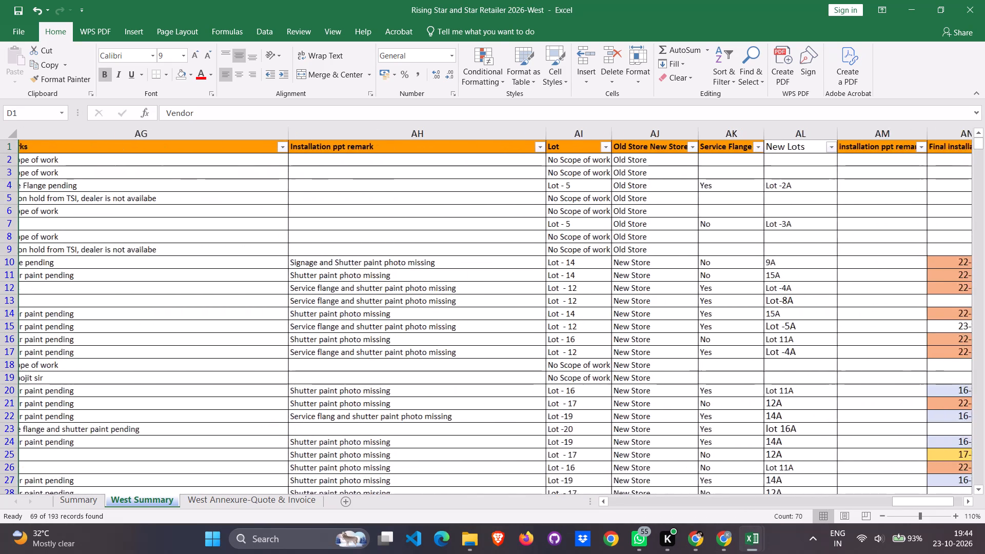
scroll(595, 168, right, 9)
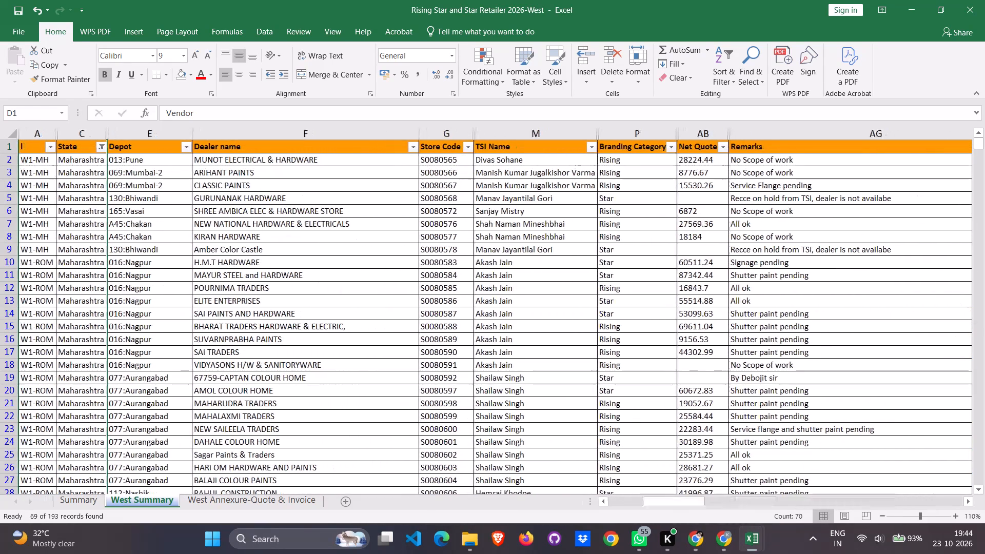
scroll(601, 215, left, 5)
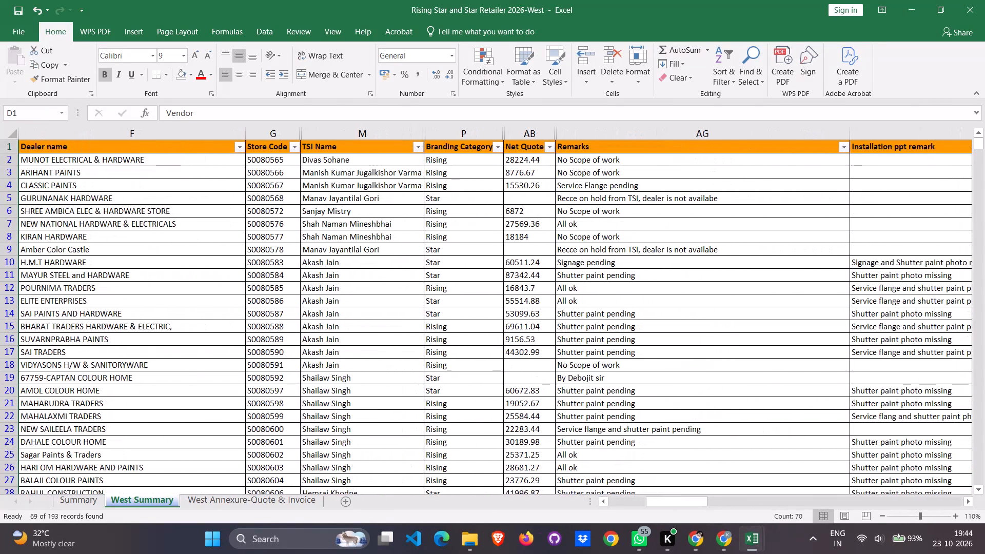
scroll(601, 215, left, 6)
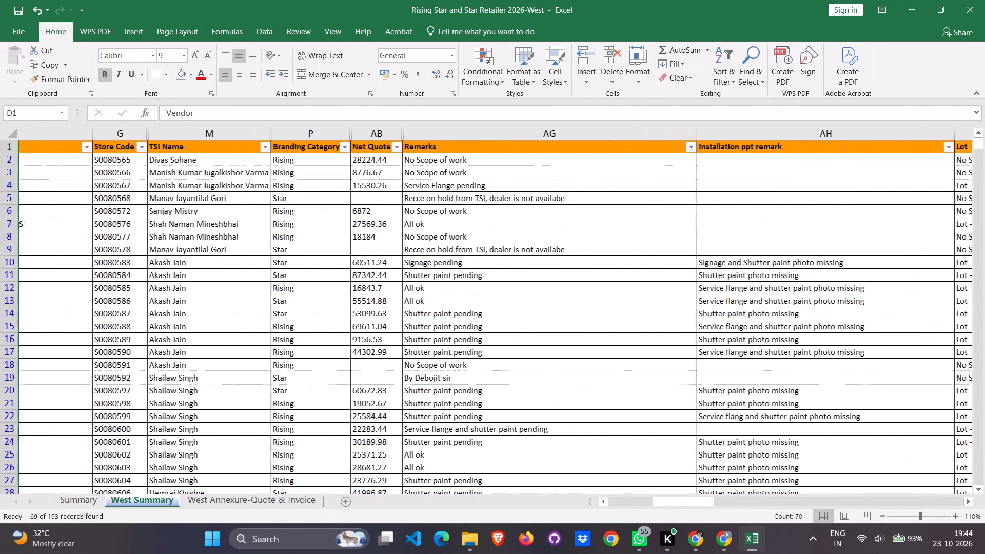
scroll(601, 215, left, 2)
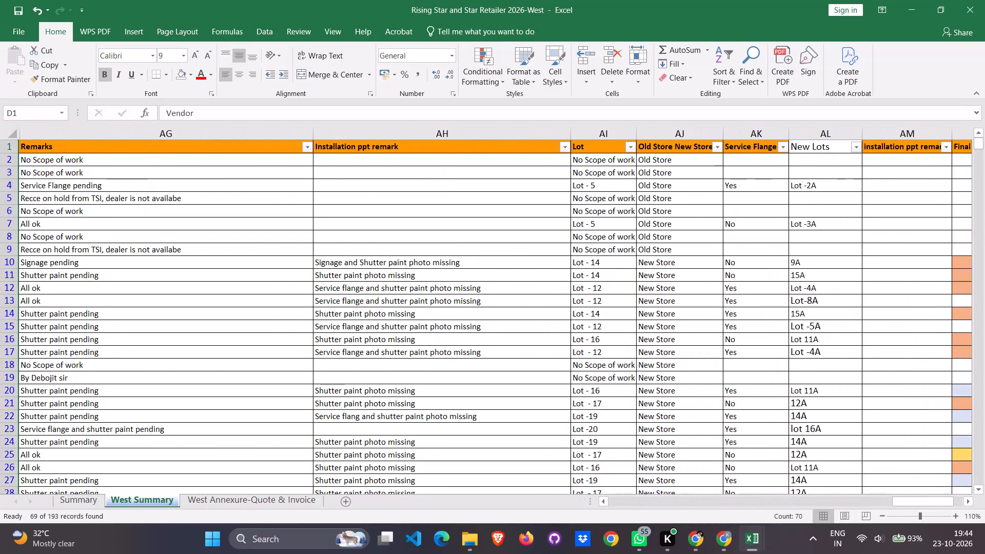
scroll(601, 215, left, 4)
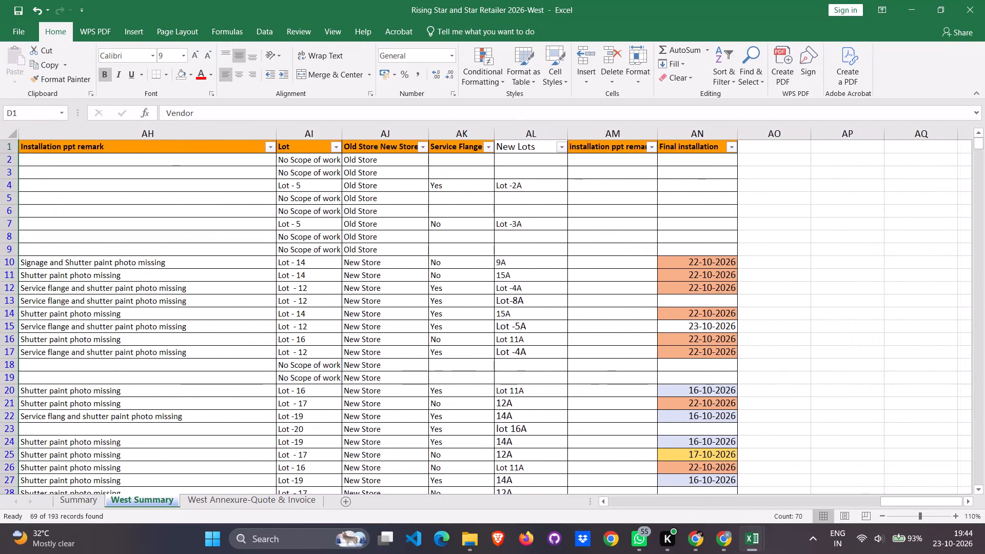
scroll(601, 215, right, 7)
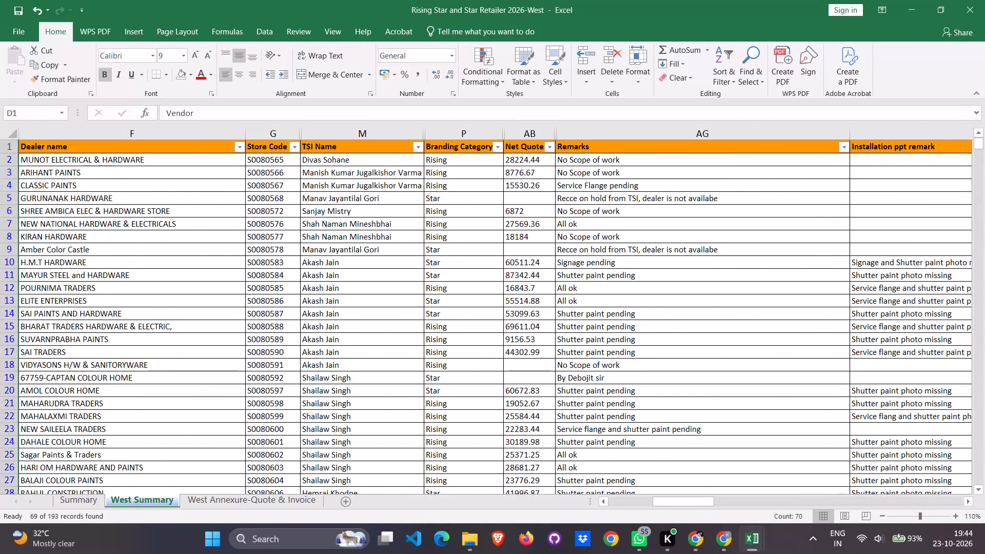
Unhide the columns between Branding Category and Net Quote, from Allocation New Store through Store Complete, fitted to their contents.
double_click(502, 134)
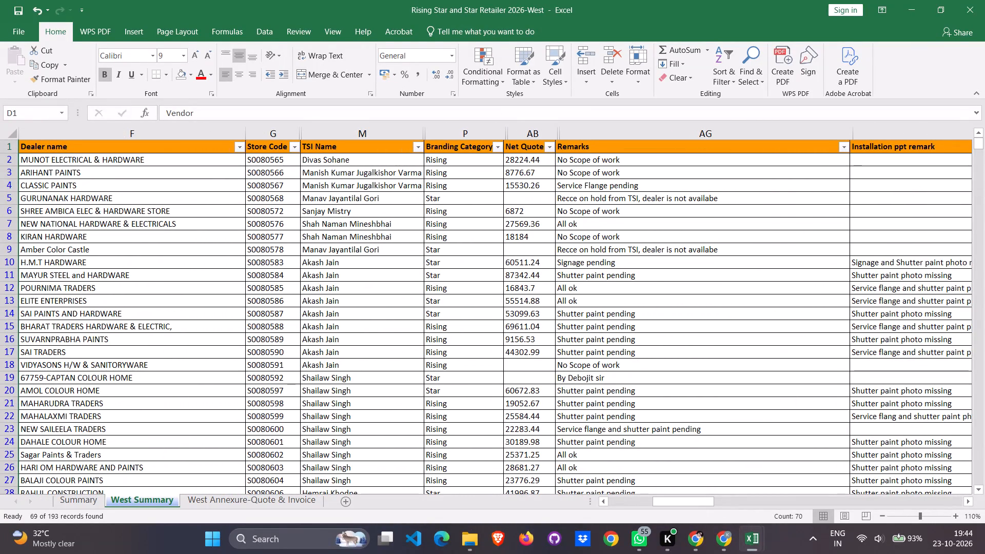
double_click(505, 135)
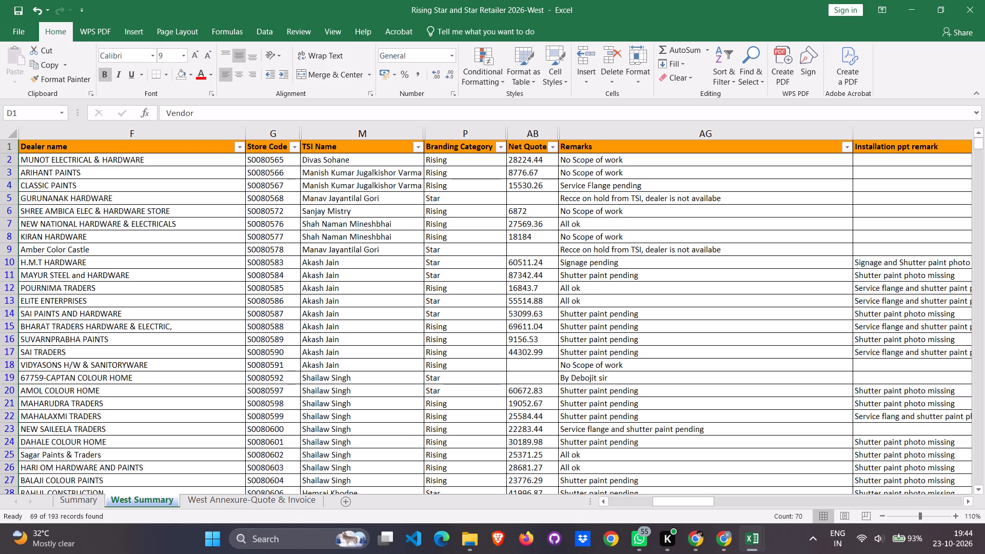
double_click(507, 131)
double_click(507, 131)
triple_click(507, 131)
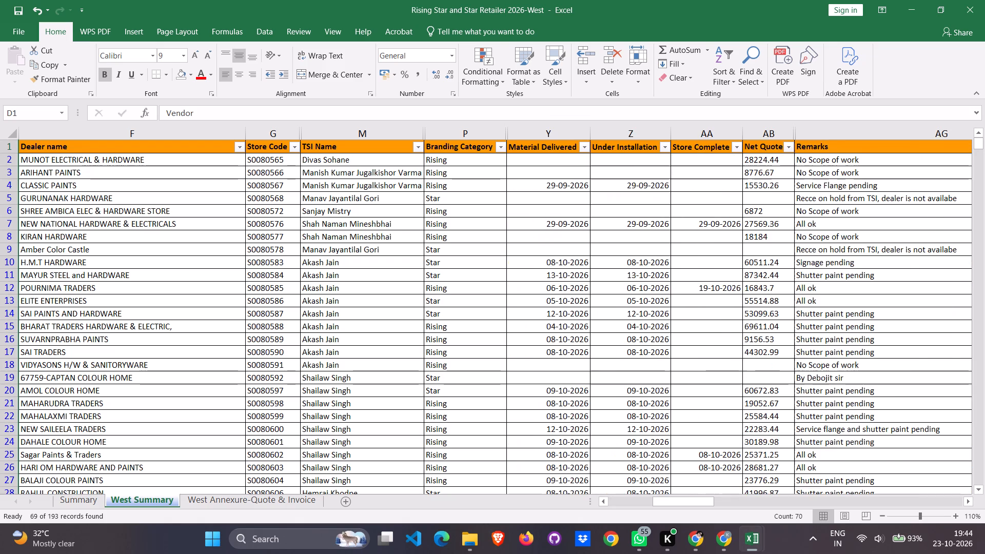
triple_click(507, 132)
triple_click(507, 132)
triple_click(507, 132)
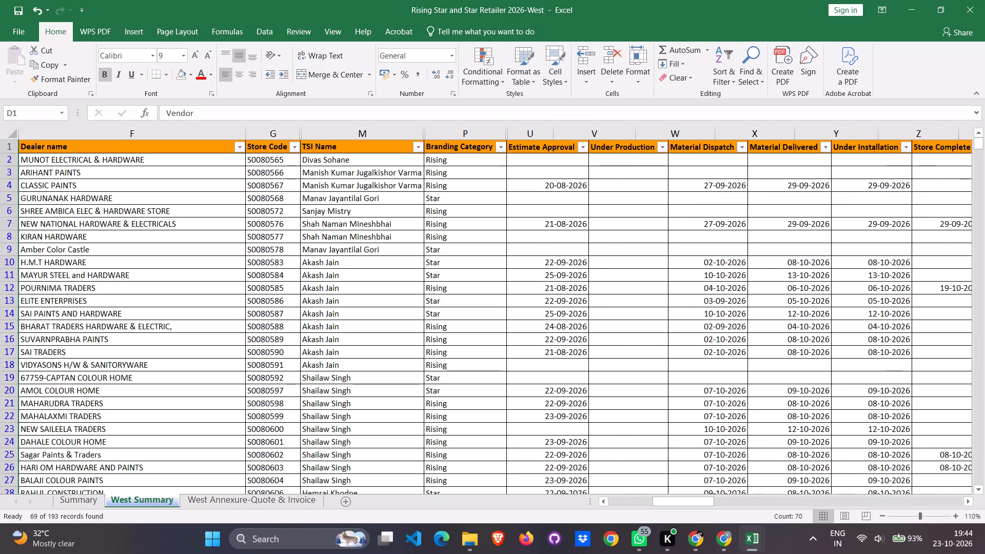
triple_click(507, 132)
triple_click(507, 132)
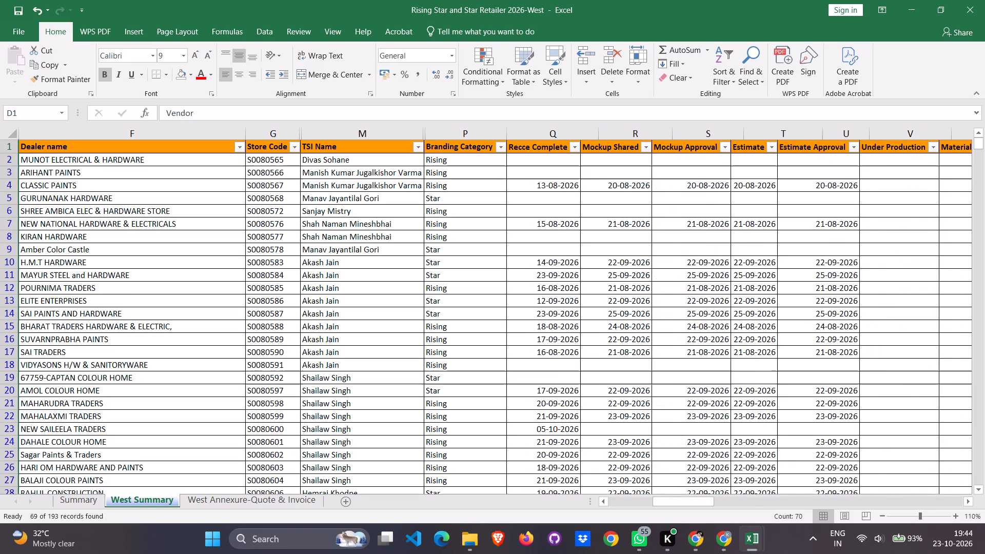
triple_click(507, 132)
click(507, 132)
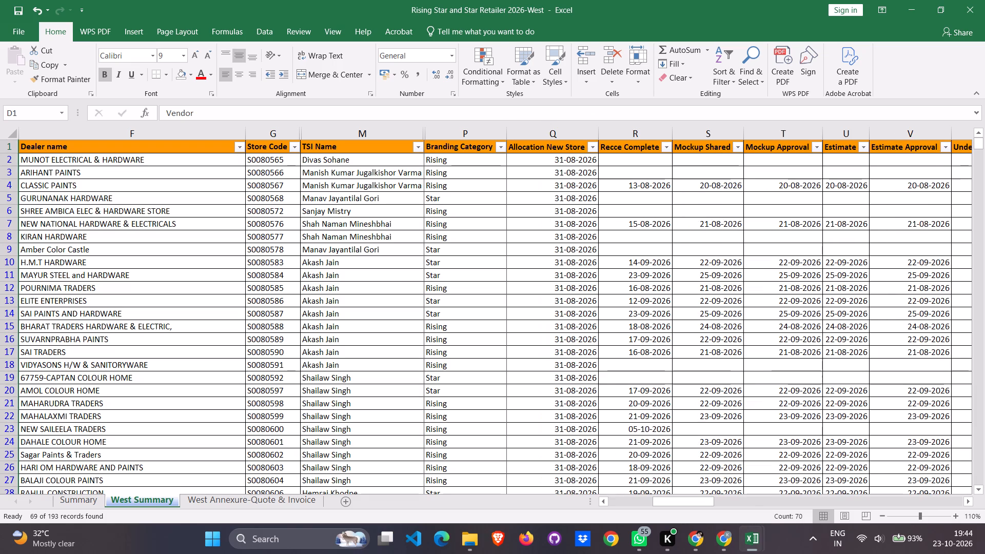
Unhide the Dealer Mobile No. and City columns between Store Code and TSI Name.
double_click(302, 133)
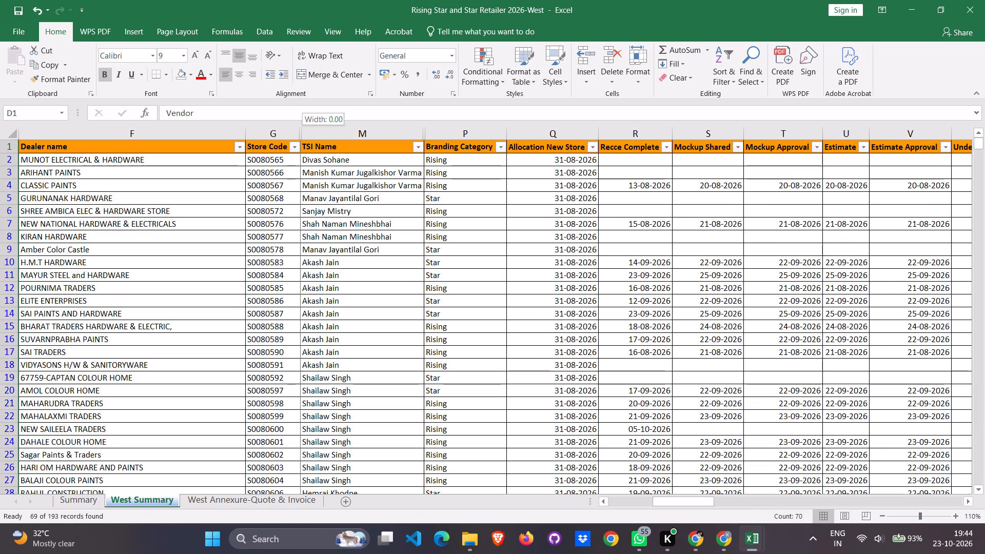
triple_click(300, 132)
triple_click(300, 132)
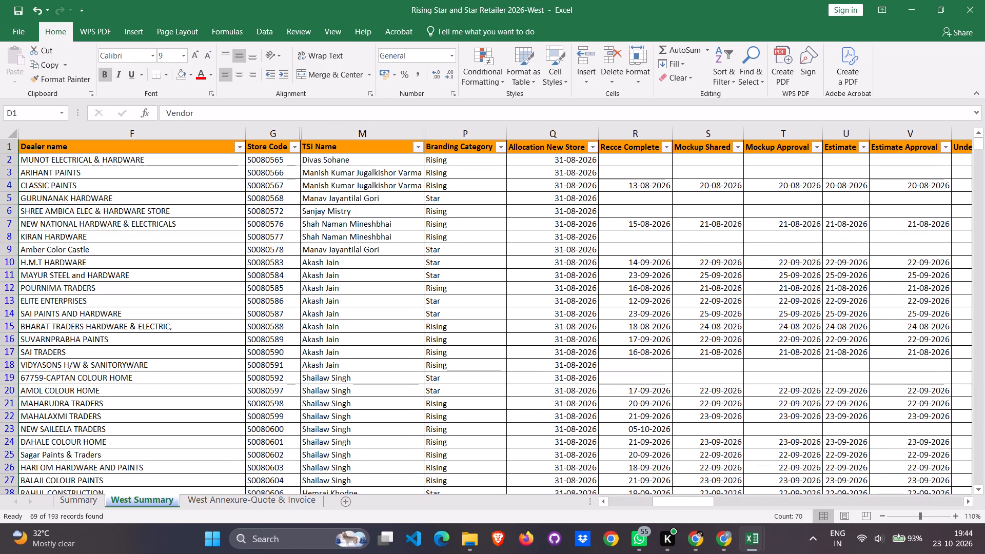
click(301, 132)
click(301, 132)
double_click(301, 132)
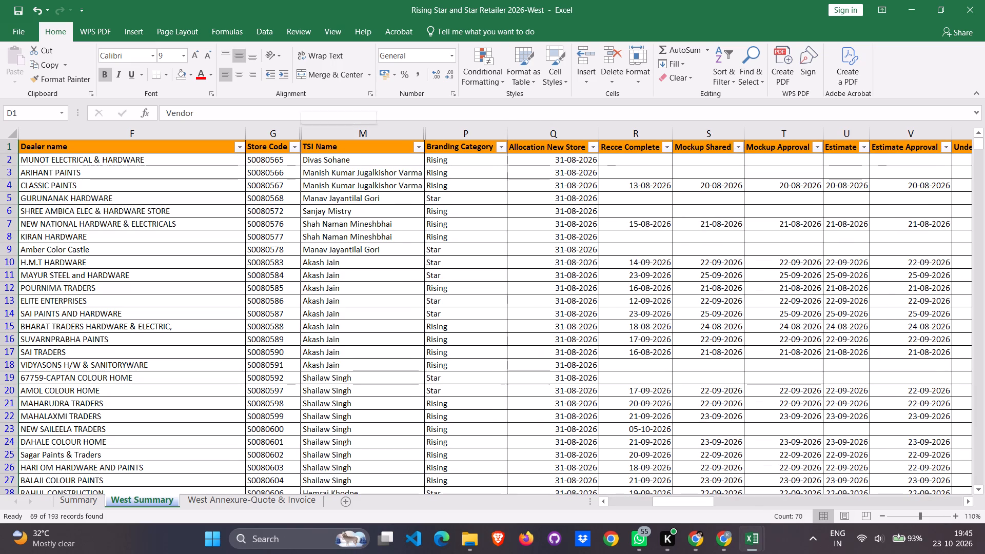
double_click(301, 132)
double_click(301, 132)
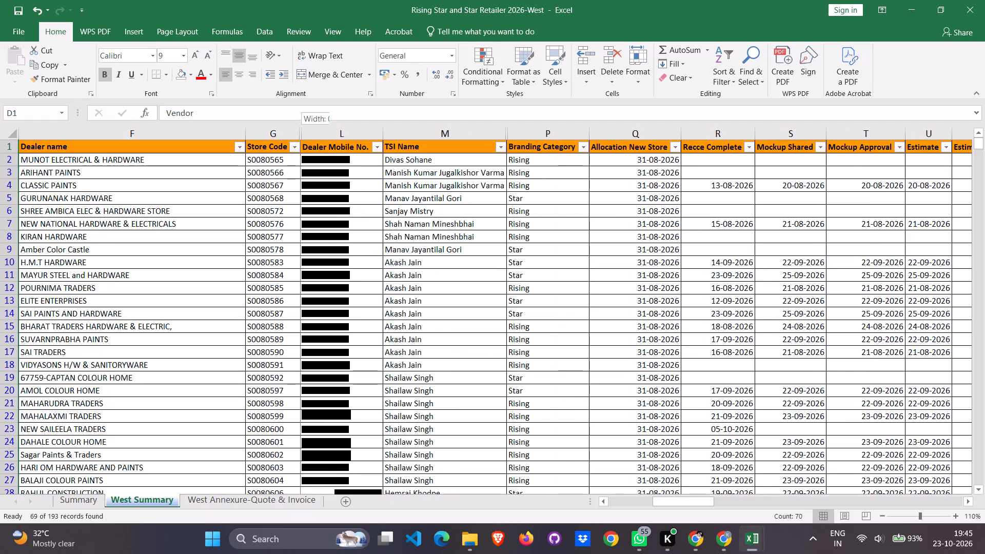
double_click(301, 132)
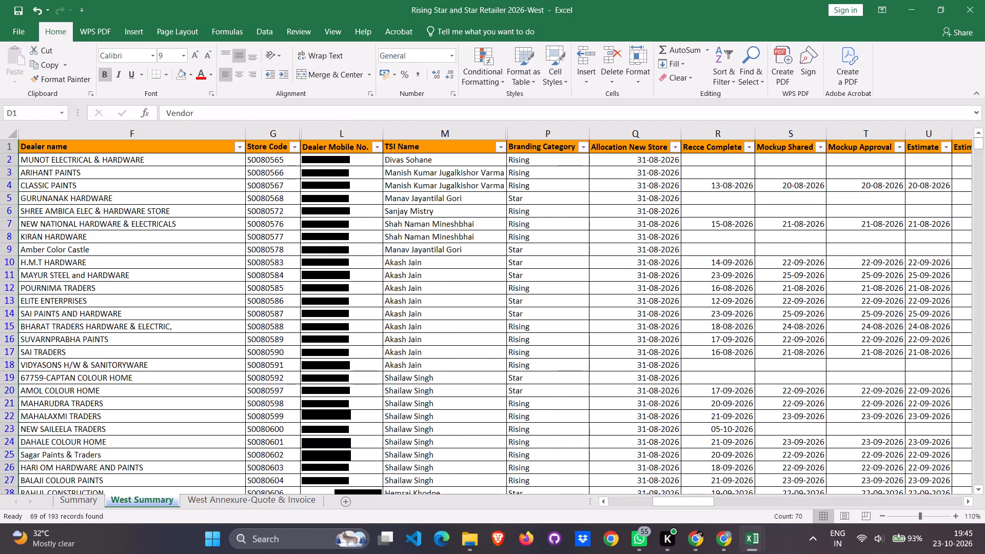
double_click(299, 129)
triple_click(301, 130)
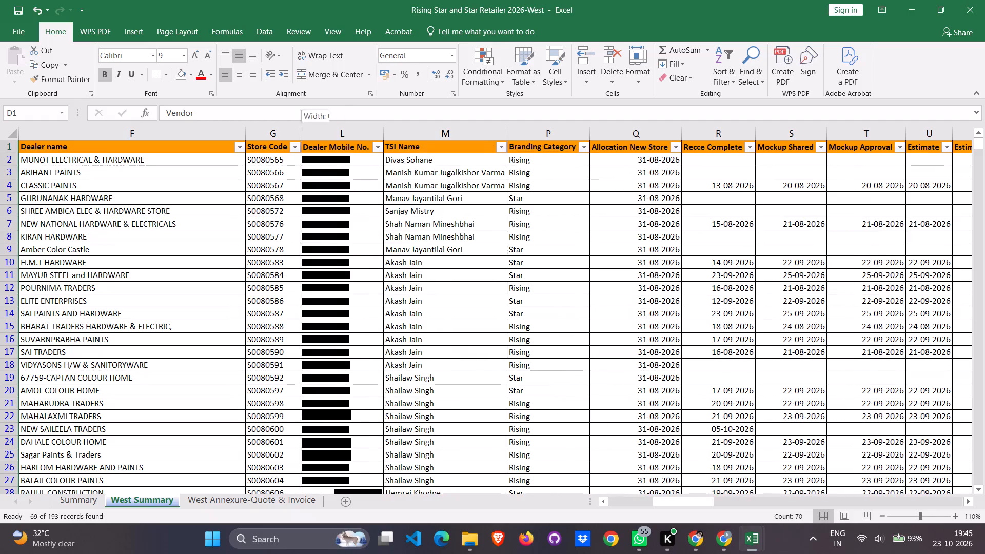
click(302, 130)
double_click(302, 130)
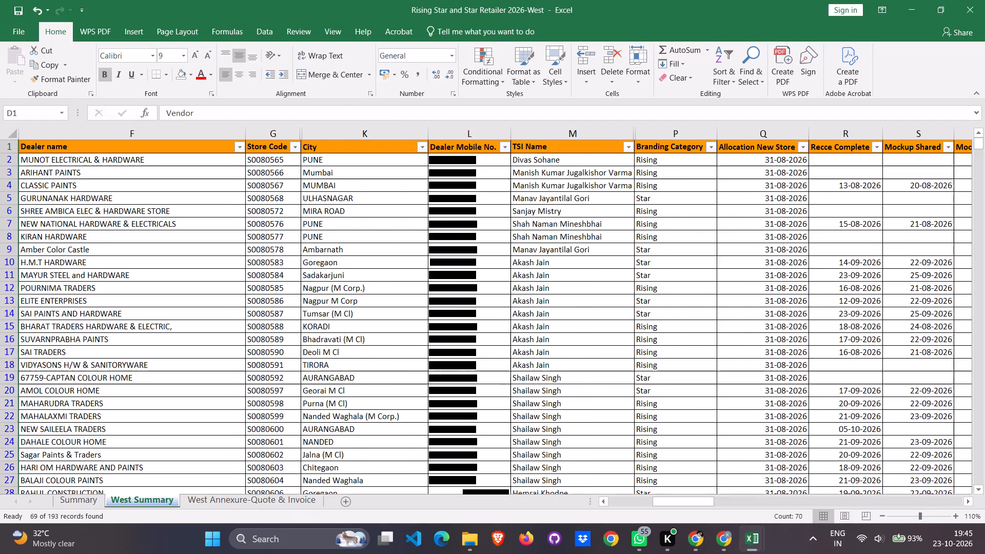
Unhide the Pin Code, Address and Dealer Code columns between Store Code and City.
click(302, 130)
triple_click(302, 130)
triple_click(302, 130)
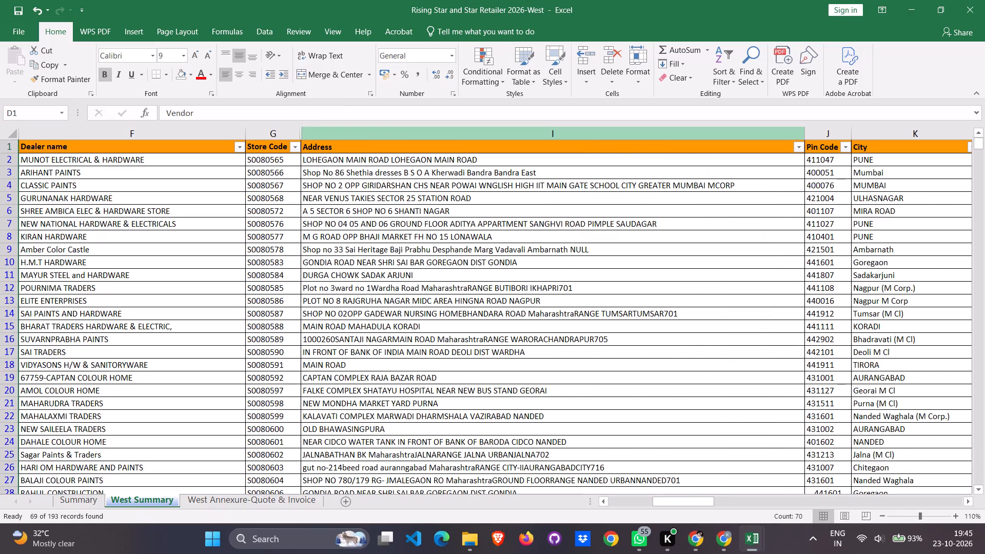
double_click(299, 130)
triple_click(301, 130)
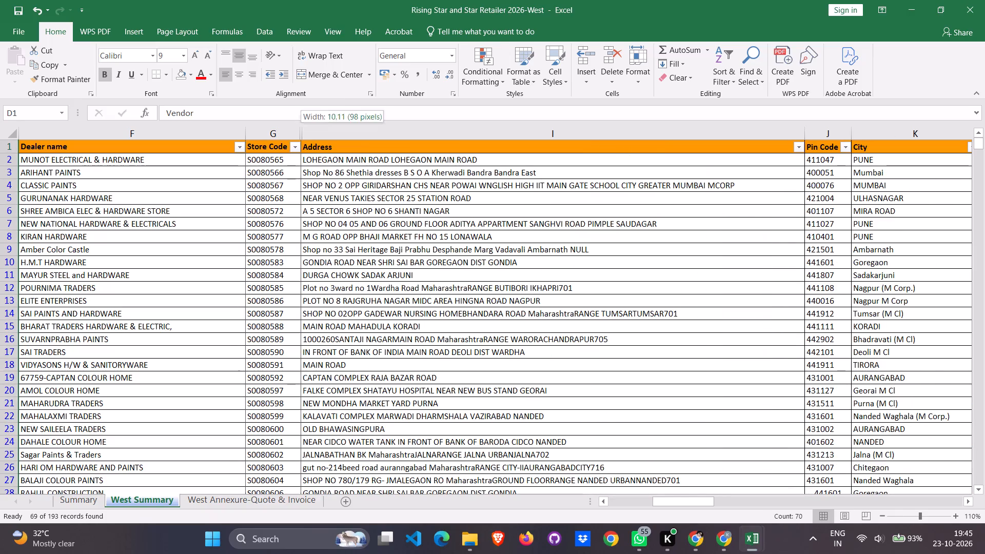
triple_click(301, 130)
triple_click(301, 132)
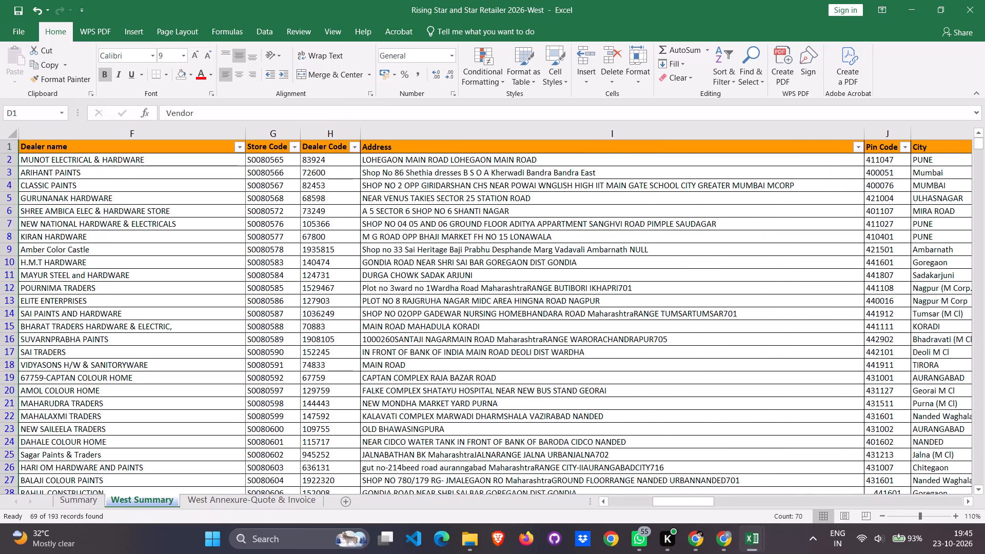
click(301, 132)
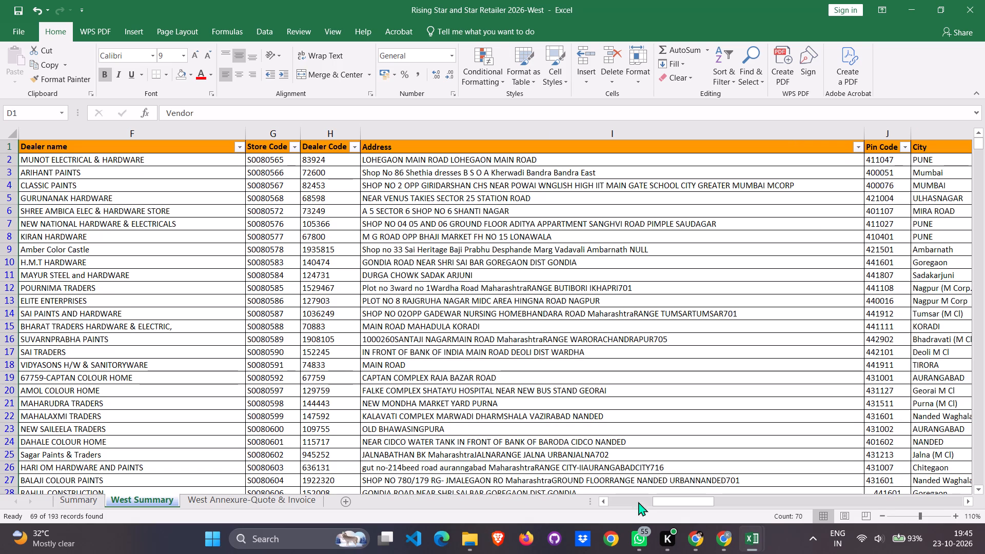